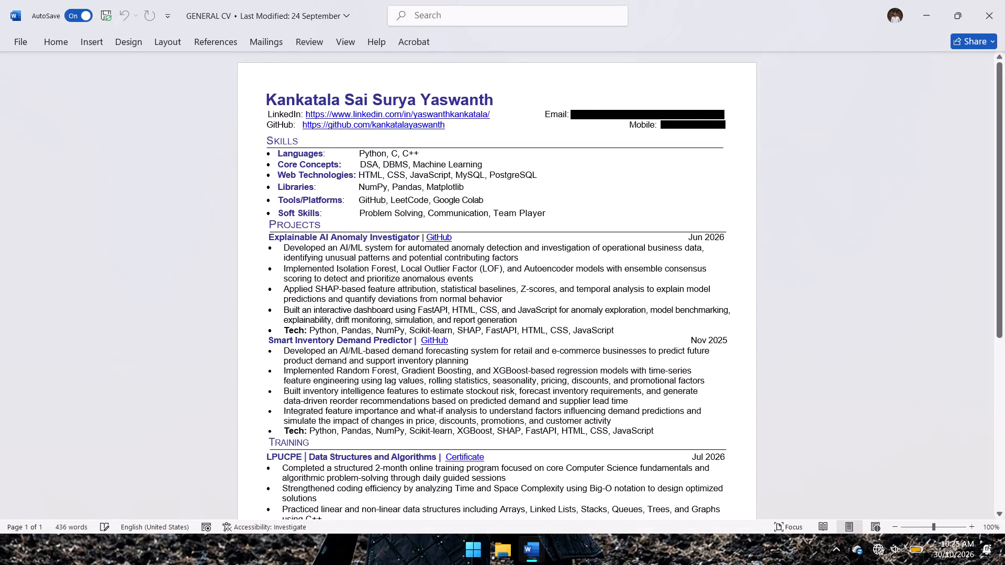
# Left-align all the bullet lines in the Skills section, from Languages to Soft Skills.
pyautogui.moveTo(277, 153); pyautogui.dragTo(373, 185)
pyautogui.moveTo(373, 185); pyautogui.dragTo(539, 211)
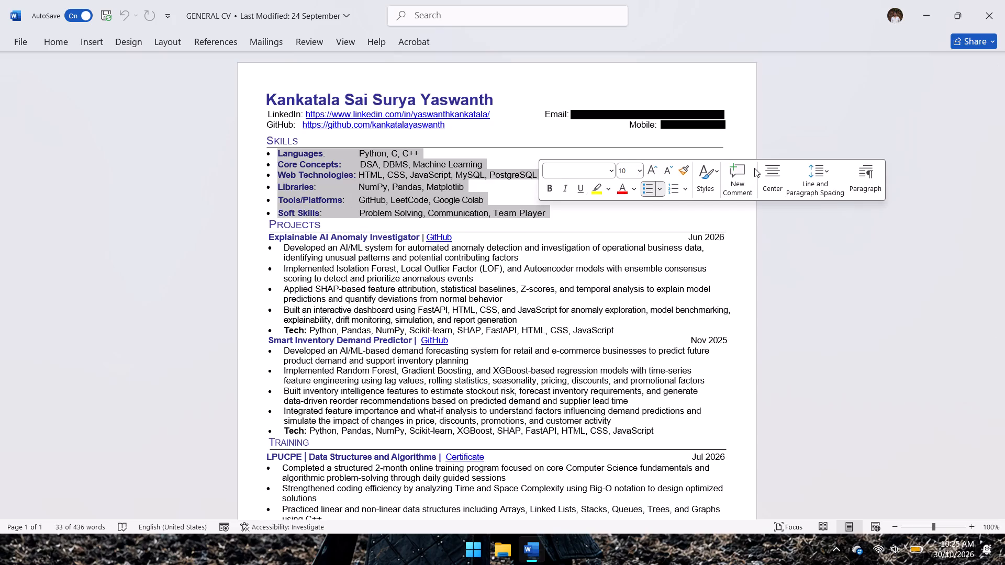
pyautogui.click(827, 170)
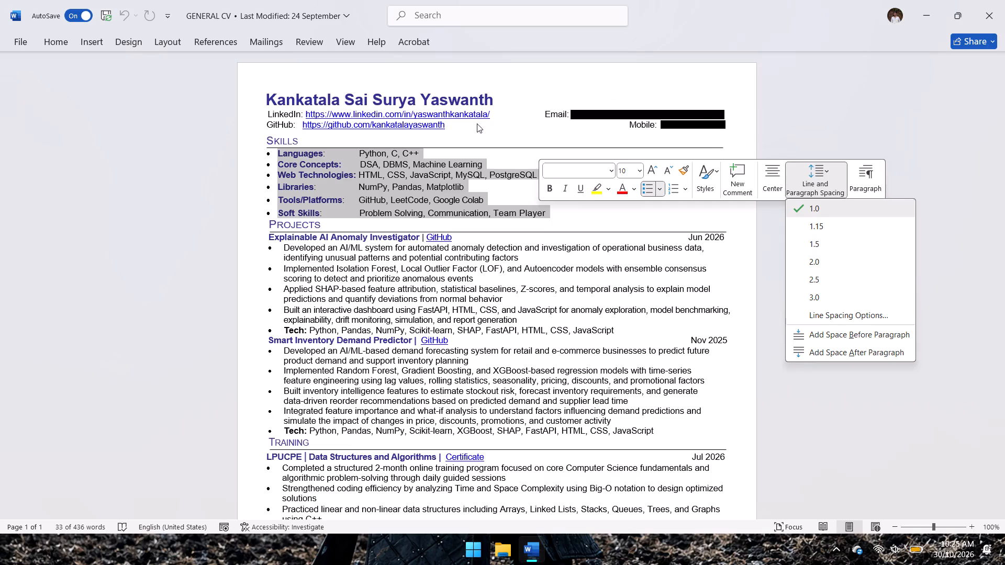
pyautogui.click(46, 49)
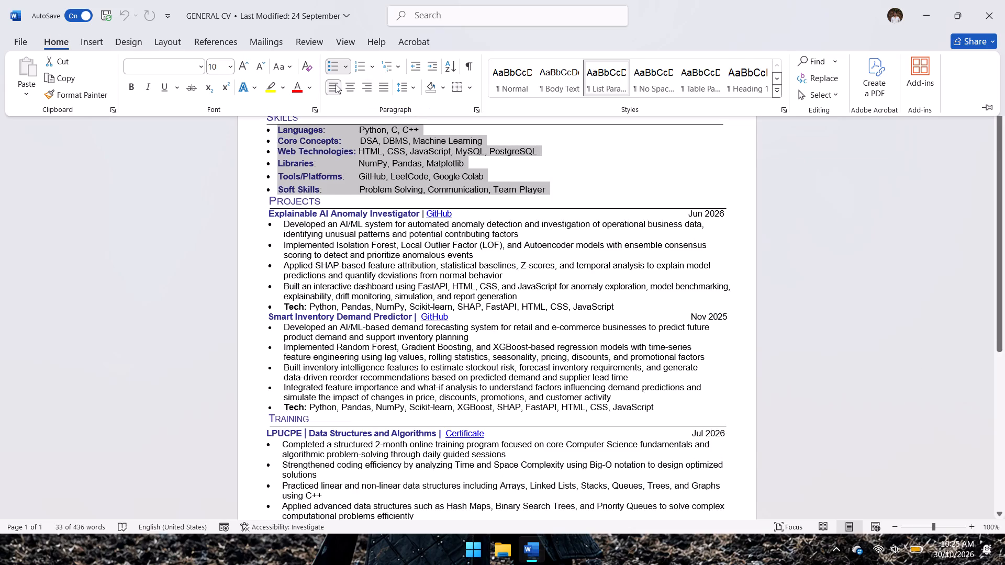
pyautogui.click(336, 84)
pyautogui.click(328, 90)
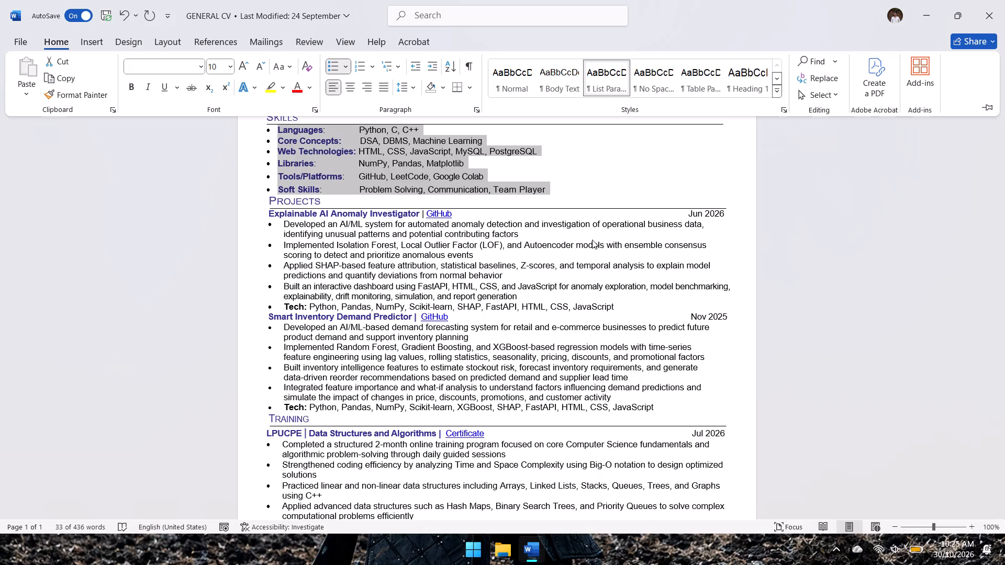
pyautogui.click(592, 240)
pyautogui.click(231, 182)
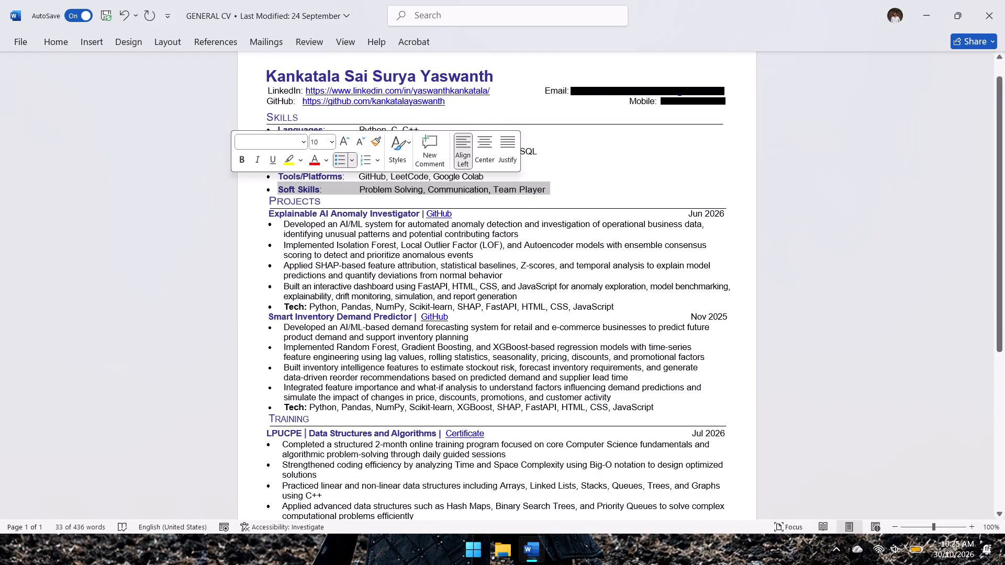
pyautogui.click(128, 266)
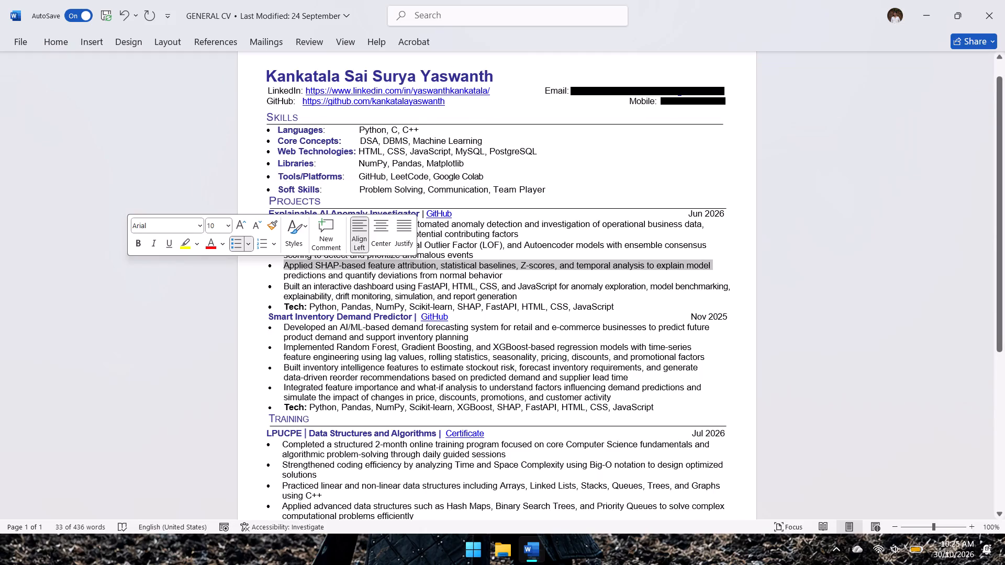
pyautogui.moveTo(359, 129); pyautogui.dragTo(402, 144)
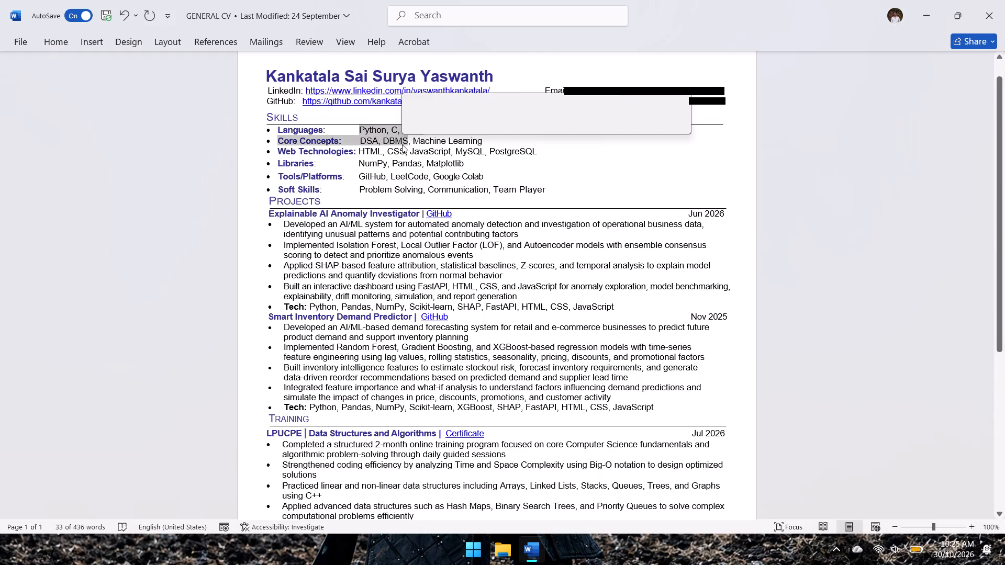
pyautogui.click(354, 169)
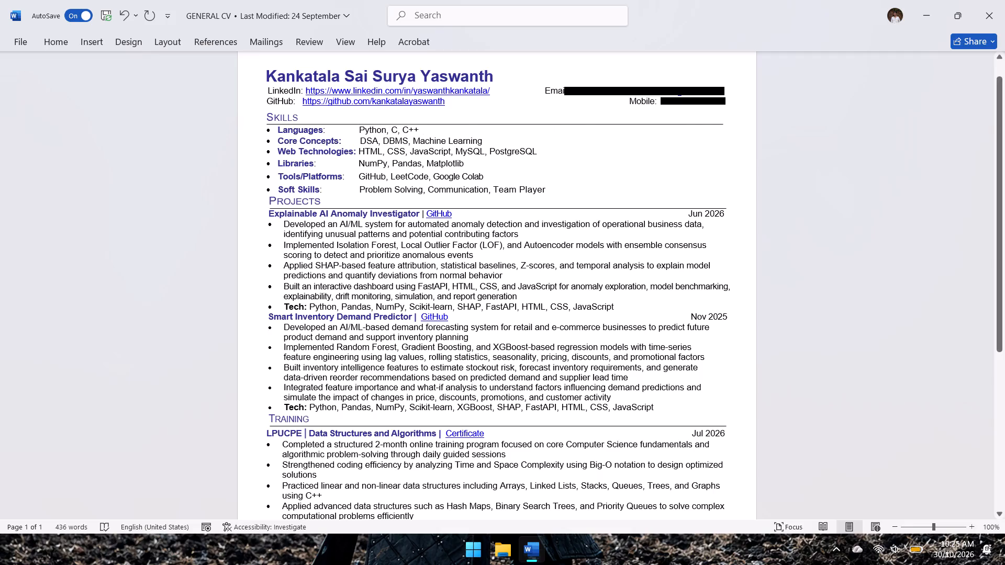
# Insert a space before "HTML" in the Web Technologies line of the Skills section.
pyautogui.click(360, 152)
pyautogui.press('space')
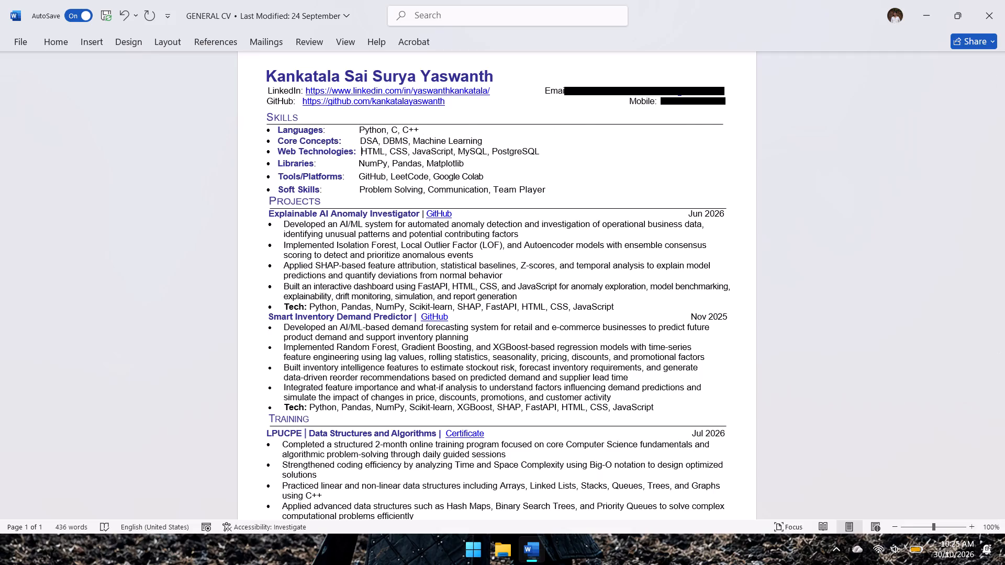
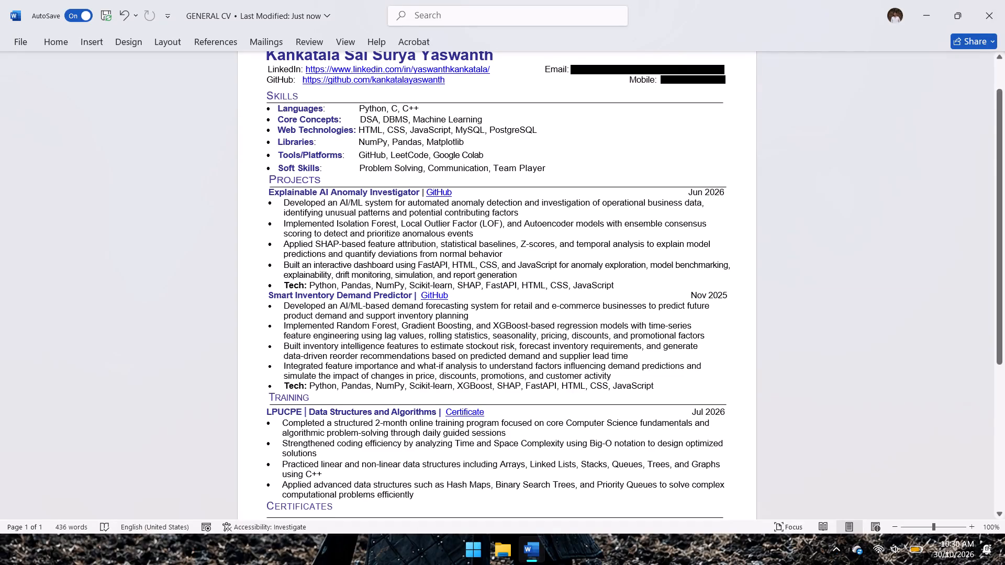
# Delete one space before "DSA" in the Core Concepts line of the Skills section.
pyautogui.scroll(1, 364, 235)
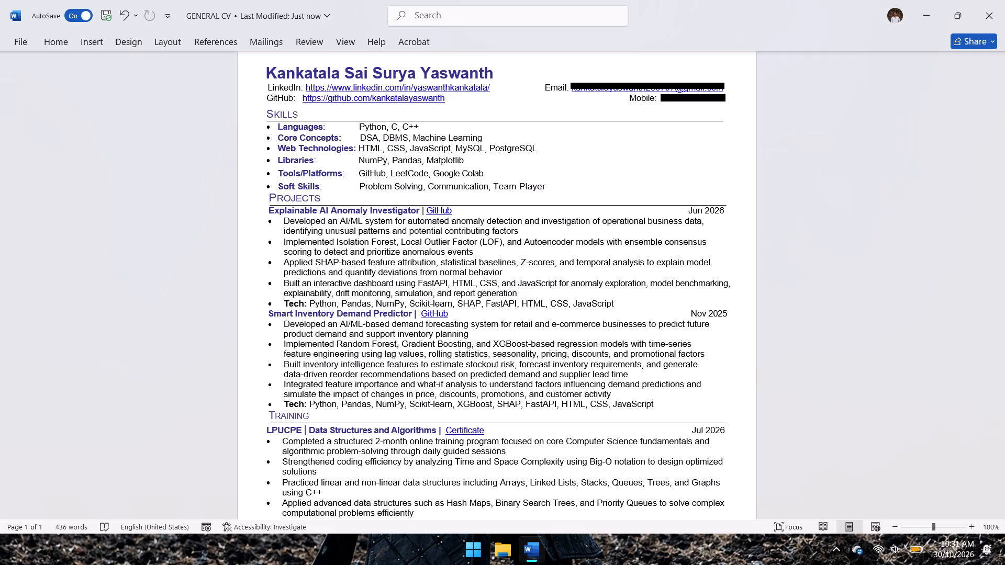
pyautogui.click(357, 184)
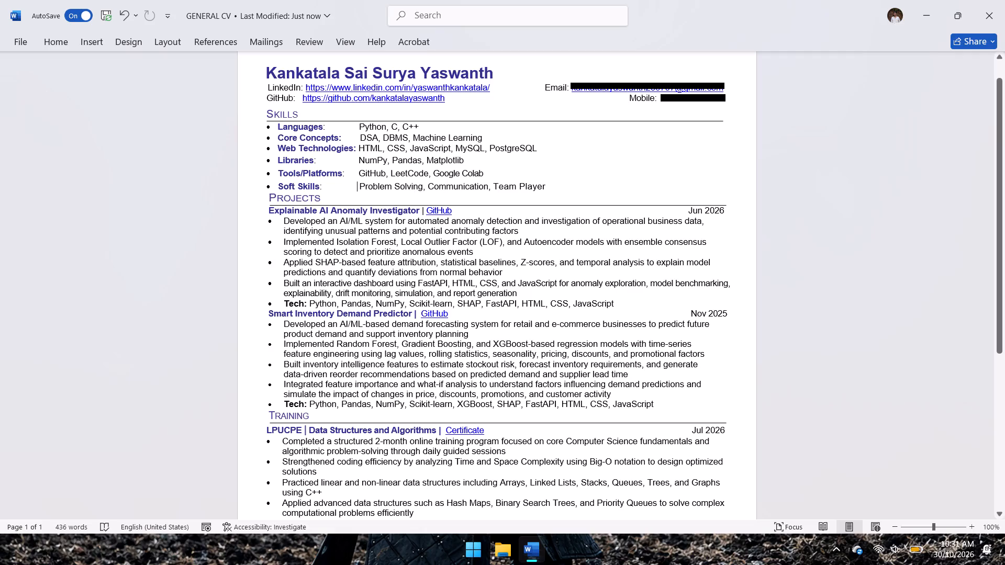
pyautogui.press('Right')
pyautogui.press('Up')
pyautogui.press('Up')
pyautogui.press('Up')
pyautogui.press('Up')
pyautogui.press('Up')
pyautogui.press('Down')
pyautogui.press('Down')
pyautogui.press('Down')
pyautogui.press('Down')
pyautogui.press('Down')
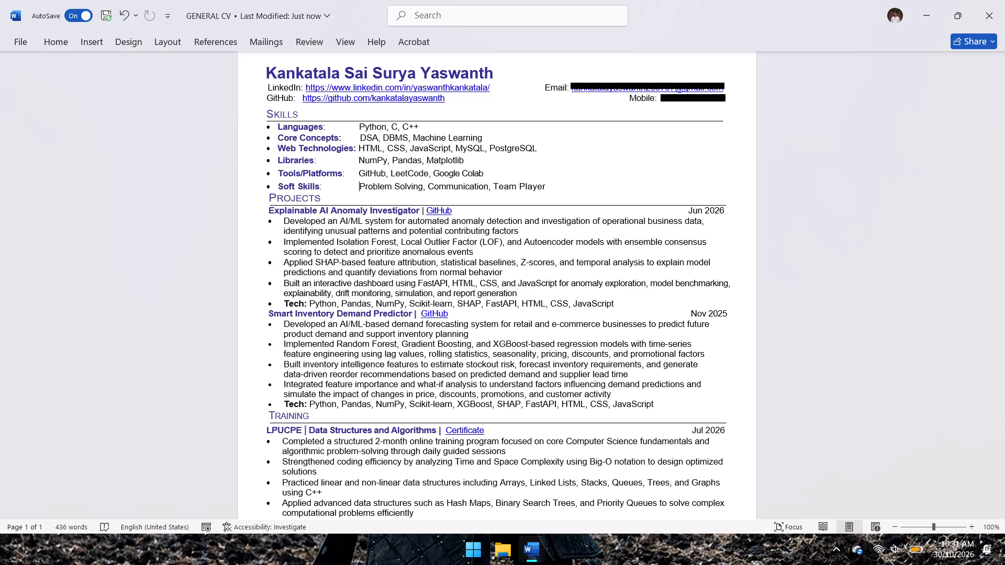
pyautogui.press('Up')
pyautogui.press('Up')
pyautogui.press('Up')
pyautogui.press('Up')
pyautogui.press('Up')
pyautogui.press('Down')
pyautogui.press('BackSpace')
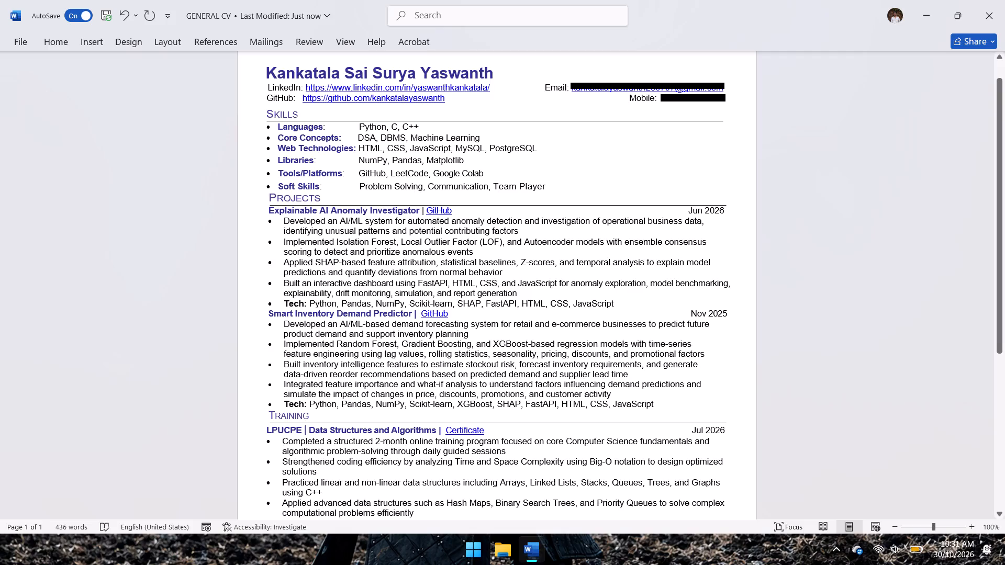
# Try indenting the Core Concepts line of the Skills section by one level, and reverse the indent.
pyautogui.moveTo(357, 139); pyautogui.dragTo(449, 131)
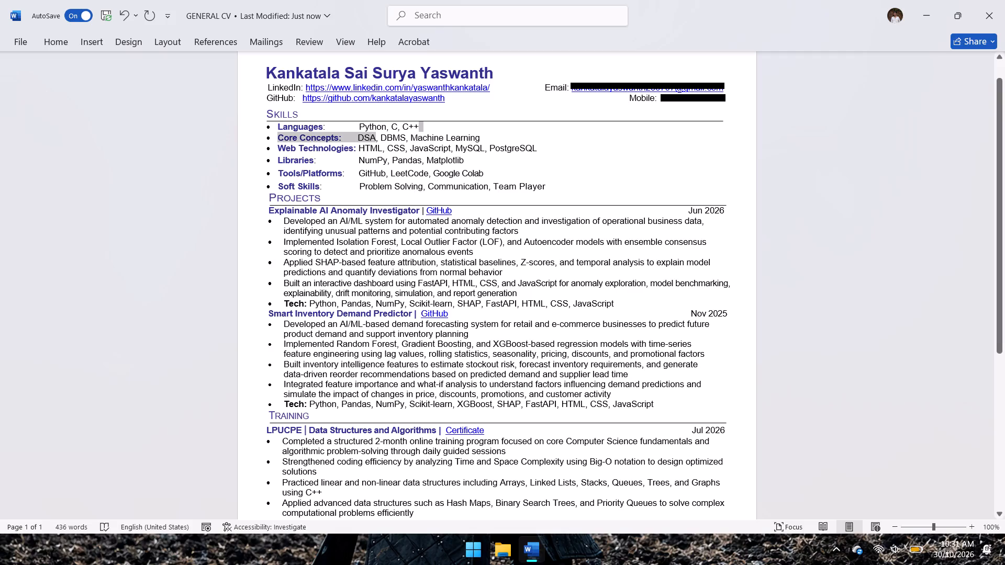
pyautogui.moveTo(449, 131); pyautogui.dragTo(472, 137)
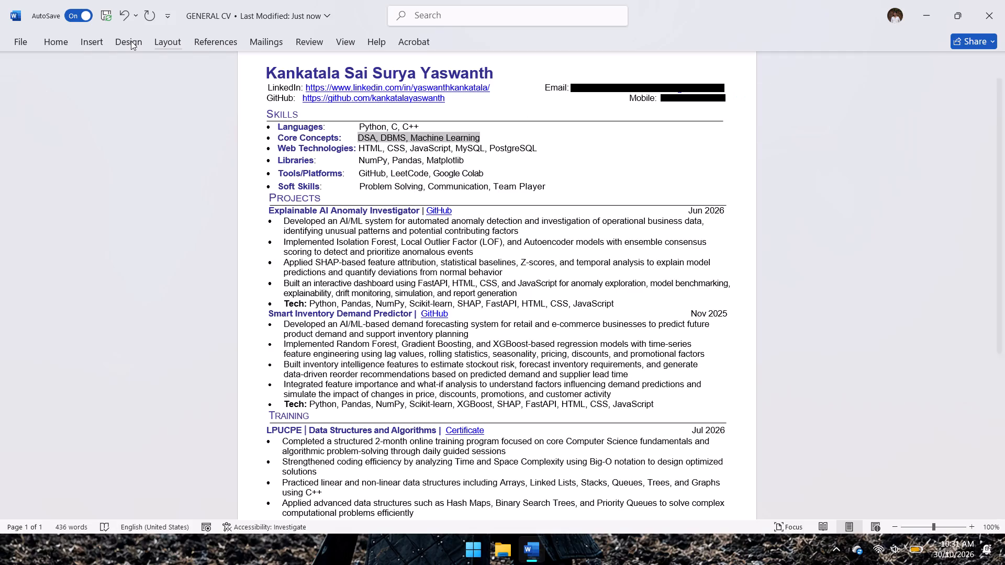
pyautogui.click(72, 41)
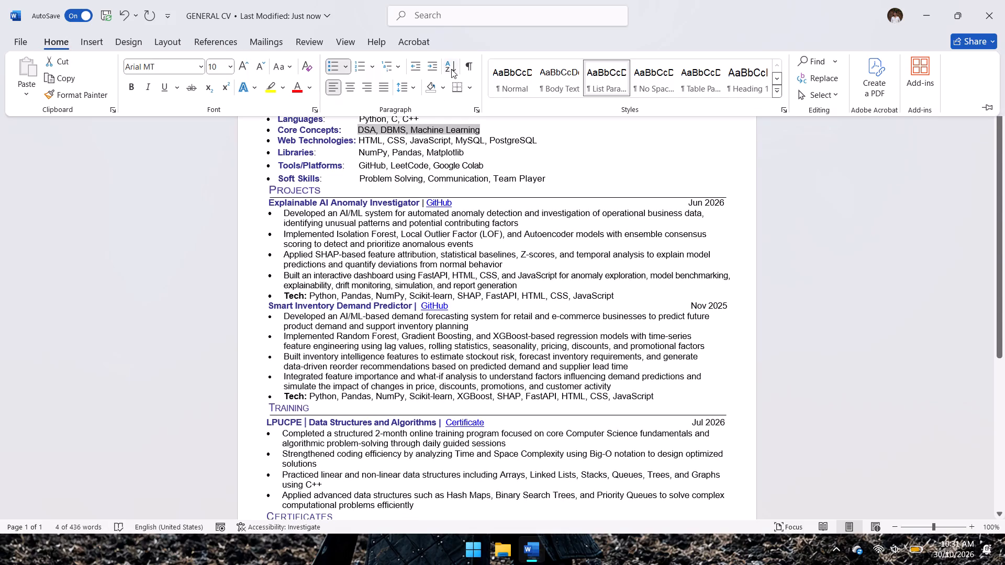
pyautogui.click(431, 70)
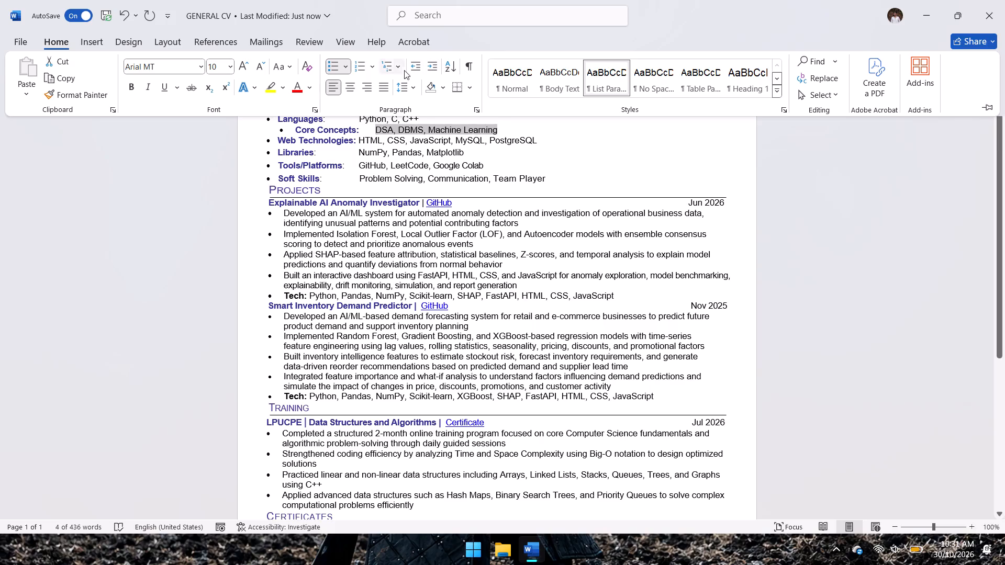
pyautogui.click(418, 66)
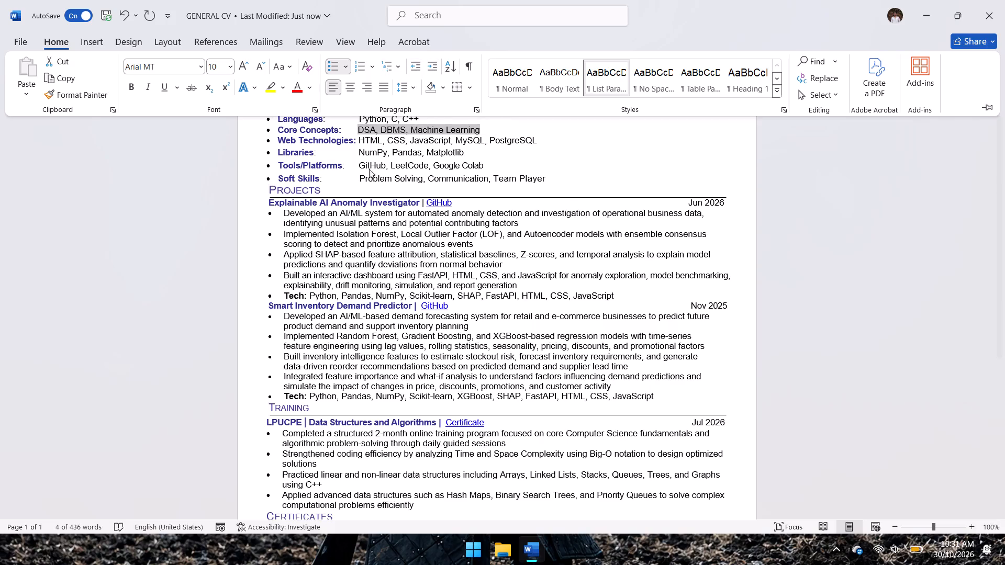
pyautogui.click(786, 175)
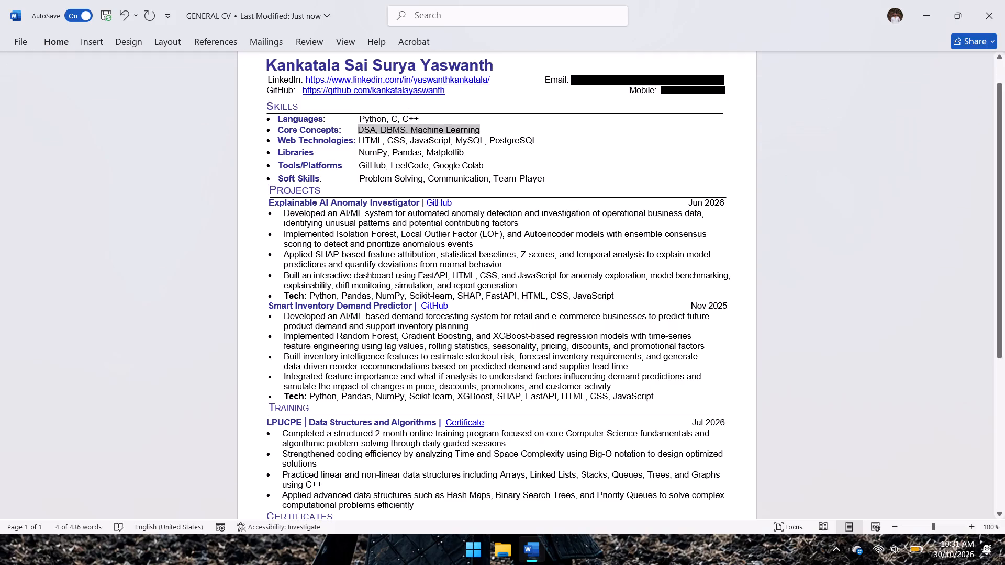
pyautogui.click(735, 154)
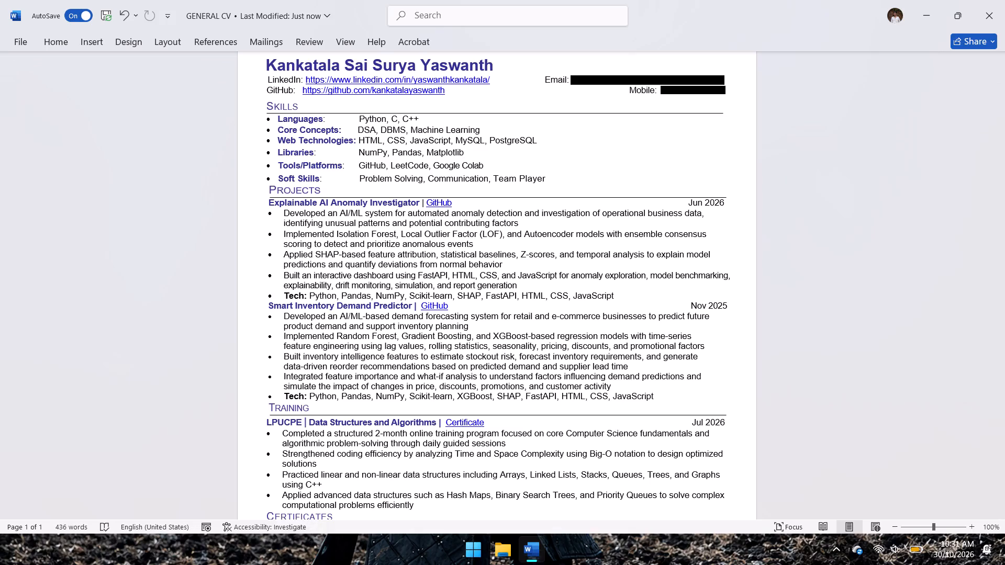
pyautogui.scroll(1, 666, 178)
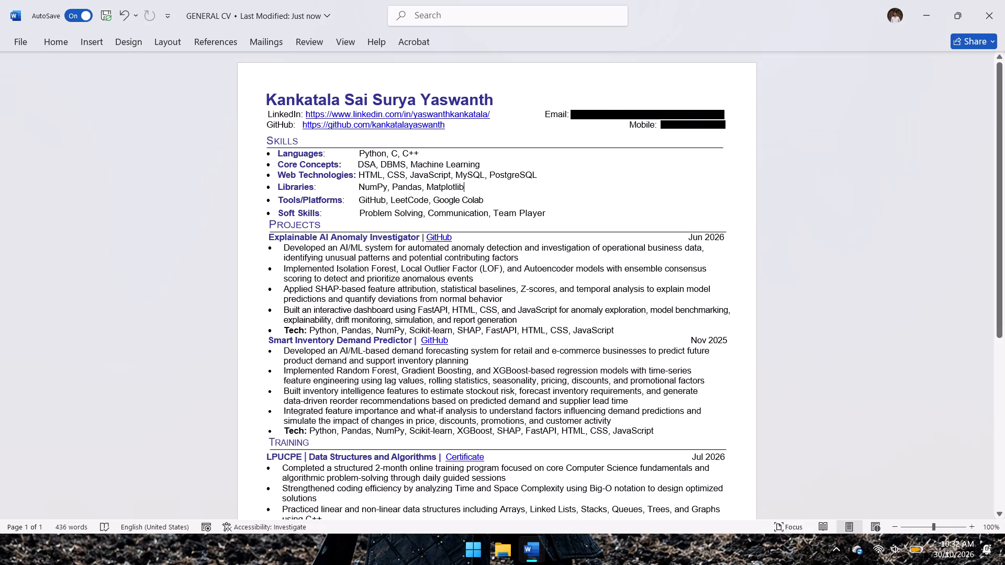
# Switch to Google Chrome by searching the installed apps for "chr" and launching it.
pyautogui.write('ch')
pyautogui.press('r')
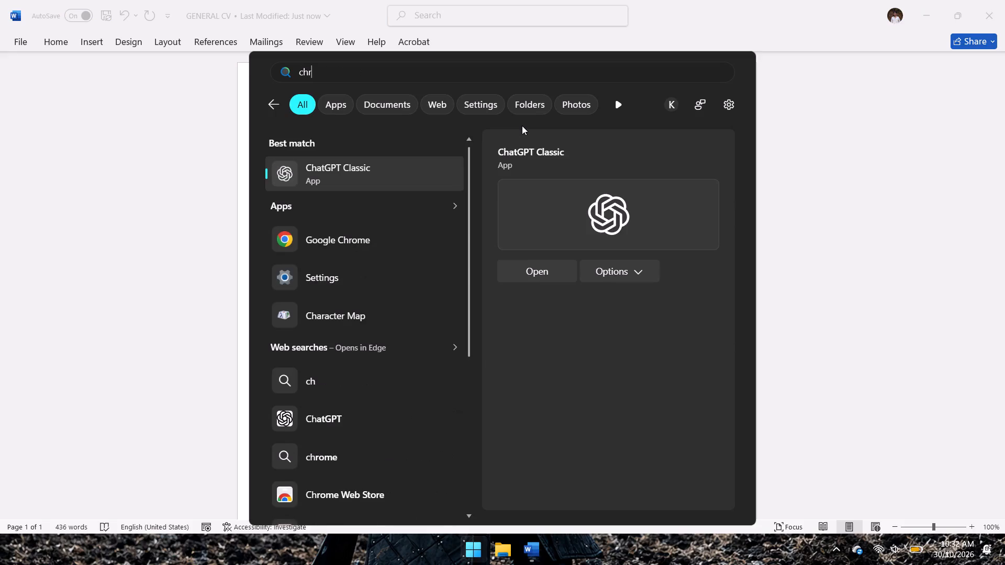
pyautogui.press('Return')
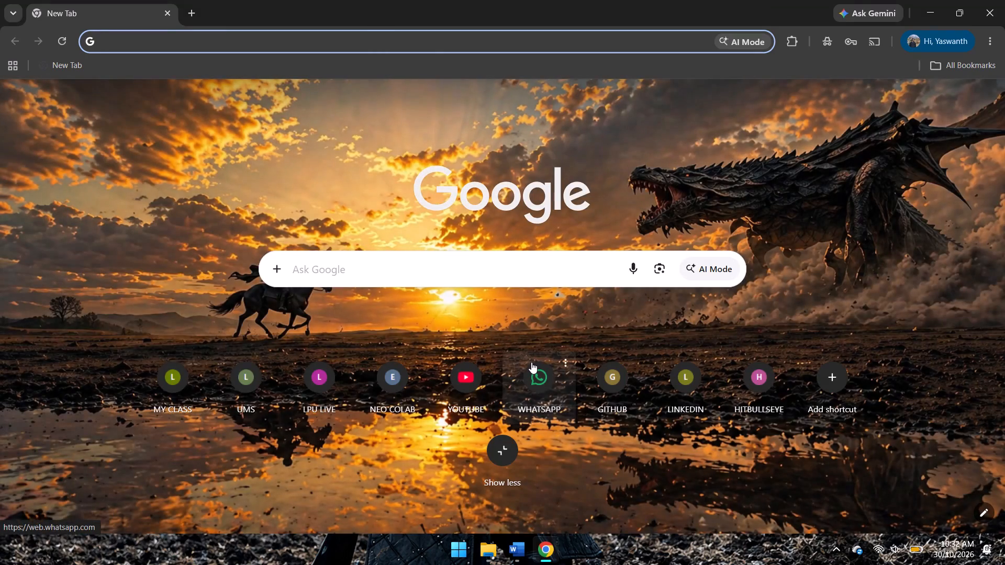
# Begin entering an address or search starting with "l" in the new browser tab.
pyautogui.press('l')
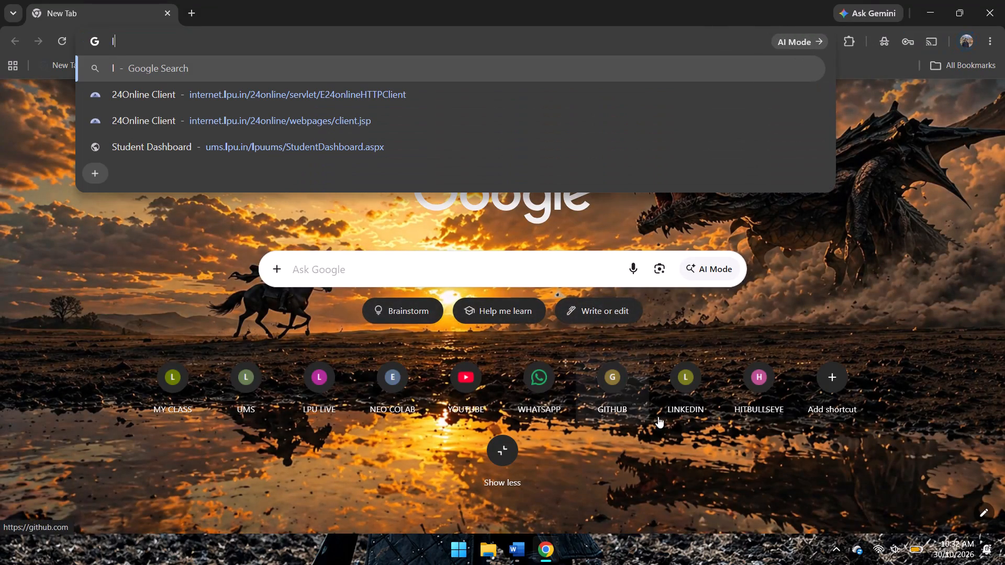
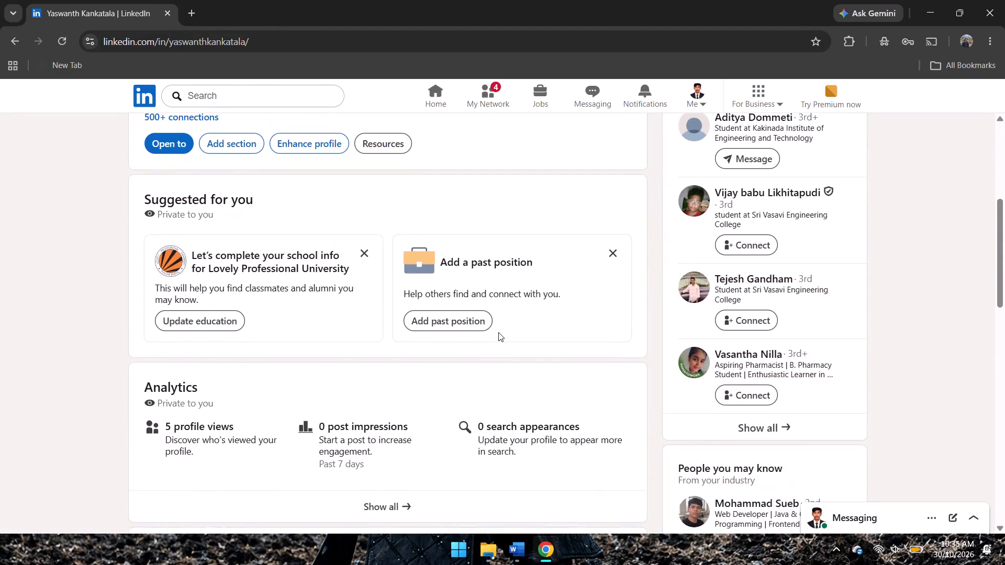
# Look through the sections of the LinkedIn profile page, including Analytics, Education, Skills and Interests.
pyautogui.scroll(-5, 498, 332)
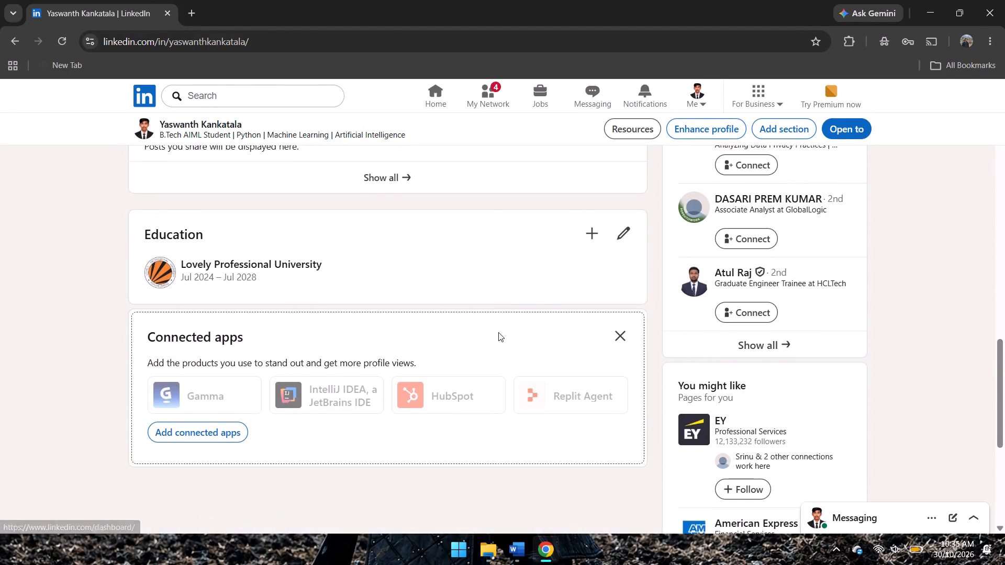
pyautogui.scroll(-3, 498, 332)
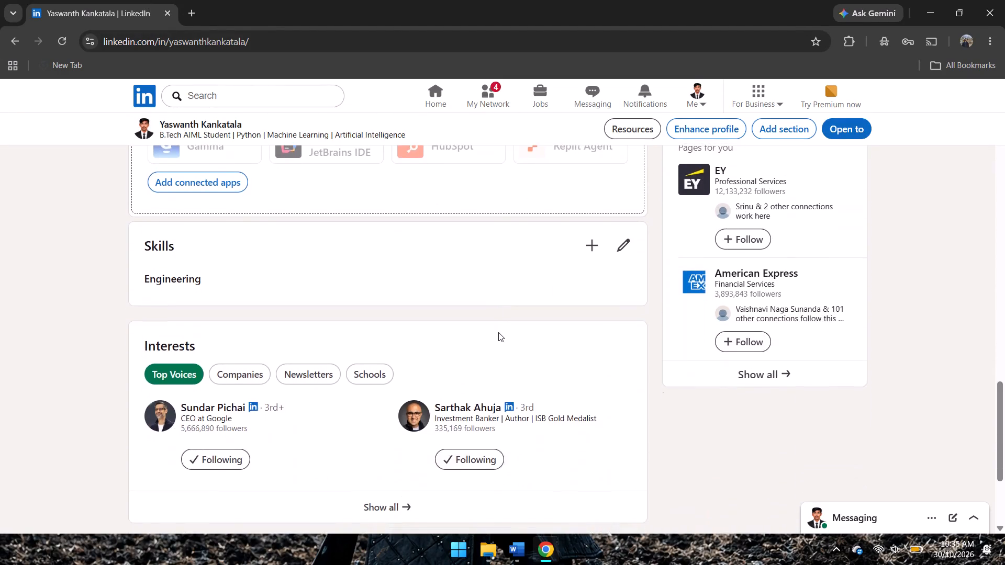
pyautogui.scroll(-2, 498, 332)
pyautogui.scroll(6, 498, 332)
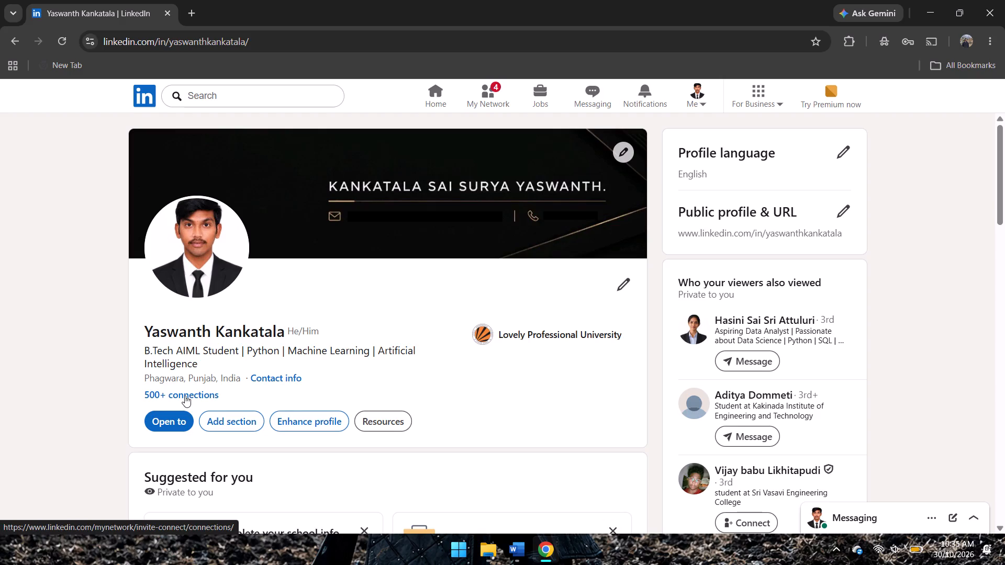
# Open the profile's connections list and look through the connected people.
pyautogui.click(185, 395)
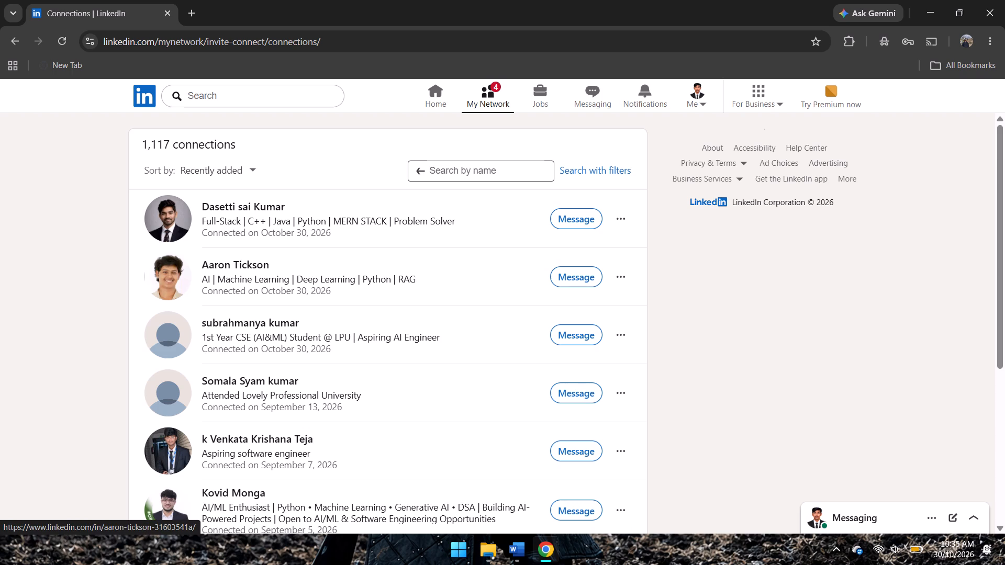
pyautogui.scroll(-16, 375, 406)
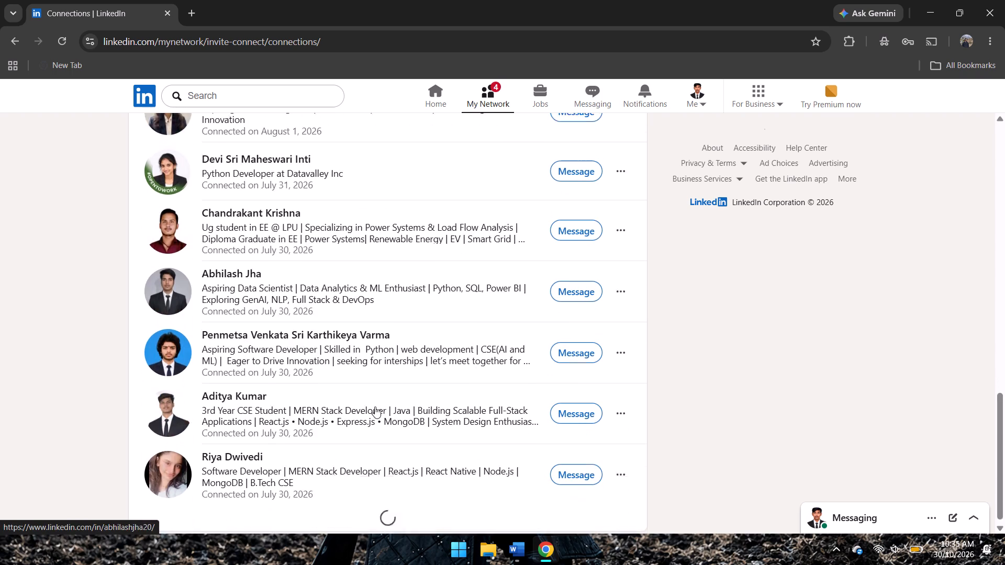
pyautogui.hscroll(4, 375, 406)
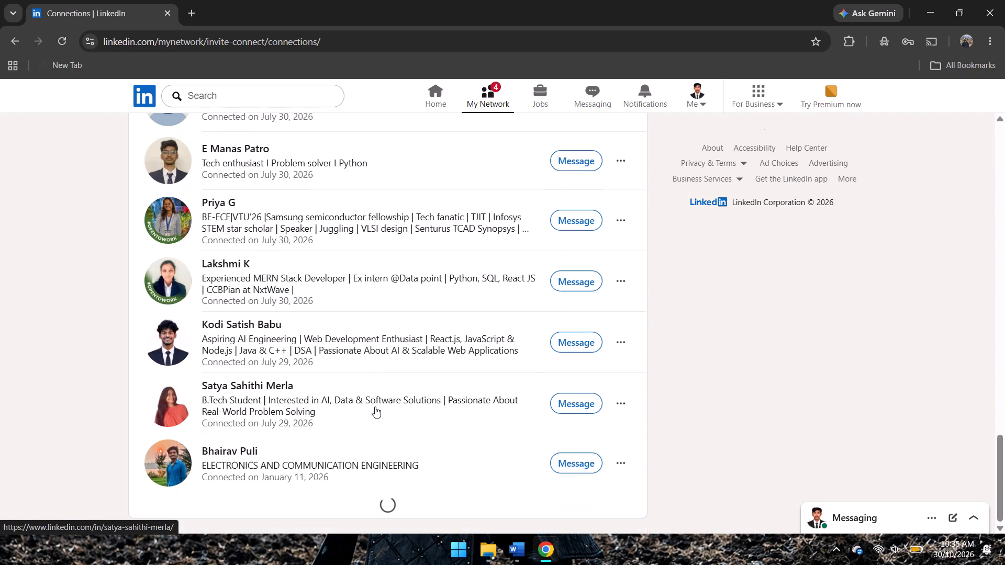
pyautogui.click(186, 10)
pyautogui.click(122, 10)
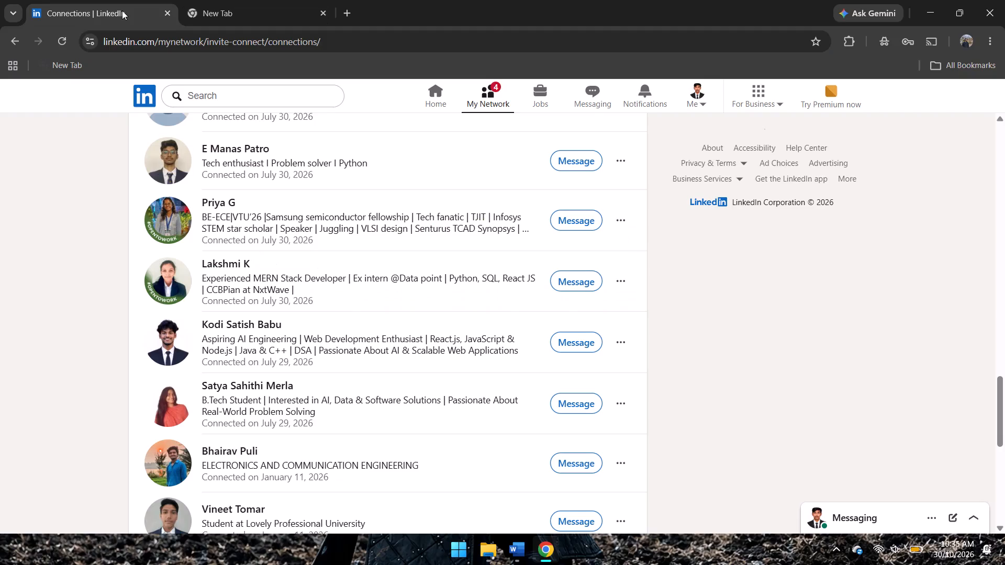
pyautogui.scroll(5, 136, 210)
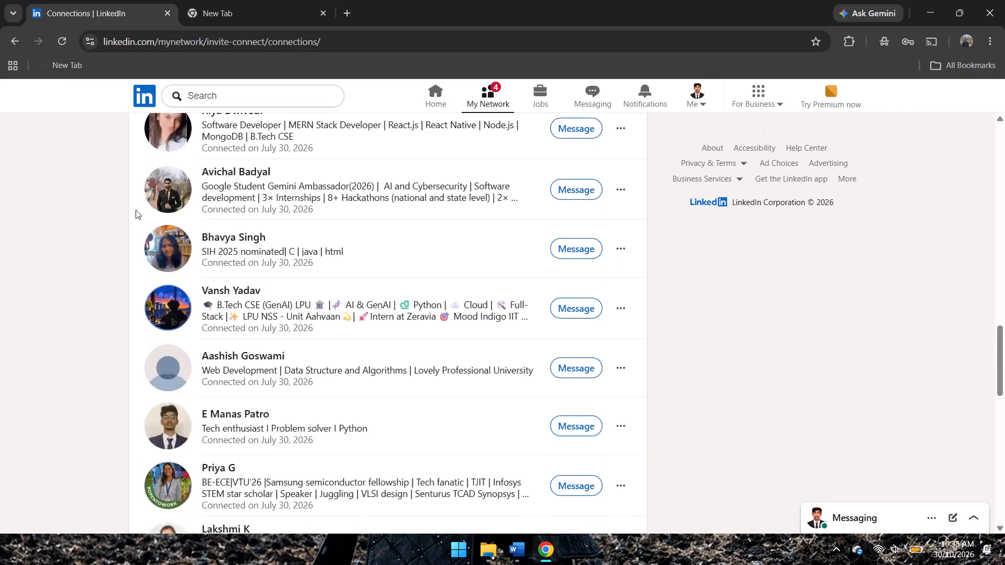
pyautogui.scroll(2, 136, 210)
# Go back to the LinkedIn feed and reopen the own profile page.
pyautogui.click(4, 43)
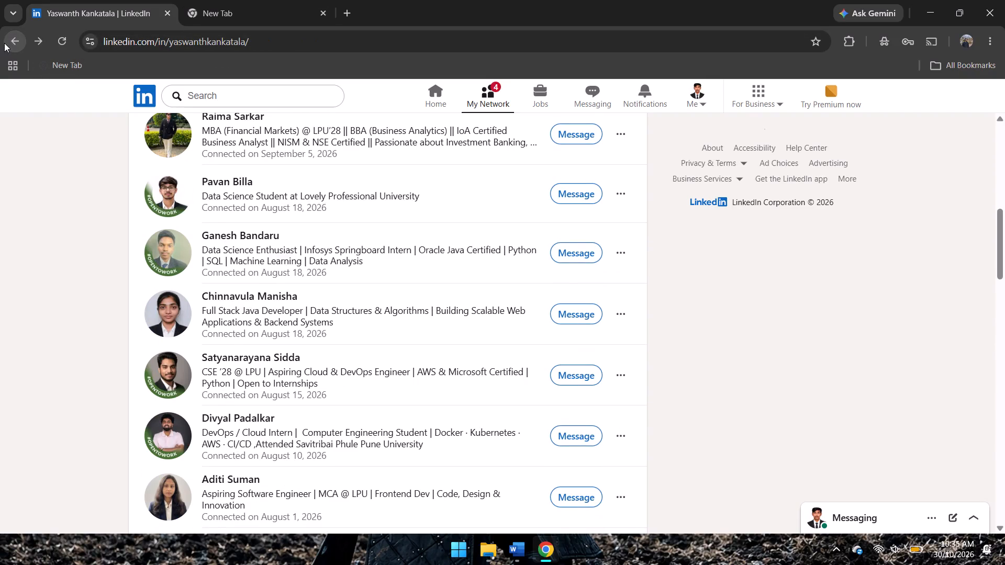
pyautogui.click(4, 43)
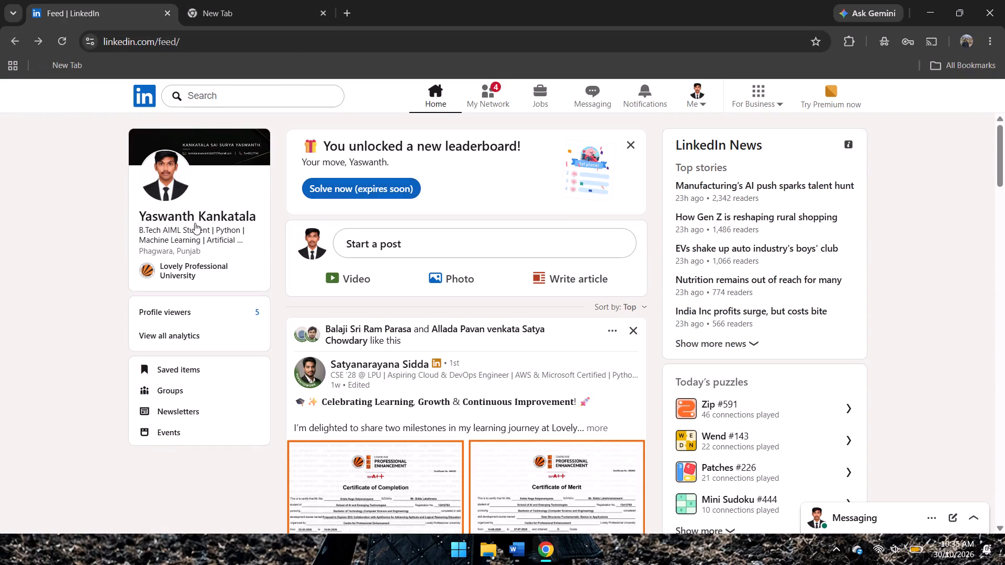
pyautogui.click(194, 214)
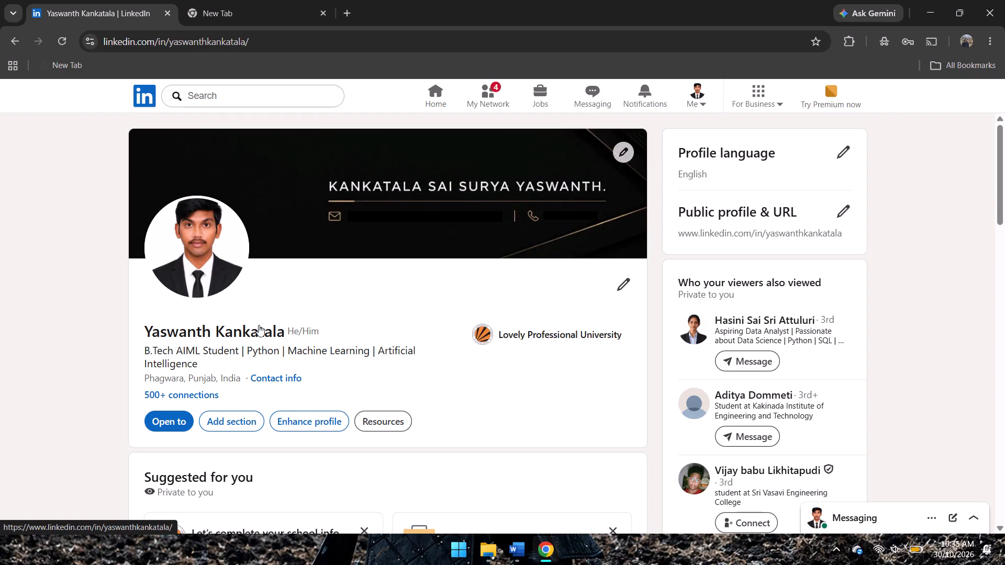
# Switch to the general CV document in Word and look over its sections.
pyautogui.click(522, 549)
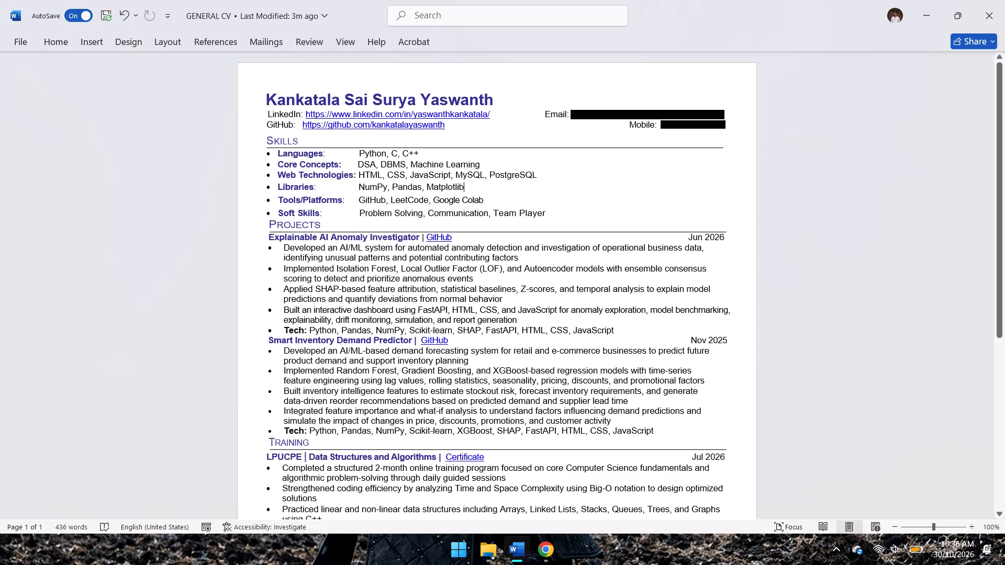
pyautogui.scroll(-1, 626, 405)
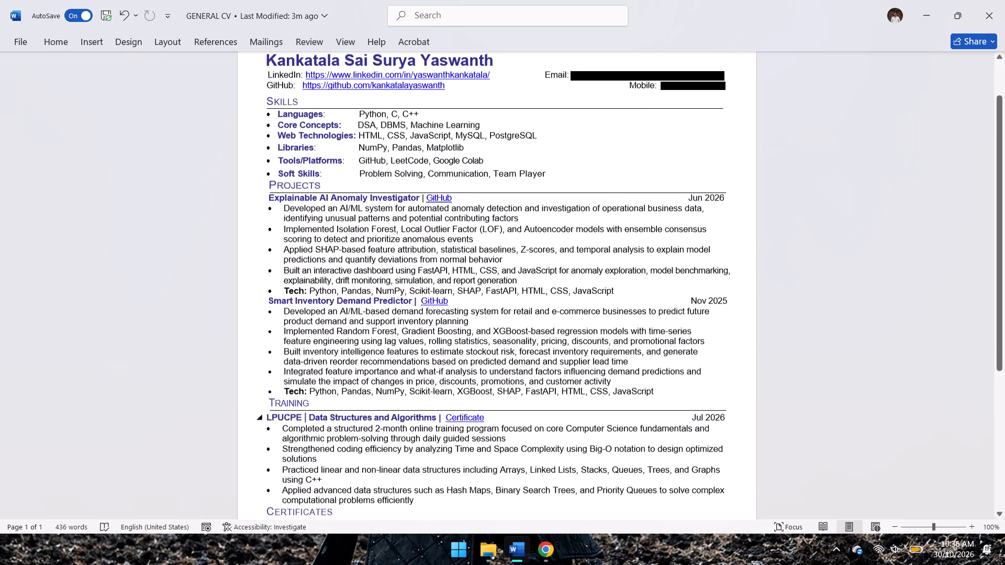
pyautogui.scroll(-1, 626, 405)
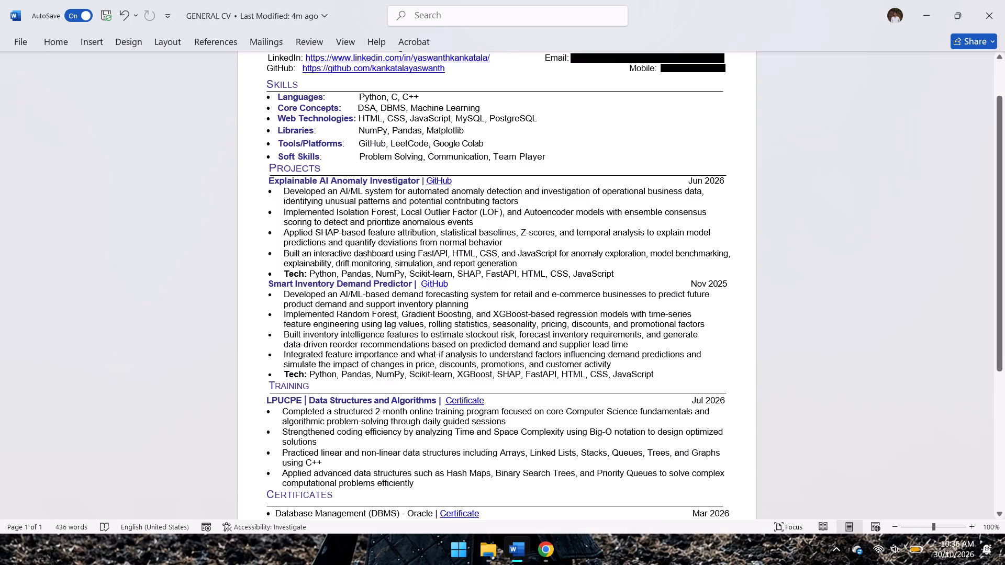
# Open the SPECIALIZED CV document from the Documents folder in File Explorer.
pyautogui.click(495, 547)
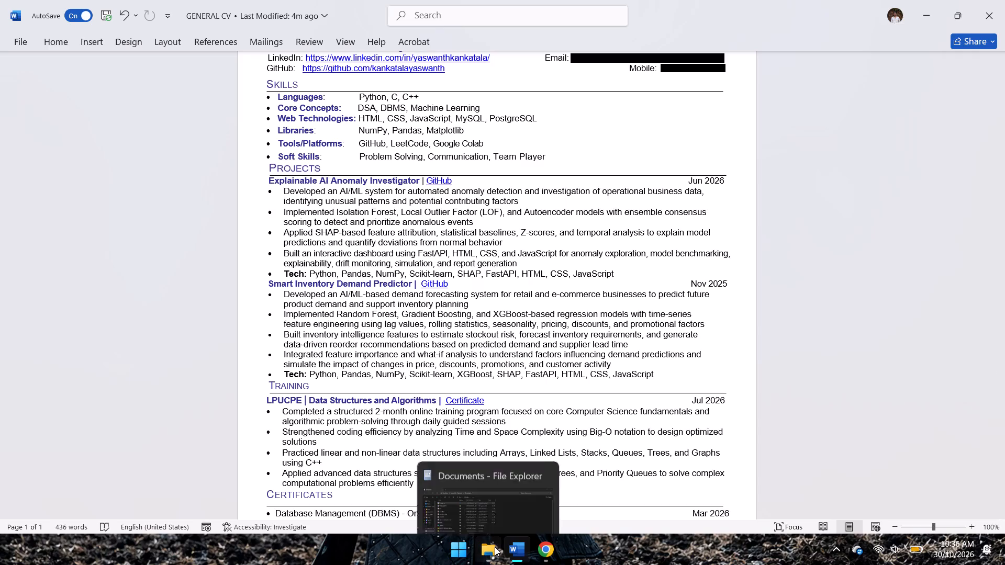
pyautogui.doubleClick(206, 135)
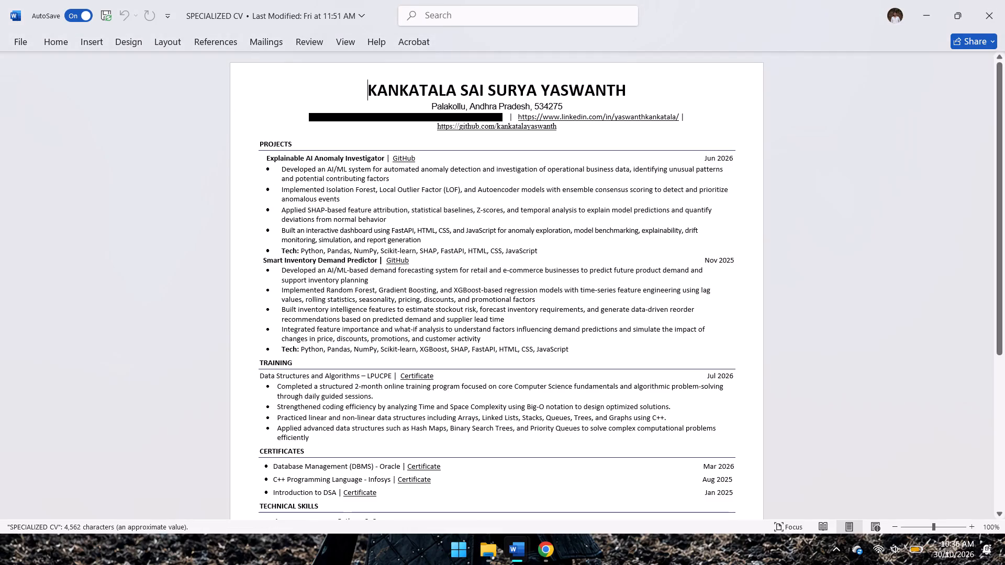
# Remove the bullet and indent from the Lovely Professional University entry and its degree line in the Education section.
pyautogui.scroll(-3, 606, 232)
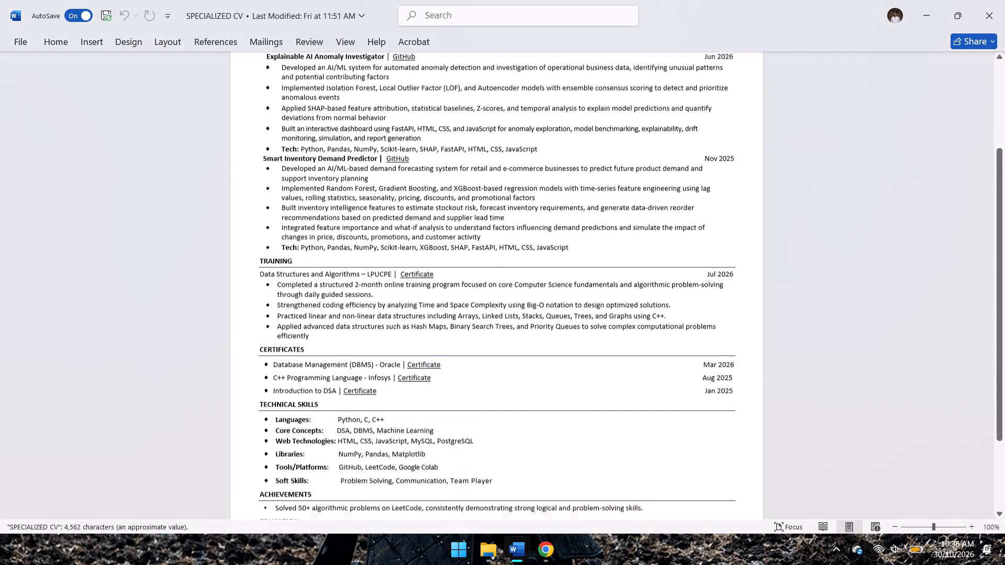
pyautogui.scroll(-6, 606, 232)
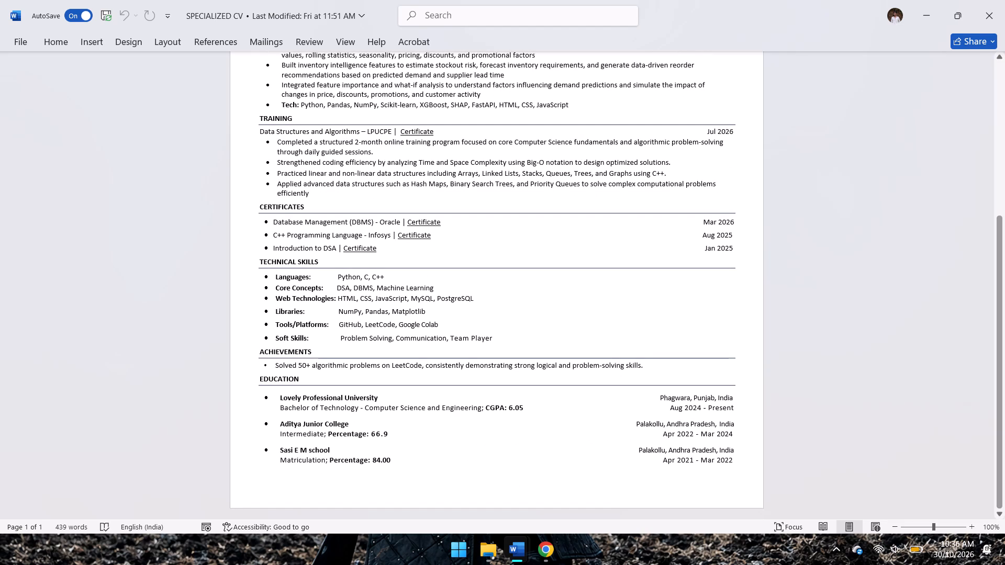
pyautogui.click(280, 400)
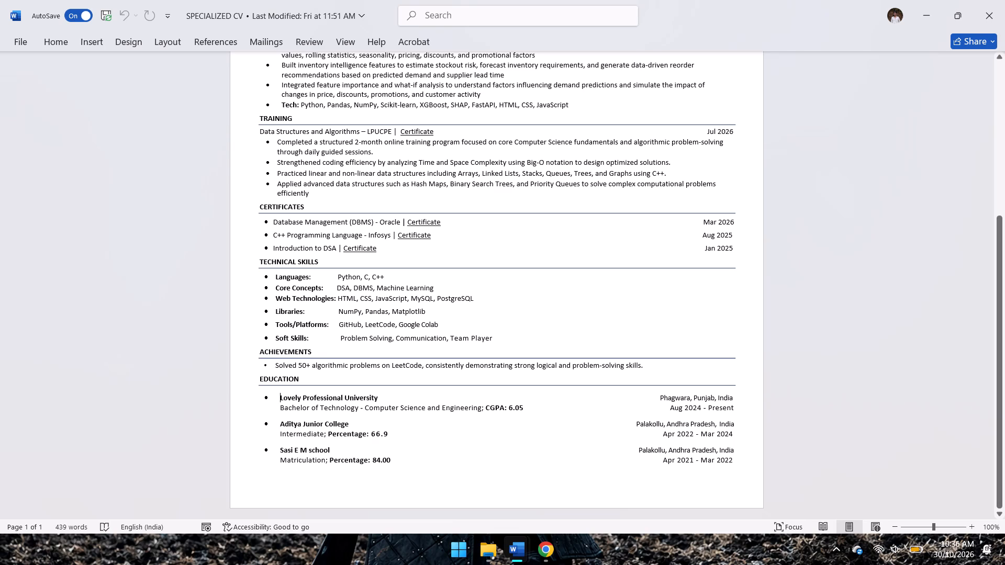
pyautogui.press('BackSpace')
pyautogui.press('BackSpace')
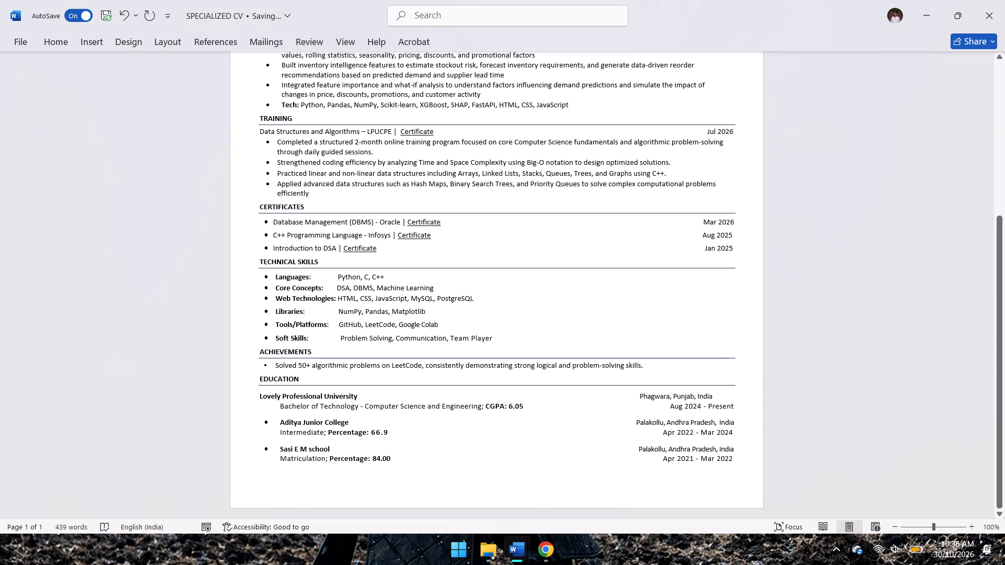
pyautogui.click(281, 404)
pyautogui.press('BackSpace')
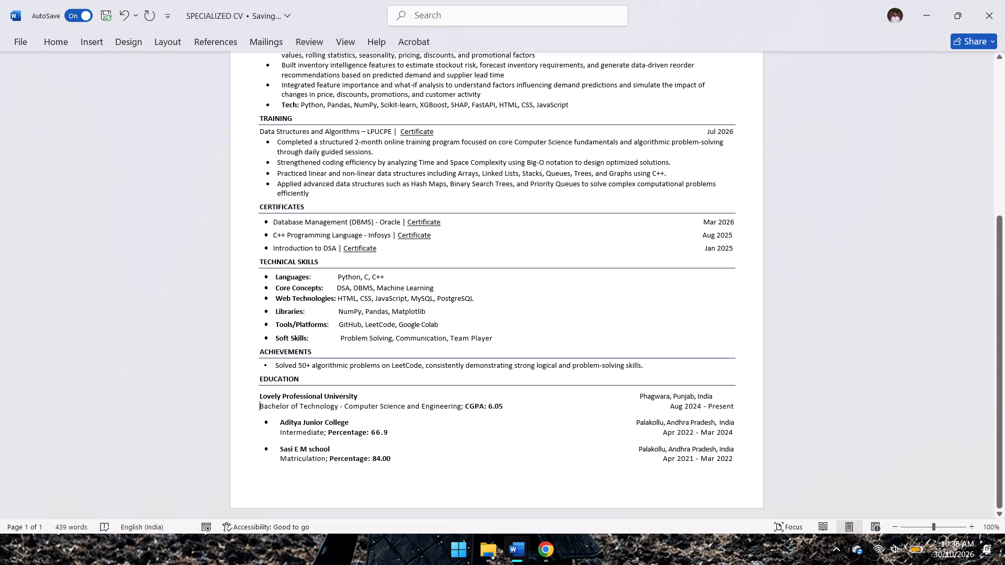
# Remove the bullet and indent from the Aditya Junior College entry and its Intermediate line.
pyautogui.click(278, 421)
pyautogui.press('BackSpace')
pyautogui.press('BackSpace')
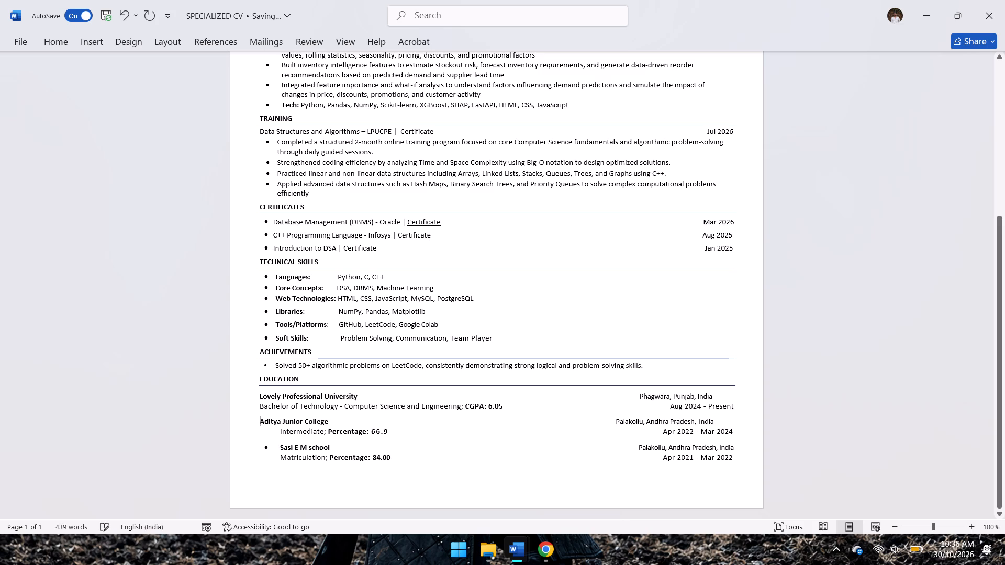
pyautogui.click(280, 429)
pyautogui.press('BackSpace')
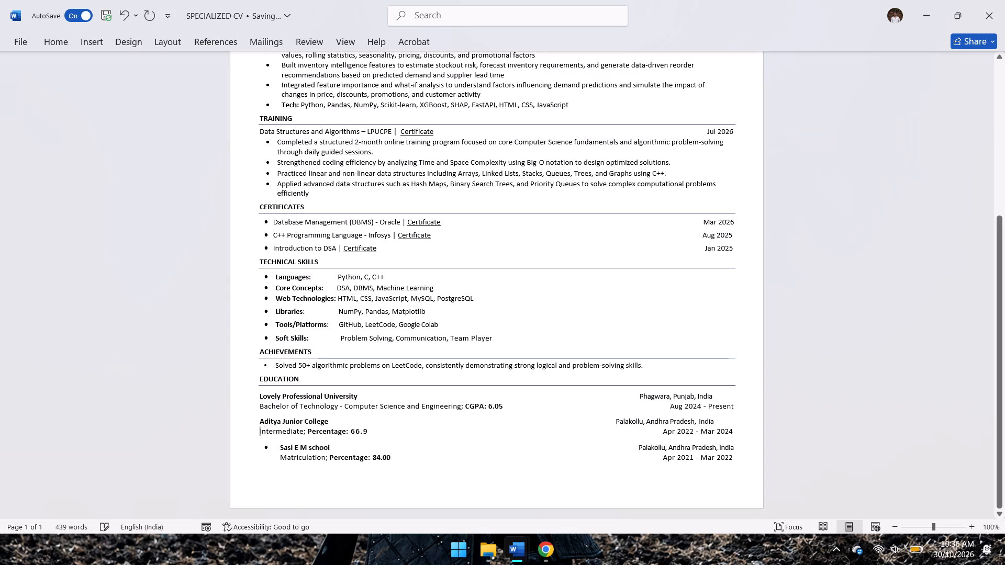
pyautogui.click(282, 451)
pyautogui.press('Left')
pyautogui.press('BackSpace')
pyautogui.press('BackSpace')
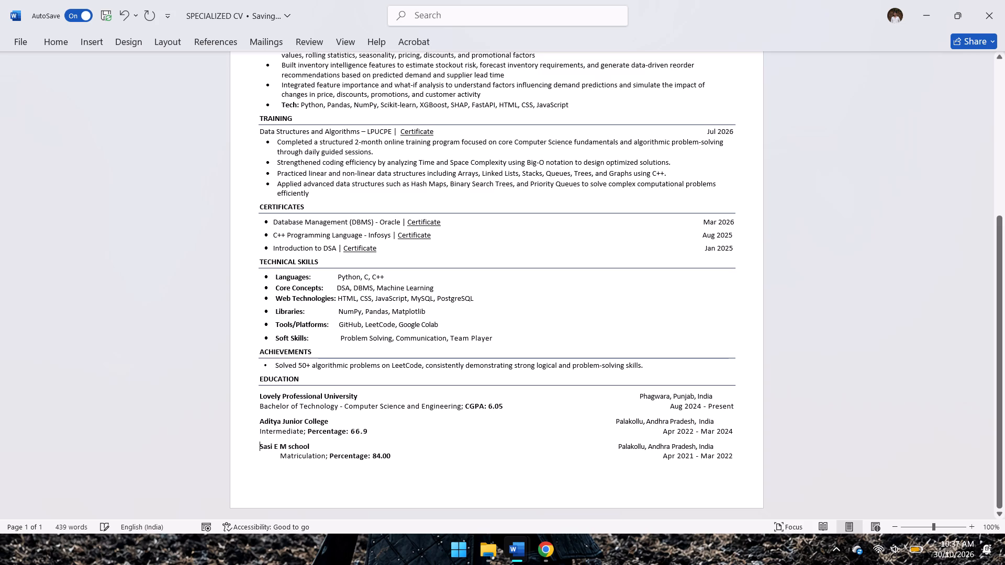
pyautogui.press('Down')
pyautogui.press('Right')
pyautogui.press('Left')
pyautogui.press('BackSpace')
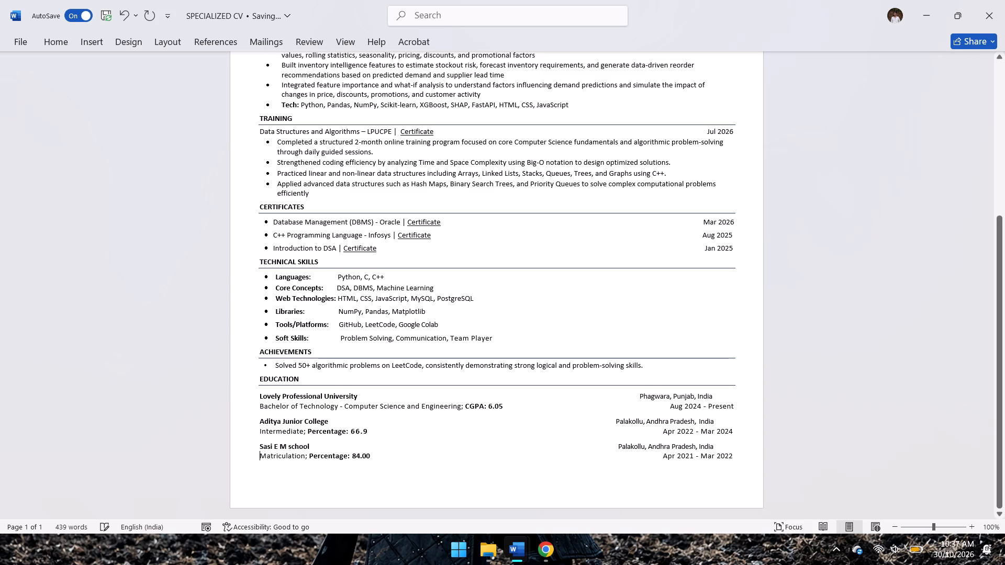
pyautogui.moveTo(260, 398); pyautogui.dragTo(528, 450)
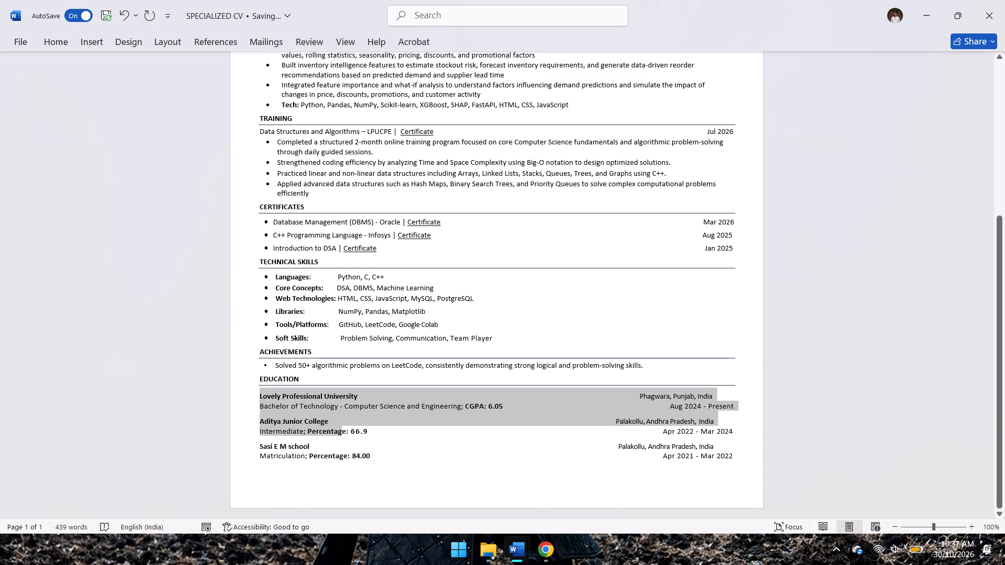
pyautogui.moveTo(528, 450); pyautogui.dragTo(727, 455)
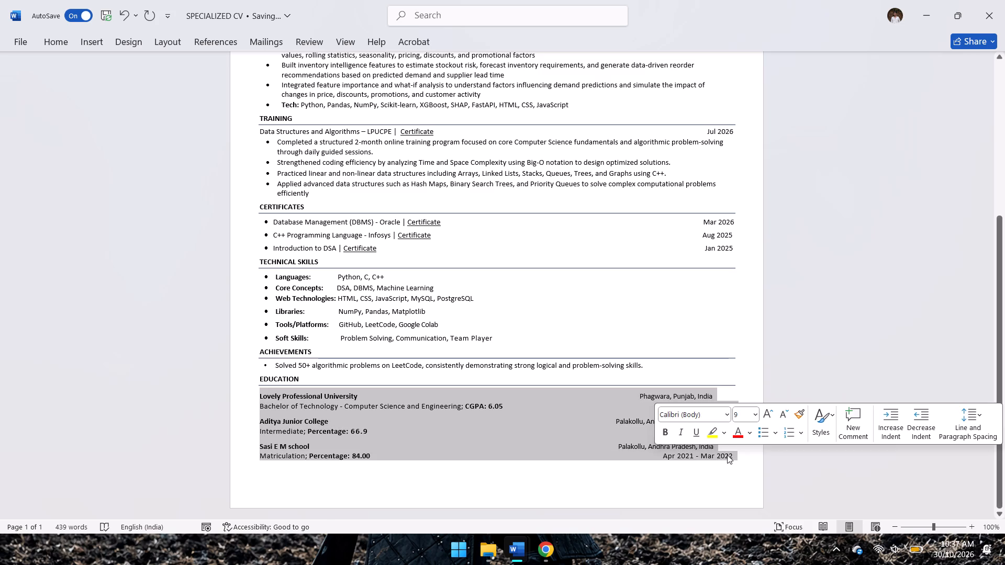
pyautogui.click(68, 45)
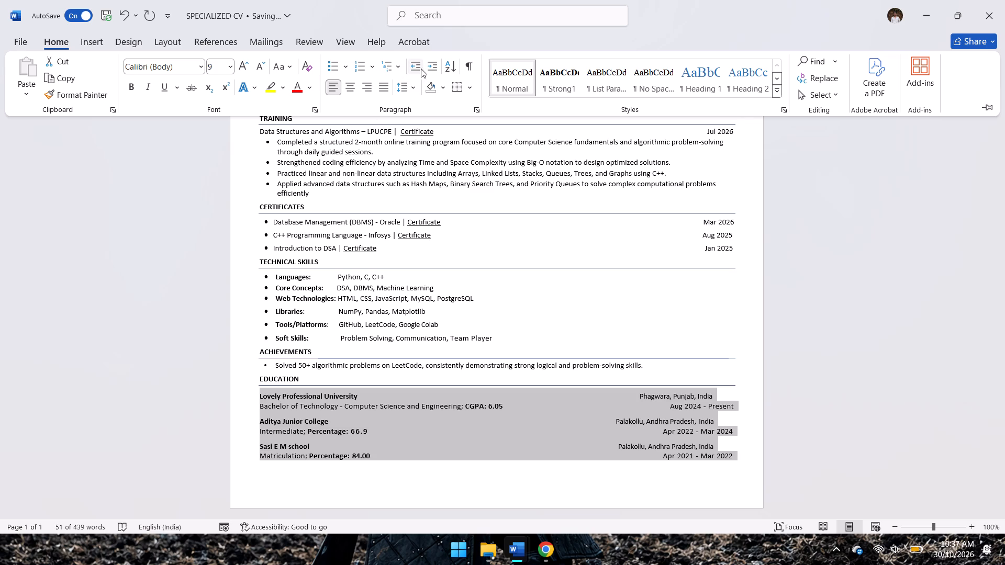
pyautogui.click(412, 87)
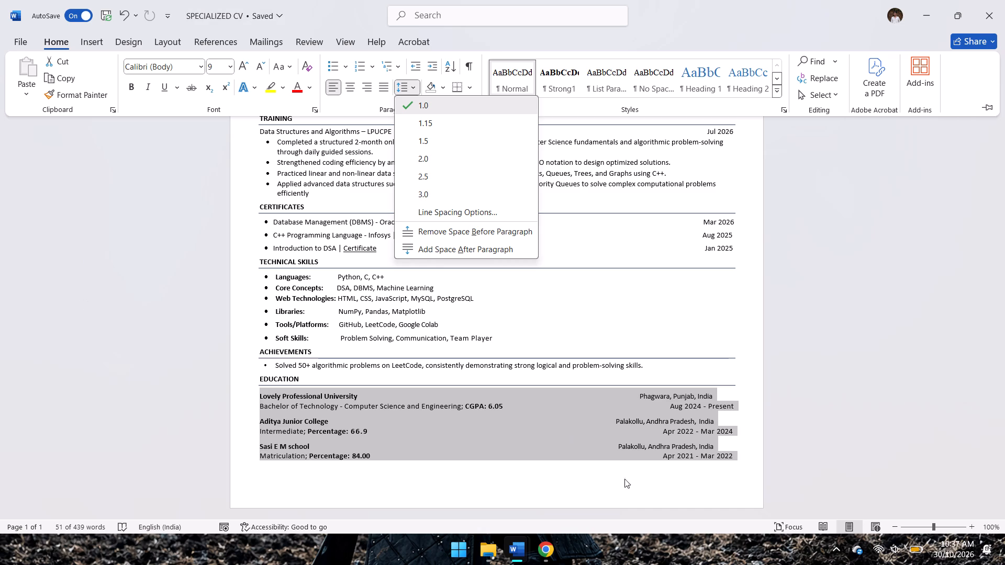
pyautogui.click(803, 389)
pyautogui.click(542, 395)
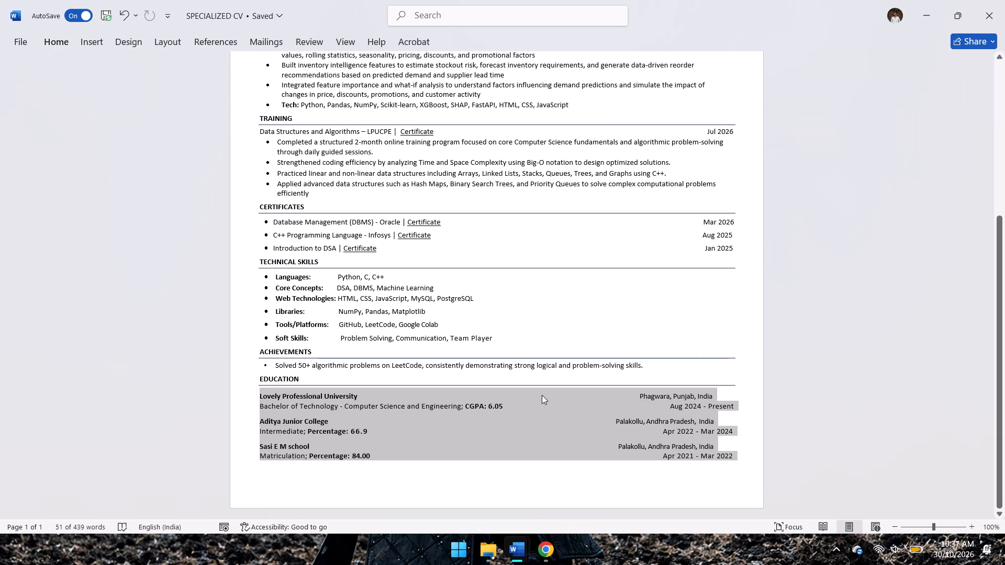
# Insert 12 spaces before "Phagwara, Punjab, India" in the Lovely Professional University line to align its end with the date below.
pyautogui.click(639, 397)
pyautogui.click(140, 403)
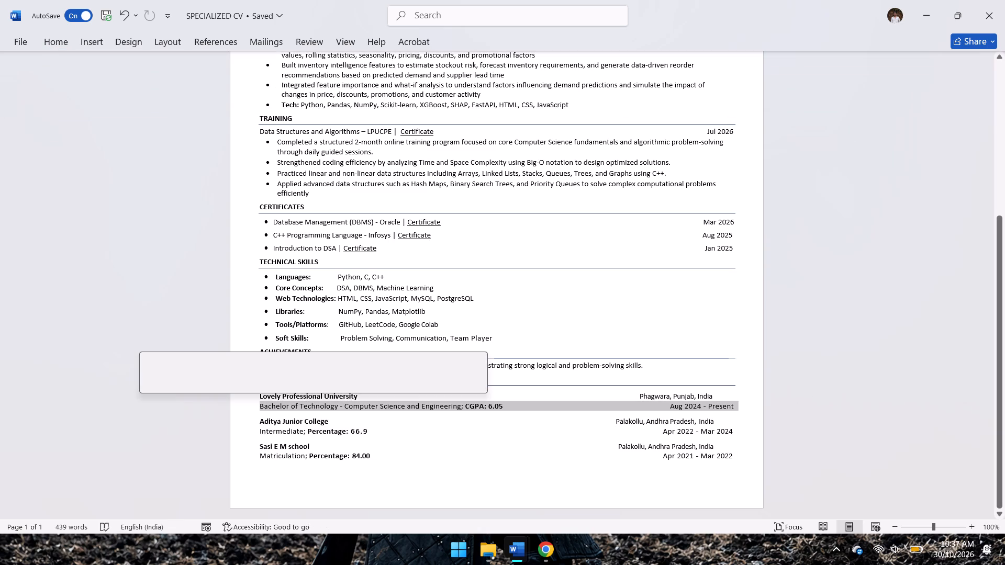
pyautogui.click(640, 394)
pyautogui.press('space')
pyautogui.press('space')
pyautogui.press('space')
pyautogui.press('space')
pyautogui.press('space')
pyautogui.press('space')
pyautogui.press('space')
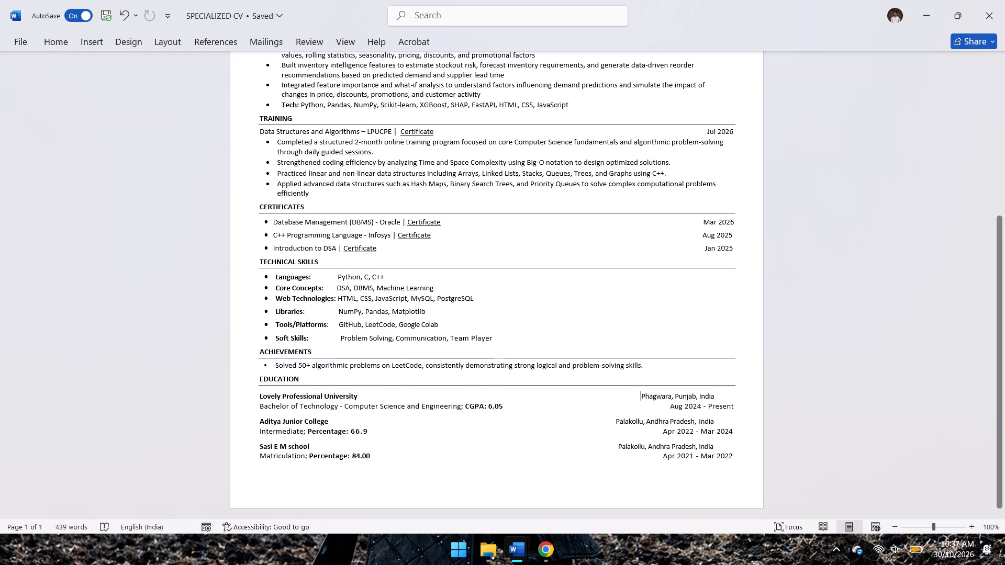
pyautogui.press('space')
pyautogui.press('space')
pyautogui.press('space')
pyautogui.press('space')
pyautogui.press('space')
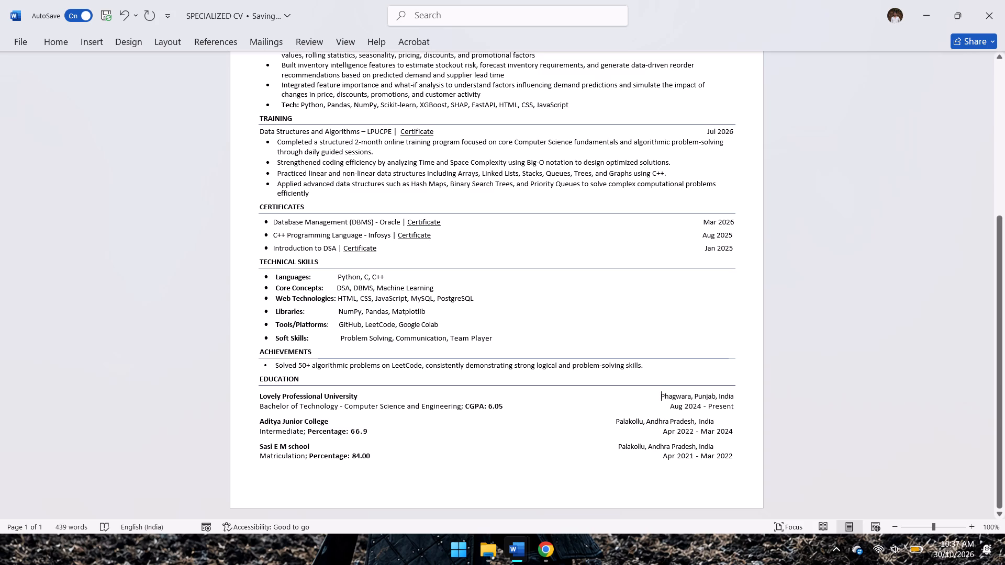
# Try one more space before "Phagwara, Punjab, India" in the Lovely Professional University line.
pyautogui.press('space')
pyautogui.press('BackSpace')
# Insert 11 spaces before "Palakollu, Andhra Pradesh, India" in the Aditya Junior College line to align its end with the date below.
pyautogui.click(618, 421)
pyautogui.press('space')
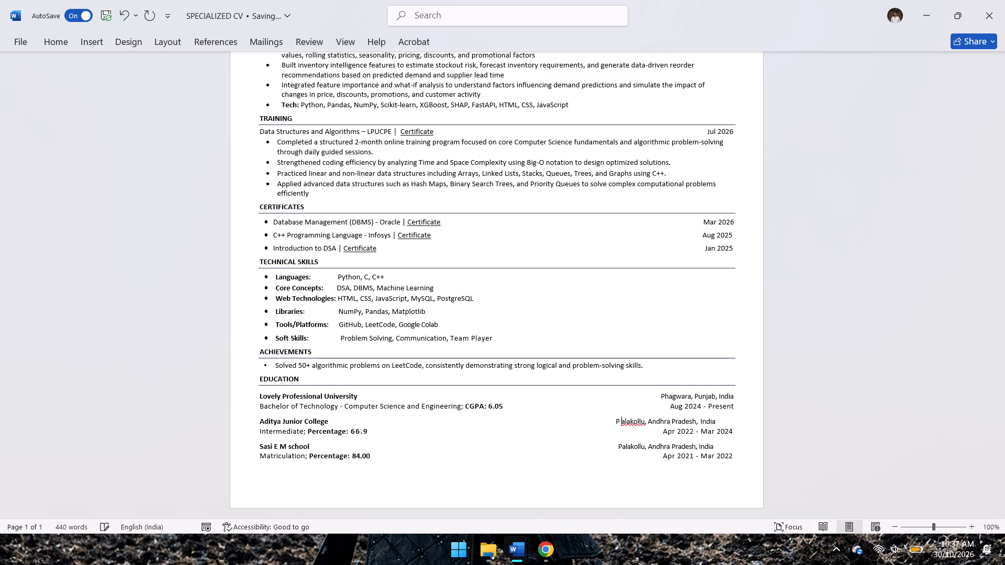
pyautogui.press('BackSpace')
pyautogui.press('Left')
pyautogui.press('space')
pyautogui.press('space')
pyautogui.press('space')
pyautogui.press('space')
pyautogui.press('space')
pyautogui.press('space')
pyautogui.press('space')
pyautogui.press('space')
pyautogui.press('space')
pyautogui.press('space')
pyautogui.press('space')
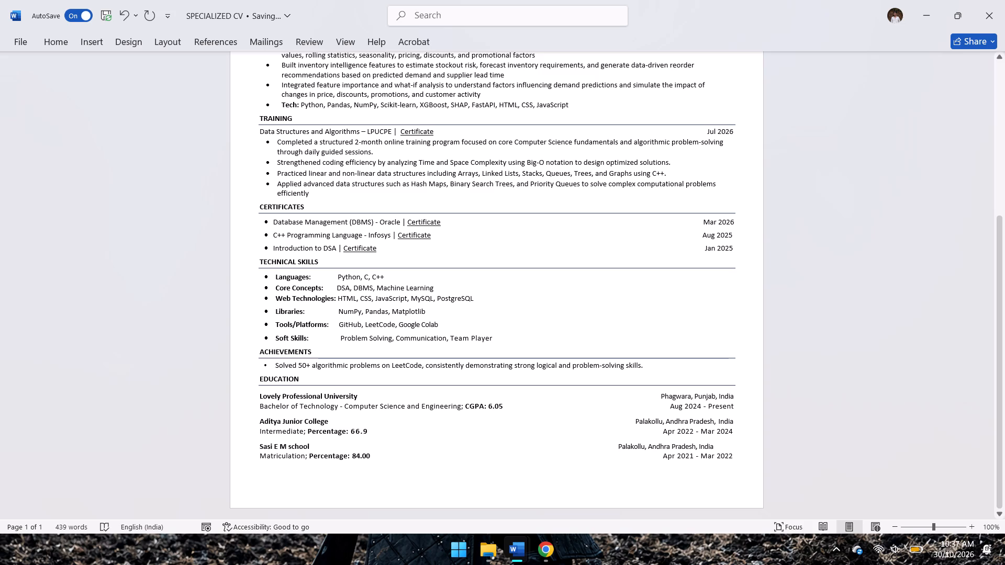
pyautogui.click(663, 430)
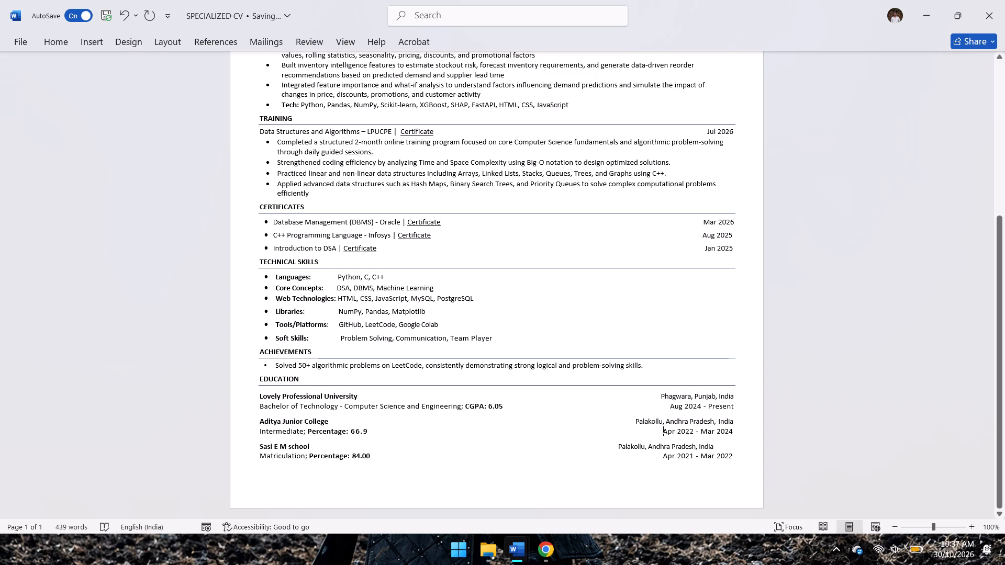
pyautogui.press('space')
pyautogui.press('BackSpace')
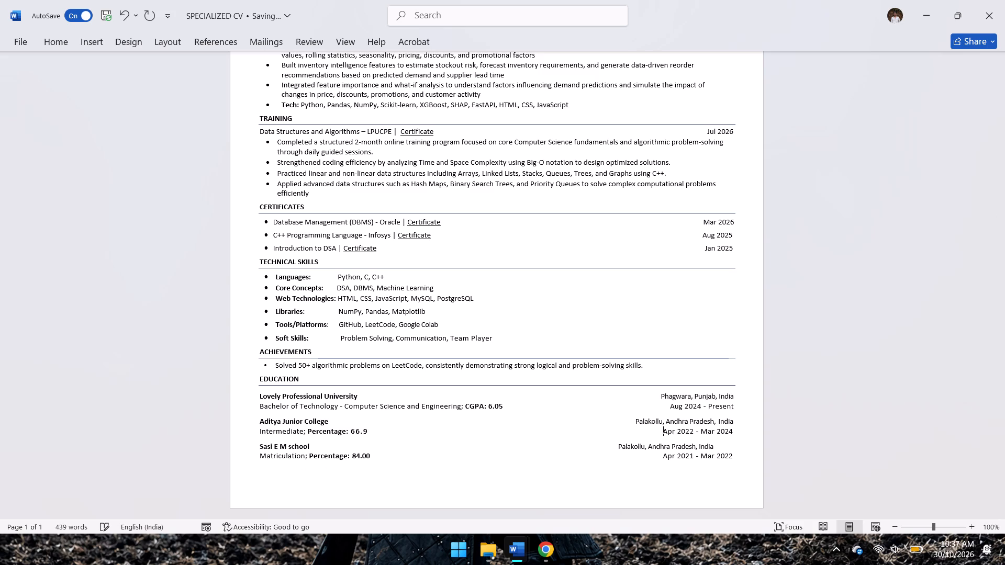
# Insert 11 spaces before "Palakollu, Andhra Pradesh, India" in the Sasi E M school line to align its end with the date below.
pyautogui.click(617, 447)
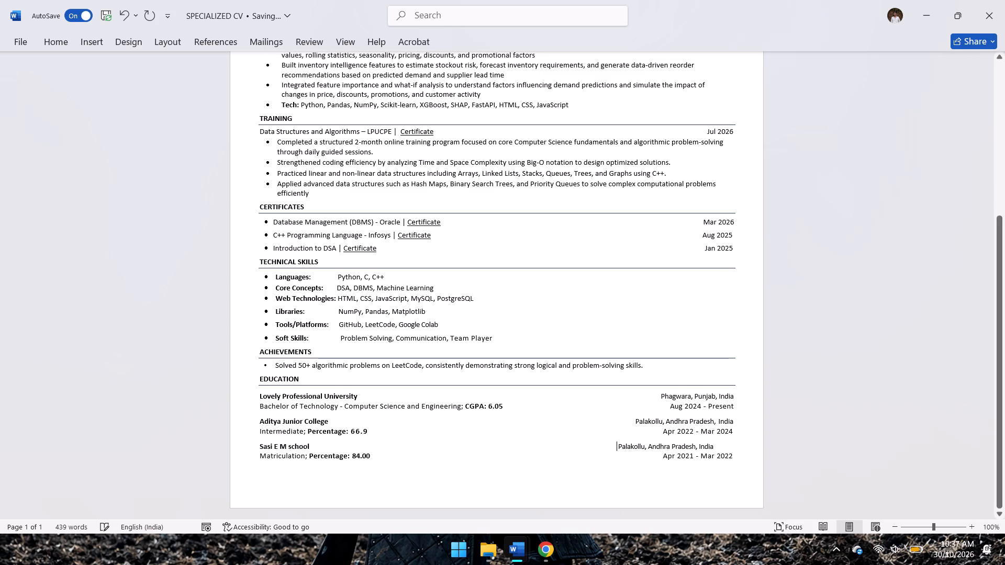
pyautogui.press('space')
pyautogui.press('space')
pyautogui.press('space')
pyautogui.press('space')
pyautogui.press('space')
pyautogui.press('space')
pyautogui.press('space')
pyautogui.press('space')
pyautogui.press('space')
pyautogui.press('space')
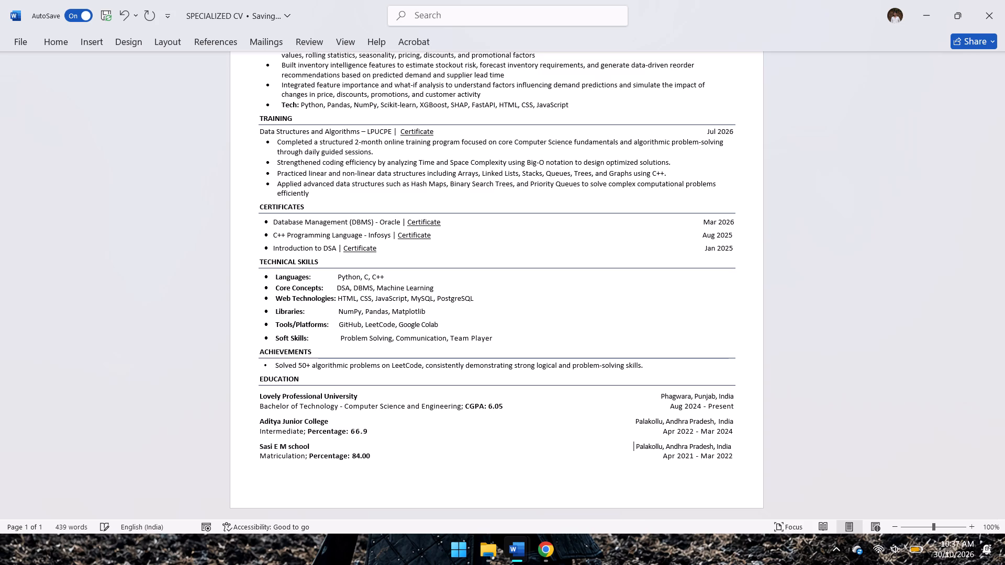
pyautogui.press('space')
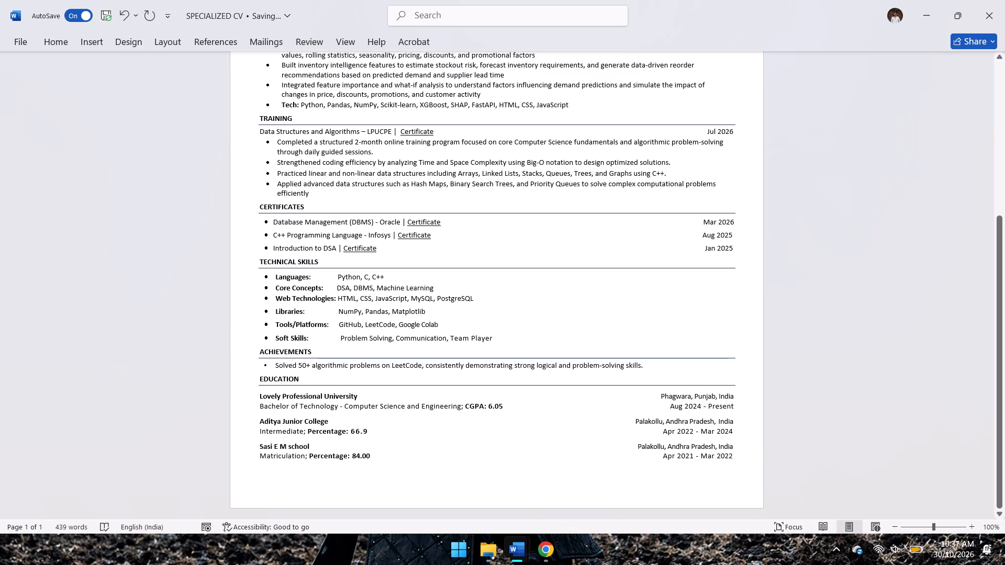
pyautogui.click(663, 455)
pyautogui.press('space')
pyautogui.press('BackSpace')
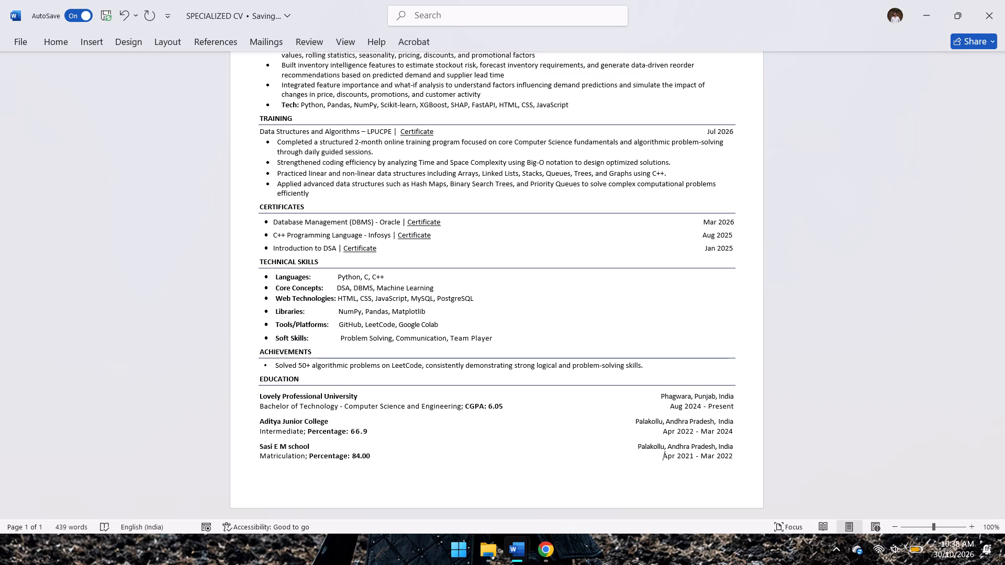
# Replace the indent before "Explainable AI Anomaly Investigator" with two spaces so it lines up with the Smart Inventory Demand Predictor heading.
pyautogui.scroll(7, 456, 374)
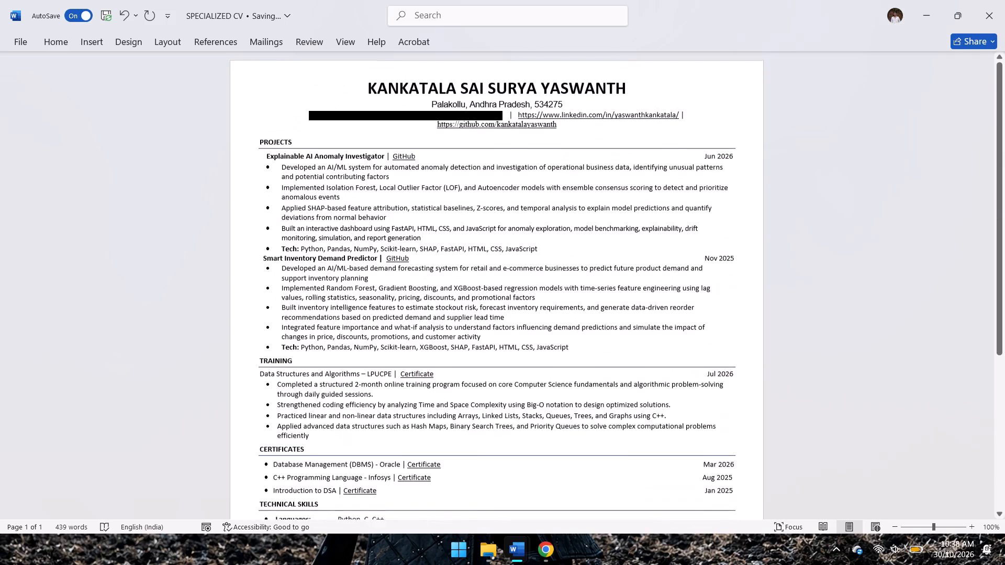
pyautogui.scroll(1, 456, 374)
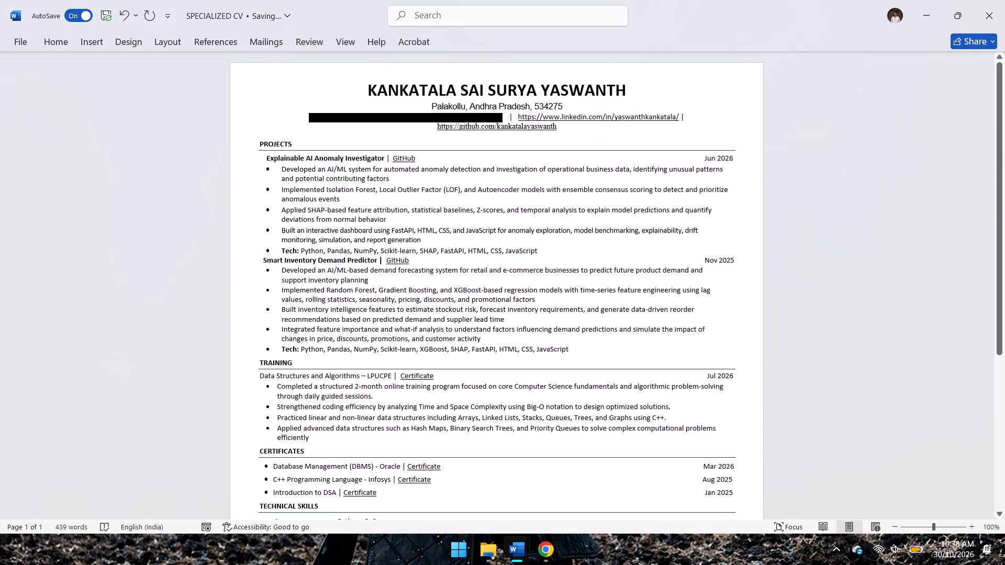
pyautogui.click(269, 159)
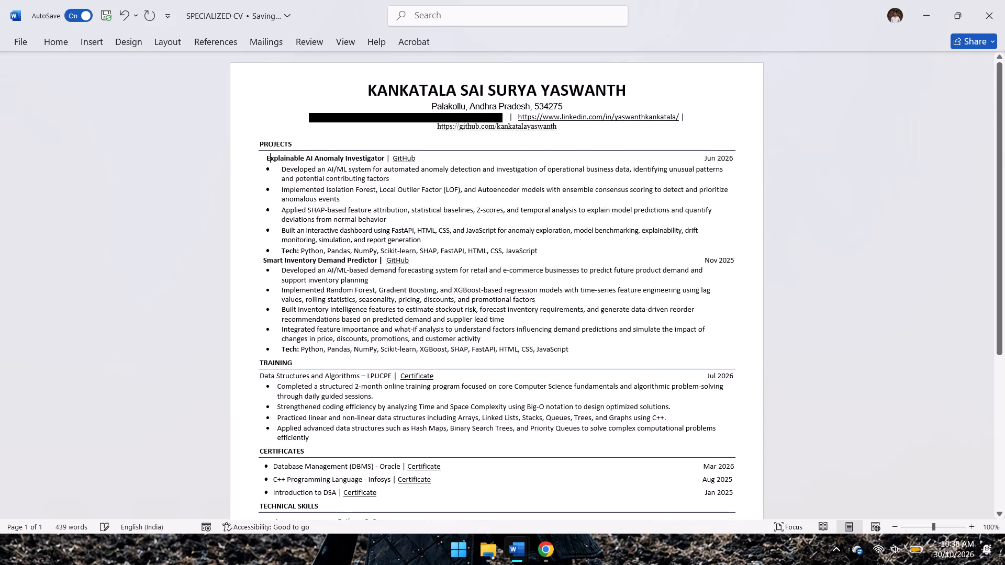
pyautogui.press('Left')
pyautogui.press('BackSpace')
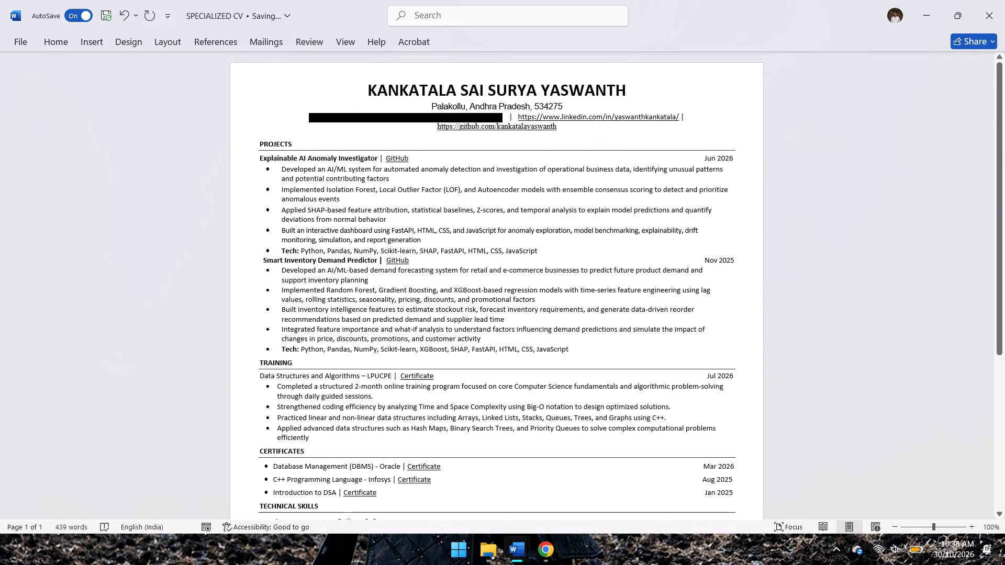
pyautogui.press('space')
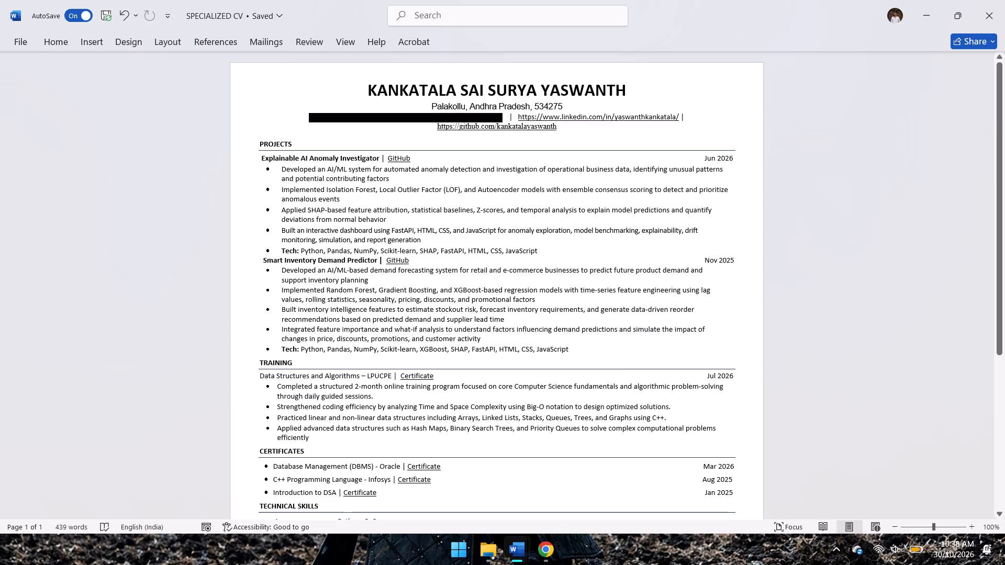
pyautogui.press('space')
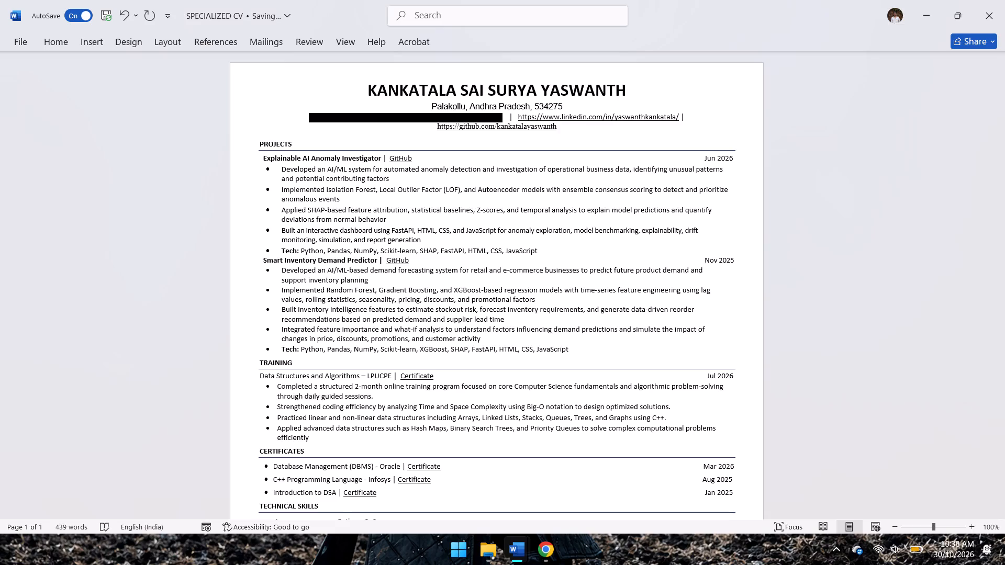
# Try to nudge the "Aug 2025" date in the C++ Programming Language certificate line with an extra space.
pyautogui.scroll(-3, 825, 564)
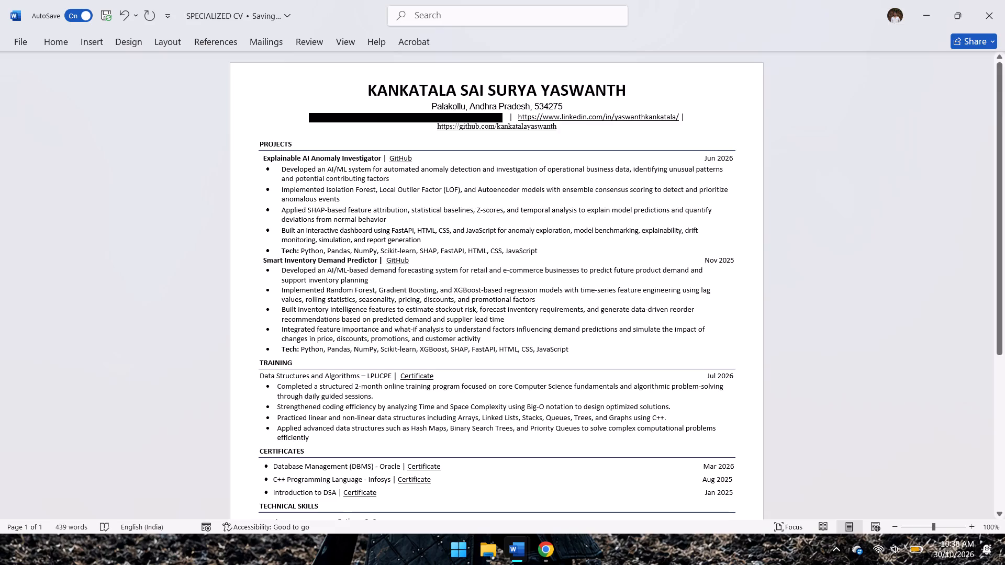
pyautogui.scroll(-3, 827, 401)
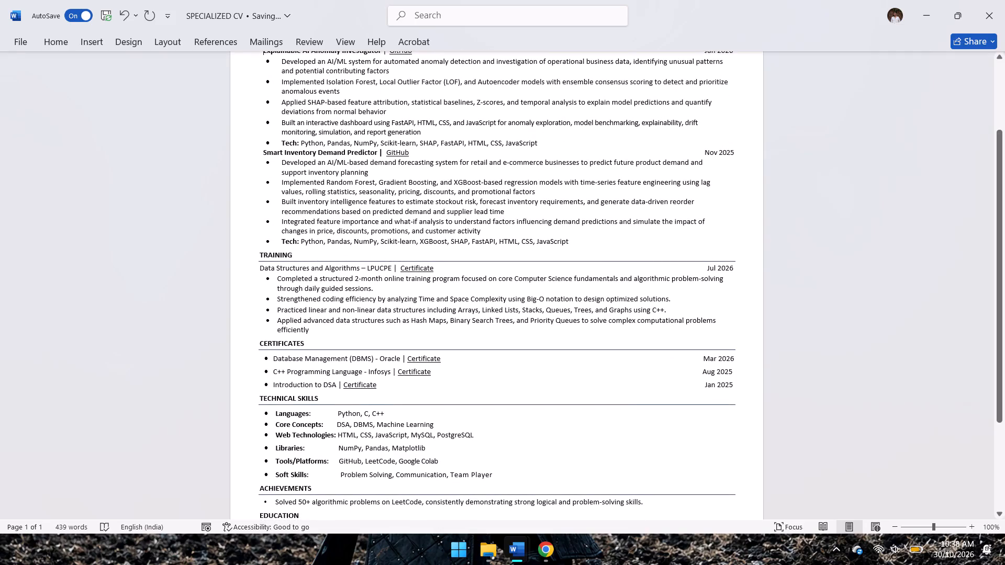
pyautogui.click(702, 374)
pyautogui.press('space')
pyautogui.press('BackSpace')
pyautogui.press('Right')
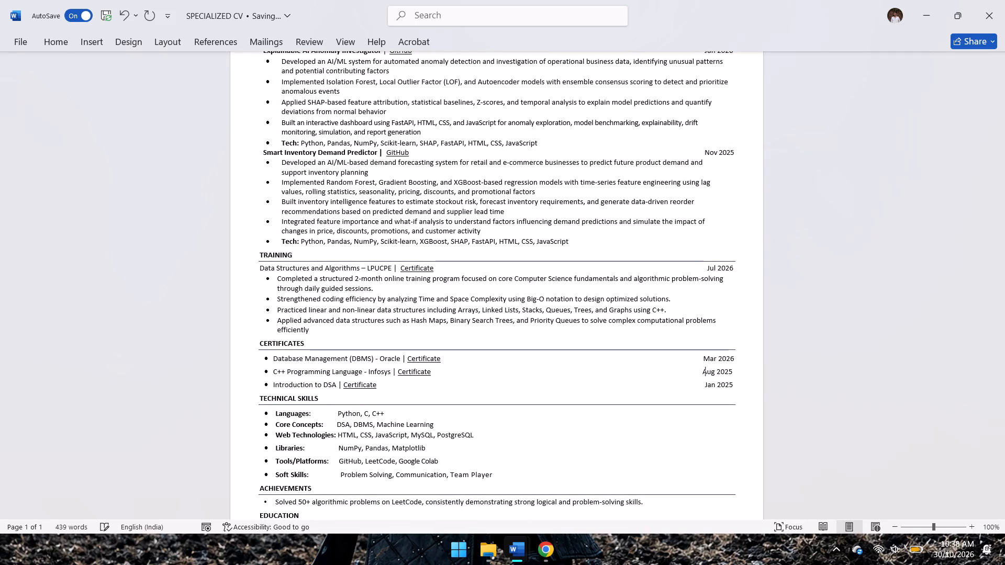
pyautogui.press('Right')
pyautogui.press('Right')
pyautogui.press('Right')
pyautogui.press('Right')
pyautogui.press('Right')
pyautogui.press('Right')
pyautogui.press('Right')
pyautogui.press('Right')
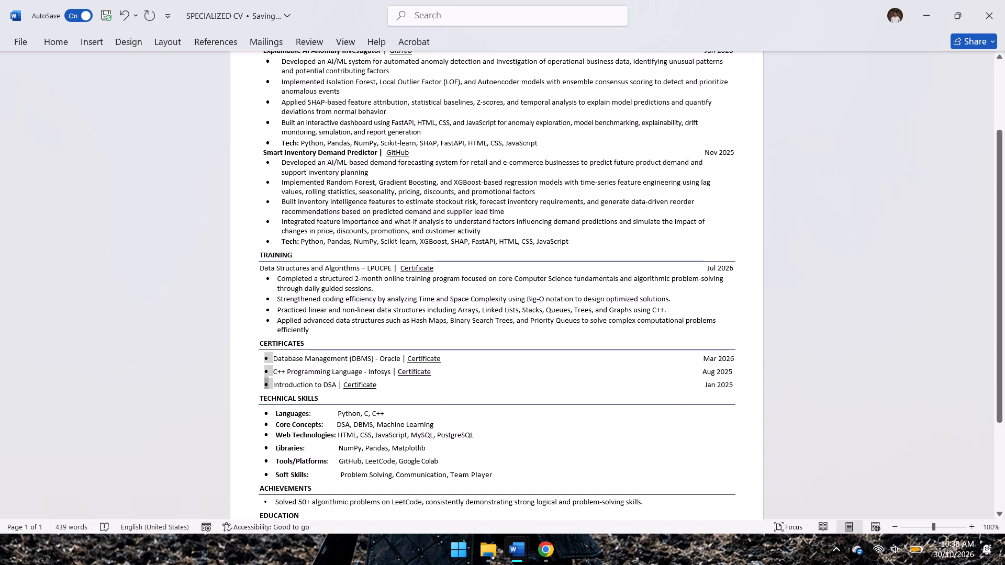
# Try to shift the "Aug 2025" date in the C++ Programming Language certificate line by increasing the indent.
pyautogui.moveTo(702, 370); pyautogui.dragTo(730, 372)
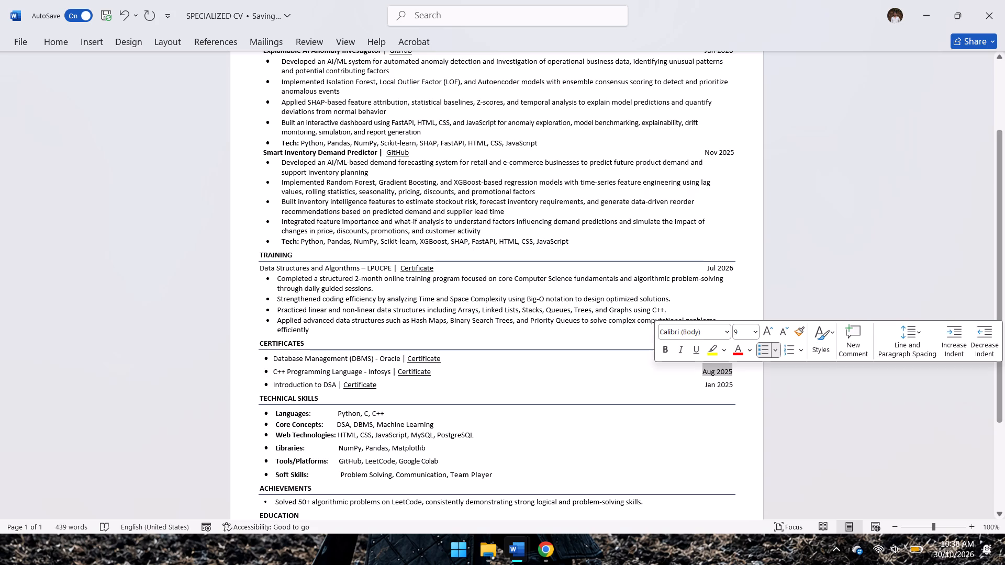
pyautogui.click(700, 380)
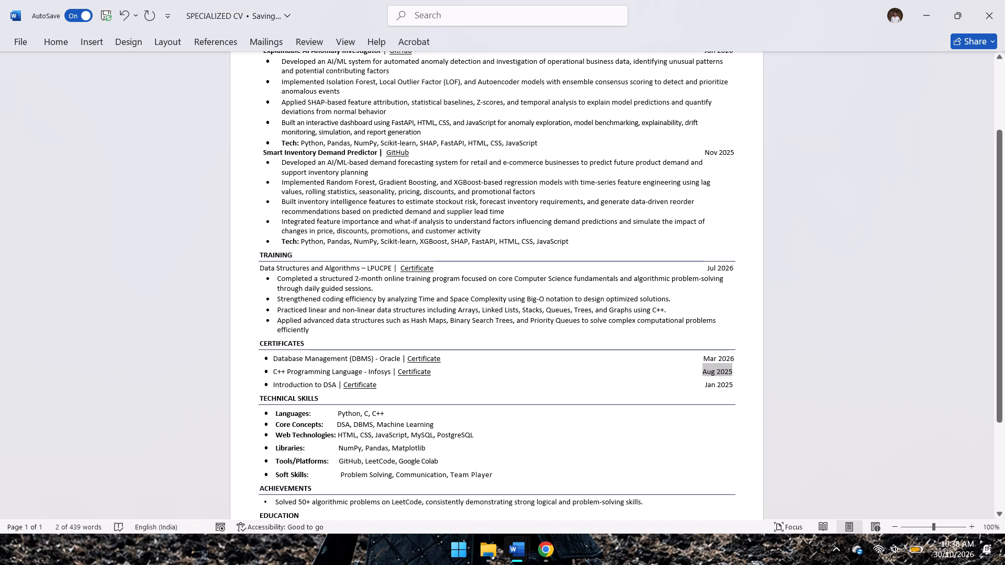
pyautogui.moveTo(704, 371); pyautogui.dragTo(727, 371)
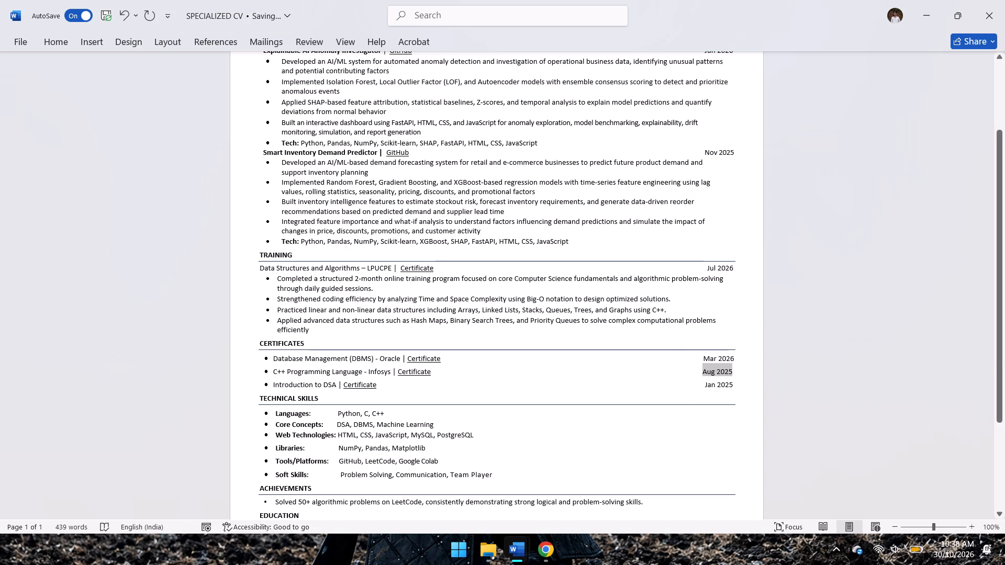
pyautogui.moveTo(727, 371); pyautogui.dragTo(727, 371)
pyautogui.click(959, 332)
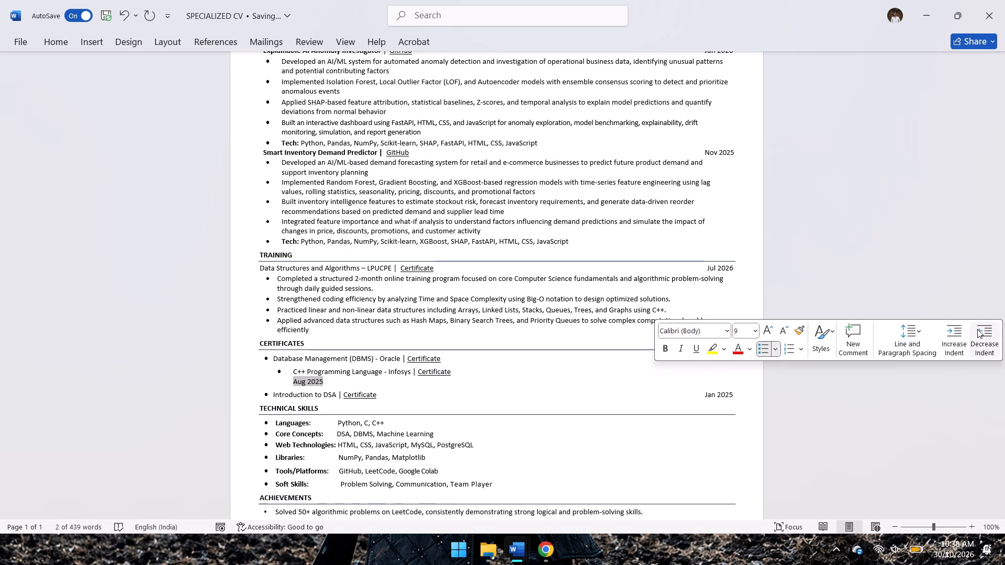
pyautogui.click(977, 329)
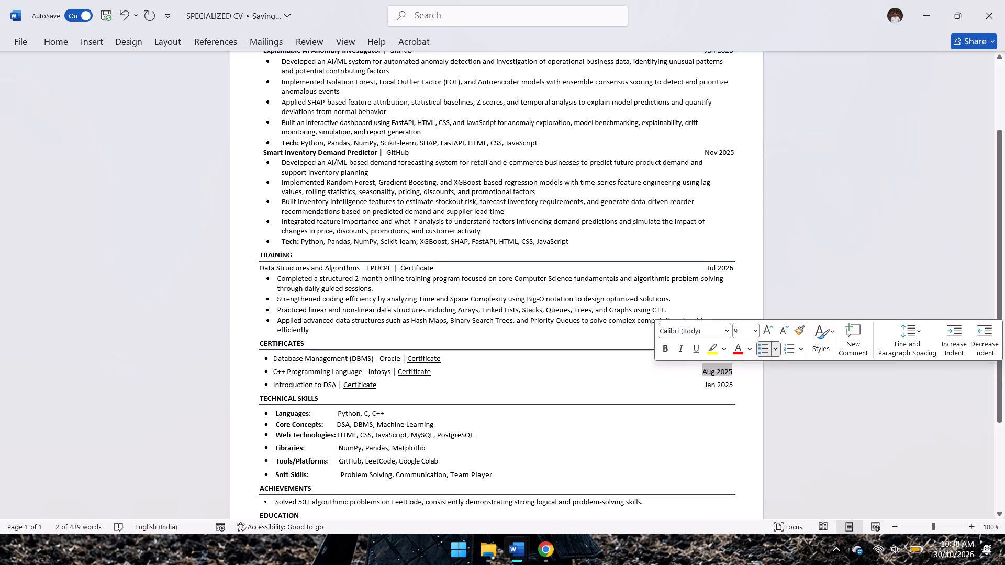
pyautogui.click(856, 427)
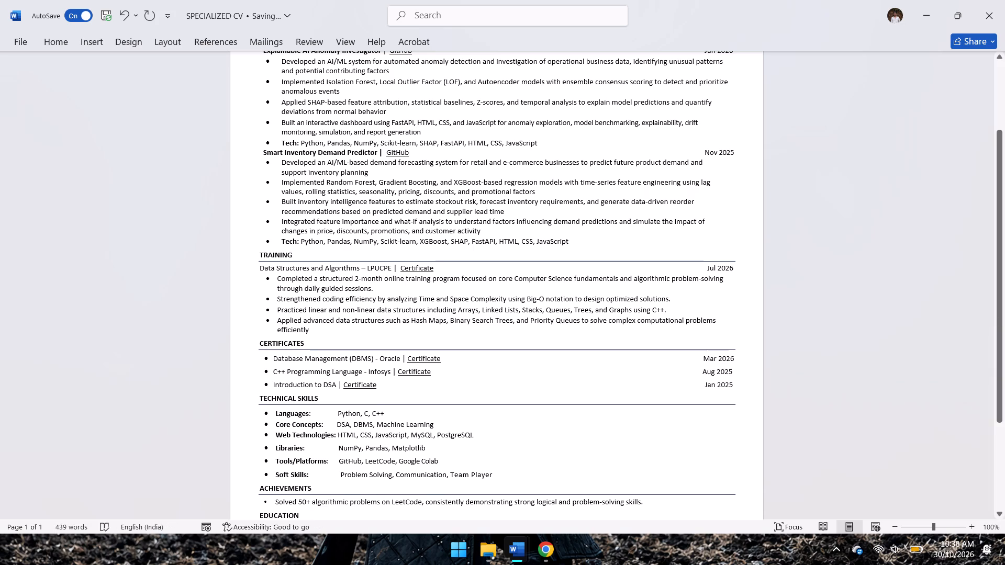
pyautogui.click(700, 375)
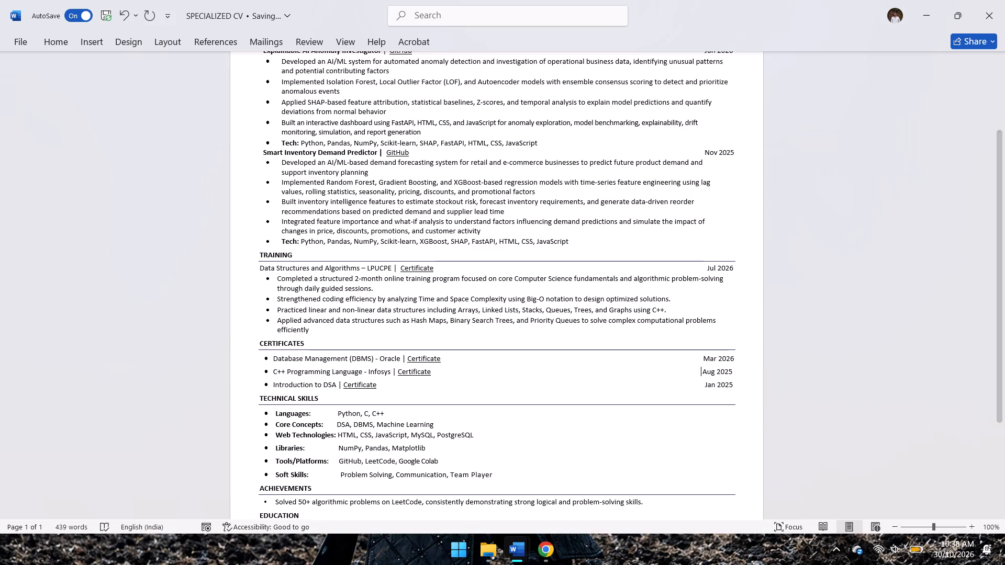
# Switch to the general CV and examine how the Core Concepts entry lines up with the other rows in the Skills section.
pyautogui.click(466, 498)
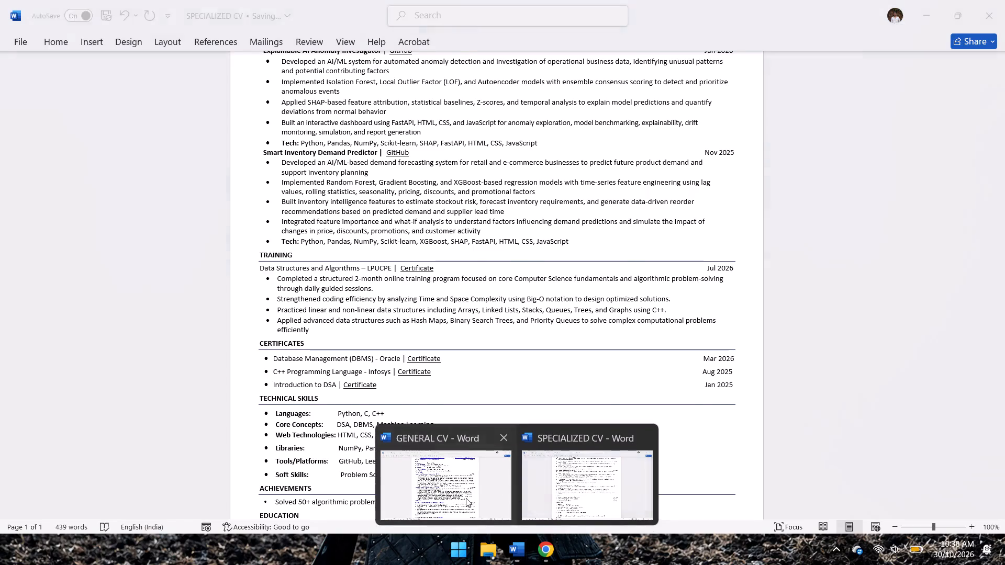
pyautogui.scroll(3, 451, 351)
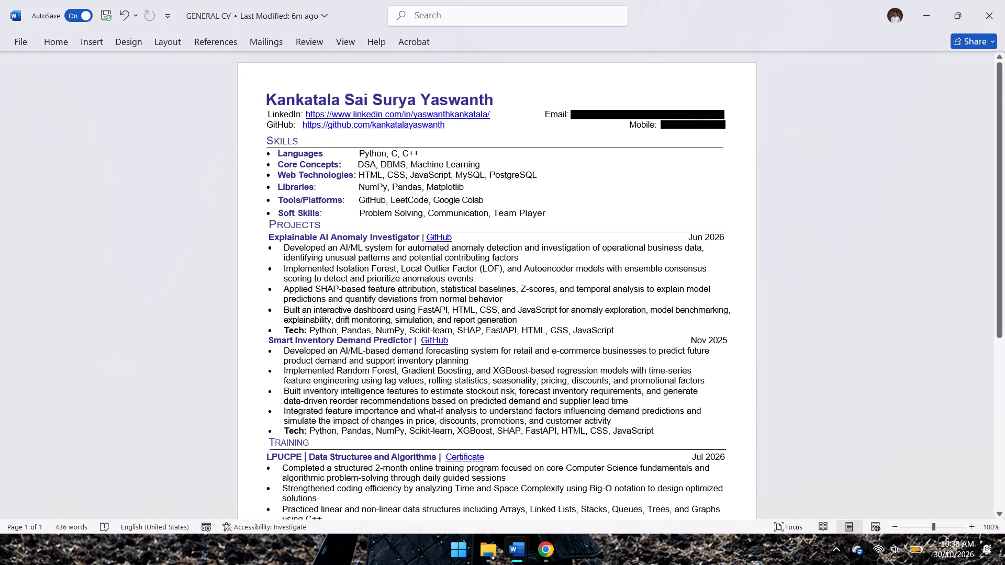
pyautogui.moveTo(359, 165); pyautogui.dragTo(450, 166)
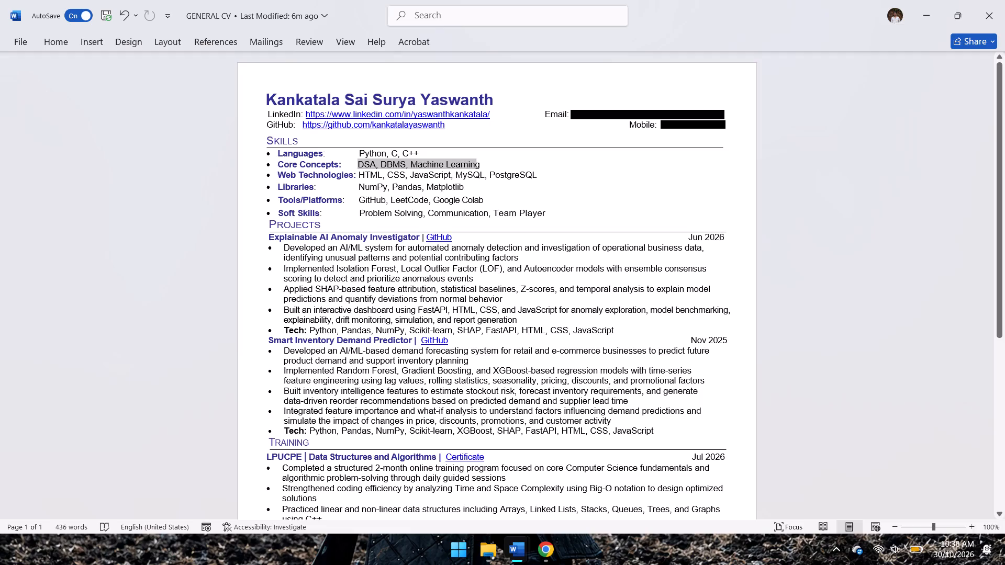
pyautogui.moveTo(450, 166); pyautogui.dragTo(403, 161)
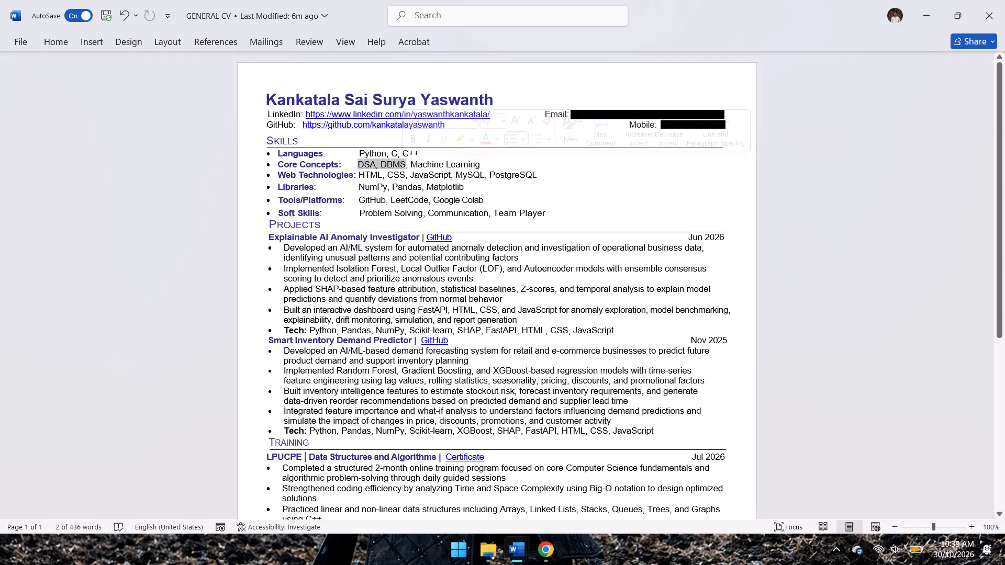
pyautogui.click(358, 171)
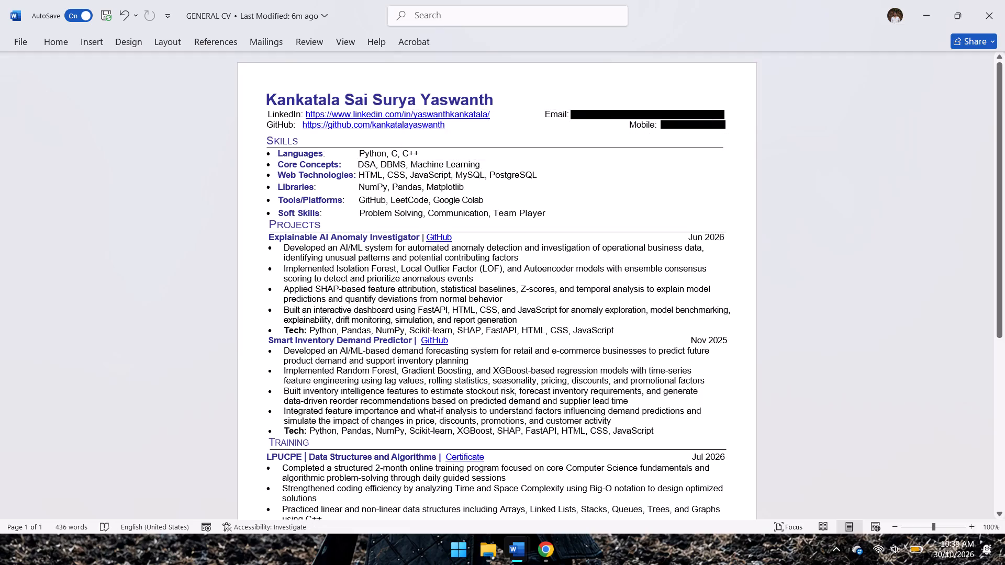
pyautogui.press('Up')
pyautogui.press('Down')
pyautogui.moveTo(360, 163); pyautogui.dragTo(424, 160)
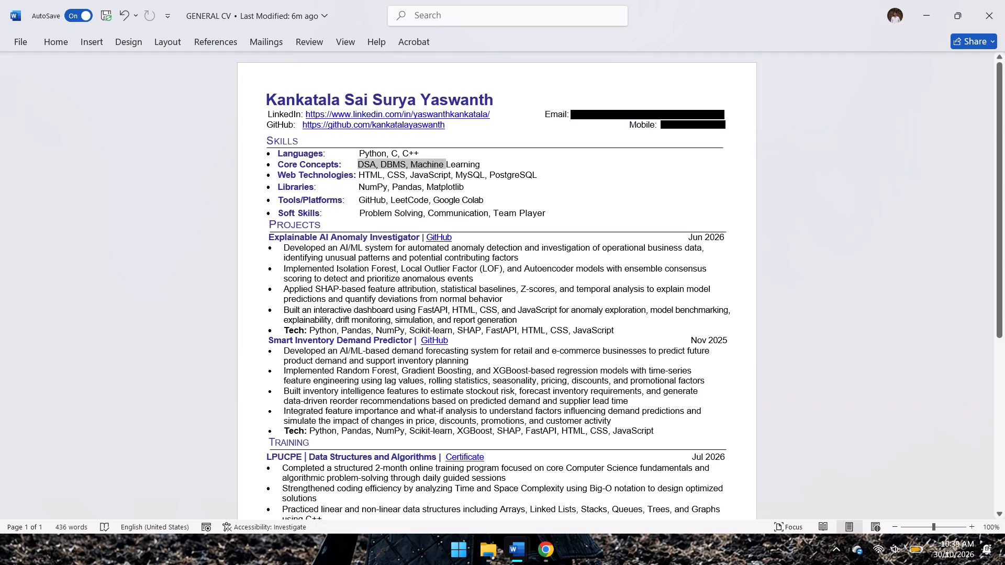
pyautogui.moveTo(424, 160); pyautogui.dragTo(476, 163)
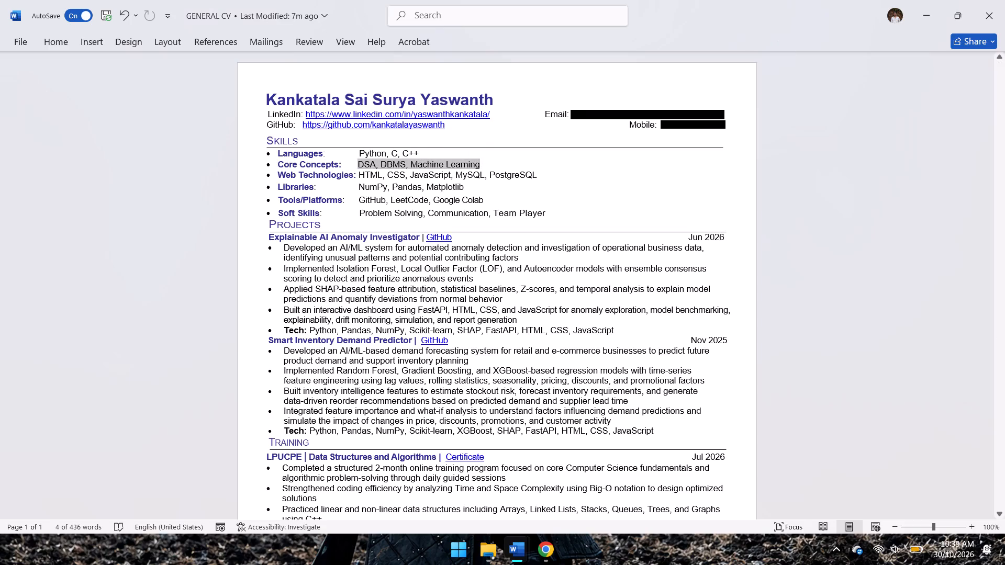
pyautogui.click(580, 169)
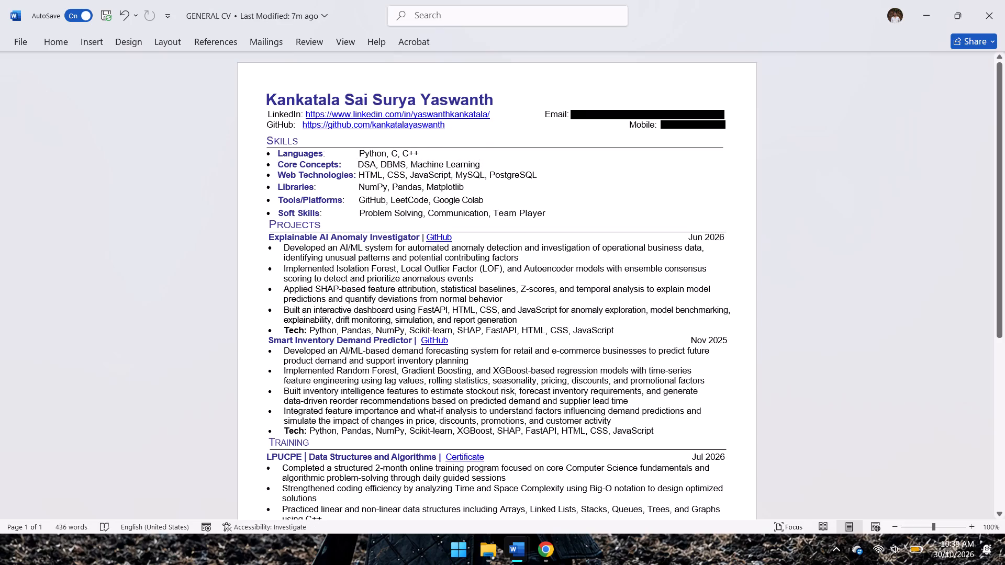
# Review the general CV from Skills down to Education for alignment and spacing.
pyautogui.scroll(-3, 500, 302)
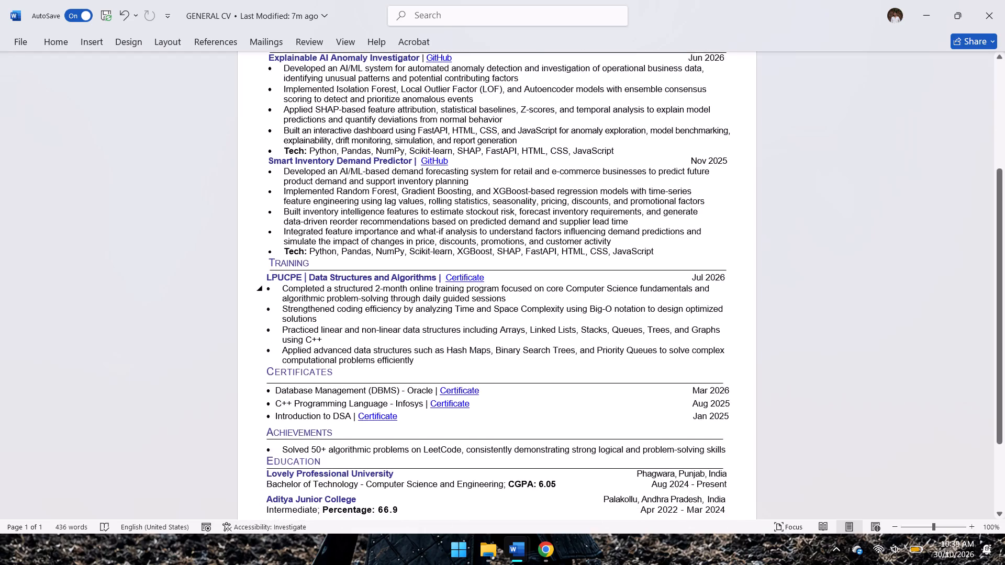
pyautogui.scroll(-3, 500, 302)
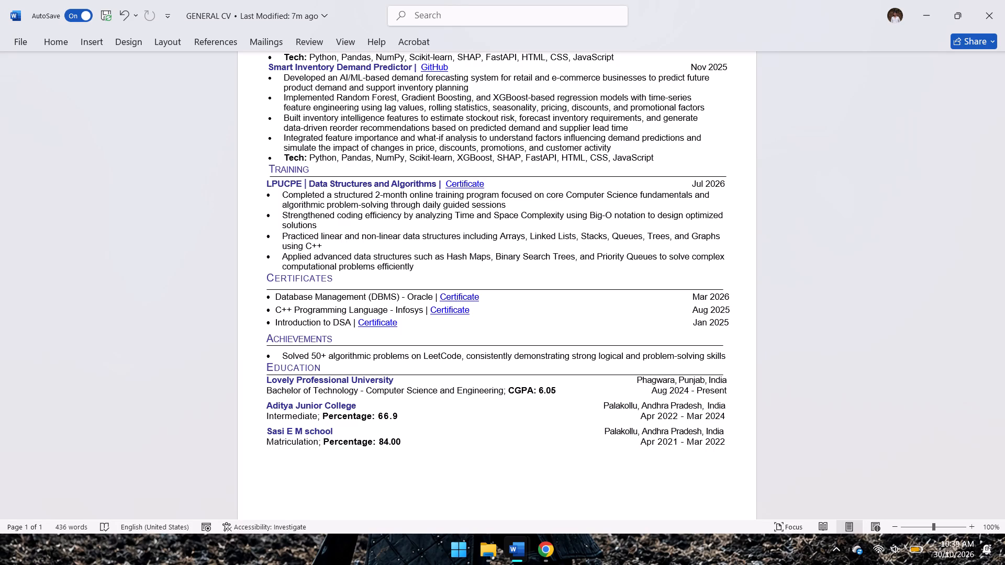
pyautogui.scroll(7, 500, 302)
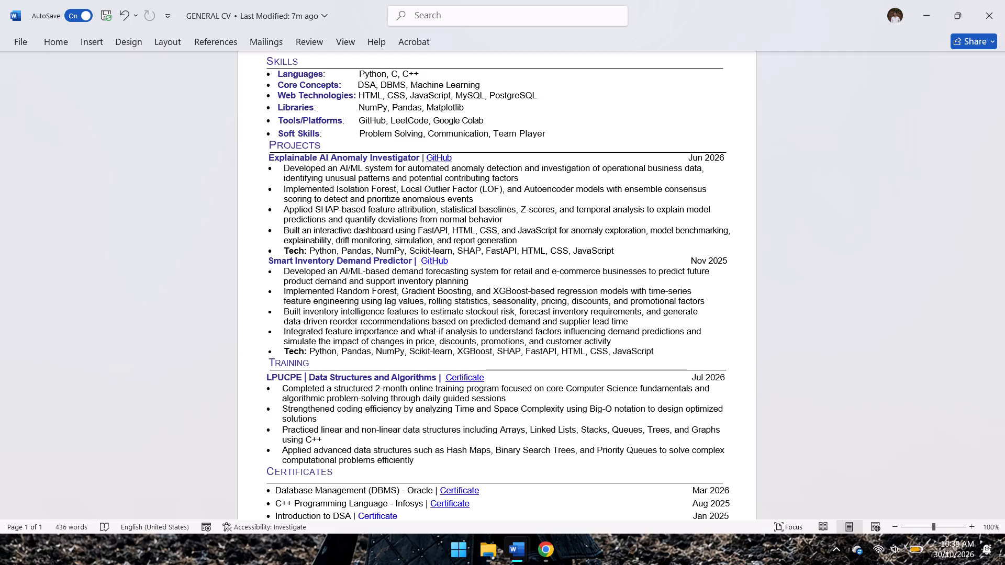
pyautogui.scroll(7, 601, 215)
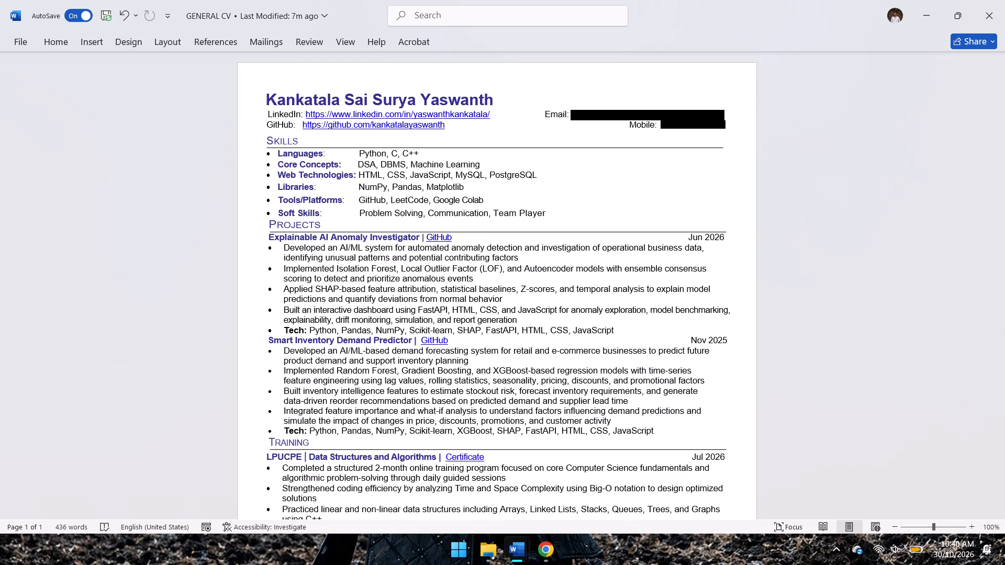
pyautogui.scroll(-7, 601, 215)
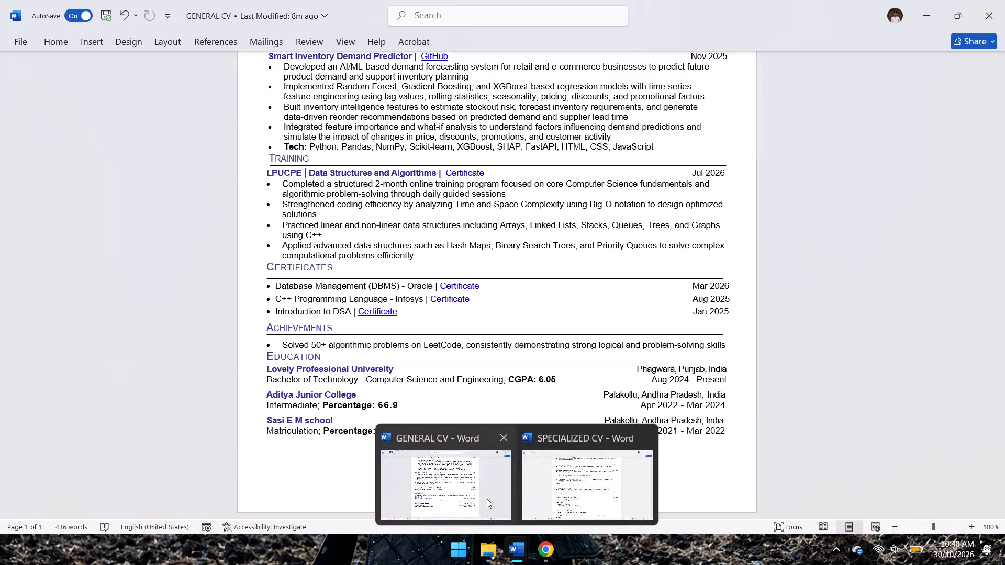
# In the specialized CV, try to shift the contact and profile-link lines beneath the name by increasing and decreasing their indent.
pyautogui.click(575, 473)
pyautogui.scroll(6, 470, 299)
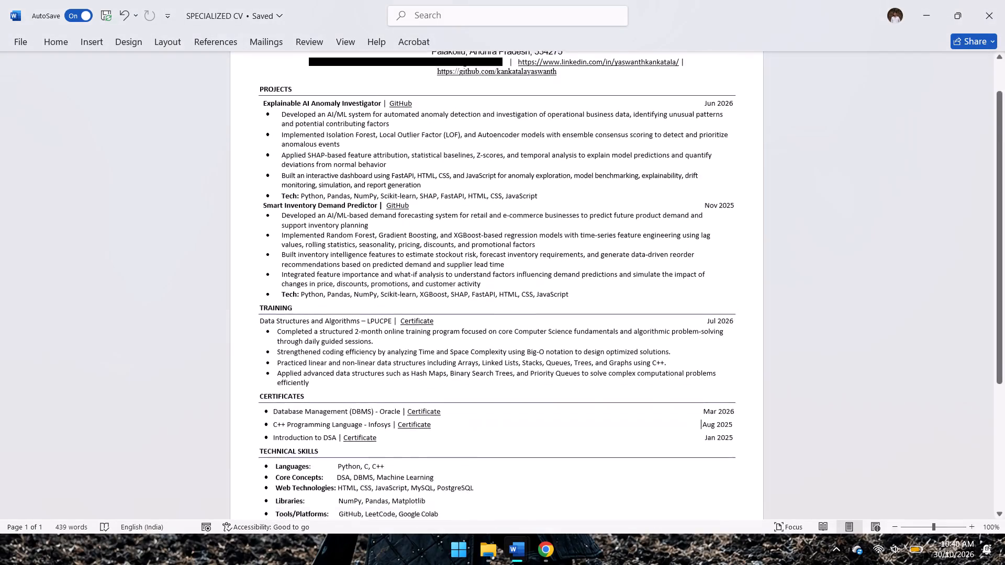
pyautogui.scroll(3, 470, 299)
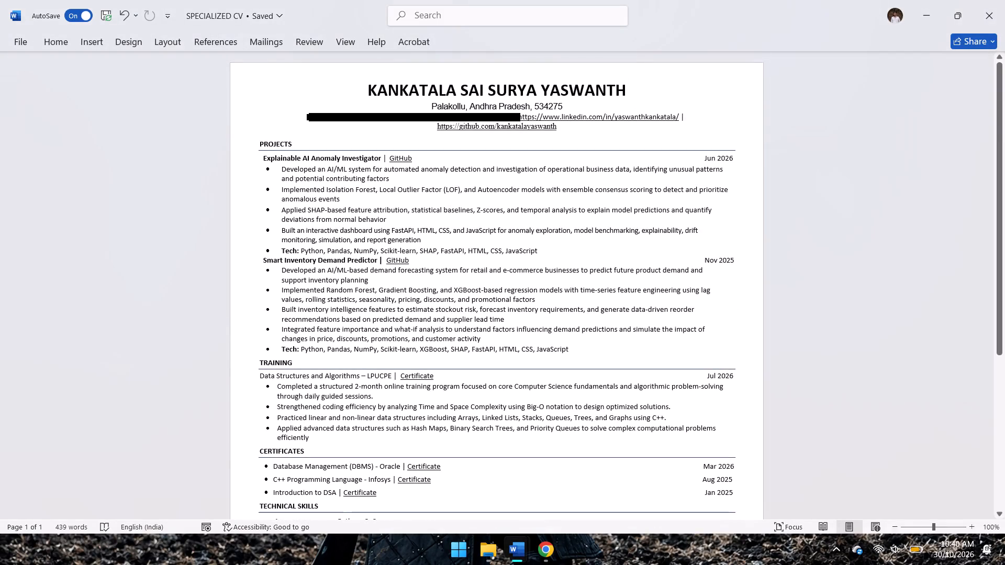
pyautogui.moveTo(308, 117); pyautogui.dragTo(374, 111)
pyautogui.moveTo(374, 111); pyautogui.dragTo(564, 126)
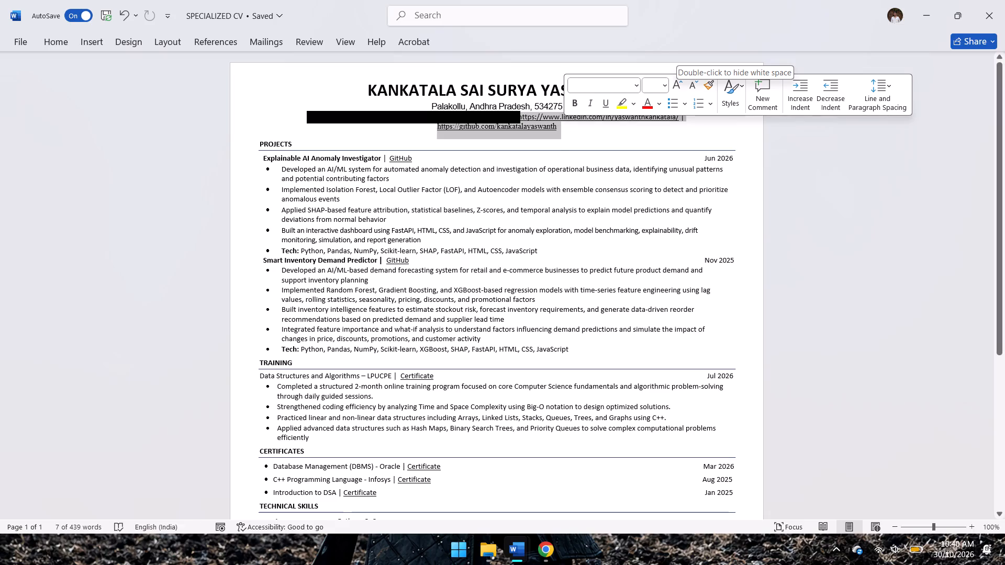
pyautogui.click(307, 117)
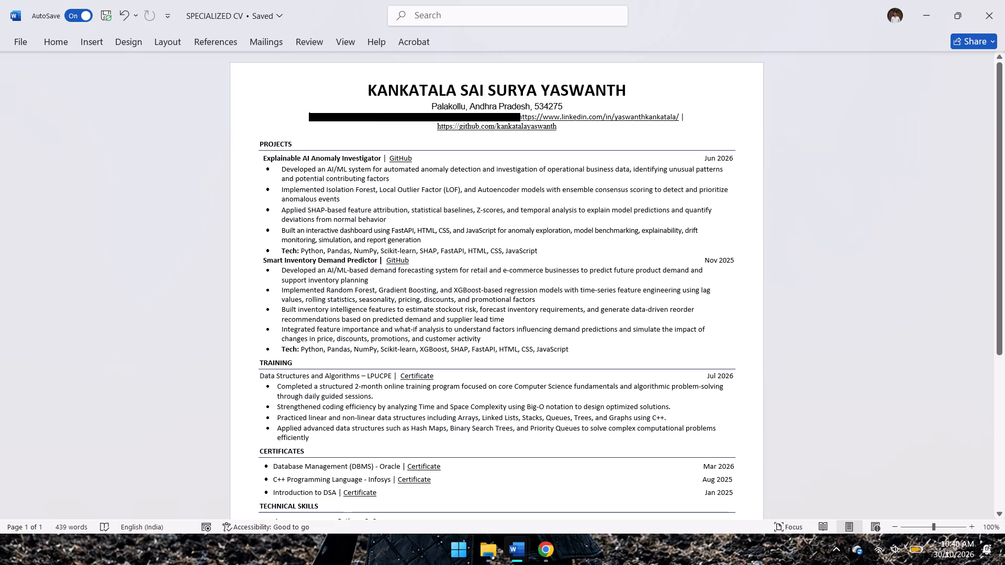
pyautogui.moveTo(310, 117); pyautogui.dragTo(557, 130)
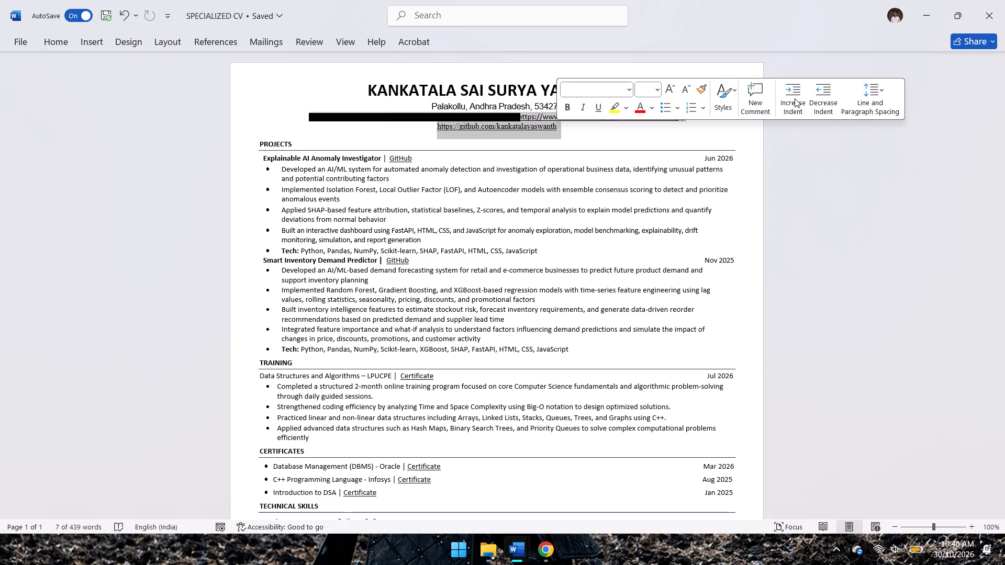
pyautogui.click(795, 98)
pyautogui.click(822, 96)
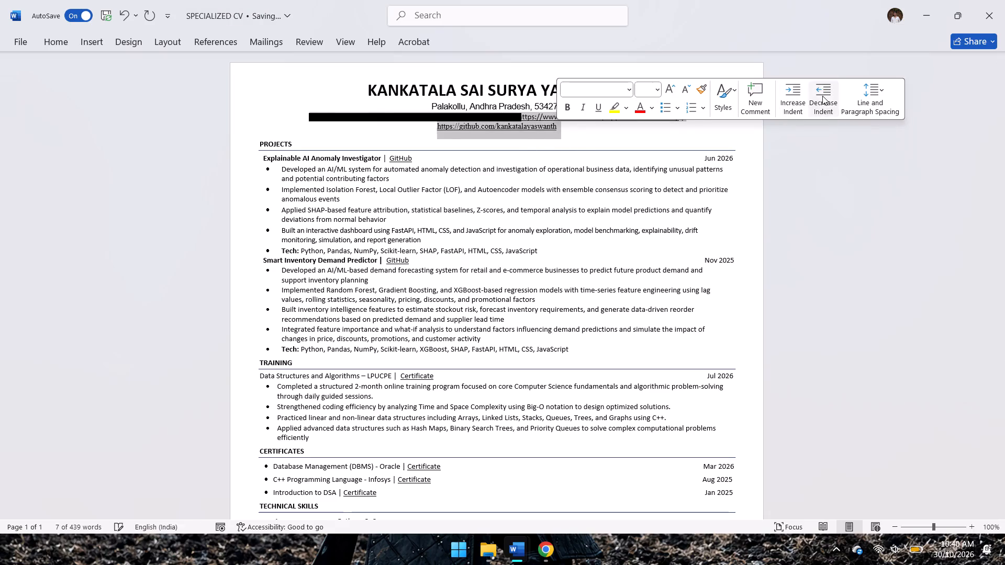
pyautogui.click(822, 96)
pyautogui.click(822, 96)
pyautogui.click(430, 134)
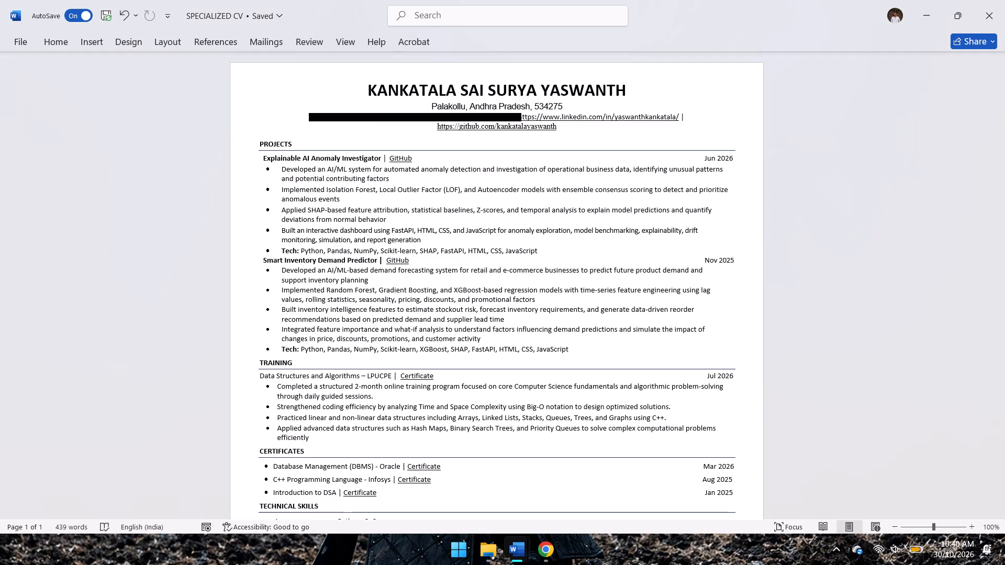
# Review the whole specialized CV, from the header to the Education section, for alignment and spacing.
pyautogui.scroll(-4, 430, 134)
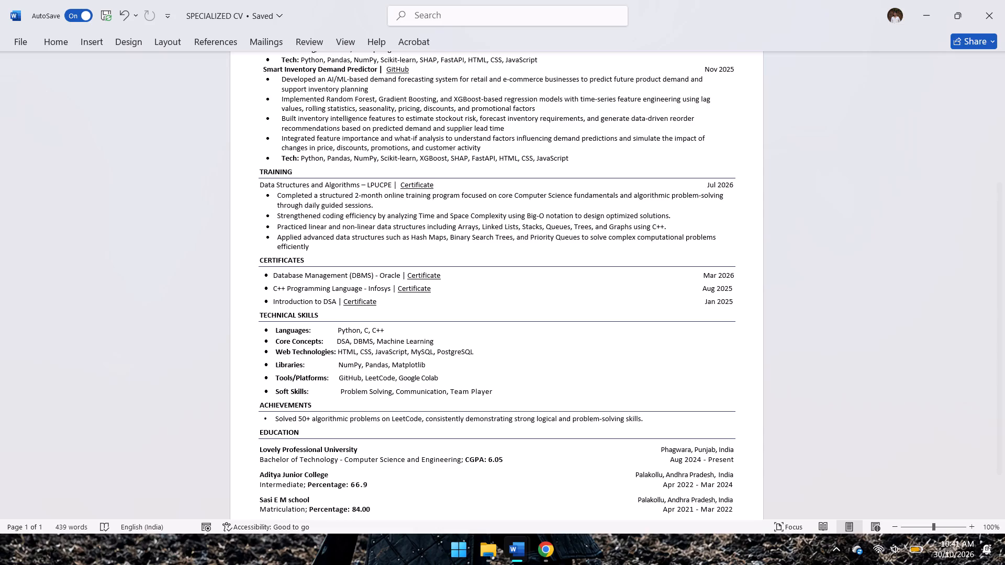
pyautogui.scroll(6, 601, 232)
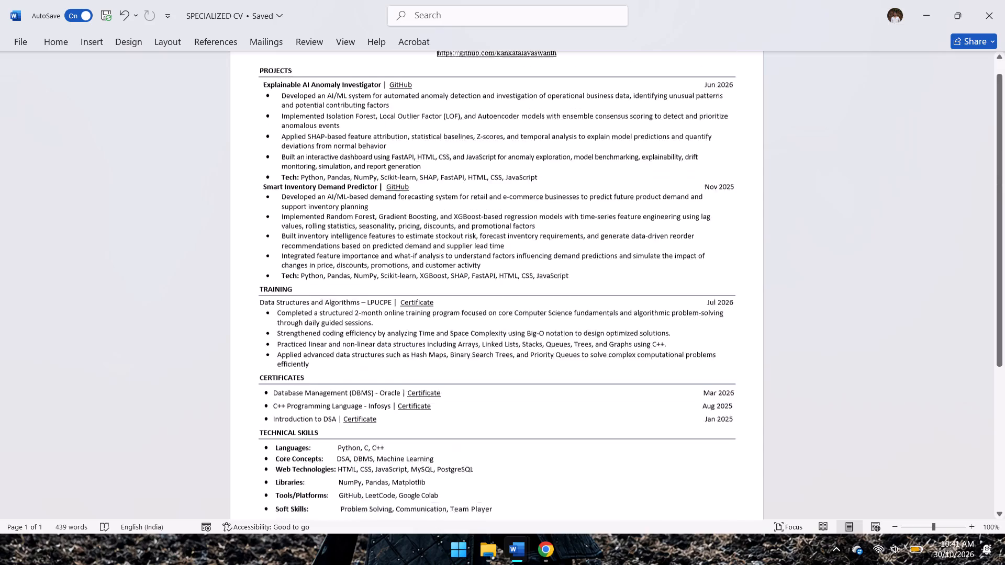
pyautogui.scroll(1, 601, 232)
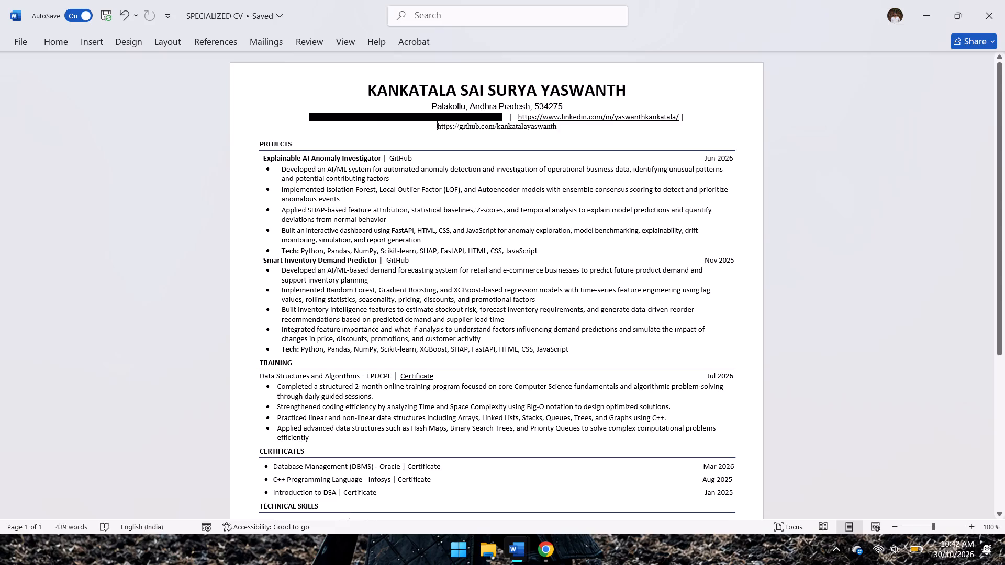
pyautogui.scroll(-3, 355, 175)
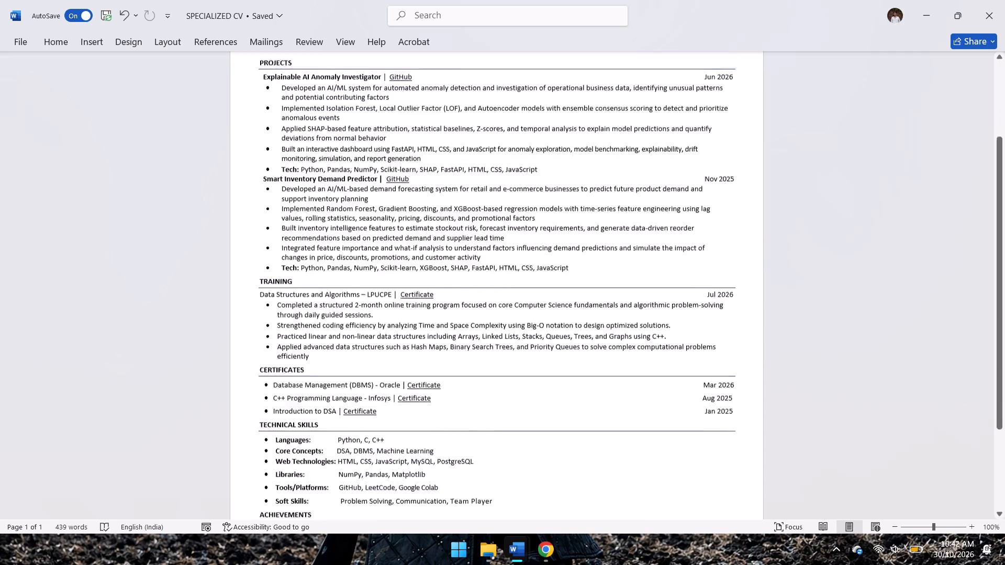
pyautogui.scroll(-3, 355, 175)
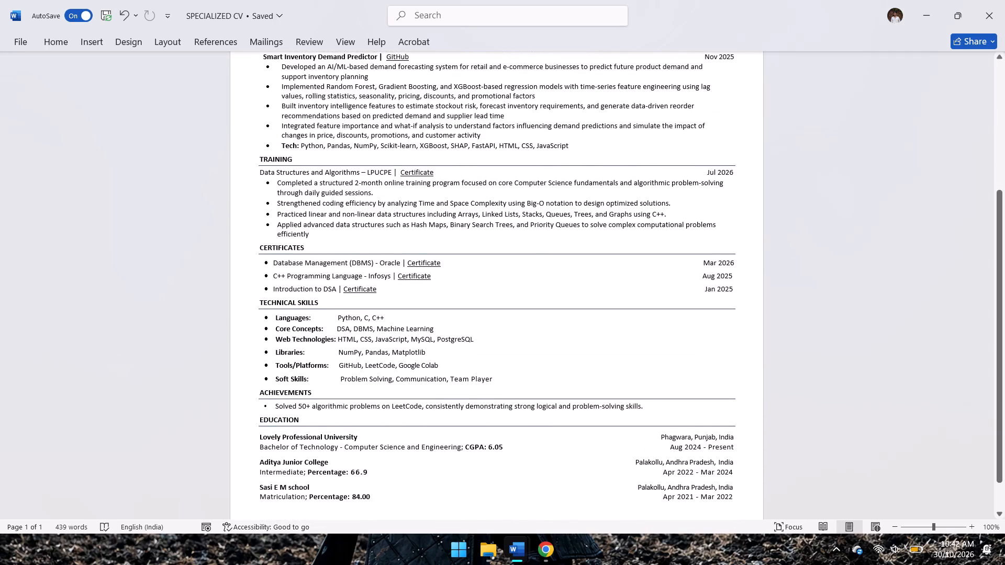
pyautogui.scroll(6, 355, 184)
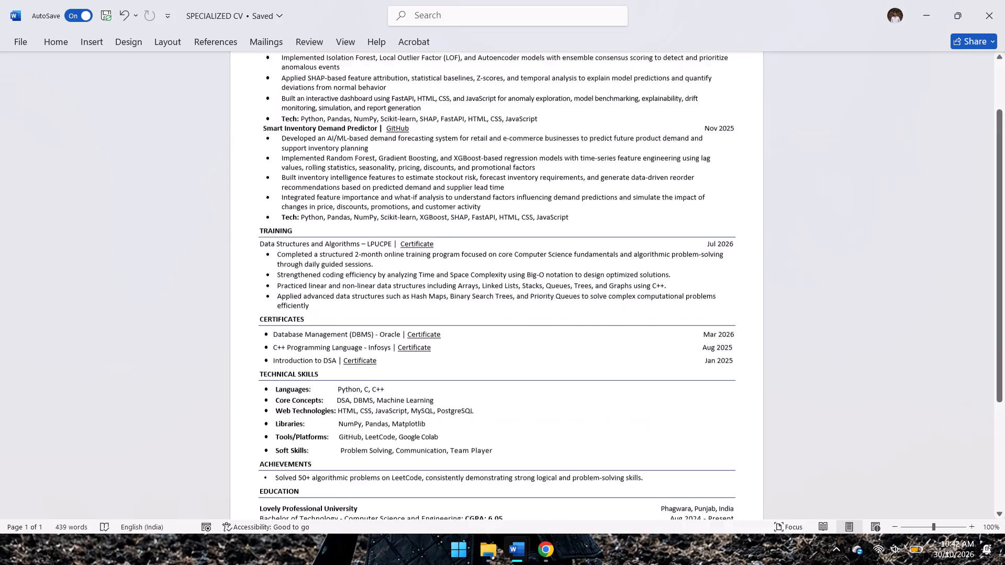
pyautogui.scroll(7, 355, 184)
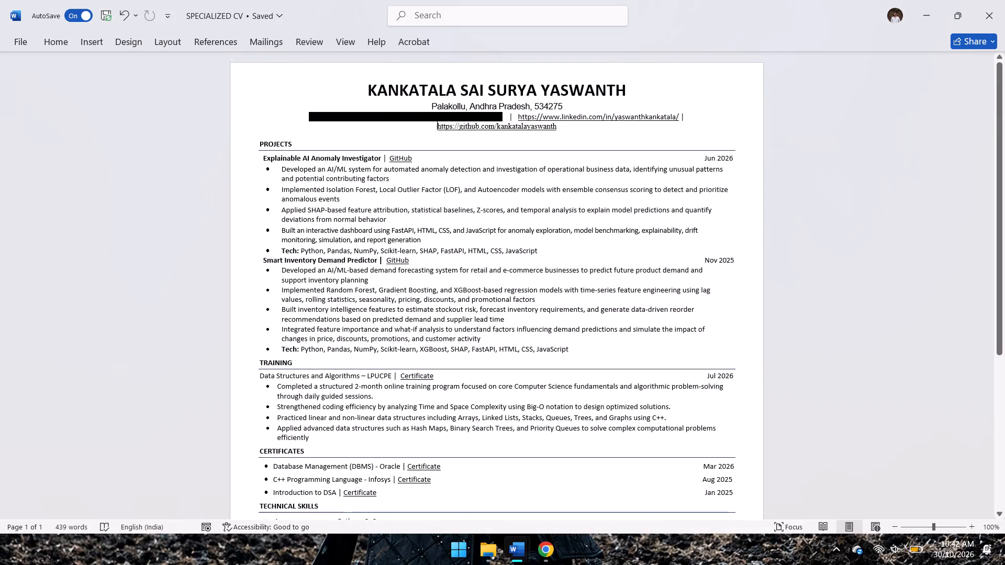
# Switch to Chrome and close the LinkedIn profile page, keeping the blank new page open.
pyautogui.click(549, 549)
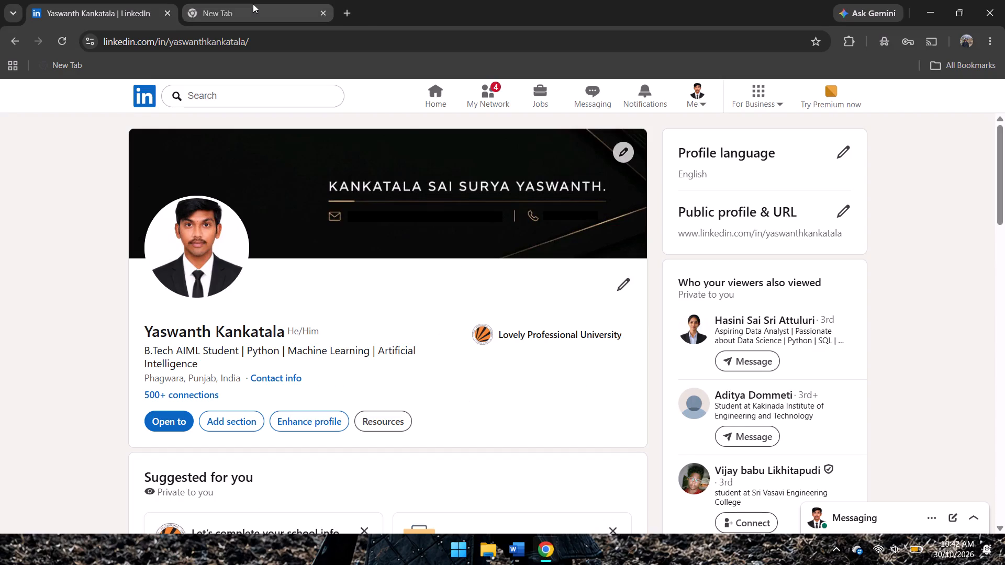
pyautogui.click(253, 4)
pyautogui.click(170, 18)
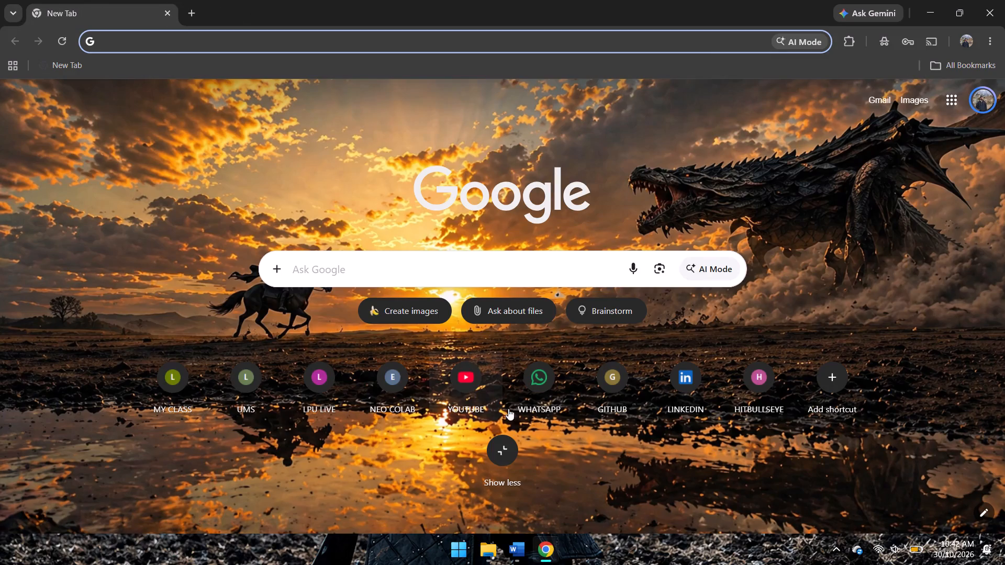
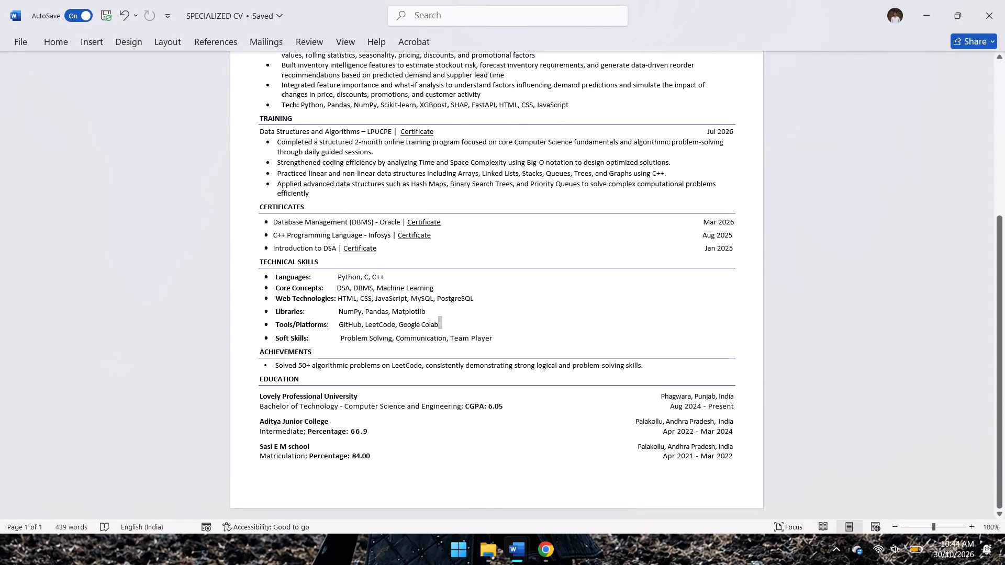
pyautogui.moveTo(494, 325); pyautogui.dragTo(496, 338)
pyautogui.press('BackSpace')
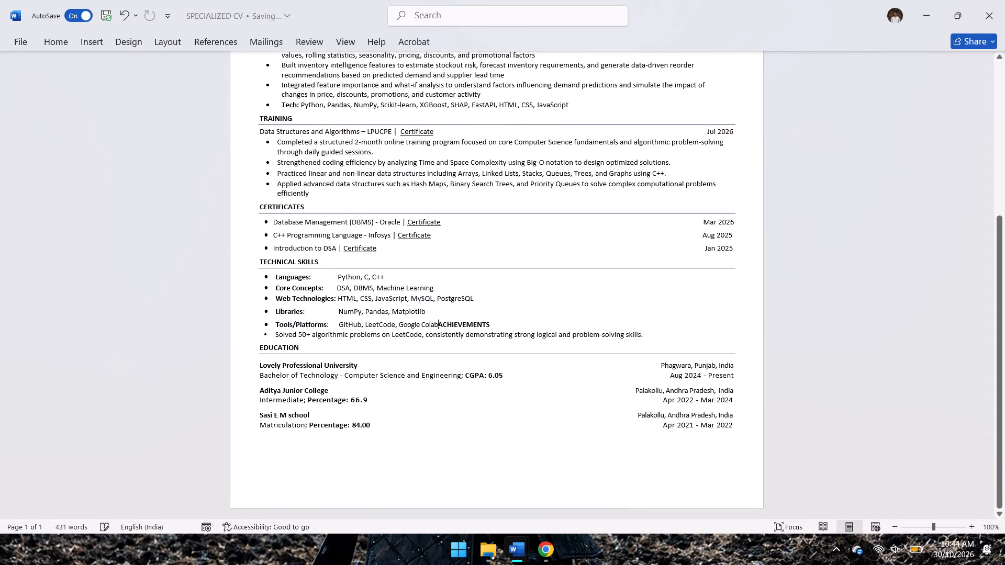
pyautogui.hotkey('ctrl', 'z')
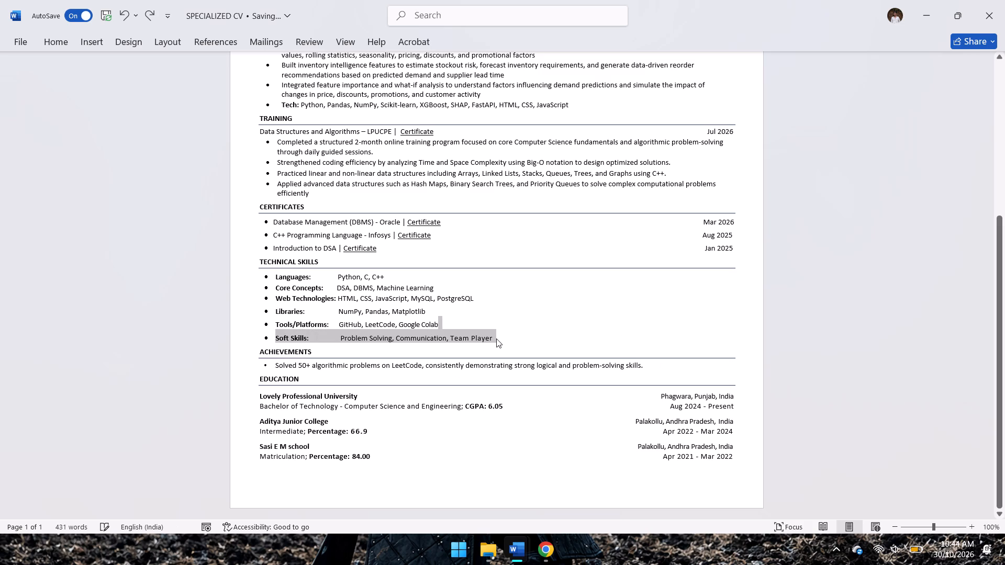
# Delete the entire Soft Skills bullet, including its label and empty line, from the Technical Skills section.
pyautogui.click(493, 332)
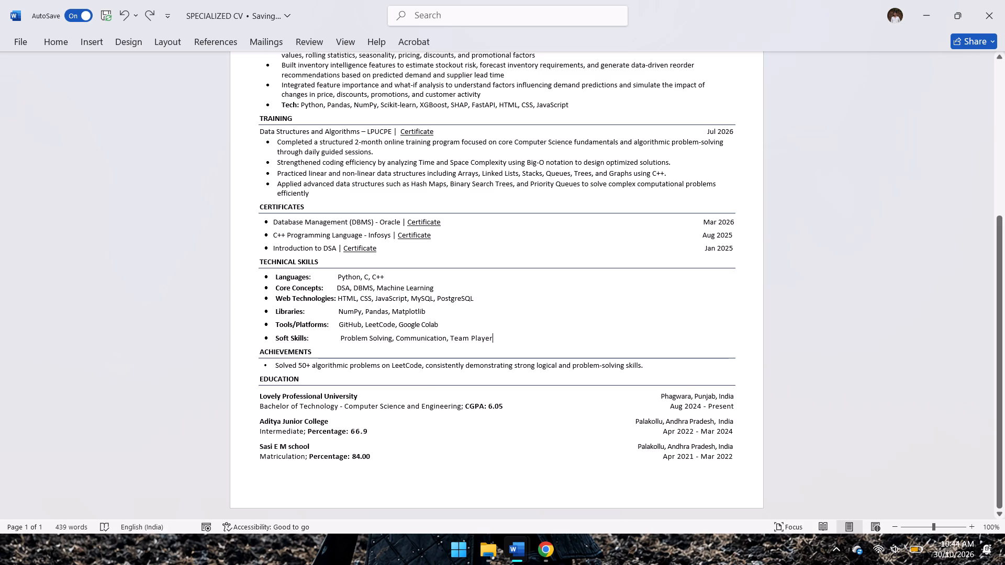
pyautogui.press('BackSpace')
pyautogui.press('BackSpace')
pyautogui.press('BackSpace')
pyautogui.press('BackSpace')
pyautogui.press('BackSpace')
pyautogui.press('BackSpace')
pyautogui.press('BackSpace')
pyautogui.press('BackSpace')
pyautogui.press('BackSpace')
pyautogui.press('BackSpace')
pyautogui.press('BackSpace')
pyautogui.press('BackSpace')
pyautogui.press('BackSpace')
pyautogui.press('BackSpace')
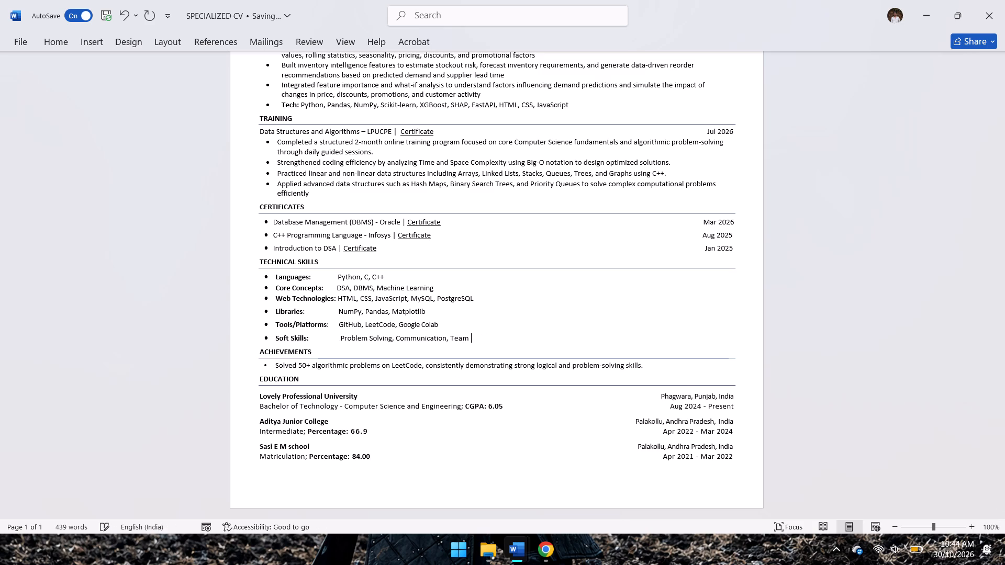
pyautogui.press('BackSpace')
pyautogui.press('BackSpace')
pyautogui.press('BackSpace')
pyautogui.press('BackSpace')
pyautogui.press('BackSpace')
pyautogui.press('BackSpace')
pyautogui.press('BackSpace')
pyautogui.press('BackSpace')
pyautogui.press('BackSpace')
pyautogui.press('BackSpace')
pyautogui.press('BackSpace')
pyautogui.press('BackSpace')
pyautogui.press('BackSpace')
pyautogui.press('BackSpace')
pyautogui.press('BackSpace')
pyautogui.press('BackSpace')
pyautogui.press('BackSpace')
pyautogui.press('BackSpace')
pyautogui.press('BackSpace')
pyautogui.press('BackSpace')
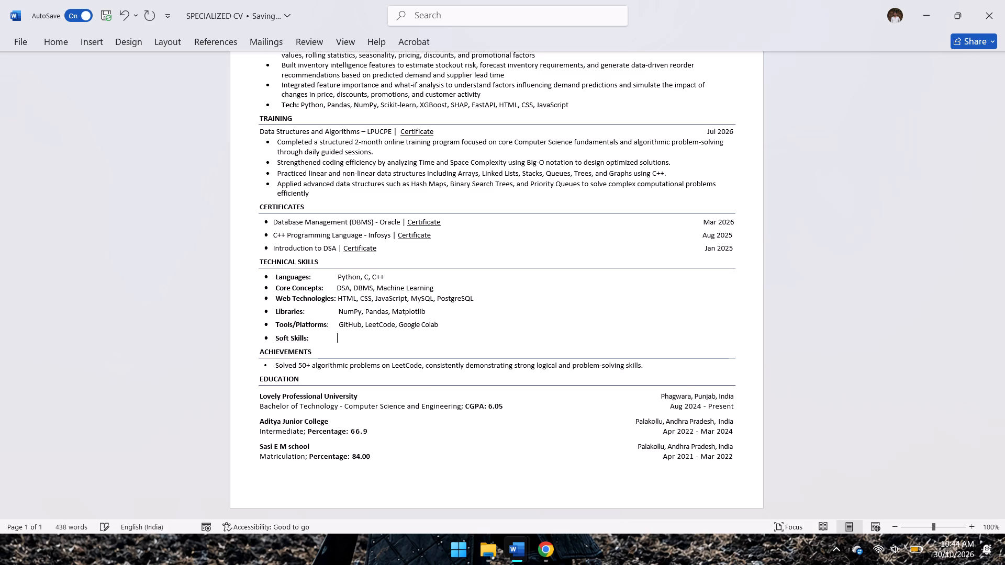
pyautogui.press('BackSpace')
pyautogui.press('BackSpace')
pyautogui.press('BackSpace')
pyautogui.press('BackSpace')
pyautogui.press('BackSpace')
pyautogui.press('BackSpace')
pyautogui.press('BackSpace')
pyautogui.press('BackSpace')
pyautogui.press('BackSpace')
pyautogui.press('BackSpace')
pyautogui.press('BackSpace')
pyautogui.press('BackSpace')
pyautogui.press('BackSpace')
pyautogui.press('BackSpace')
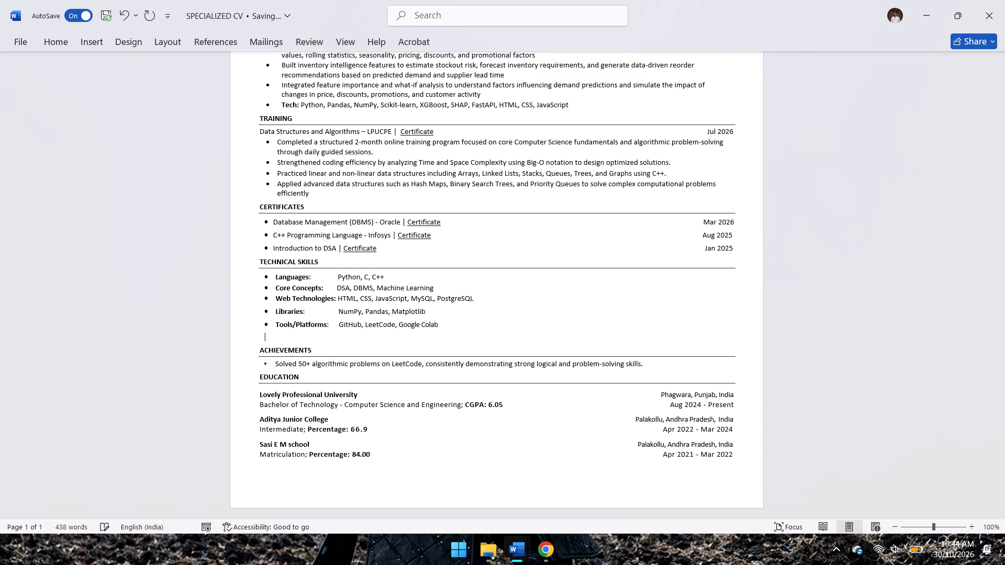
pyautogui.press('BackSpace')
pyautogui.press('BackSpace')
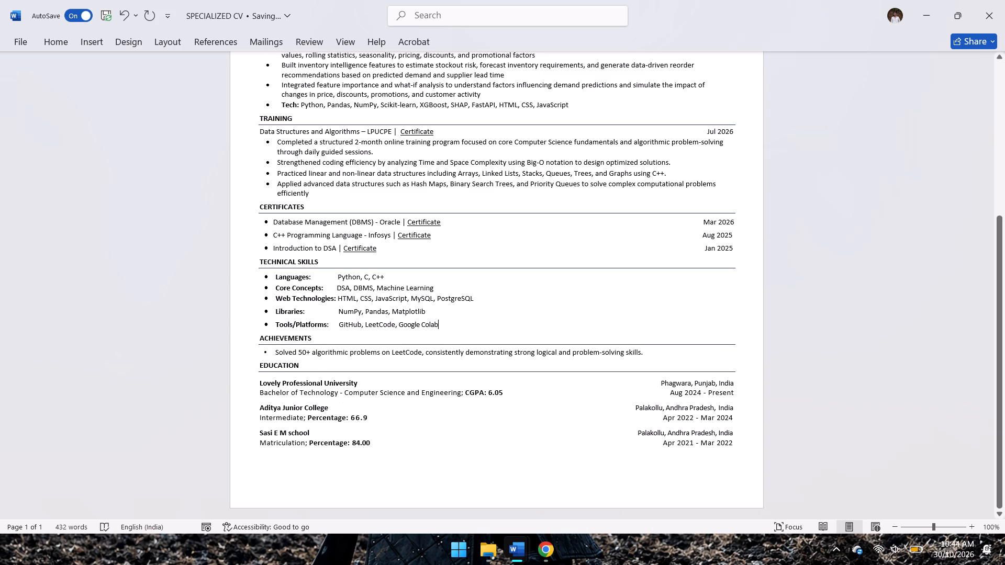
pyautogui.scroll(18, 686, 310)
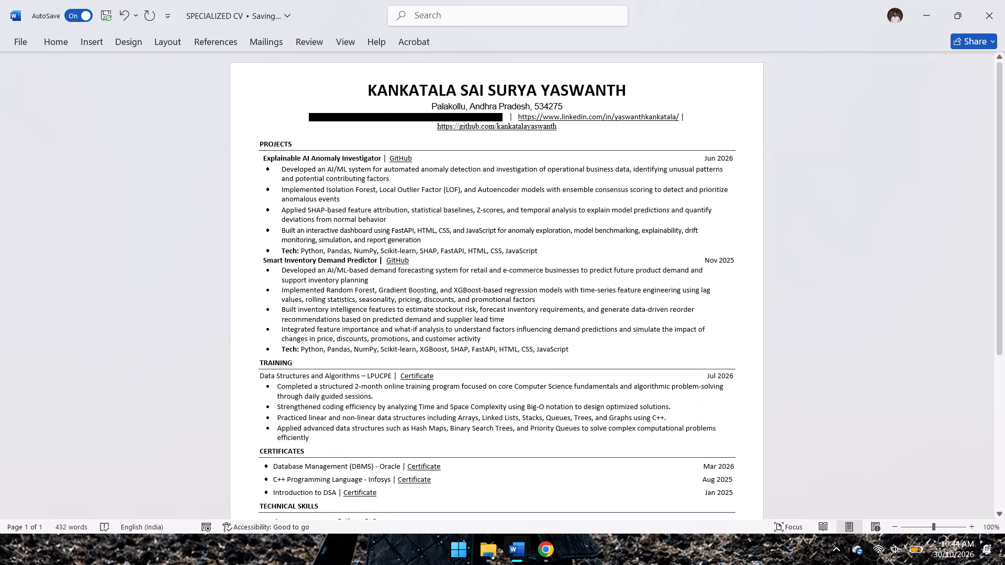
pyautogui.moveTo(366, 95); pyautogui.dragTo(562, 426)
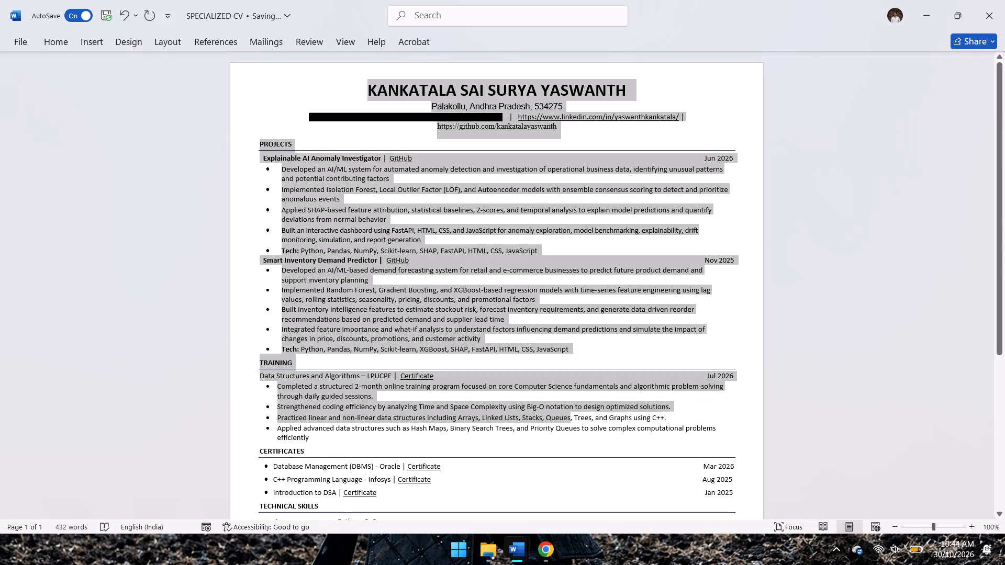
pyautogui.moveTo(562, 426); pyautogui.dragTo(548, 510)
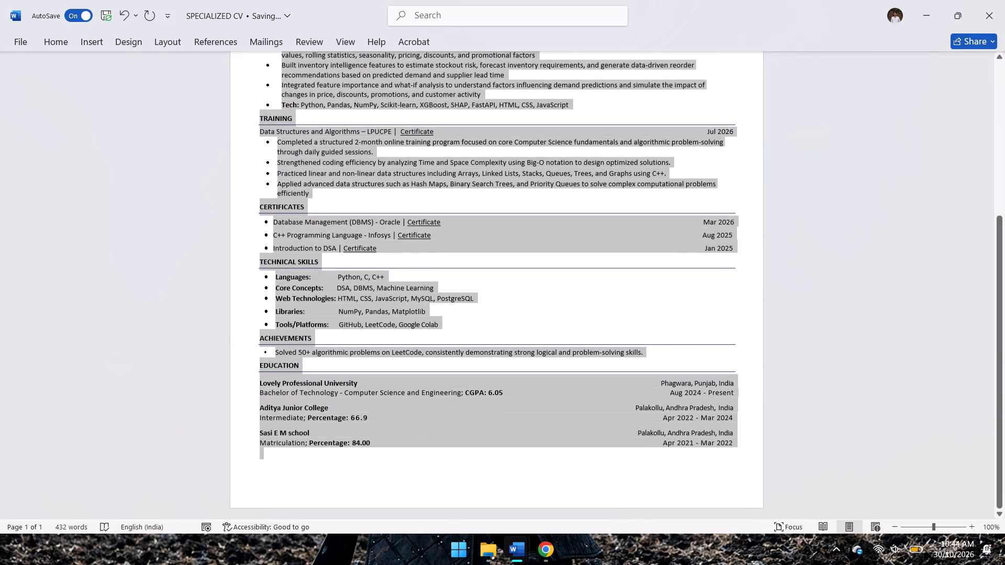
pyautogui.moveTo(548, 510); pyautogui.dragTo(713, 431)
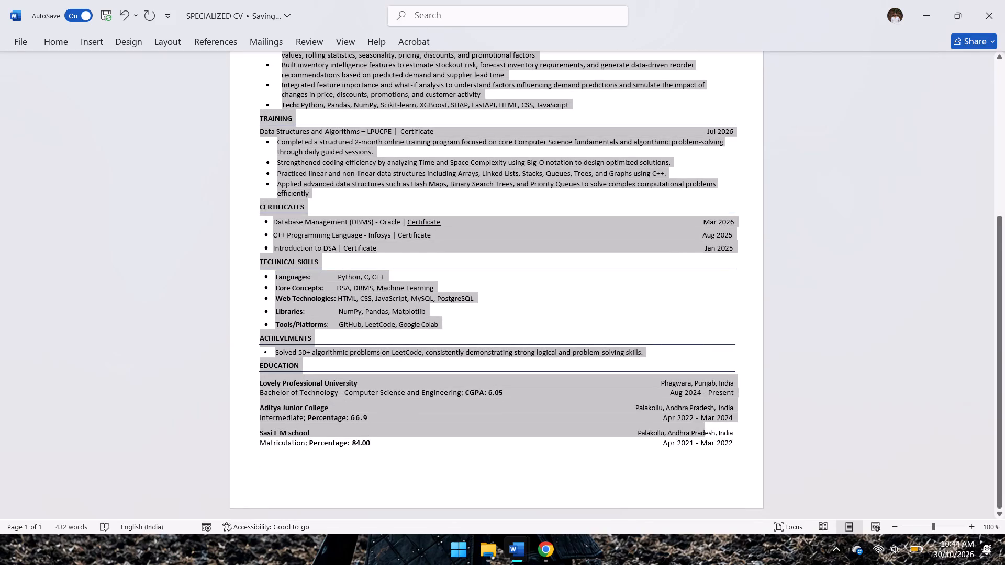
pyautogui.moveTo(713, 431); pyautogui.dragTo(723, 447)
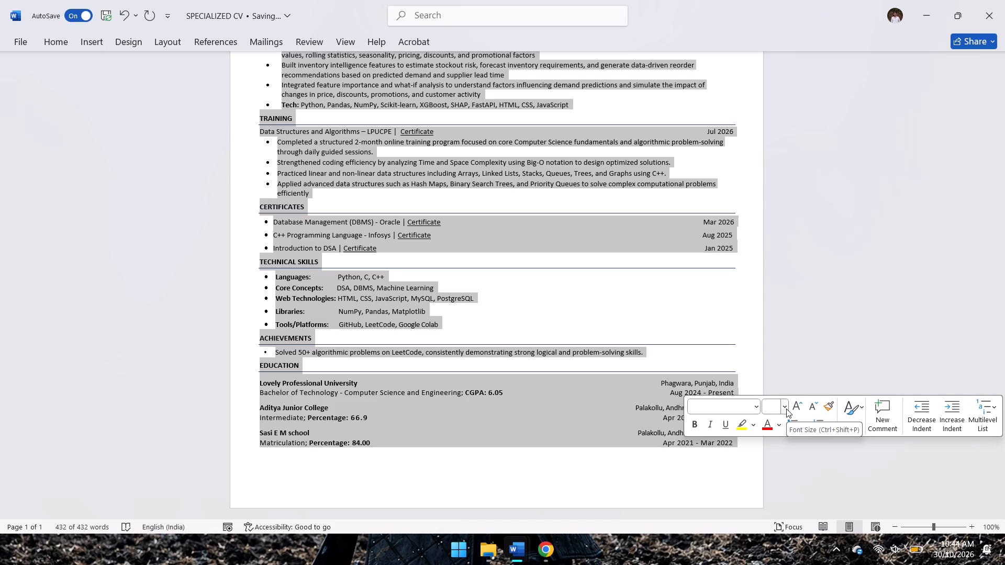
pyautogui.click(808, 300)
# Set the font size to 9.5 for all text from the contact line beneath the location through the end of Education.
pyautogui.scroll(9, 808, 300)
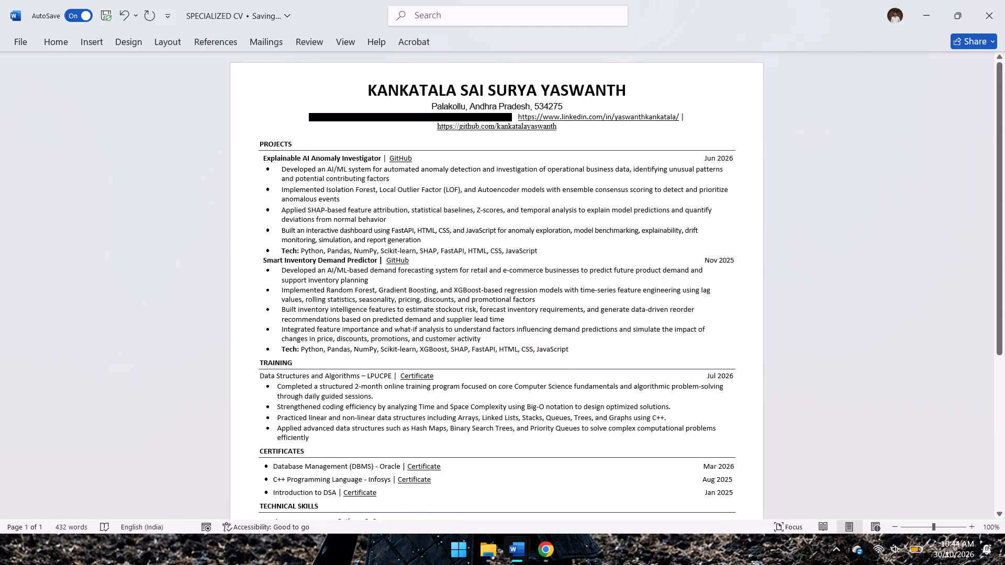
pyautogui.moveTo(307, 118); pyautogui.dragTo(461, 338)
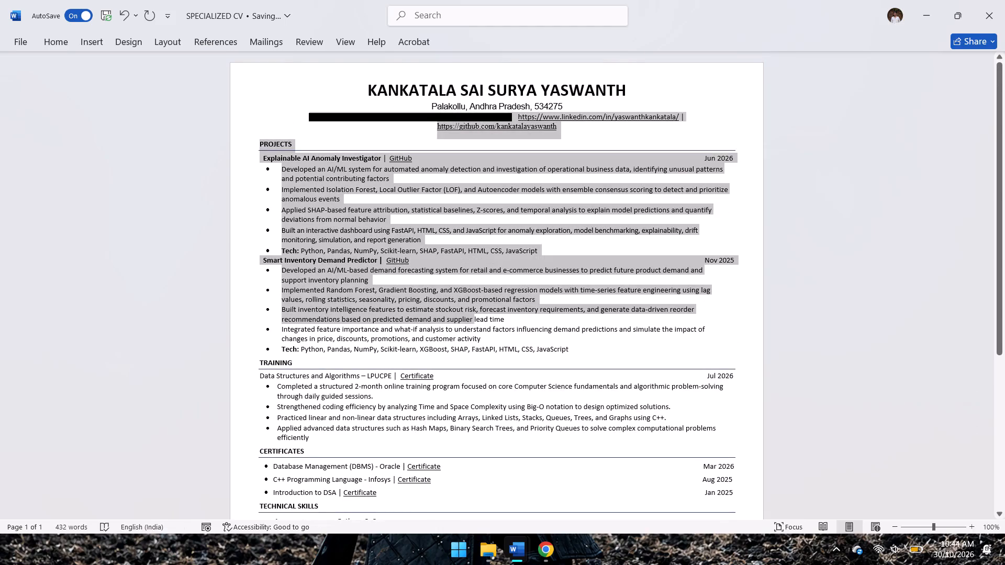
pyautogui.moveTo(461, 338); pyautogui.dragTo(493, 461)
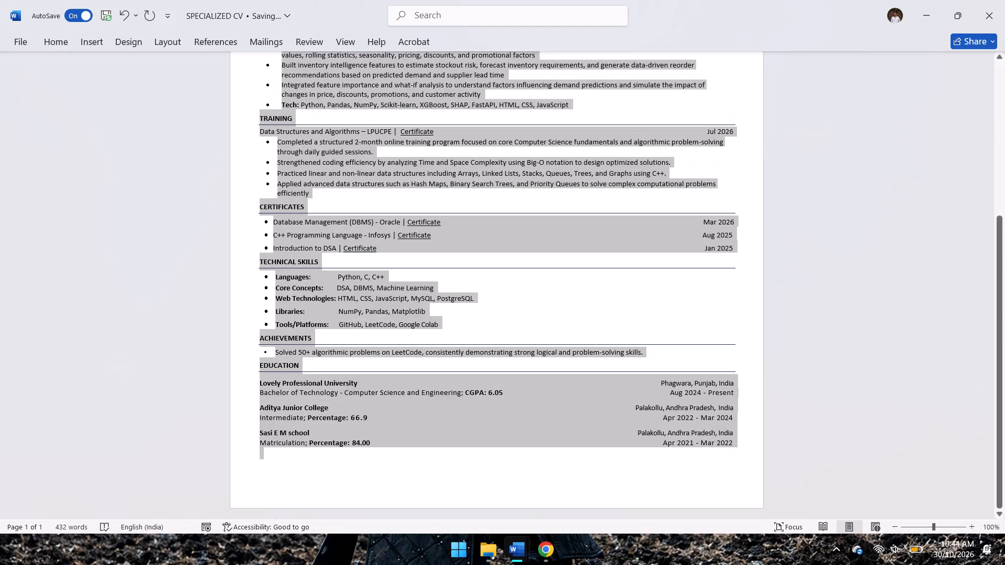
pyautogui.moveTo(493, 461); pyautogui.dragTo(690, 451)
pyautogui.moveTo(690, 451); pyautogui.dragTo(711, 451)
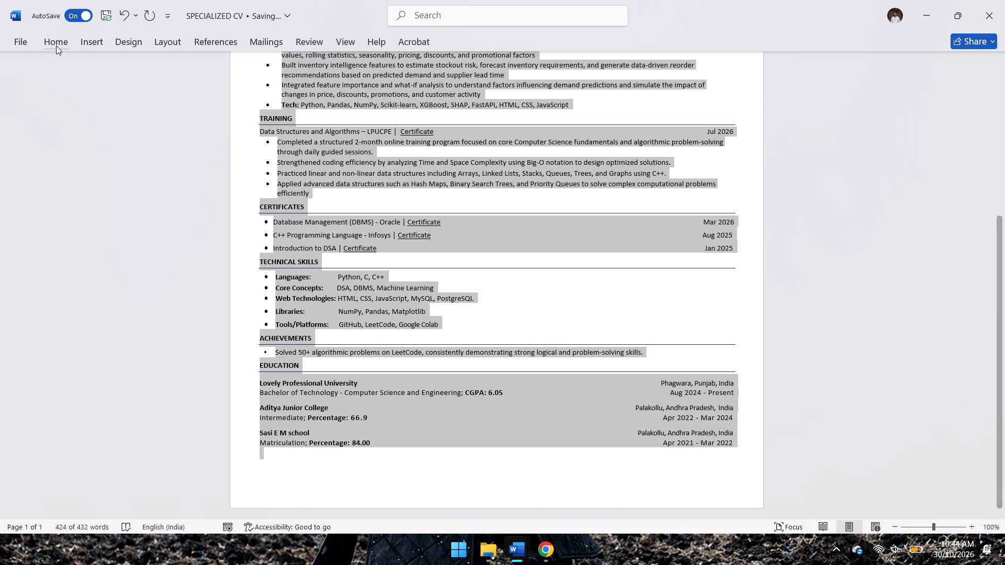
pyautogui.click(56, 45)
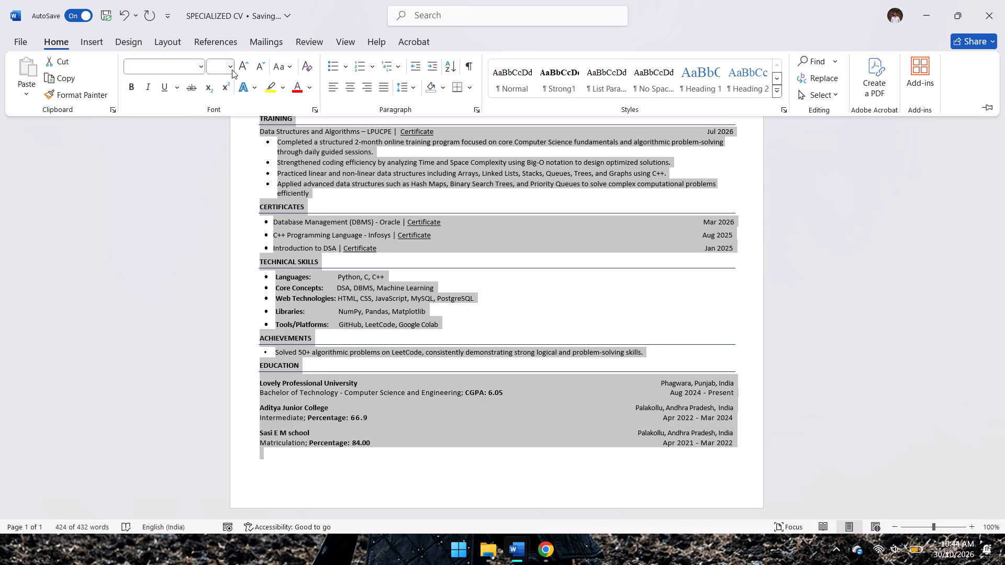
pyautogui.click(232, 70)
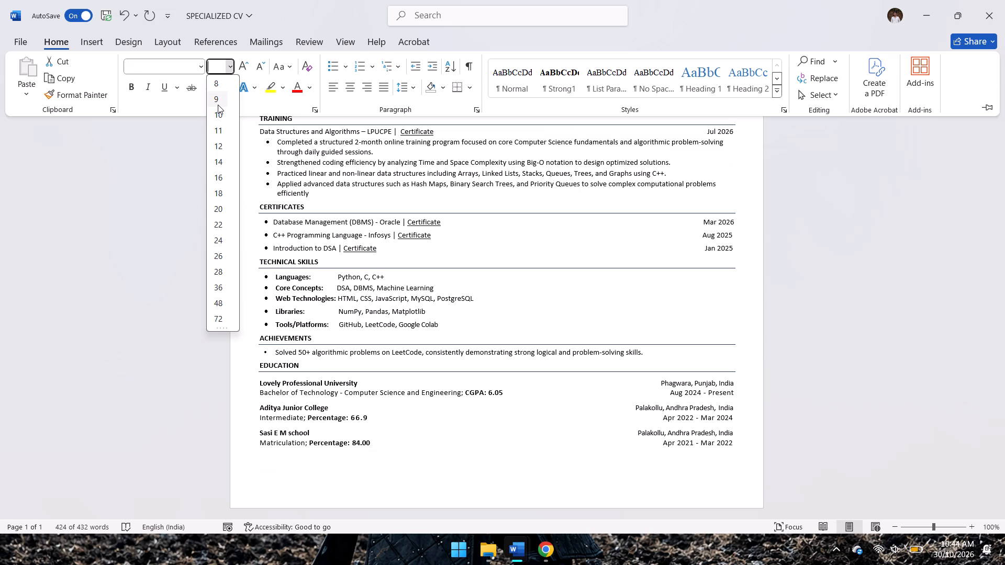
pyautogui.write('9.')
pyautogui.press('5')
pyautogui.press('Return')
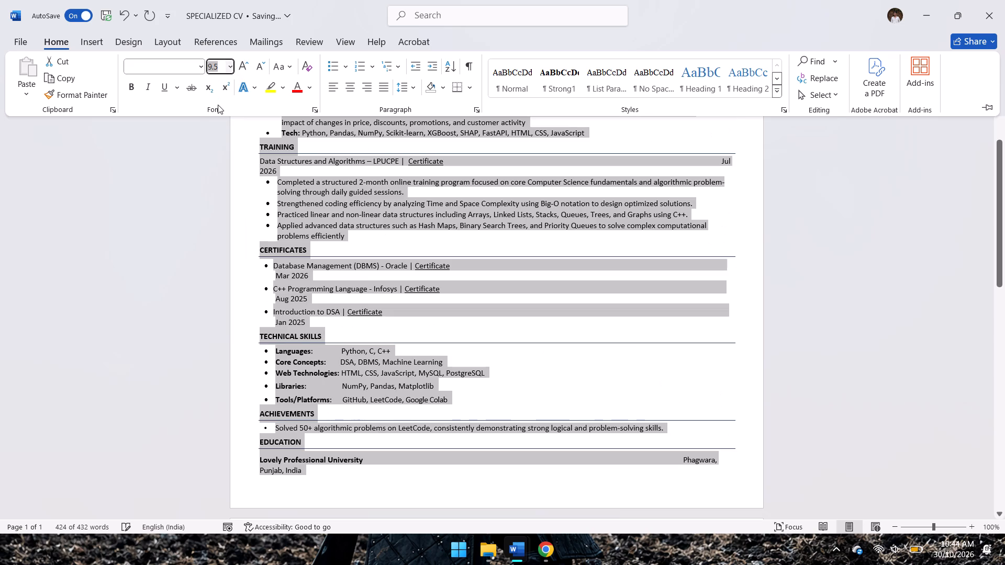
pyautogui.click(823, 371)
pyautogui.scroll(9, 701, 346)
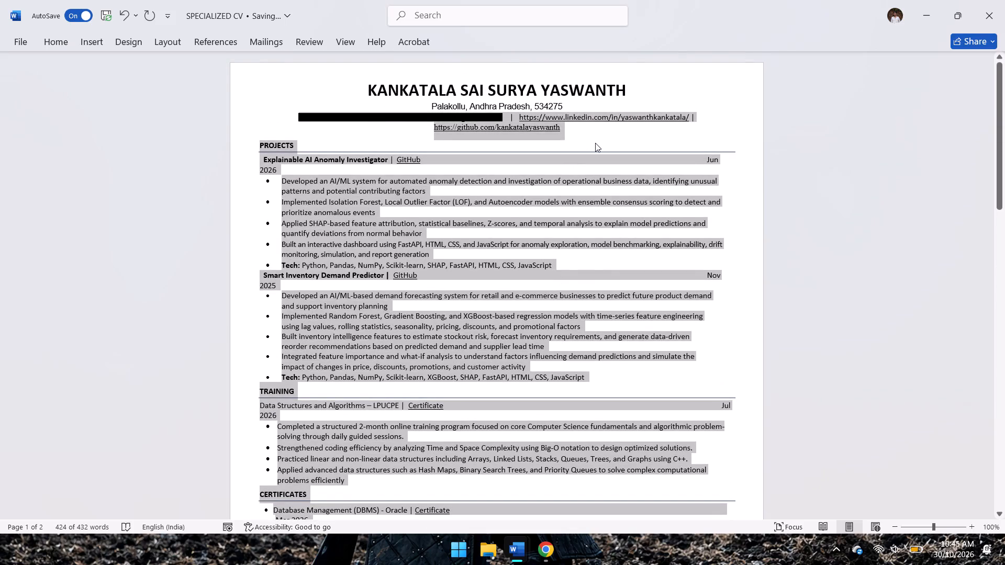
pyautogui.click(595, 143)
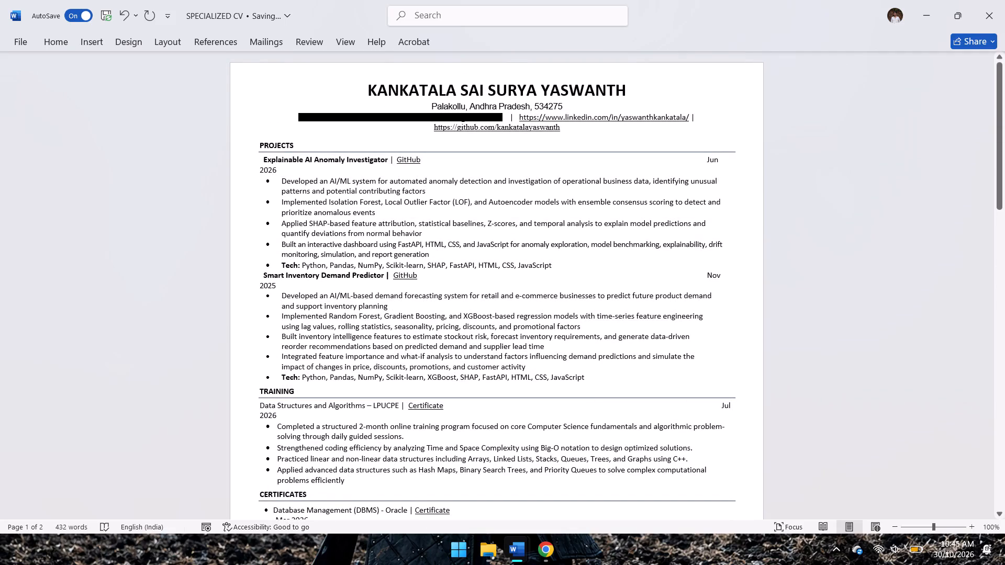
# Reduce the spacing before Jun 2026 in the Explainable AI Anomaly Investigator heading so the date fits on one line.
pyautogui.click(694, 160)
pyautogui.press('BackSpace')
pyautogui.press('BackSpace')
pyautogui.press('BackSpace')
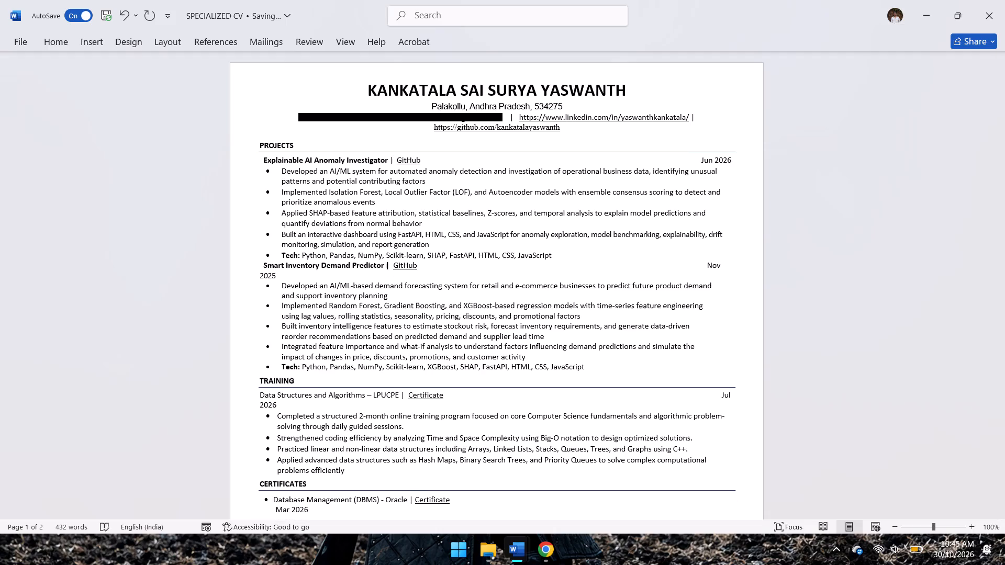
pyautogui.press('space')
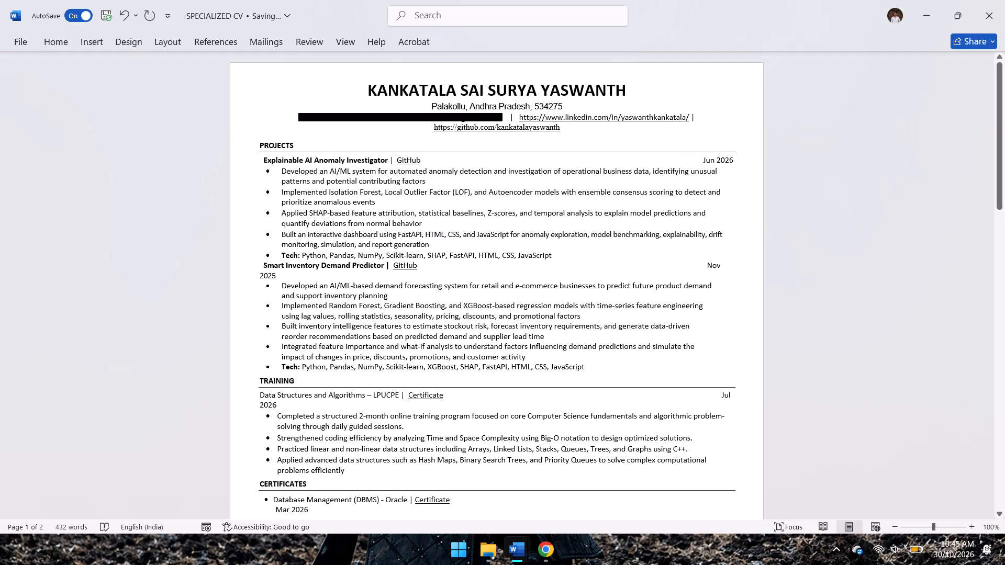
# Replace the space between Jun and 2026 in the Explainable AI Anomaly Investigator date with a semicolon.
pyautogui.click(719, 161)
pyautogui.press('Left')
pyautogui.press('BackSpace')
pyautogui.press(';')
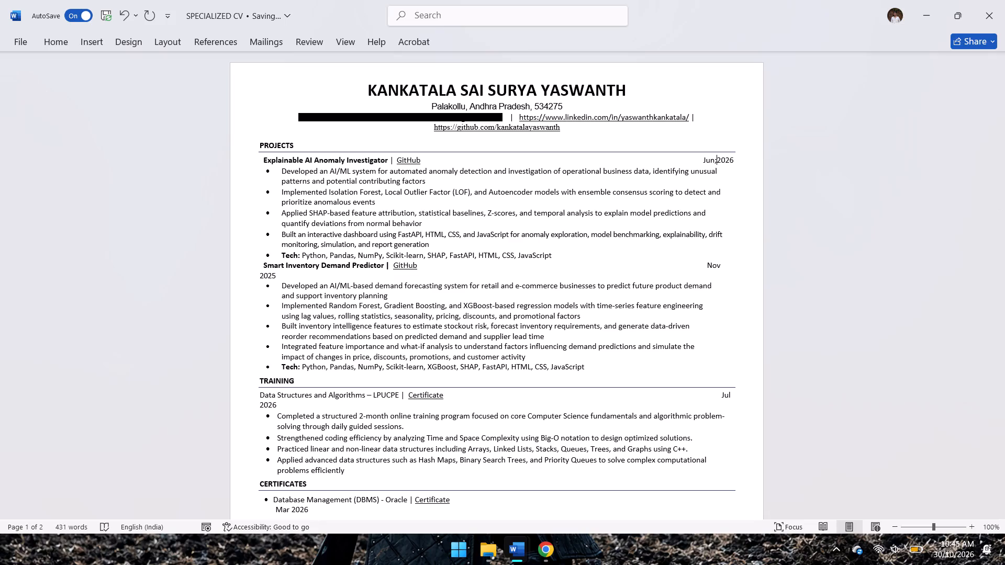
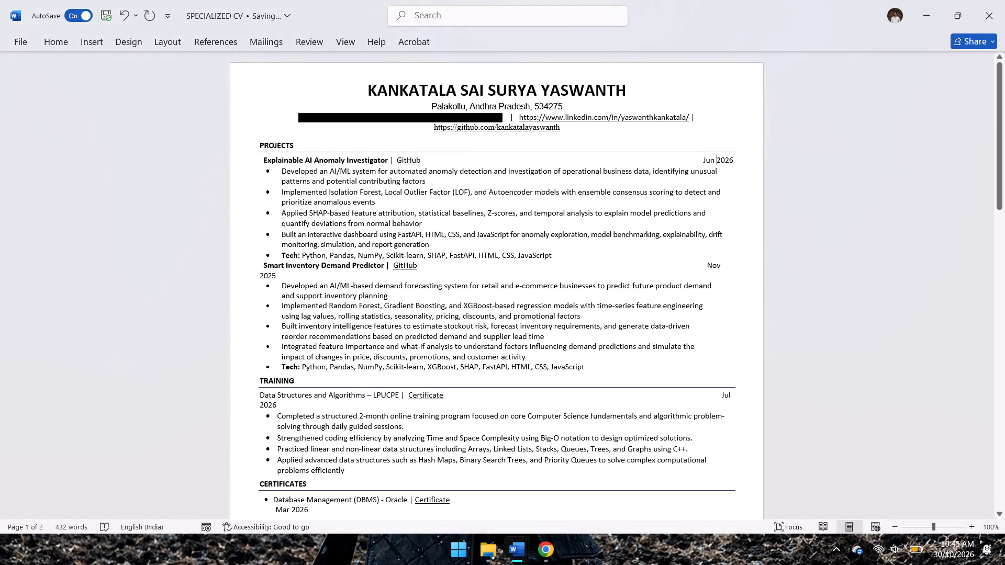
# Reduce the spacing before Nov 2025 in the Smart Inventory Demand Predictor heading so the date fits on one line.
pyautogui.press('BackSpace')
pyautogui.press('BackSpace')
pyautogui.press('BackSpace')
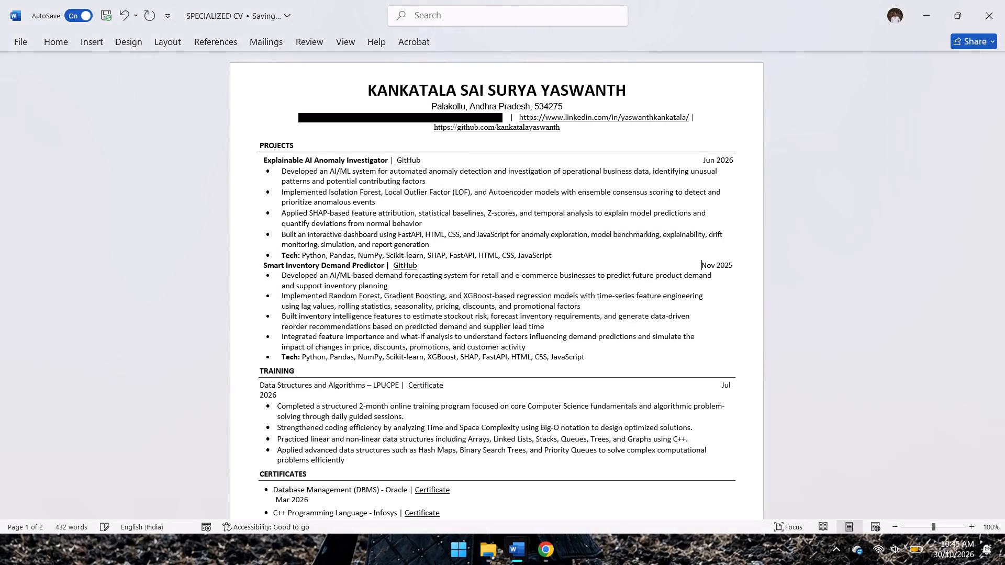
# Reduce the spacing before Jul 2026 in the Data Structures and Algorithms training heading so the date fits on one line.
pyautogui.scroll(-2, 584, 266)
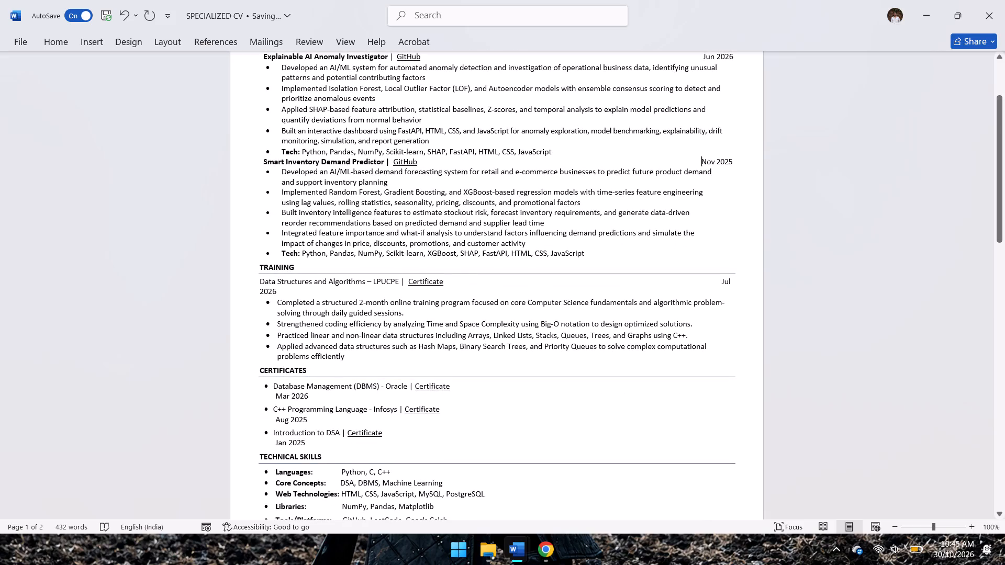
pyautogui.click(703, 278)
pyautogui.press('BackSpace')
pyautogui.press('BackSpace')
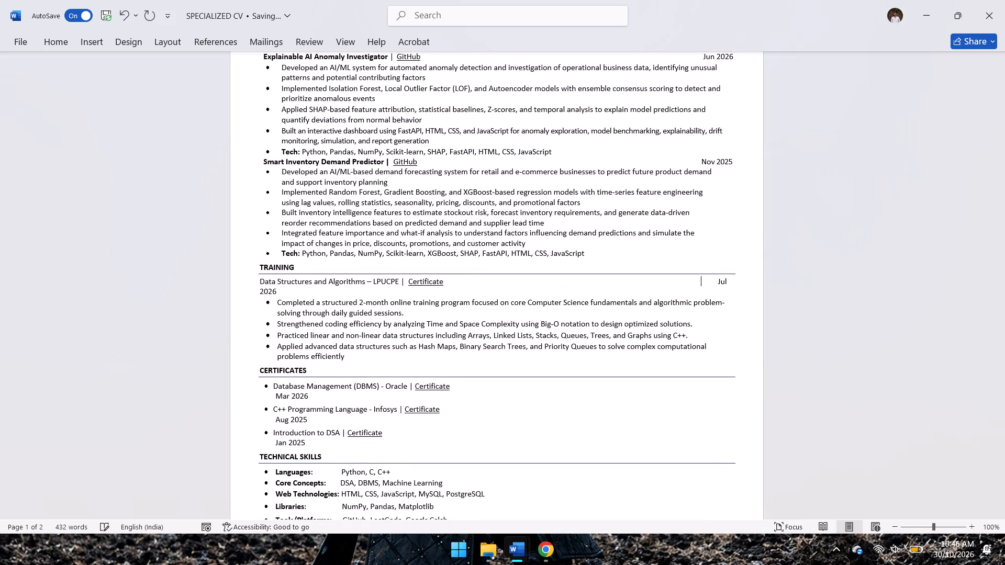
# Reduce the spacing before Jul 2026 in the Training heading so the date fits on one line at the right margin.
pyautogui.press('BackSpace')
pyautogui.press('BackSpace')
pyautogui.press('BackSpace')
pyautogui.press('BackSpace')
pyautogui.press('BackSpace')
pyautogui.press('BackSpace')
pyautogui.press('BackSpace')
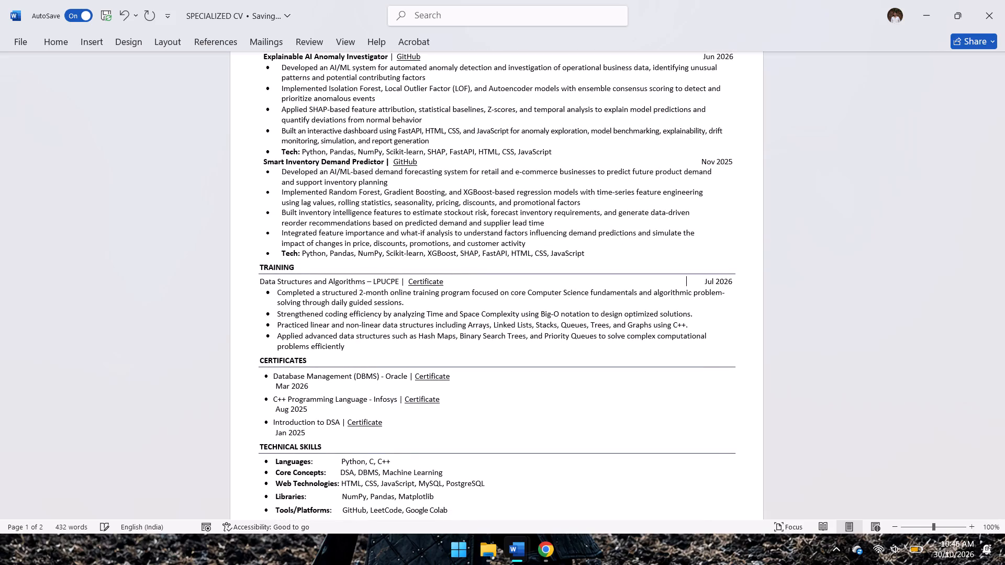
pyautogui.press('space')
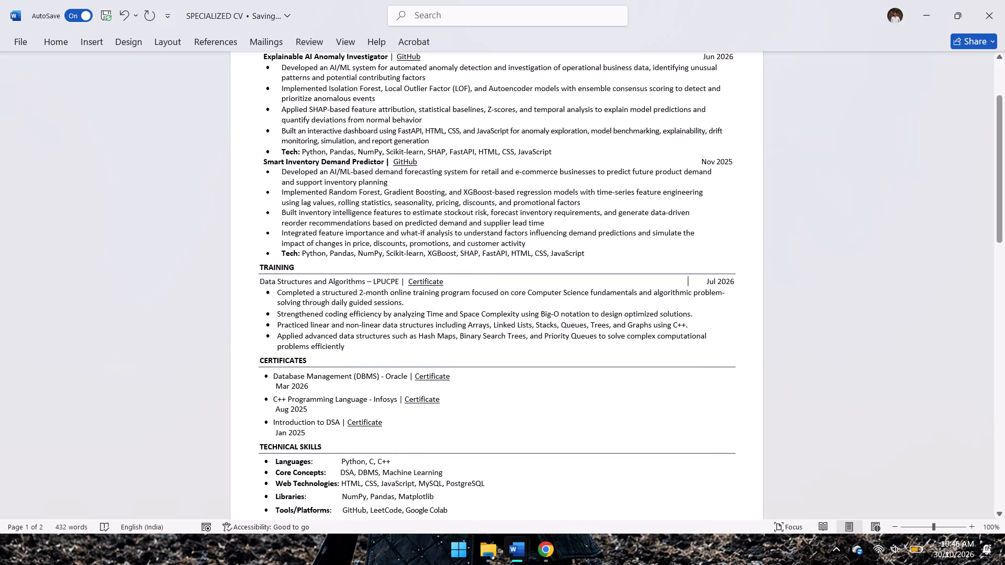
# Reduce the spacing before Mar 2026 in the Database Management (DBMS) certificate so the date sits right-aligned on the same line.
pyautogui.scroll(-2, 703, 305)
pyautogui.click(701, 304)
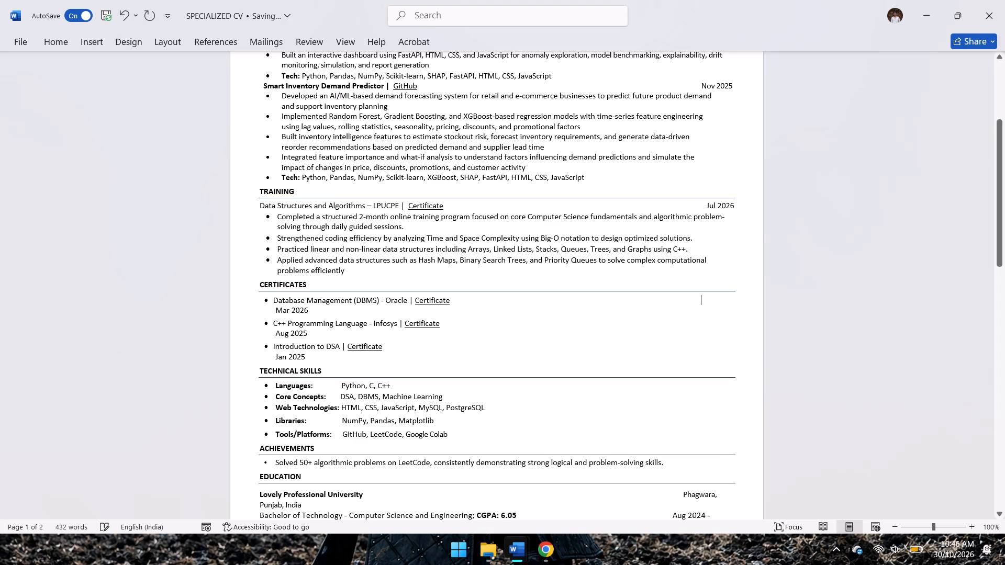
pyautogui.press('BackSpace')
pyautogui.press('BackSpace')
pyautogui.press('BackSpace')
pyautogui.press('BackSpace')
pyautogui.press('BackSpace')
pyautogui.press('BackSpace')
pyautogui.press('BackSpace')
pyautogui.press('BackSpace')
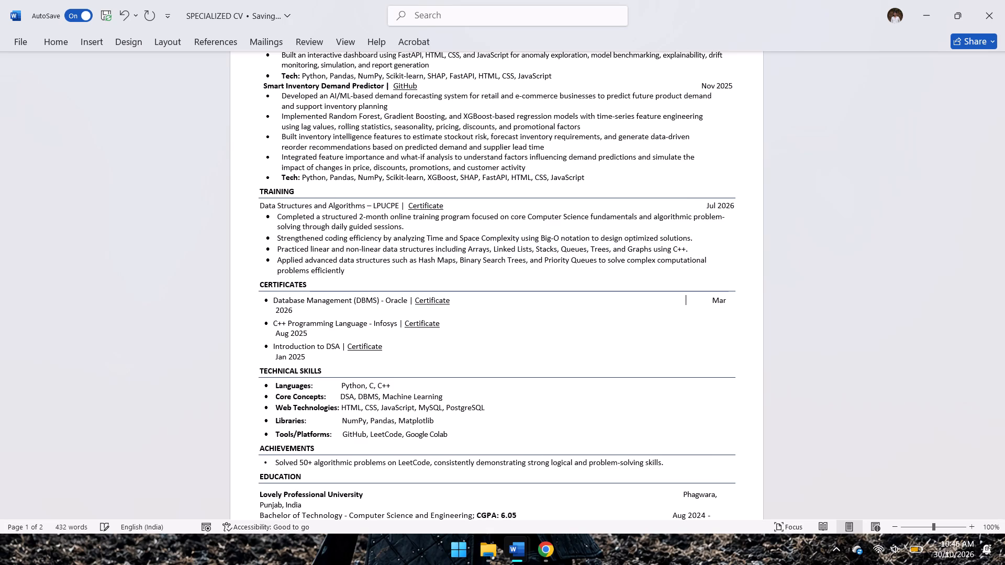
pyautogui.press('BackSpace')
pyautogui.press('BackSpace')
pyautogui.press('BackSpace')
pyautogui.press('BackSpace')
pyautogui.press('BackSpace')
pyautogui.press('BackSpace')
pyautogui.press('BackSpace')
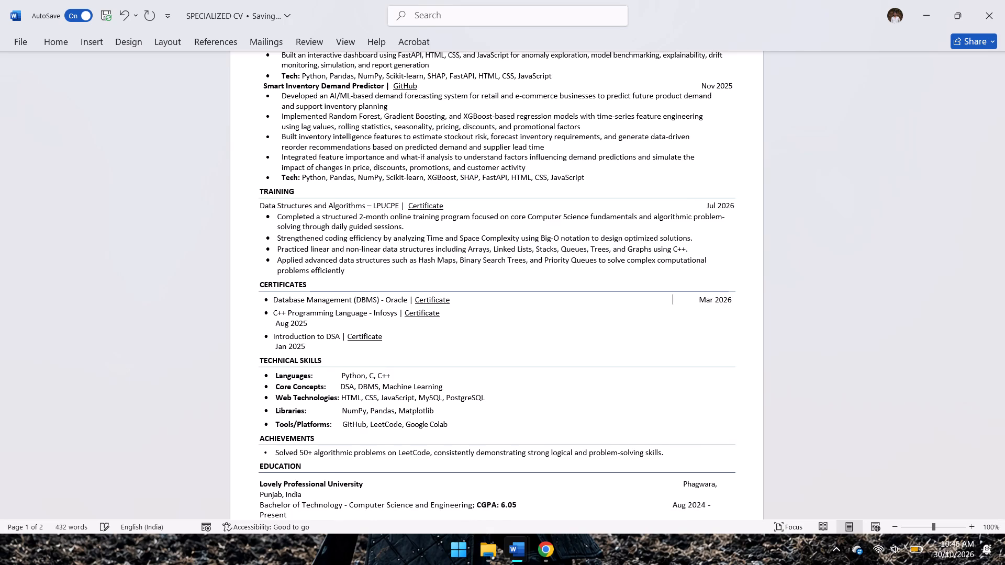
pyautogui.press('space')
pyautogui.press('space')
pyautogui.press('BackSpace')
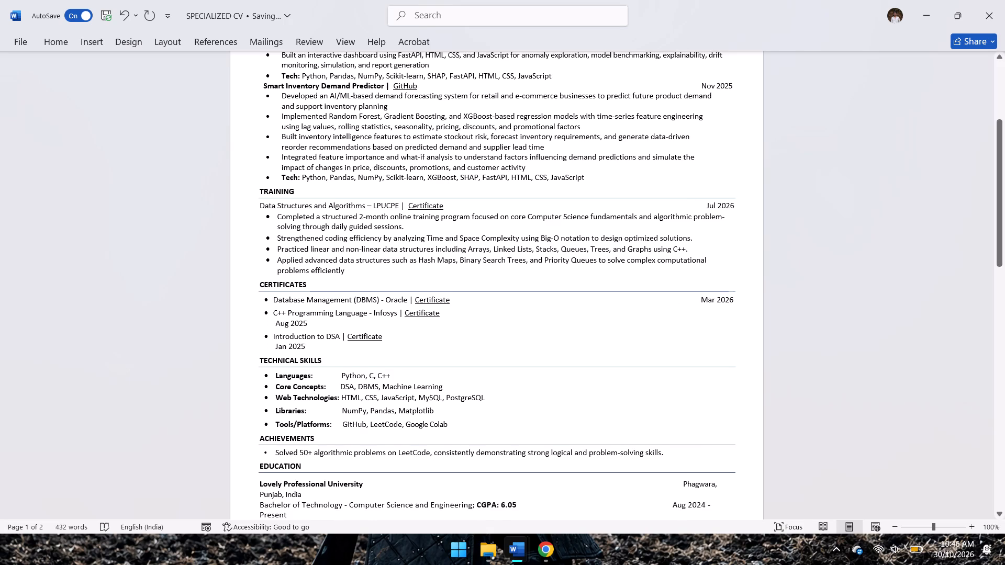
# Reduce the spacing before Aug 2025 in the C++ Programming Language certificate so the date fits on the same line.
pyautogui.click(705, 314)
pyautogui.press('BackSpace')
pyautogui.press('BackSpace')
pyautogui.press('BackSpace')
pyautogui.press('BackSpace')
pyautogui.press('BackSpace')
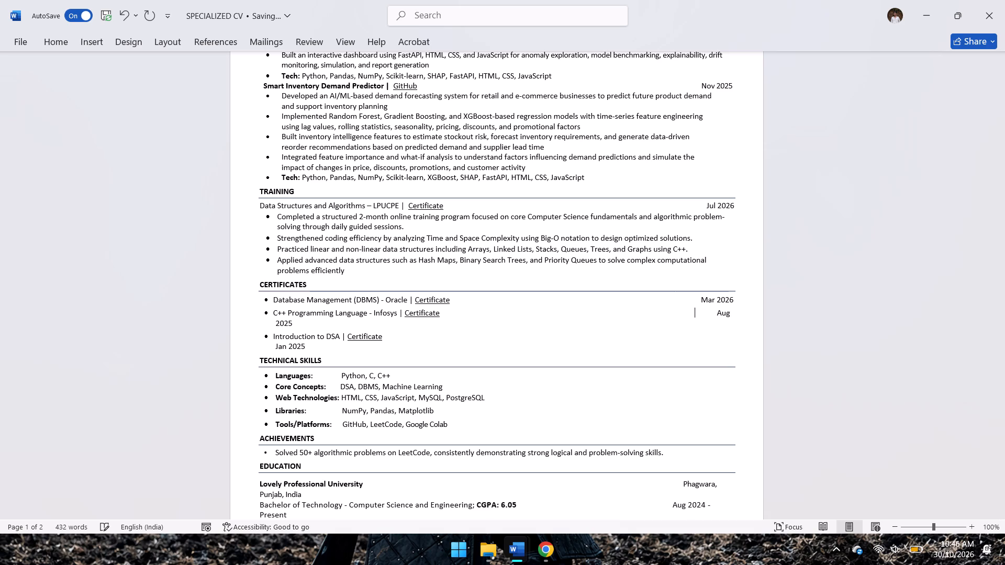
pyautogui.press('BackSpace')
pyautogui.press('BackSpace')
pyautogui.press('BackSpace')
pyautogui.press('BackSpace')
pyautogui.press('BackSpace')
pyautogui.press('BackSpace')
pyautogui.press('BackSpace')
pyautogui.press('BackSpace')
# Reduce the spacing before Jan 2025 in the Introduction to DSA certificate so the date fits on the same line.
pyautogui.press('Down')
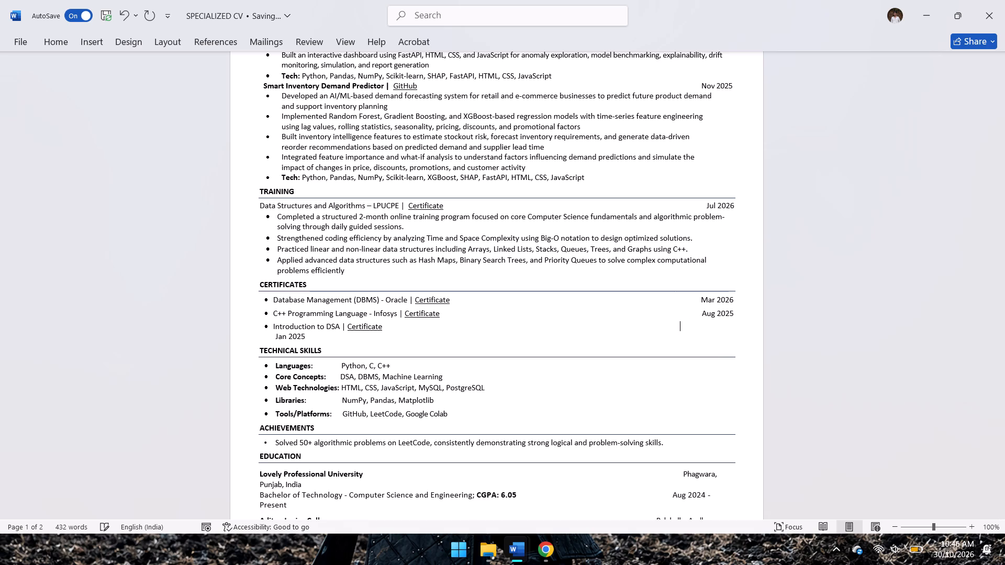
pyautogui.press('BackSpace')
pyautogui.press('BackSpace')
pyautogui.press('BackSpace')
pyautogui.press('BackSpace')
pyautogui.press('Down')
pyautogui.press('Right')
pyautogui.press('Right')
pyautogui.press('Up')
pyautogui.press('Up')
pyautogui.press('Right')
pyautogui.press('Right')
pyautogui.click(718, 329)
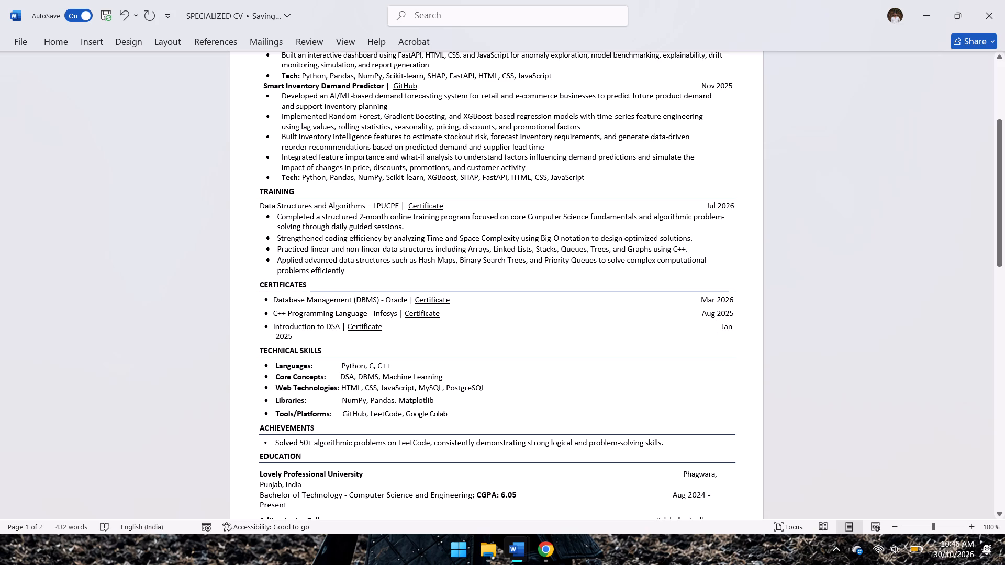
pyautogui.press('BackSpace')
pyautogui.press('BackSpace')
pyautogui.press('BackSpace')
pyautogui.press('BackSpace')
pyautogui.press('BackSpace')
pyautogui.press('BackSpace')
pyautogui.press('BackSpace')
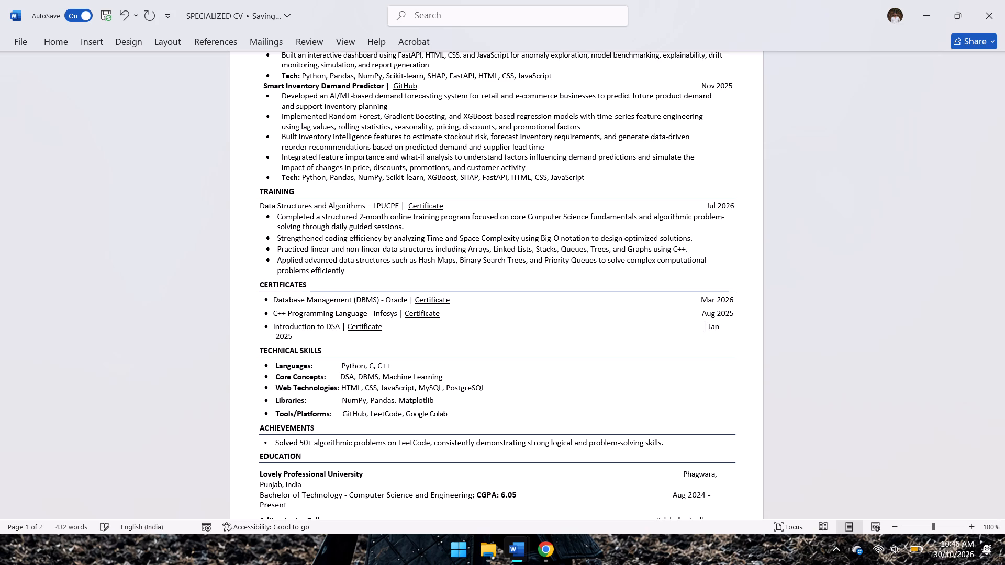
pyautogui.press('BackSpace')
pyautogui.press('BackSpace')
# Reduce the spacing before Phagwara, Punjab, India so the location fits on the Lovely Professional University line.
pyautogui.scroll(-1, 608, 370)
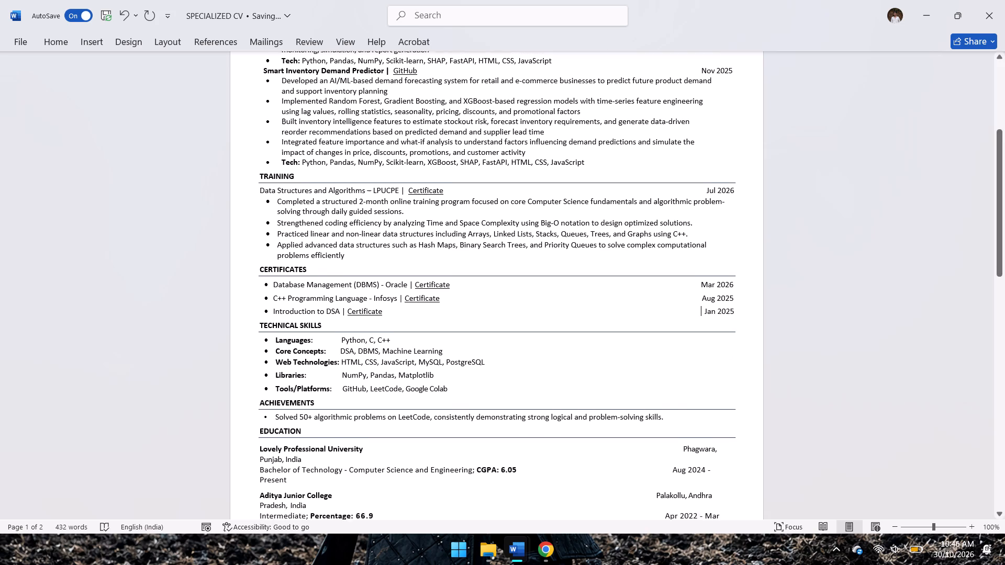
pyautogui.scroll(-1, 608, 370)
pyautogui.click(671, 396)
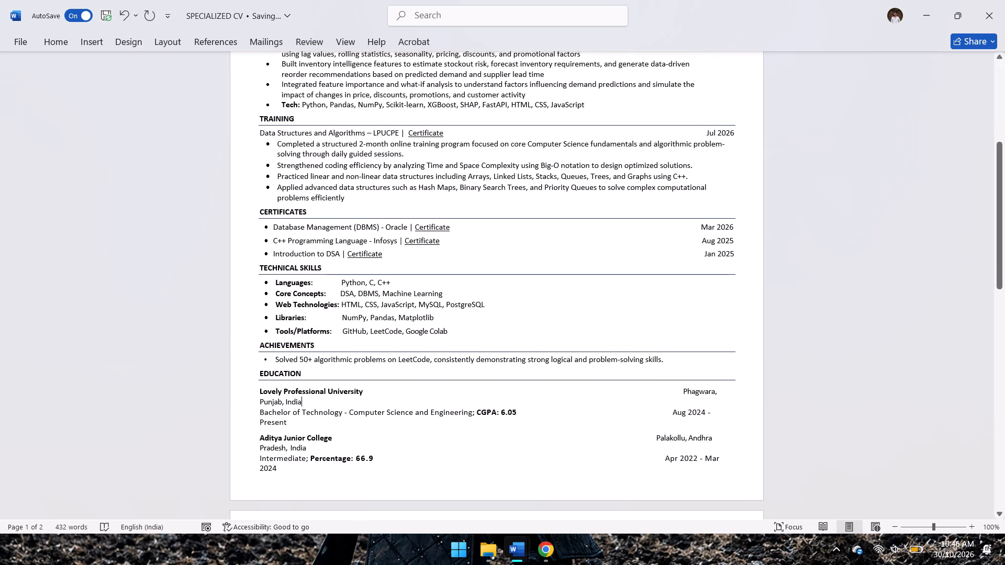
pyautogui.click(682, 391)
pyautogui.press('BackSpace')
pyautogui.press('BackSpace')
pyautogui.press('BackSpace')
pyautogui.press('BackSpace')
pyautogui.press('BackSpace')
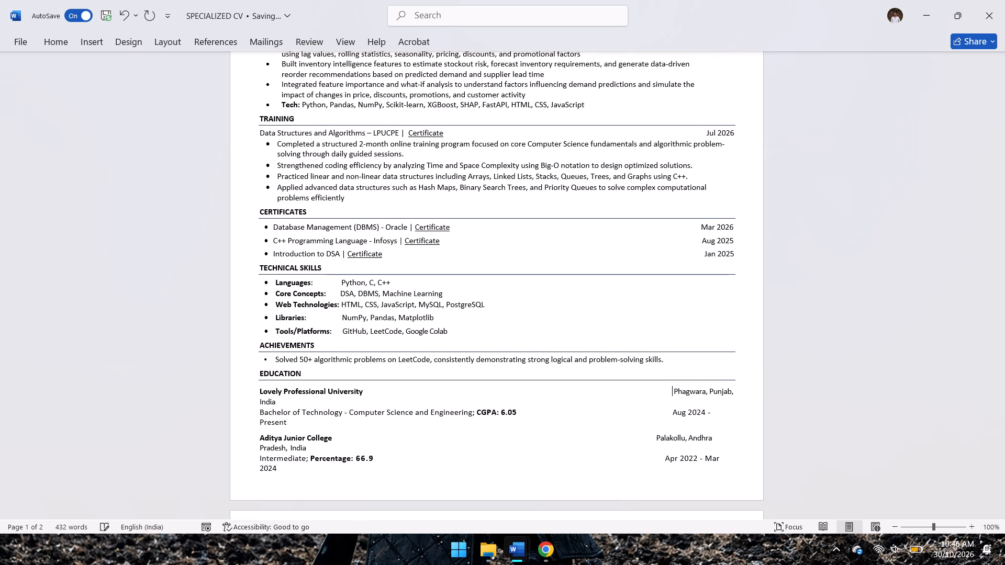
pyautogui.press('BackSpace')
pyautogui.press('BackSpace')
pyautogui.press('BackSpace')
pyautogui.press('BackSpace')
pyautogui.press('BackSpace')
pyautogui.press('BackSpace')
pyautogui.press('BackSpace')
pyautogui.press('BackSpace')
pyautogui.press('BackSpace')
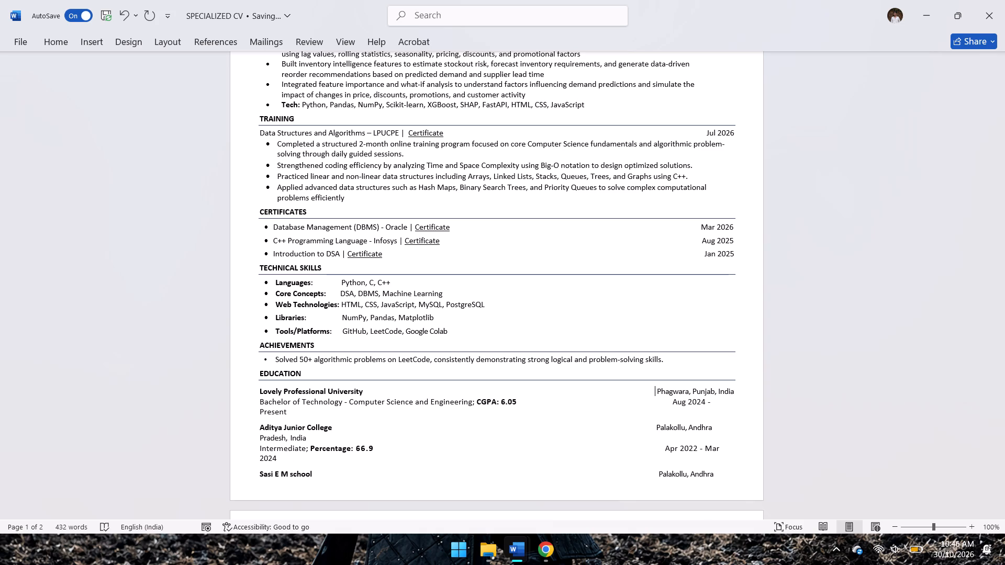
# Reduce the spacing before Aug 2024 - Present so the dates fit on the Bachelor of Technology line.
pyautogui.press('Down')
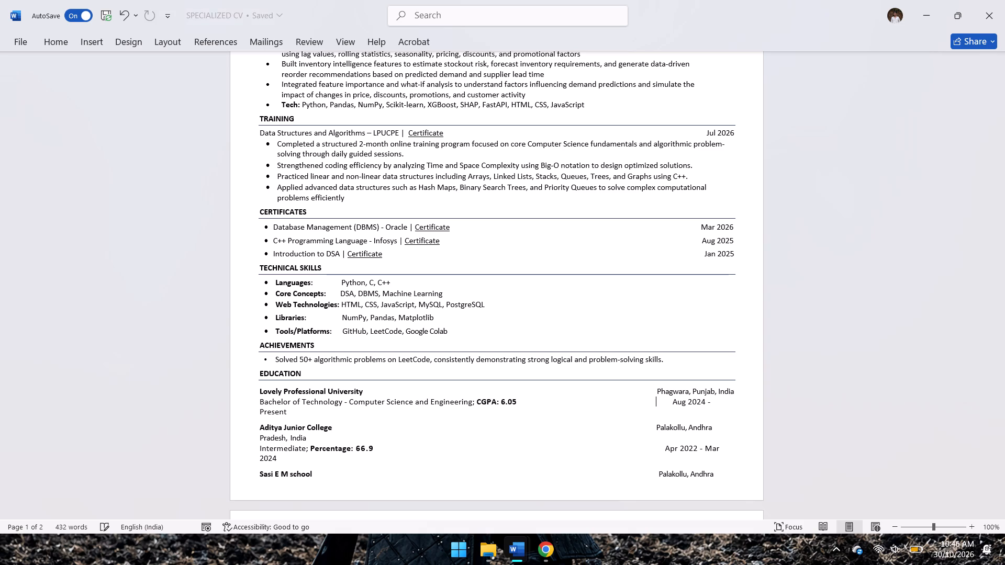
pyautogui.press('Right')
pyautogui.press('Right')
pyautogui.press('Right')
pyautogui.press('Right')
pyautogui.press('Right')
pyautogui.press('Right')
pyautogui.press('Right')
pyautogui.press('Right')
pyautogui.press('Right')
pyautogui.press('BackSpace')
pyautogui.press('BackSpace')
pyautogui.press('BackSpace')
pyautogui.press('BackSpace')
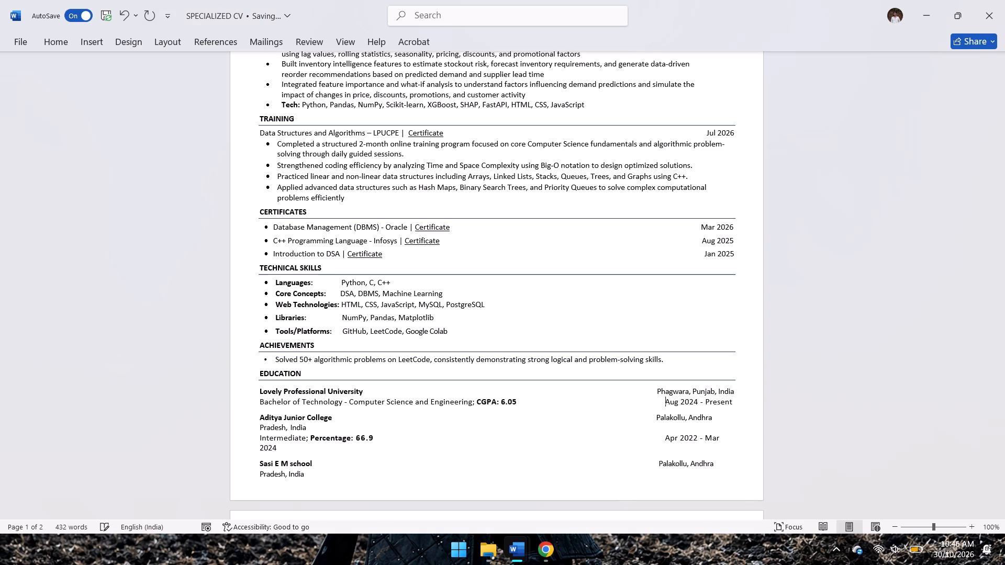
pyautogui.press('BackSpace')
pyautogui.press('space')
pyautogui.press('space')
pyautogui.press('BackSpace')
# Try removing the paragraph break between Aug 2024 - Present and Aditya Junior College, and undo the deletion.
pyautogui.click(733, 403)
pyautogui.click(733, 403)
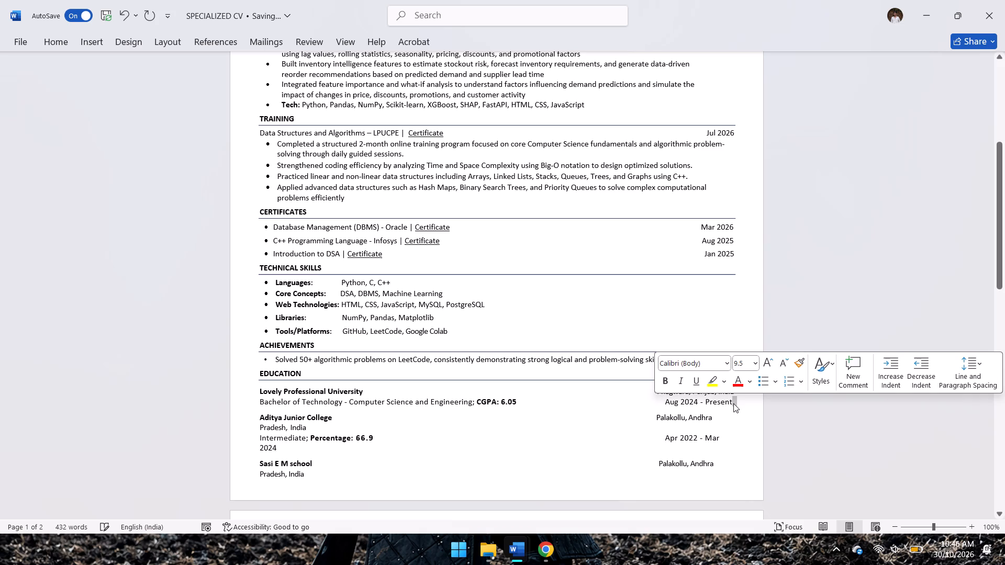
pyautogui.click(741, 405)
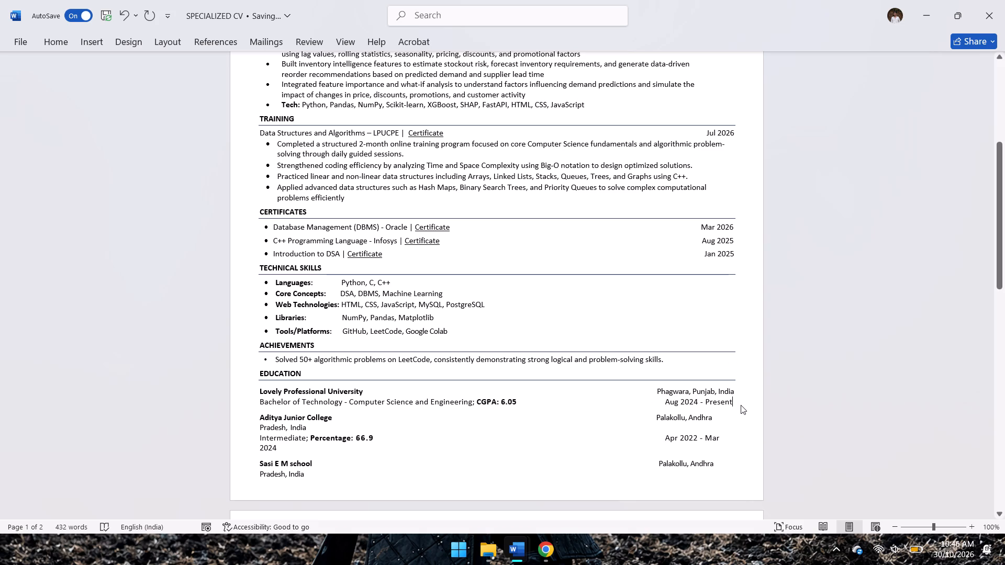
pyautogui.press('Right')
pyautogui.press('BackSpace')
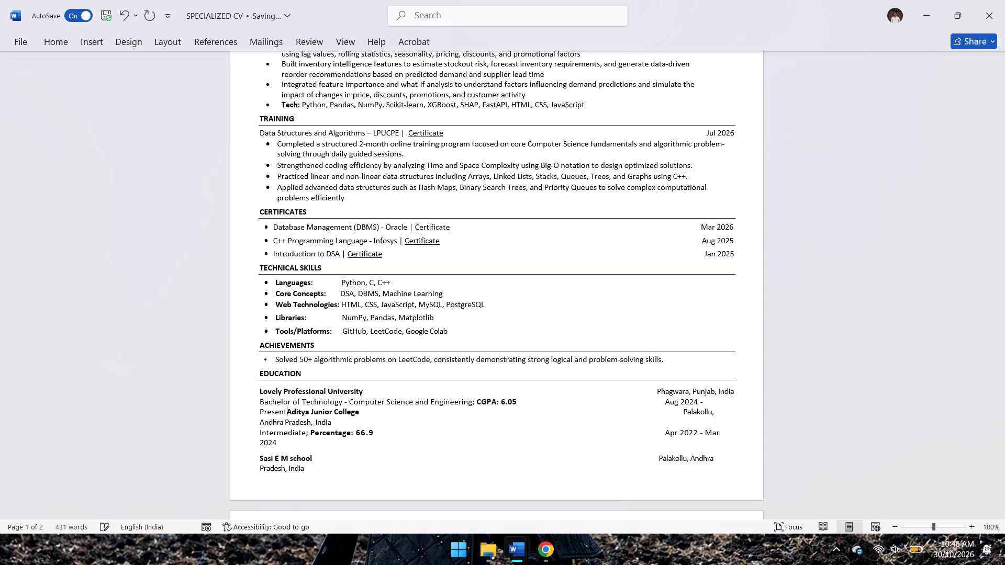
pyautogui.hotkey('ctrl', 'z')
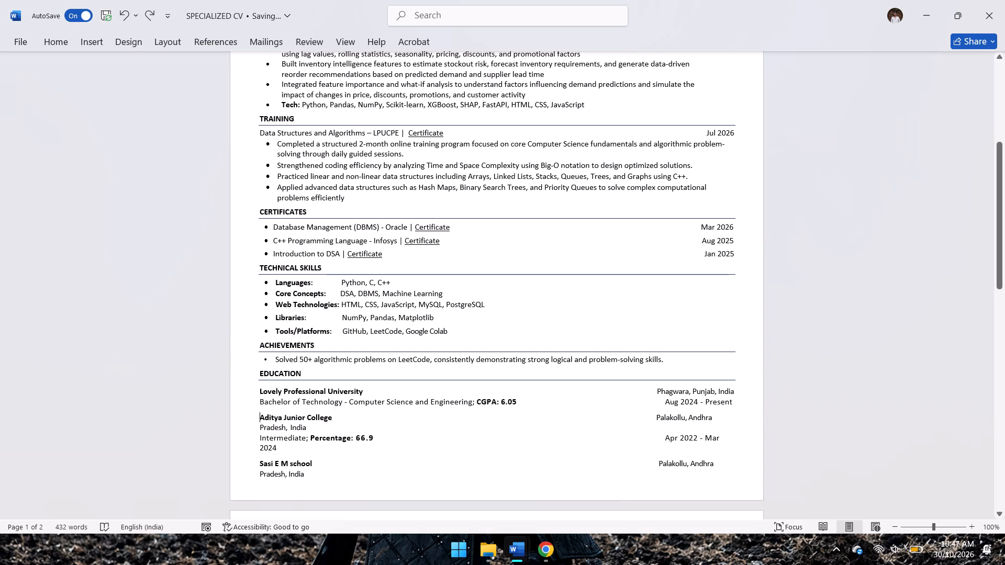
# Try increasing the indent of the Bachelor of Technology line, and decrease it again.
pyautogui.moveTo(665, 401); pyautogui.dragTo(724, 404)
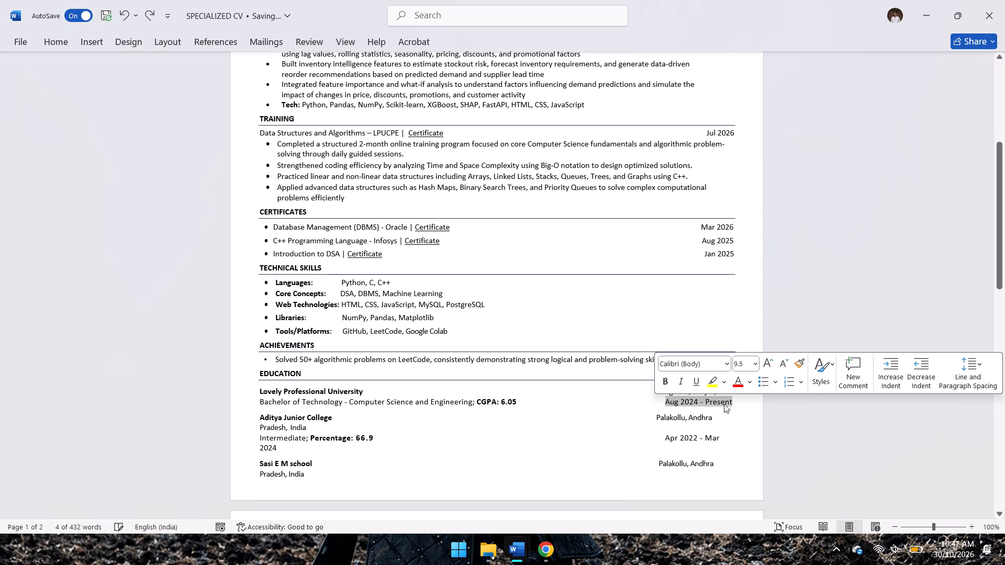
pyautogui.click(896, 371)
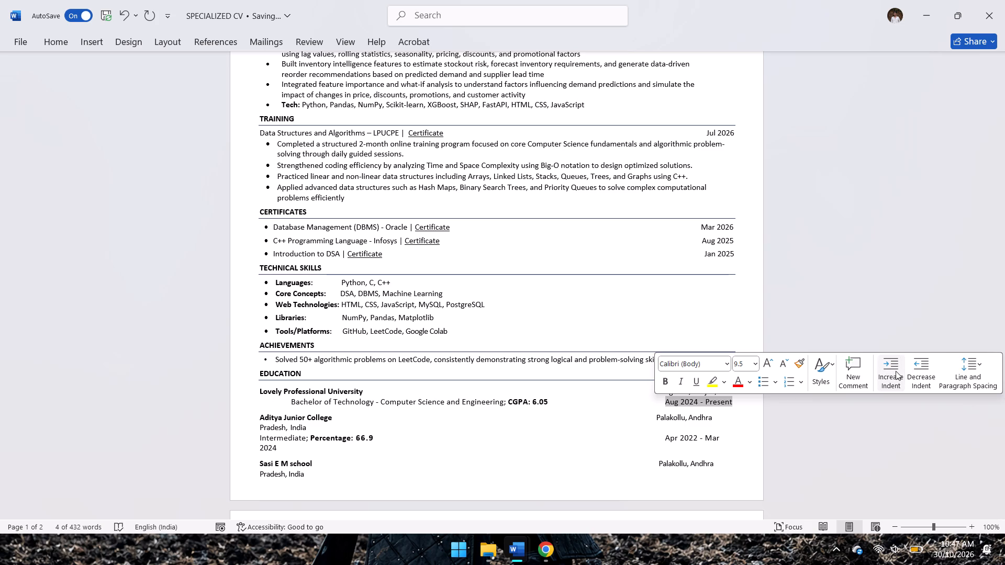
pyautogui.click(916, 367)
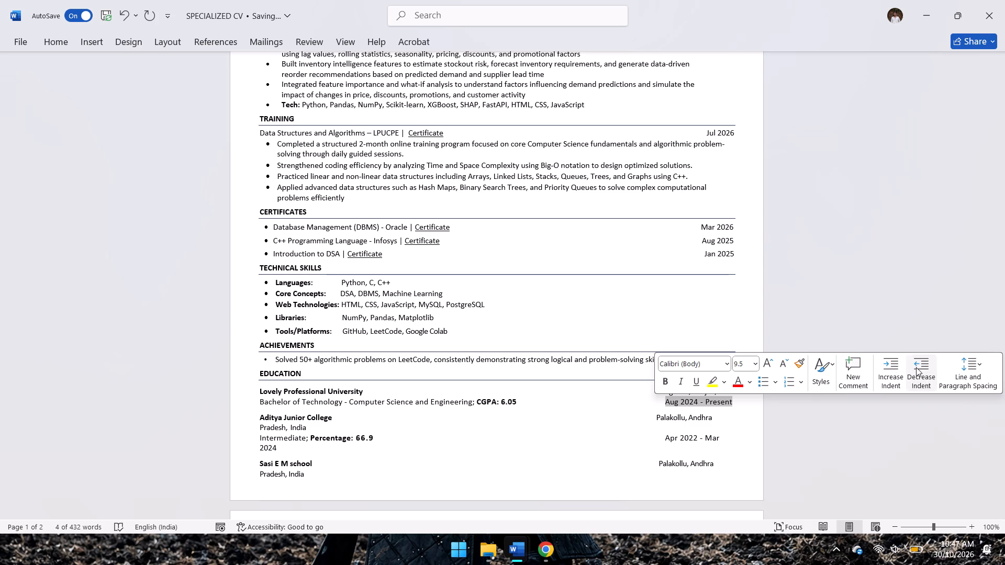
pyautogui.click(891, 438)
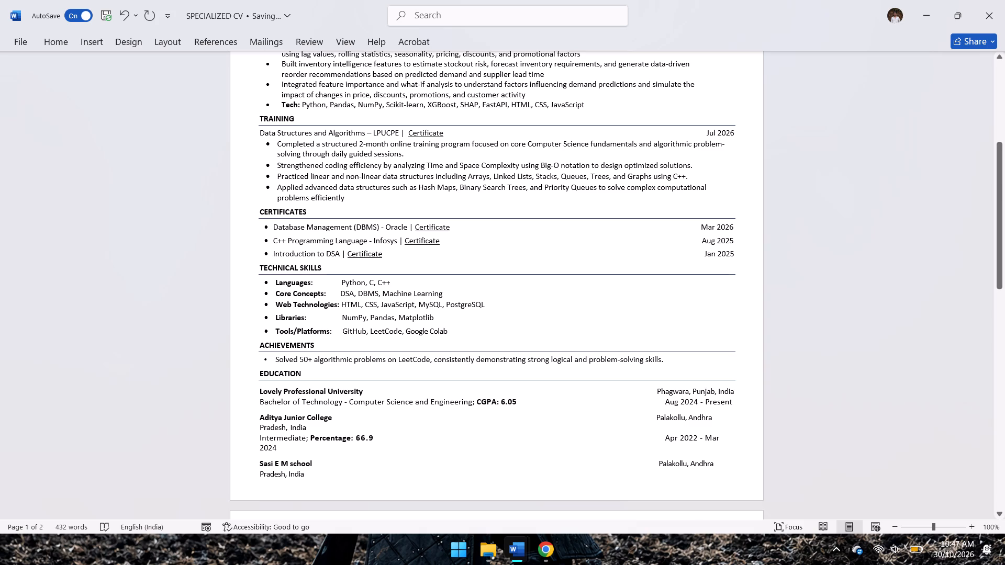
# Reduce the spacing before Palakollu, Andhra Pradesh, India so the location fits on the Aditya Junior College line.
pyautogui.click(657, 422)
pyautogui.press('BackSpace')
pyautogui.press('BackSpace')
pyautogui.press('BackSpace')
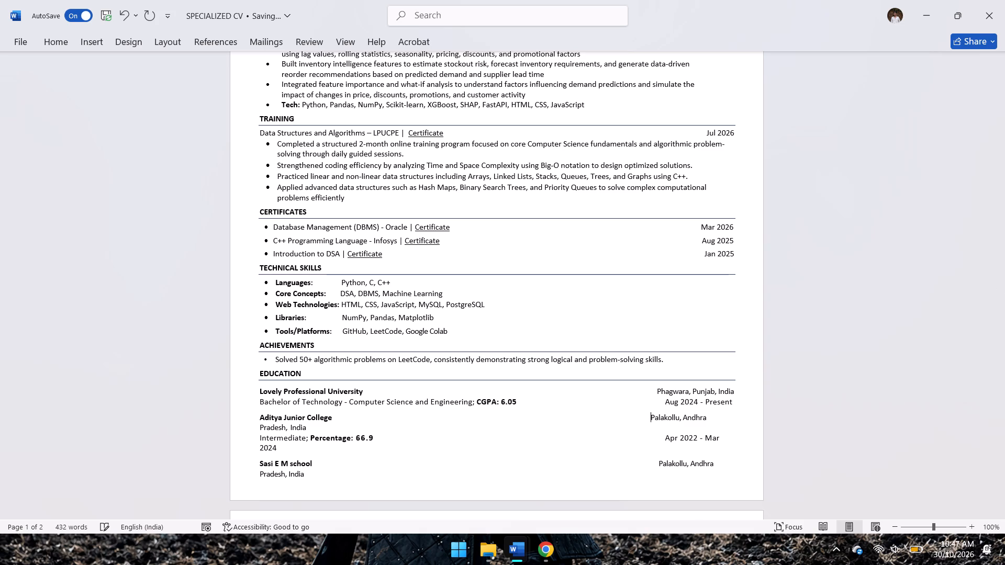
pyautogui.press('BackSpace')
pyautogui.press('BackSpace')
pyautogui.press('BackSpace')
pyautogui.press('BackSpace')
pyautogui.press('BackSpace')
pyautogui.press('BackSpace')
pyautogui.press('BackSpace')
pyautogui.press('BackSpace')
pyautogui.press('BackSpace')
pyautogui.press('BackSpace')
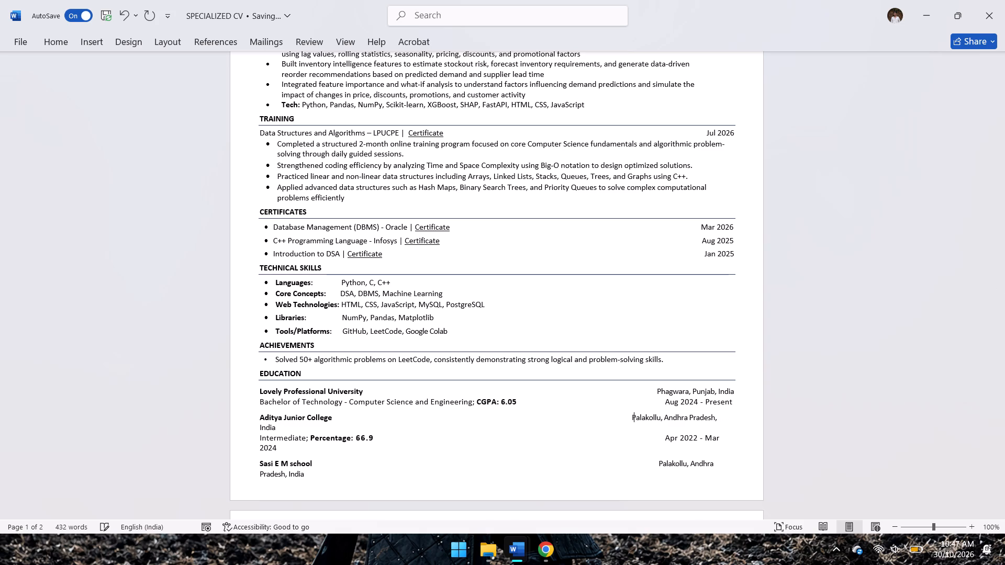
pyautogui.press('BackSpace')
pyautogui.press('BackSpace')
pyautogui.press('space')
pyautogui.press('space')
pyautogui.press('BackSpace')
# Reduce the spacing before Apr 2022 - Mar 2024 so the dates fit on the Intermediate line, undoing any excess deletion.
pyautogui.press('Down')
pyautogui.press('BackSpace')
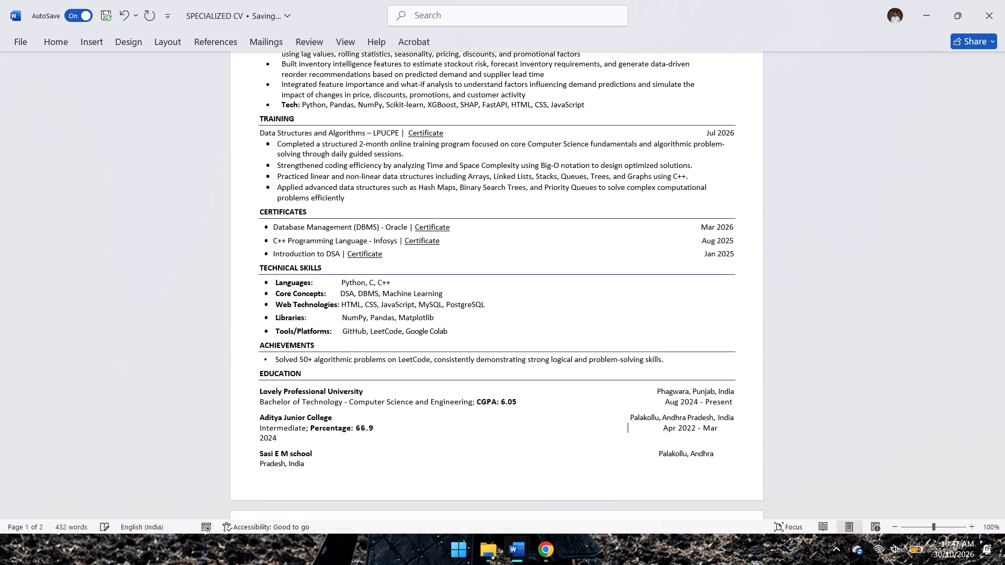
pyautogui.press('BackSpace')
pyautogui.press('BackSpace')
pyautogui.press('BackSpace')
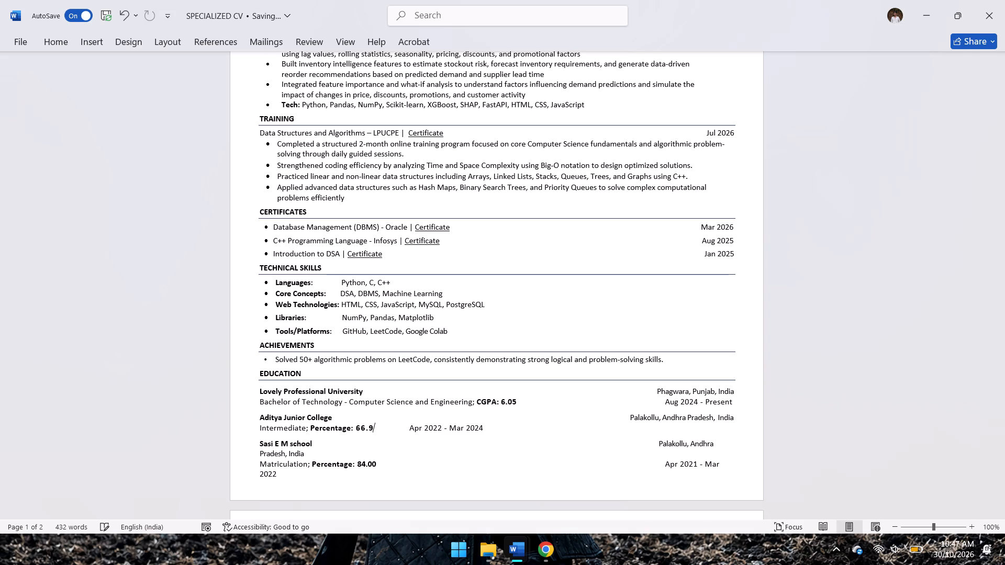
pyautogui.hotkey('ctrl', 'z')
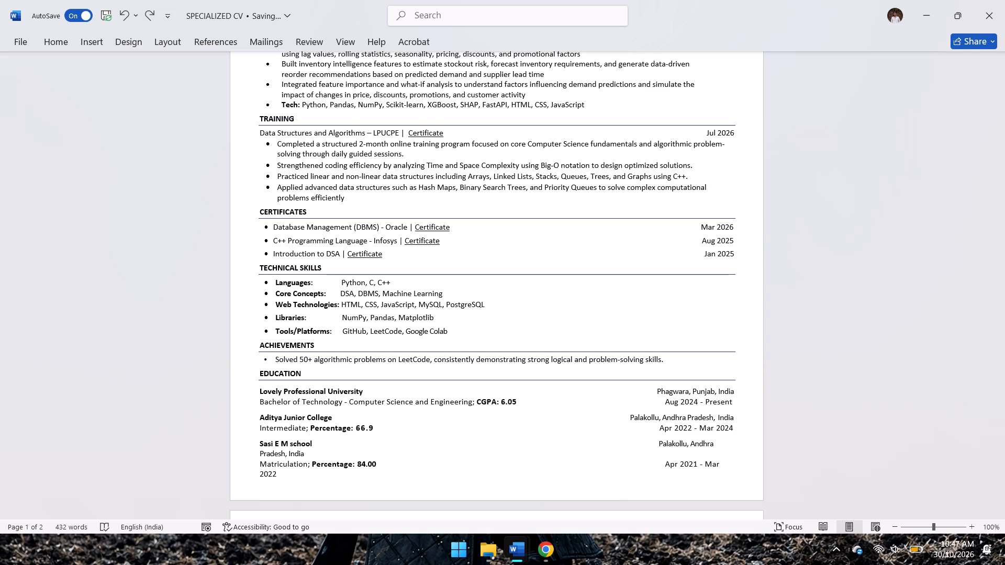
# Reduce the spacing before Palakollu, Andhra Pradesh, India so the location fits on the Sasi E M school line.
pyautogui.press('Down')
pyautogui.press('BackSpace')
pyautogui.press('BackSpace')
pyautogui.press('BackSpace')
pyautogui.press('BackSpace')
pyautogui.press('BackSpace')
pyautogui.press('BackSpace')
pyautogui.press('BackSpace')
pyautogui.press('BackSpace')
pyautogui.press('BackSpace')
pyautogui.press('BackSpace')
pyautogui.press('BackSpace')
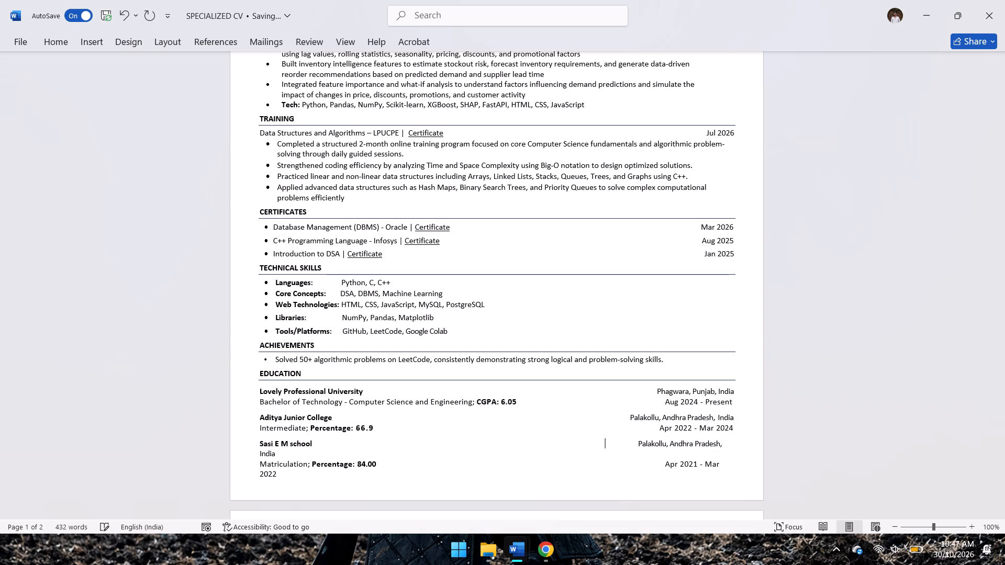
# Finish reducing the spacing before Palakollu, Andhra Pradesh, India so the location fits on the Sasi E M school line.
pyautogui.press('BackSpace')
pyautogui.press('BackSpace')
pyautogui.press('BackSpace')
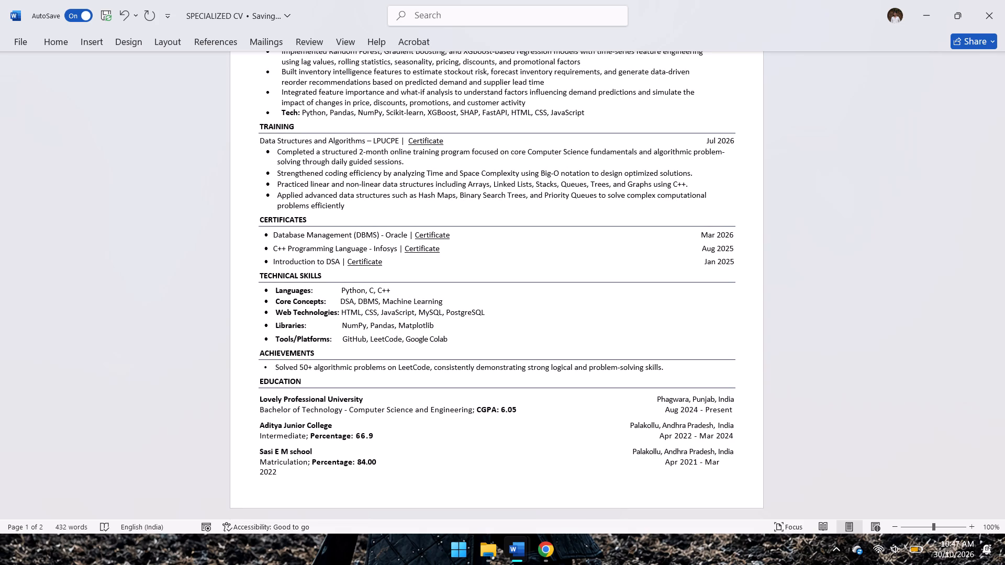
# Reduce the spacing before Apr 2021 - Mar 2022 so the dates fit on the Matriculation line.
pyautogui.press('Down')
pyautogui.press('Right')
pyautogui.press('Right')
pyautogui.press('Right')
pyautogui.press('Right')
pyautogui.press('Right')
pyautogui.press('Right')
pyautogui.press('Right')
pyautogui.press('Right')
pyautogui.press('Right')
pyautogui.press('Right')
pyautogui.press('Right')
pyautogui.press('Right')
pyautogui.press('Right')
pyautogui.press('Right')
pyautogui.press('Right')
pyautogui.press('Right')
pyautogui.press('BackSpace')
pyautogui.press('BackSpace')
pyautogui.press('BackSpace')
pyautogui.press('BackSpace')
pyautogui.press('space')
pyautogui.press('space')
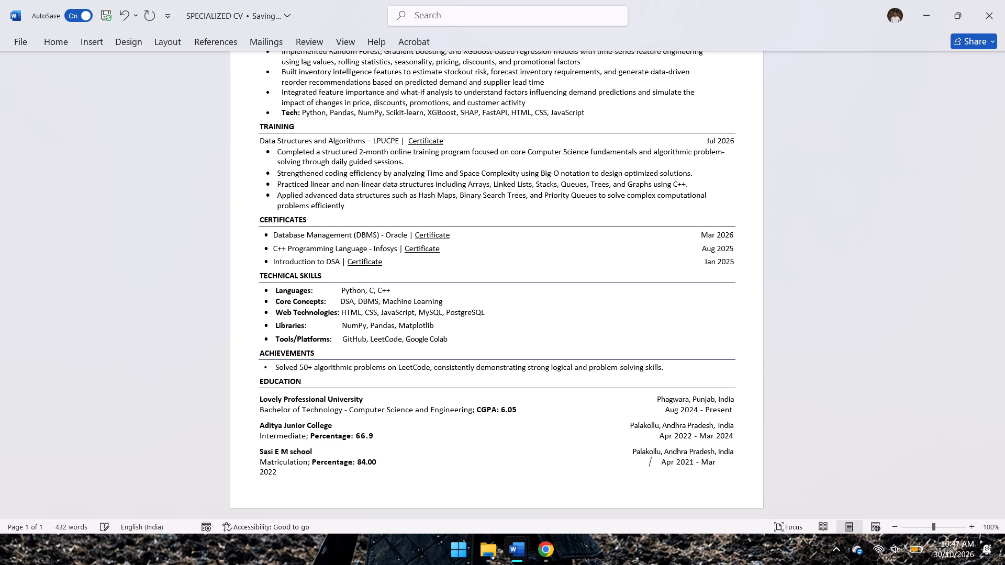
pyautogui.press('BackSpace')
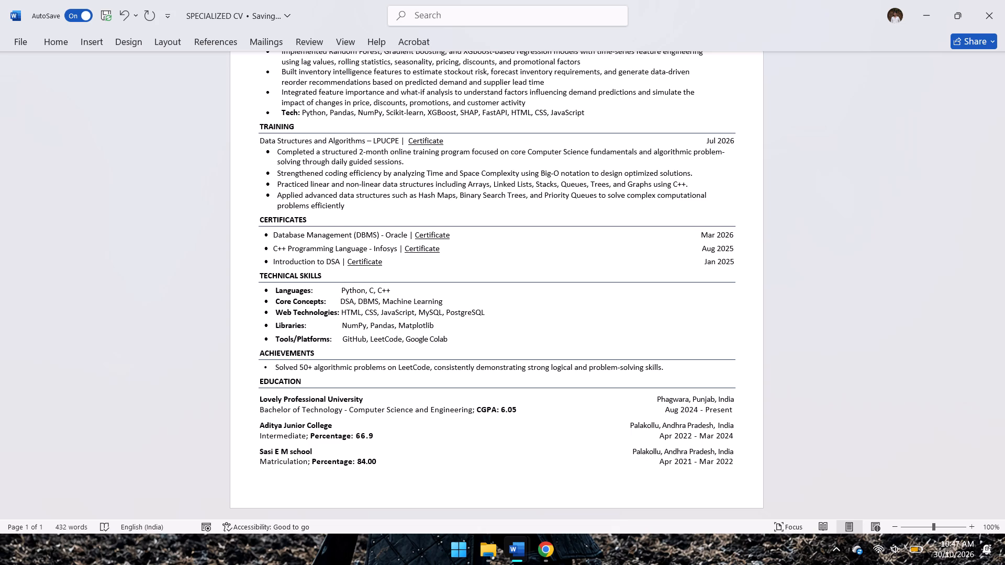
# Delete the contact details paragraph with the LinkedIn and GitHub links between the address line and the PROJECTS heading.
pyautogui.scroll(-2, 707, 263)
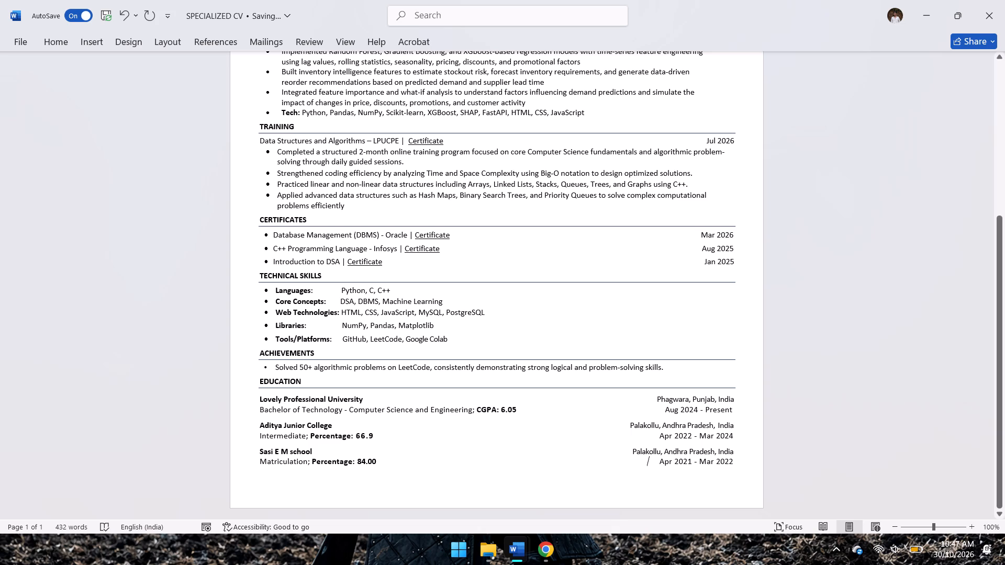
pyautogui.scroll(-4, 707, 263)
pyautogui.scroll(12, 707, 263)
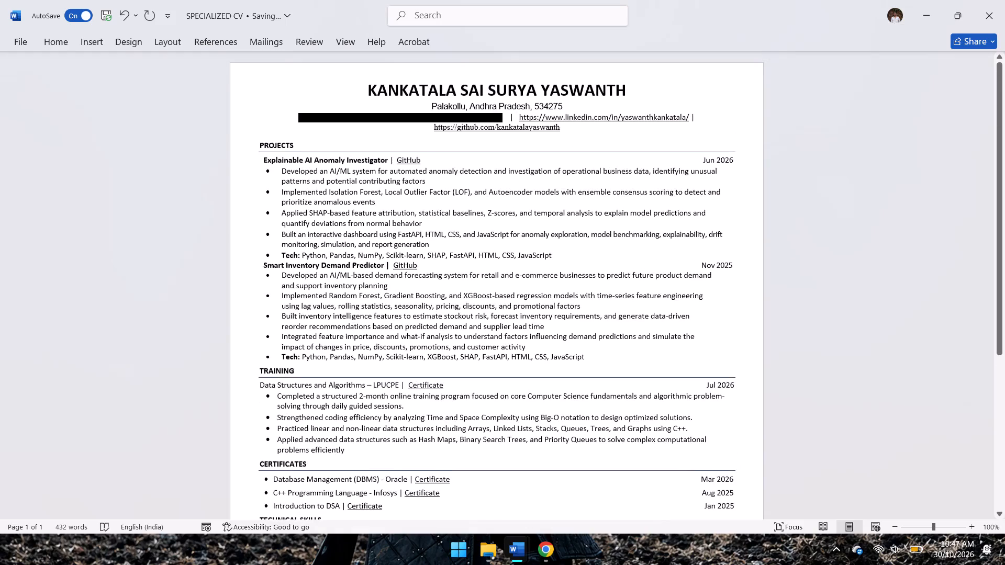
pyautogui.click(297, 118)
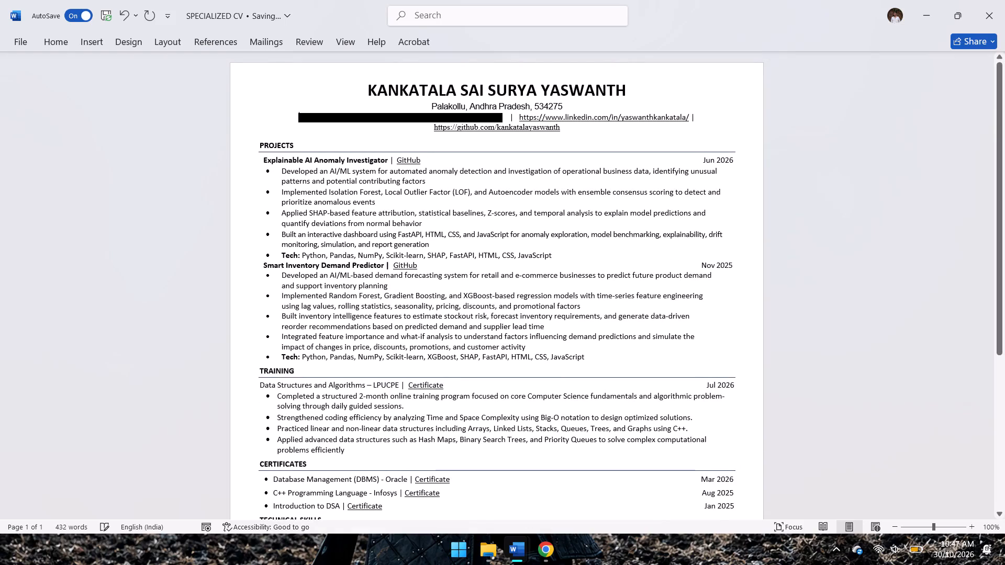
pyautogui.press('BackSpace')
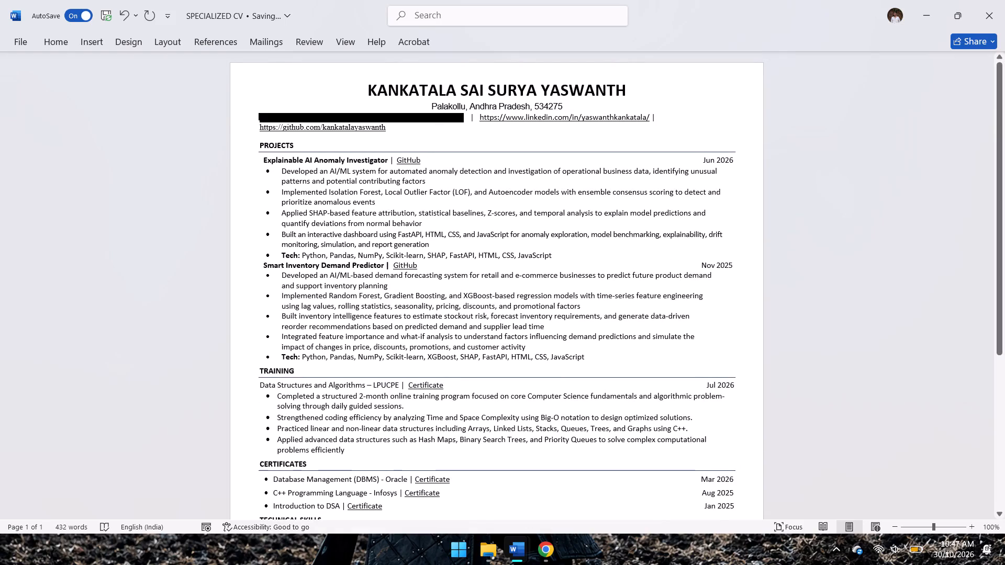
pyautogui.moveTo(398, 126); pyautogui.dragTo(260, 114)
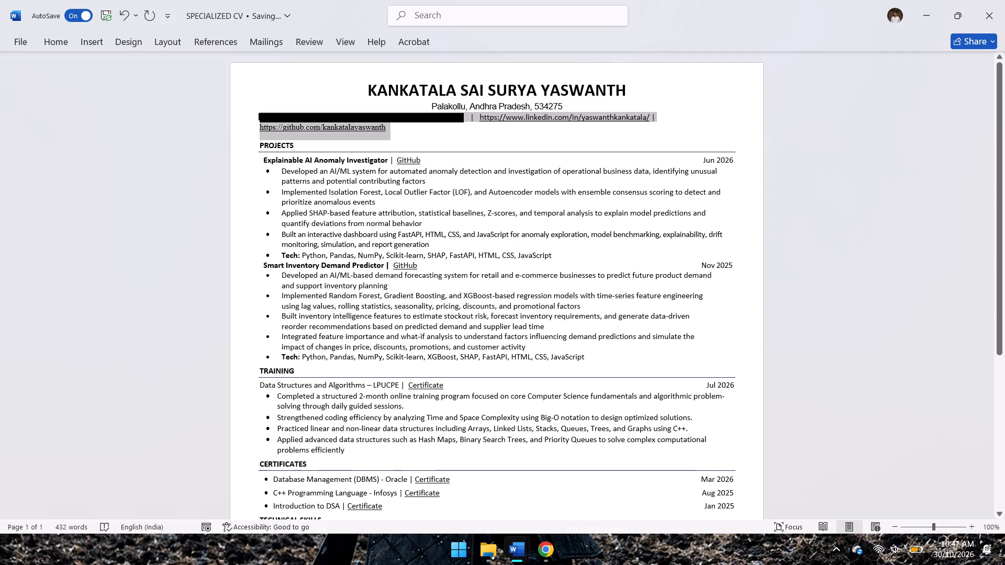
pyautogui.moveTo(260, 114); pyautogui.dragTo(261, 115)
pyautogui.press('BackSpace')
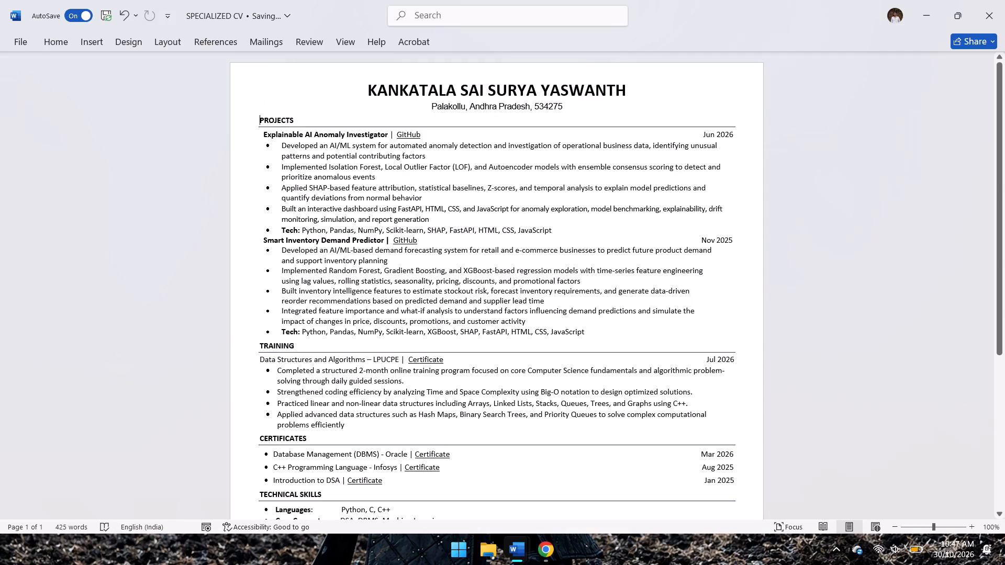
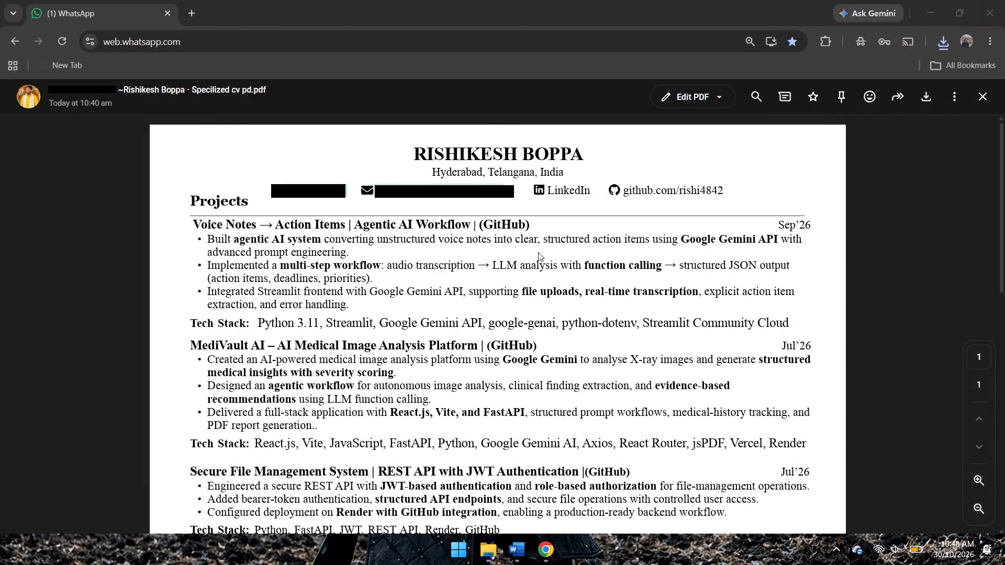
# Examine the layout of the reference CV PDF in WhatsApp, from the Projects section down to the Education entries.
pyautogui.scroll(-4, 540, 307)
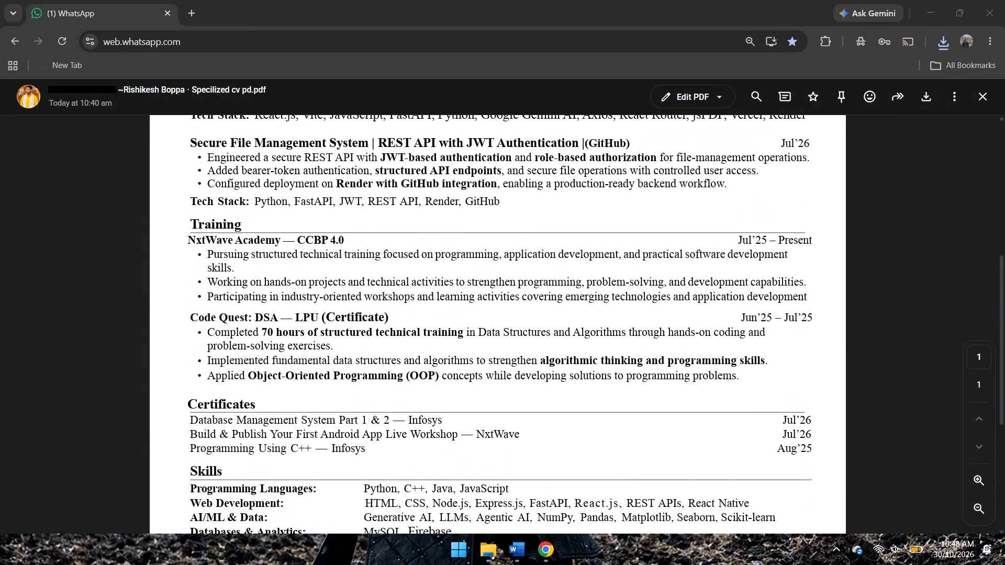
pyautogui.scroll(-6, 540, 307)
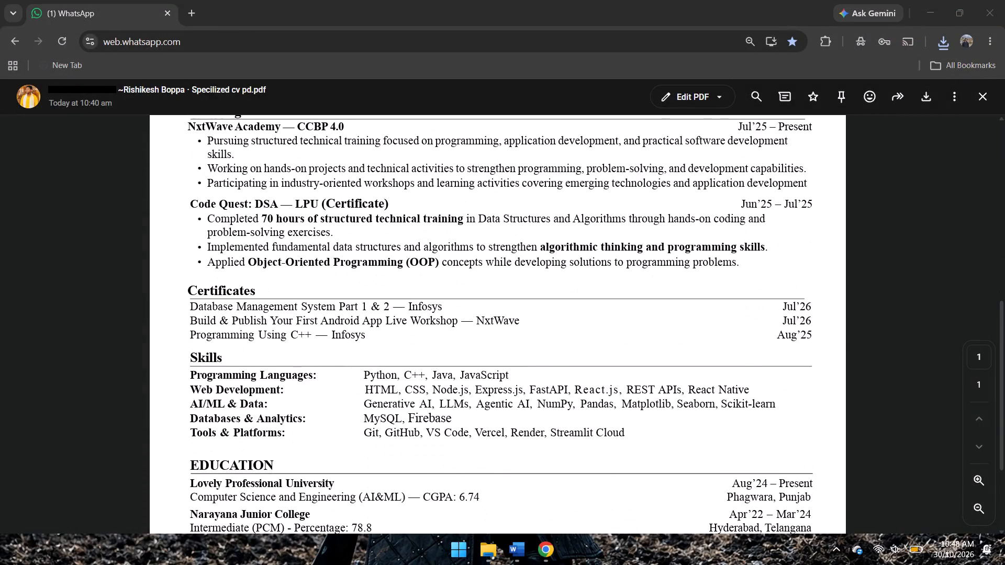
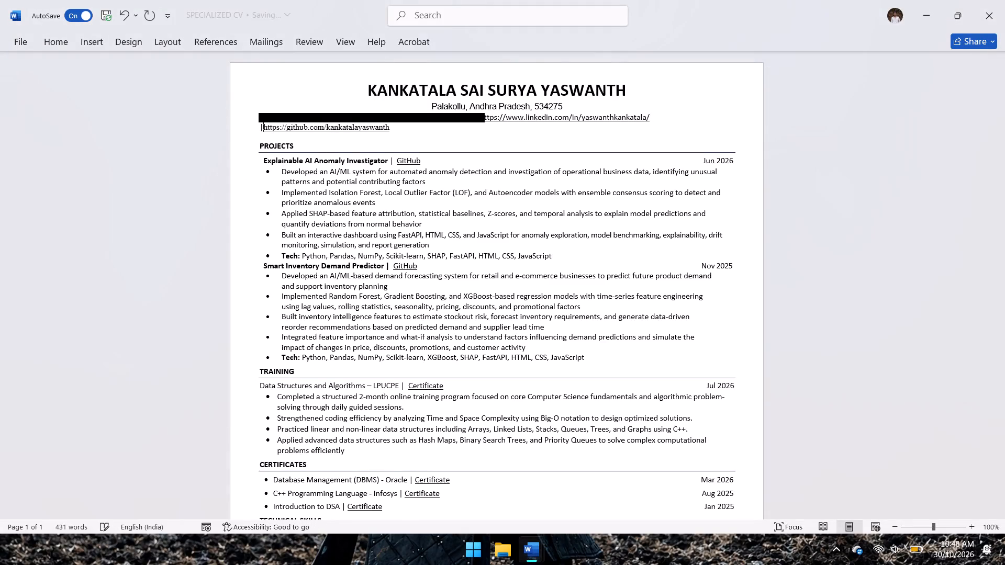
# Undo the last spacing edit at the separator between the LinkedIn and GitHub links in the header.
pyautogui.hotkey('ctrl', 'z')
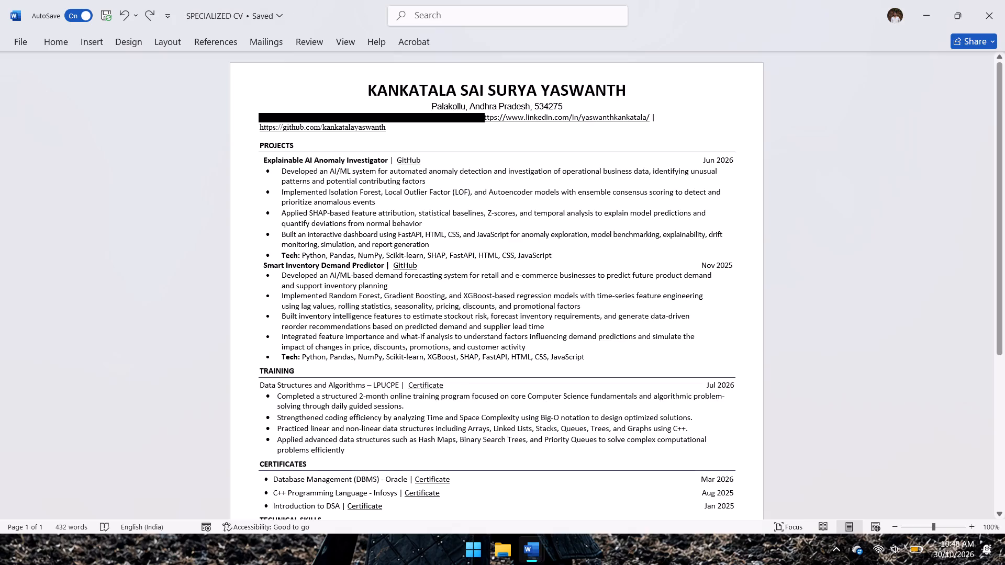
# Review the CV layout from the Education section back up to the Projects section.
pyautogui.scroll(-20, 258, 121)
pyautogui.scroll(-20, 258, 121)
pyautogui.scroll(-20, 258, 121)
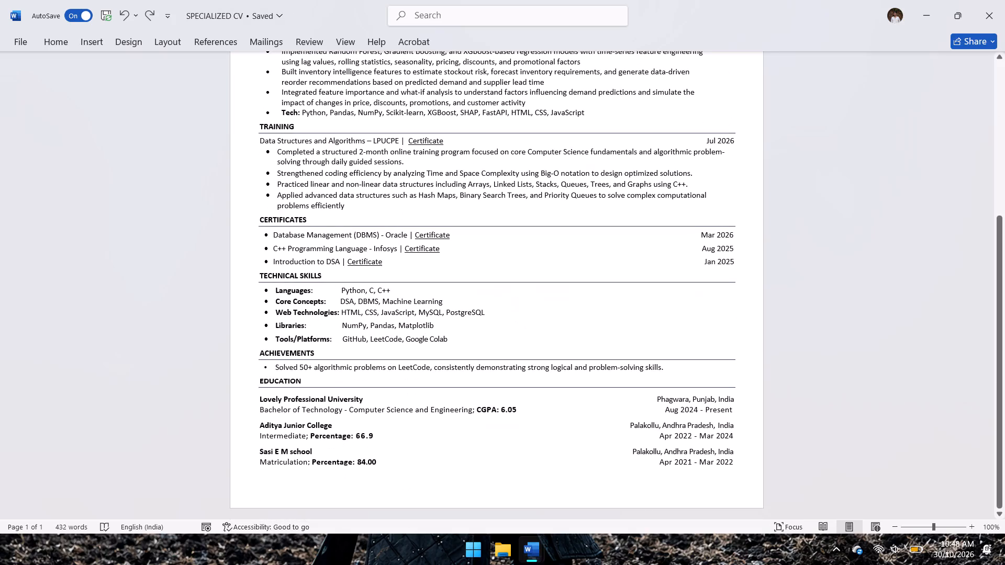
pyautogui.scroll(18, 381, 193)
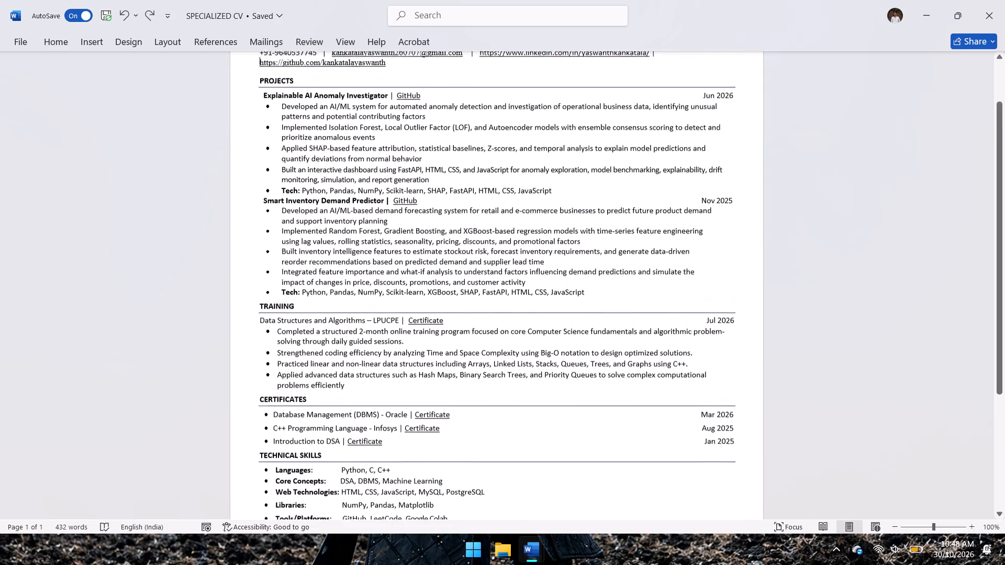
pyautogui.scroll(2, 381, 193)
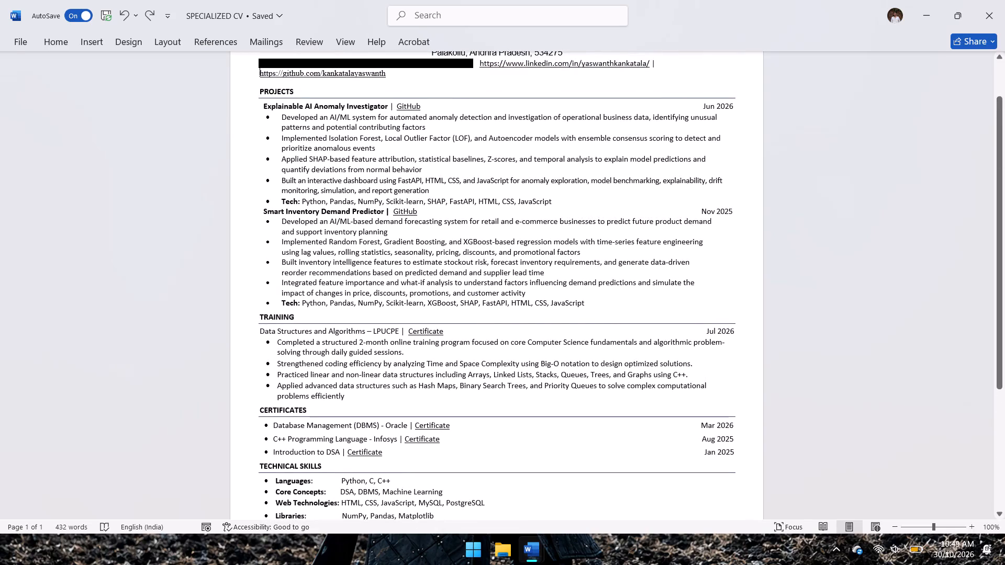
pyautogui.scroll(2, 381, 193)
pyautogui.scroll(-1, 455, 157)
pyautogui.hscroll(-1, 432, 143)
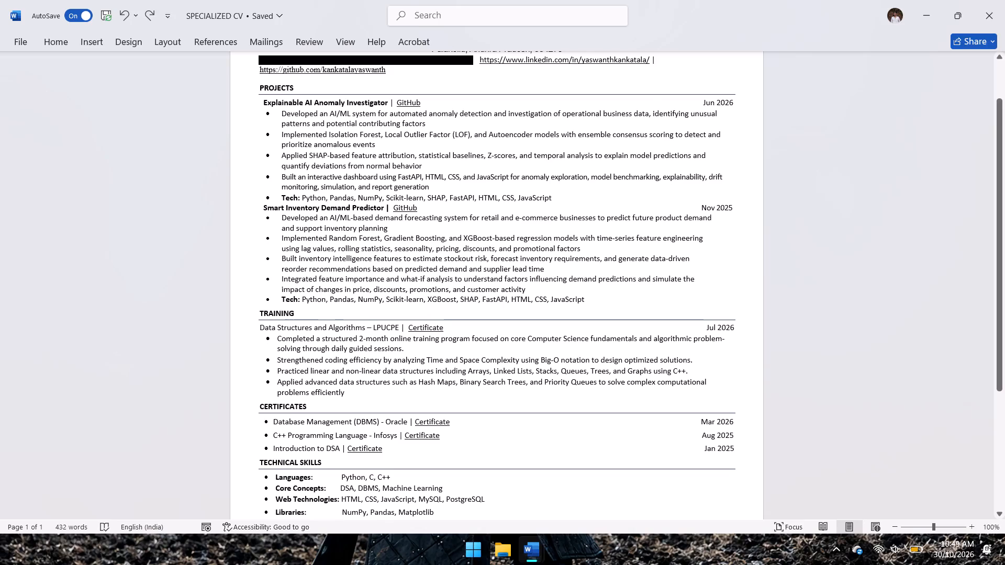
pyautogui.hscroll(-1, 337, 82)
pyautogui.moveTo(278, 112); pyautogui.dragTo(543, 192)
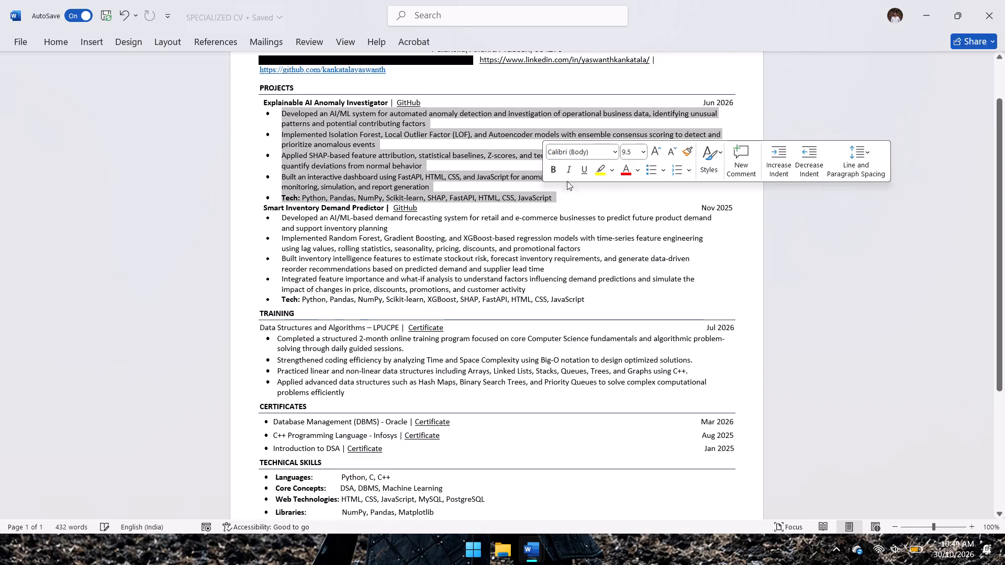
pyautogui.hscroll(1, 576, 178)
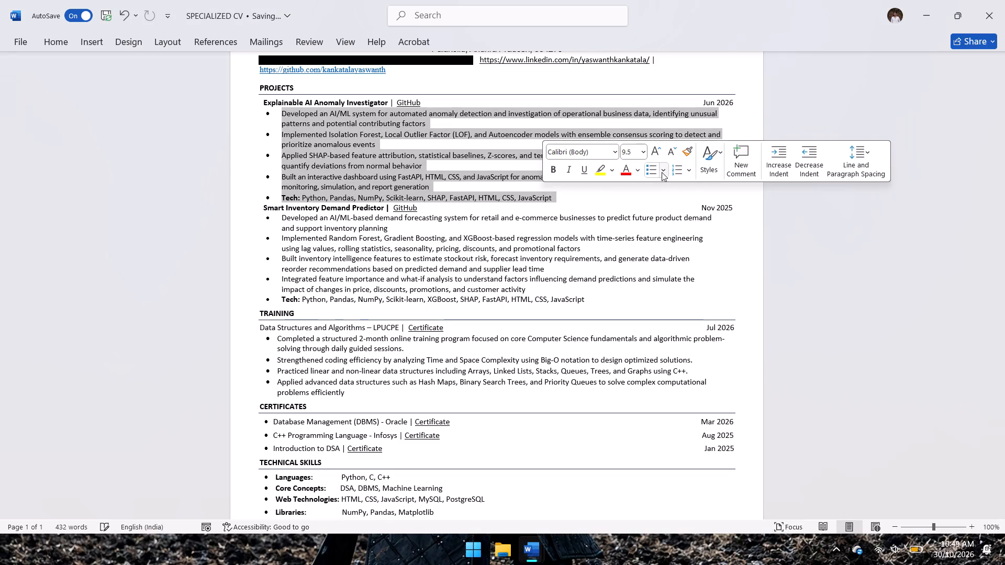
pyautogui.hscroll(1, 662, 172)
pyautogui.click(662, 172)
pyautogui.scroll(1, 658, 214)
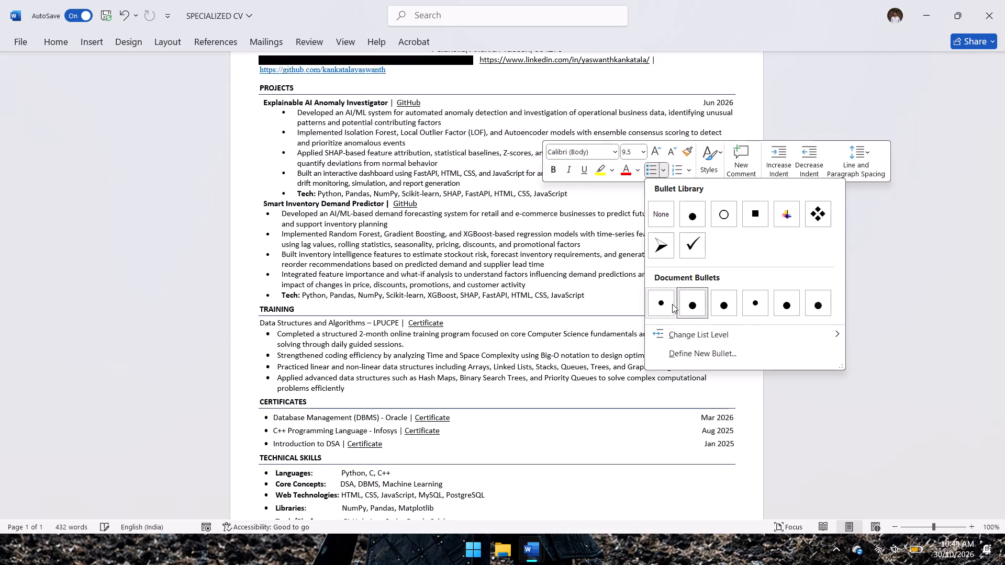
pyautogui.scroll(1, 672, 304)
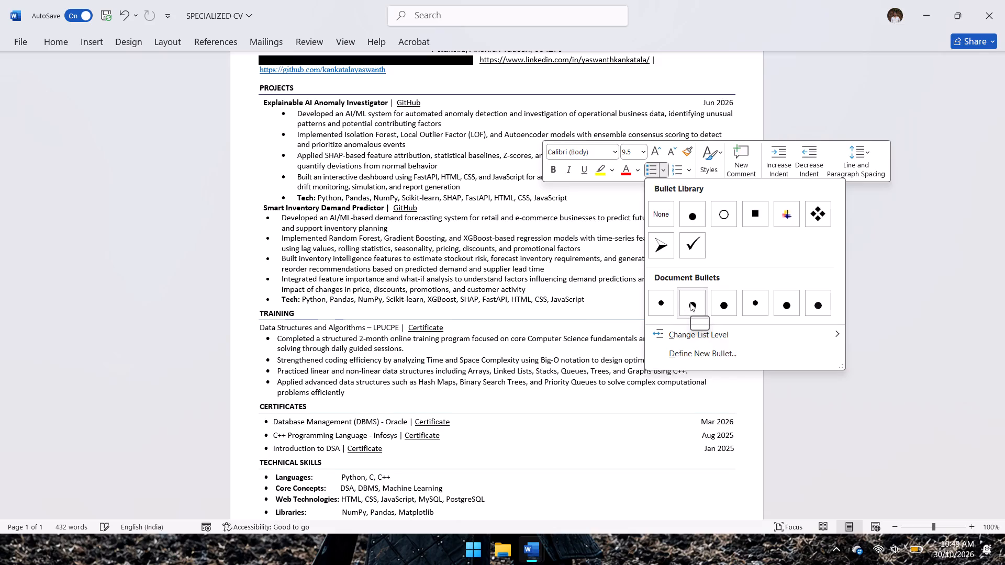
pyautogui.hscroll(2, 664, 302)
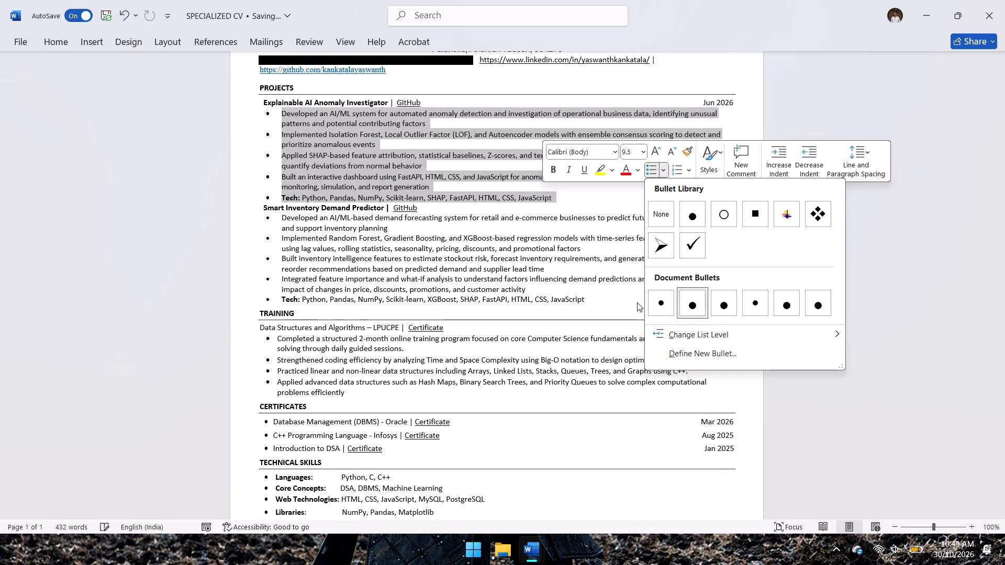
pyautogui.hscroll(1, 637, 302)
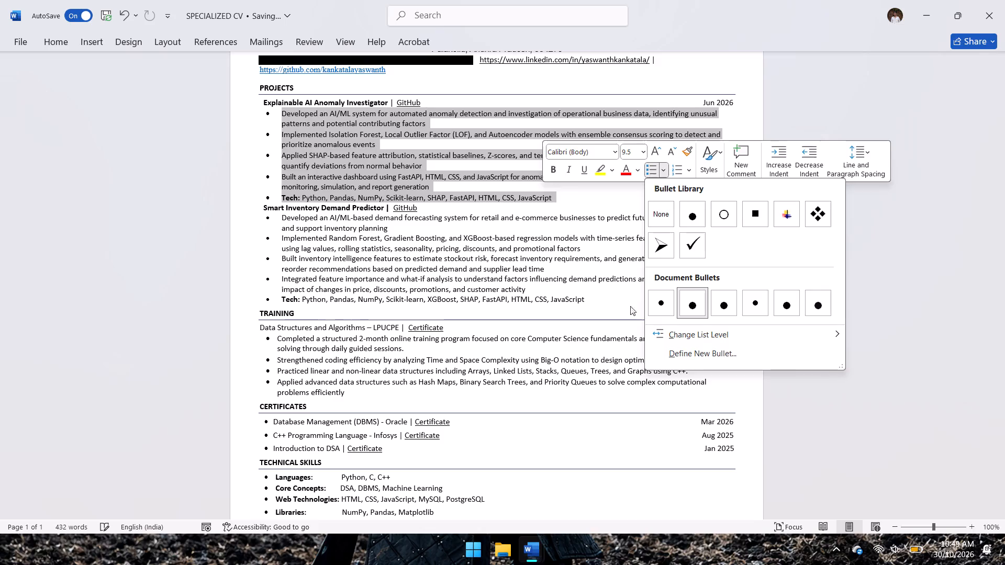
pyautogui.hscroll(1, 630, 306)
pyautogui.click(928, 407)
# Apply the second solid round document bullet style to all bullet lines under Smart Inventory Demand Predictor.
pyautogui.hscroll(-1, 919, 407)
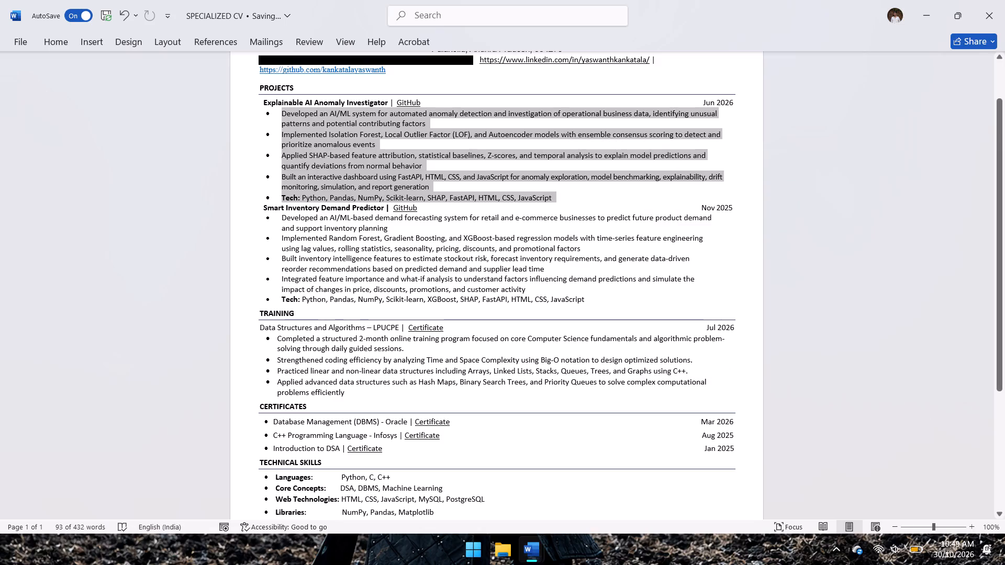
pyautogui.hscroll(-1, 319, 259)
pyautogui.click(286, 221)
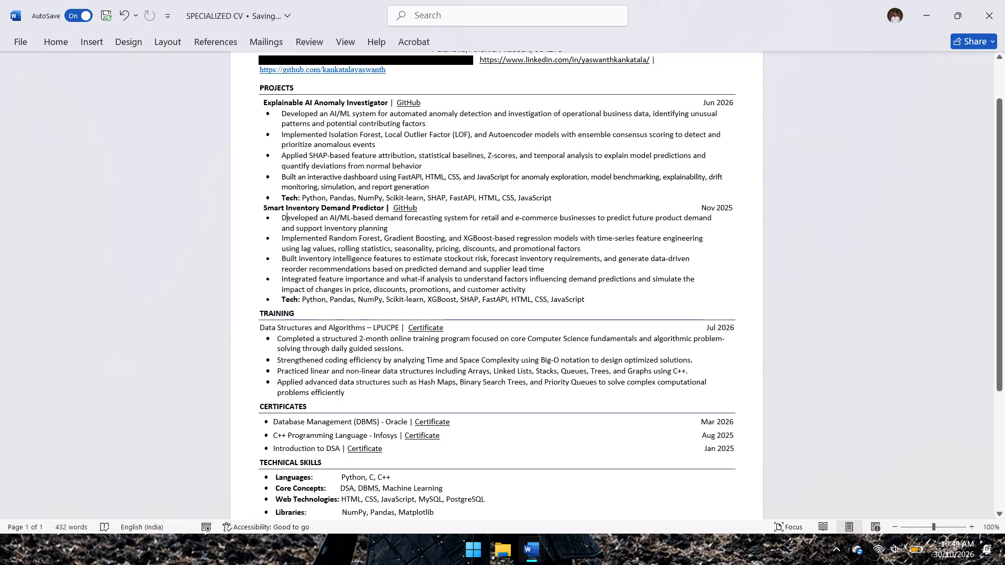
pyautogui.moveTo(283, 218); pyautogui.dragTo(612, 295)
pyautogui.hscroll(1, 636, 285)
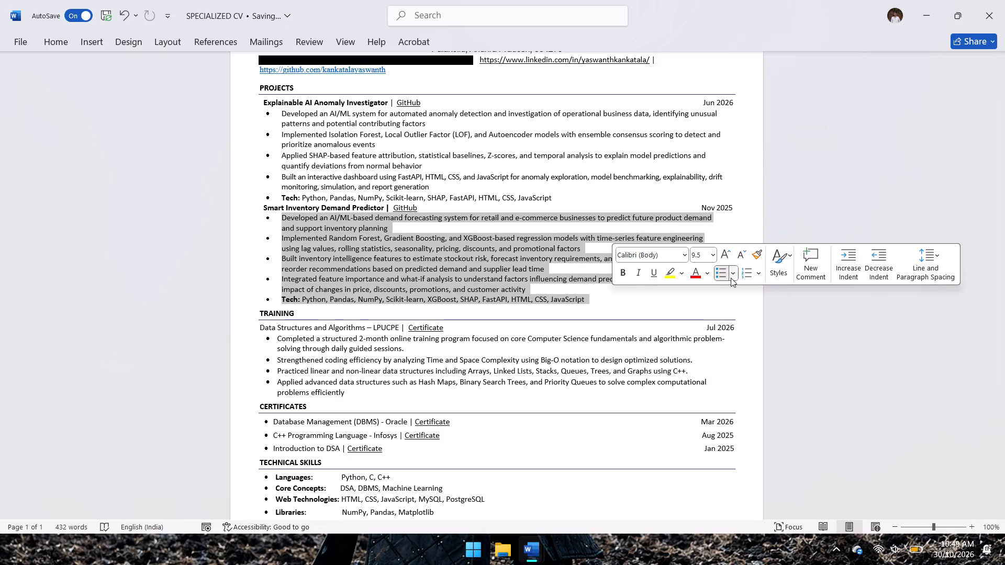
pyautogui.hscroll(1, 731, 278)
pyautogui.click(731, 278)
pyautogui.scroll(1, 725, 310)
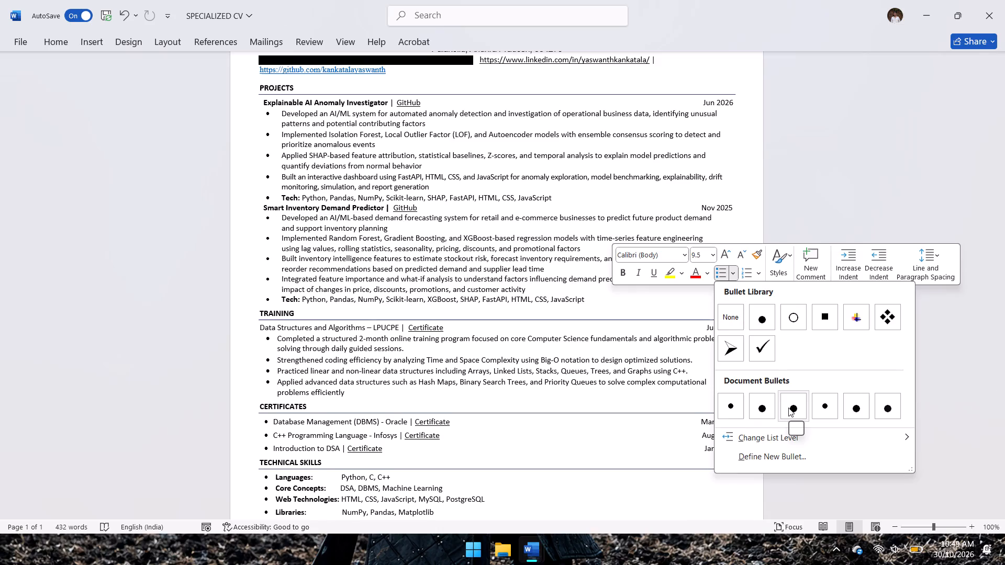
pyautogui.click(757, 415)
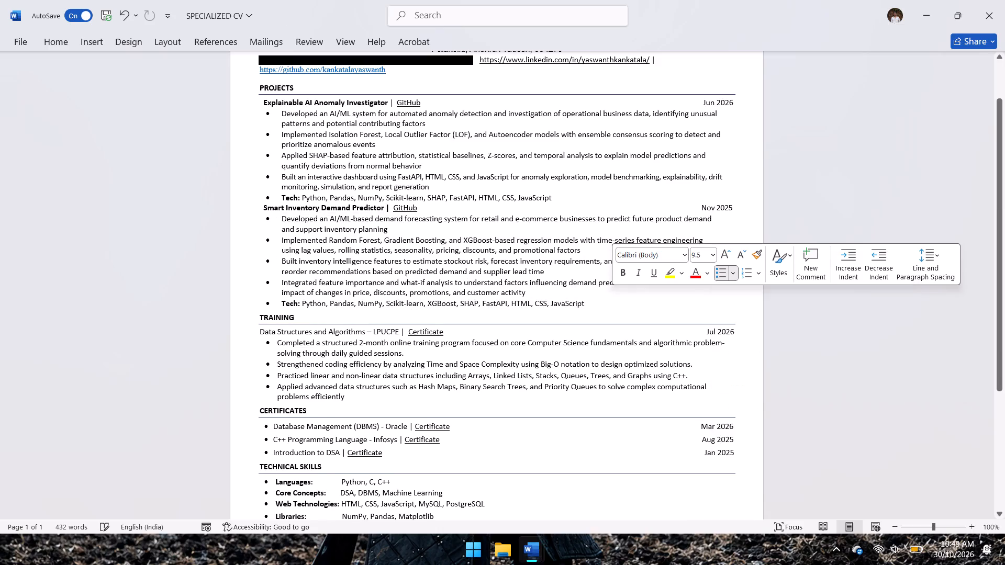
pyautogui.click(798, 447)
# Apply the second solid round document bullet style to all bullet lines under Data Structures and Algorithms in Training.
pyautogui.scroll(-6, 798, 447)
pyautogui.hscroll(-1, 786, 444)
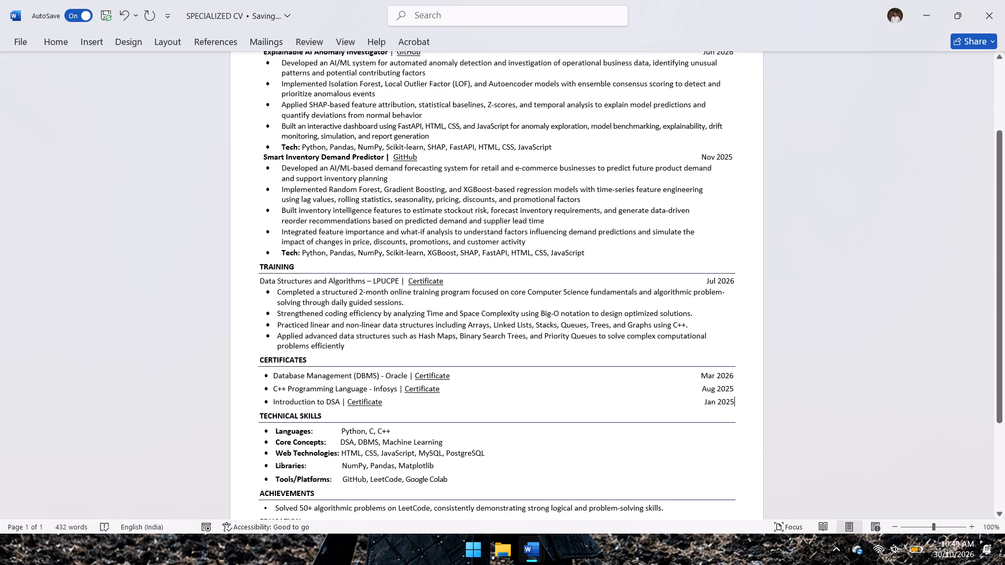
pyautogui.hscroll(-1, 516, 343)
pyautogui.moveTo(275, 292); pyautogui.dragTo(373, 334)
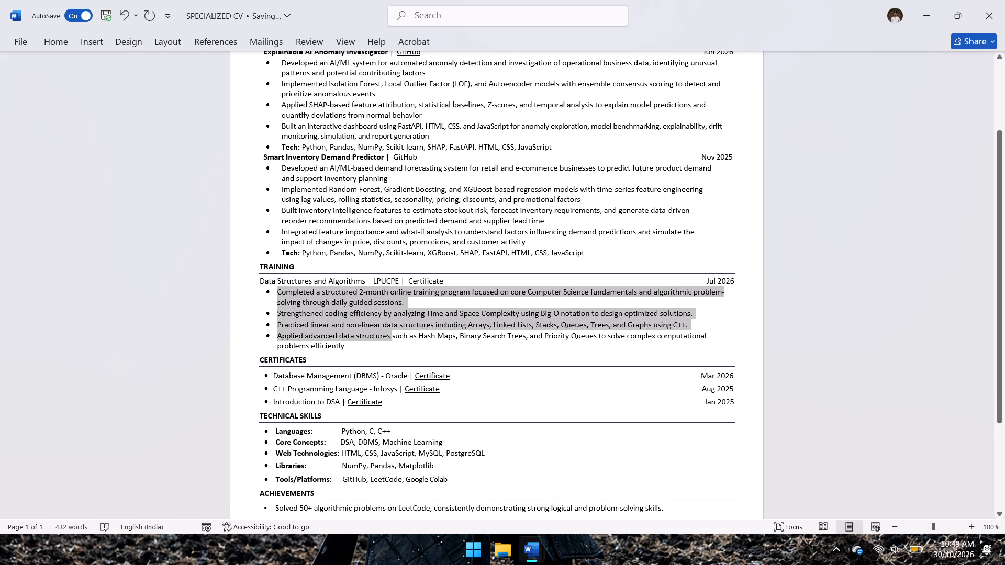
pyautogui.moveTo(373, 334); pyautogui.dragTo(374, 349)
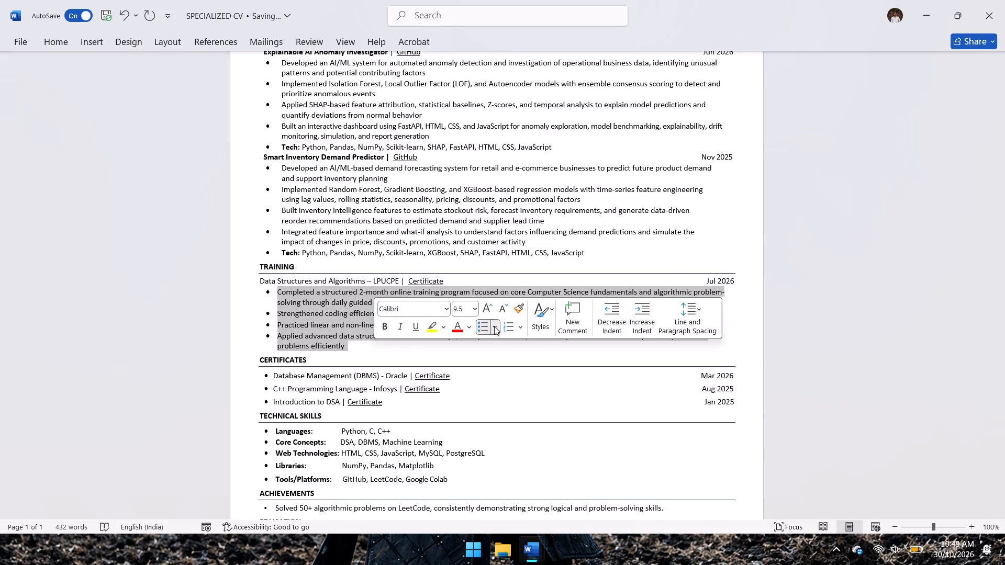
pyautogui.click(493, 326)
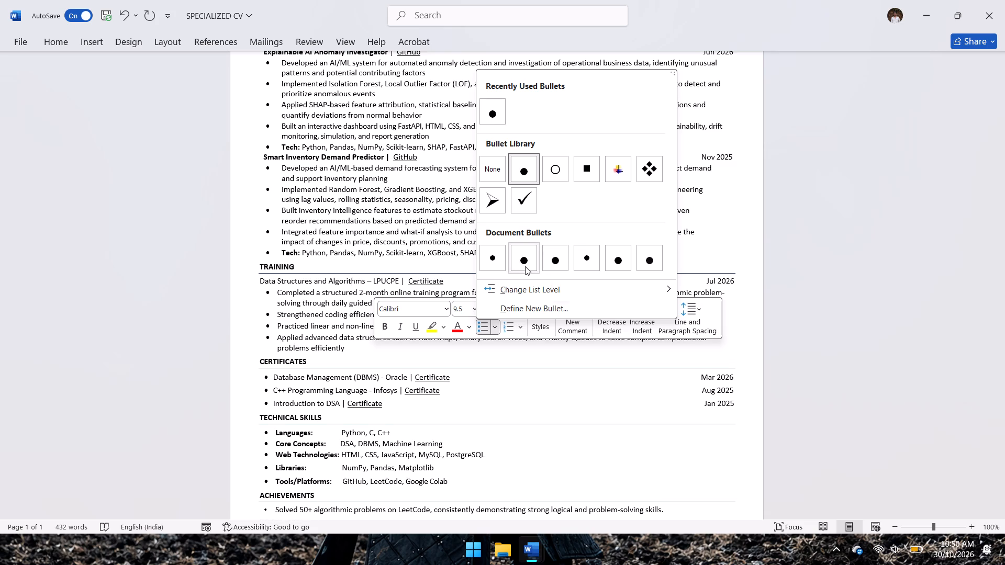
pyautogui.click(525, 266)
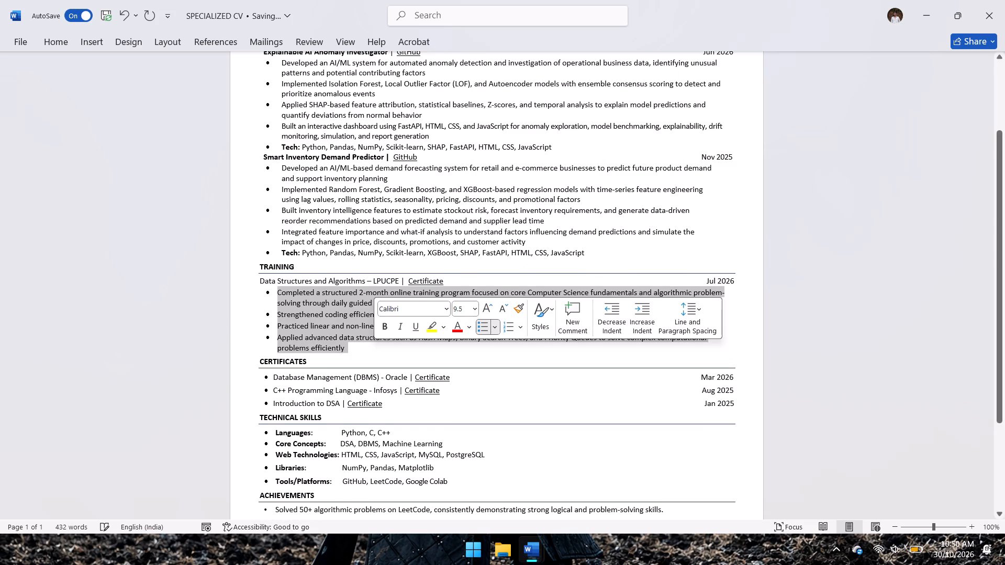
pyautogui.hscroll(1, 551, 284)
pyautogui.click(768, 388)
# Increase the indent of the three entries under Certificates, and decrease it again.
pyautogui.hscroll(-1, 738, 392)
pyautogui.scroll(-2, 466, 421)
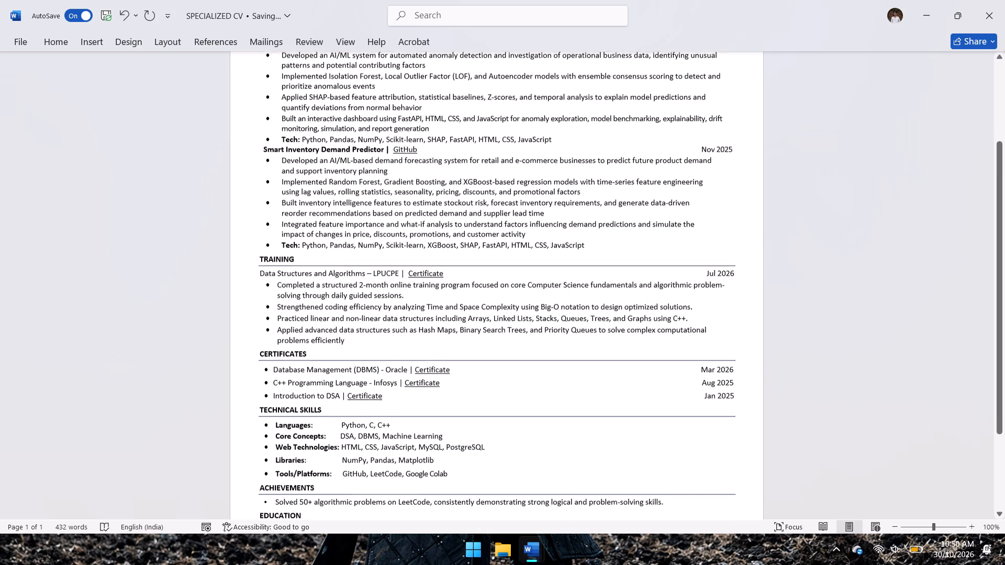
pyautogui.scroll(-5, 466, 421)
pyautogui.hscroll(-1, 440, 410)
pyautogui.moveTo(271, 310); pyautogui.dragTo(373, 339)
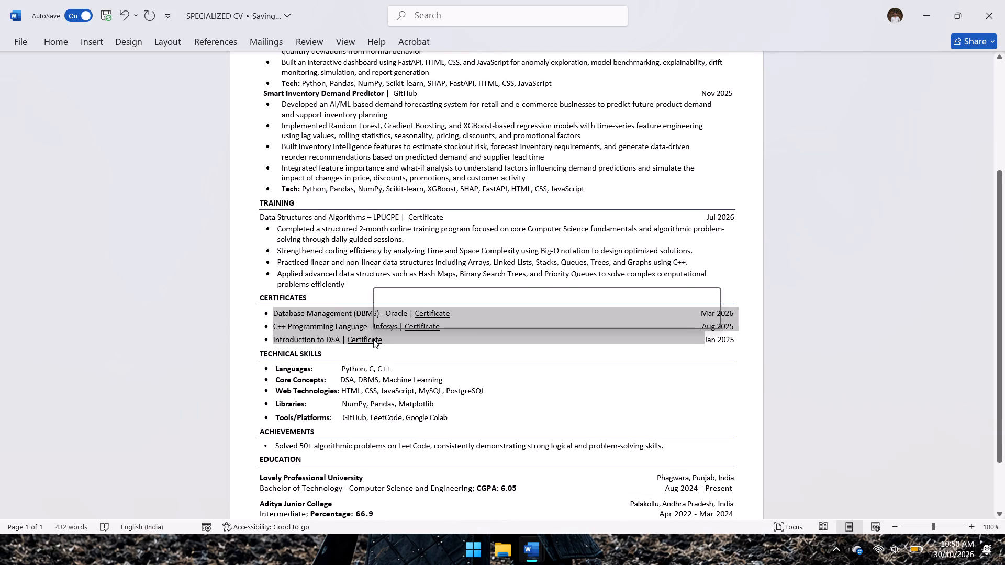
pyautogui.hscroll(1, 406, 318)
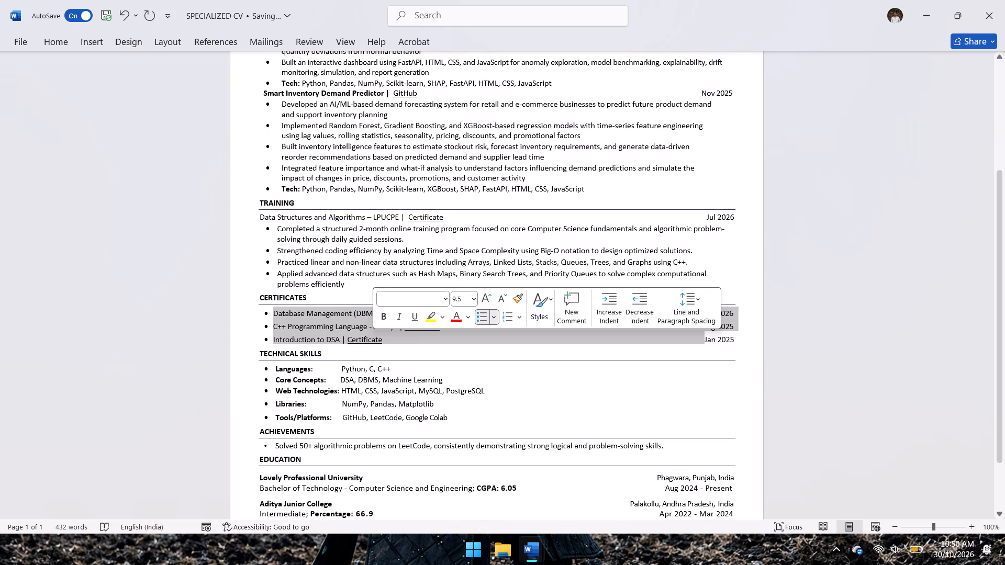
pyautogui.hscroll(1, 275, 85)
pyautogui.click(606, 302)
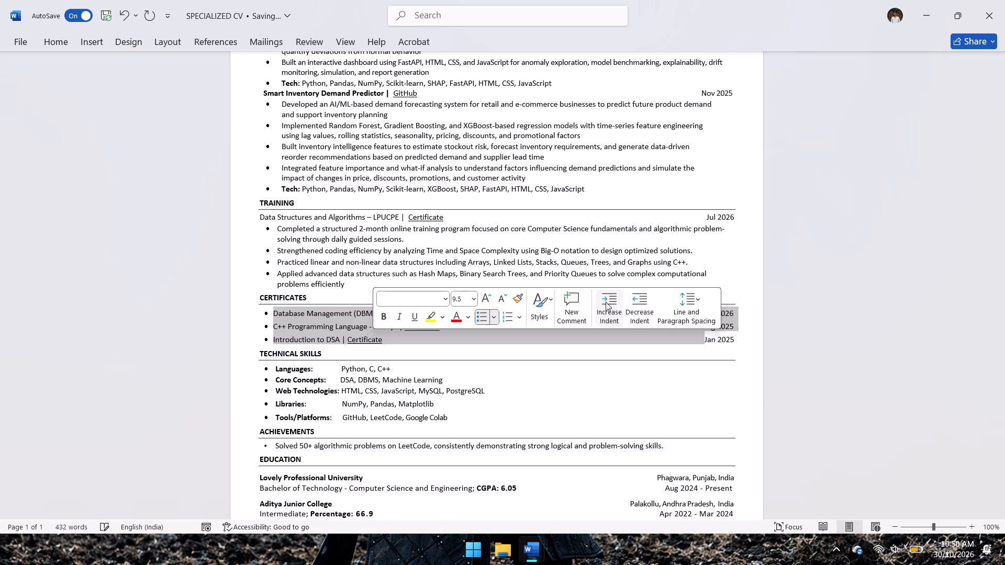
pyautogui.click(635, 307)
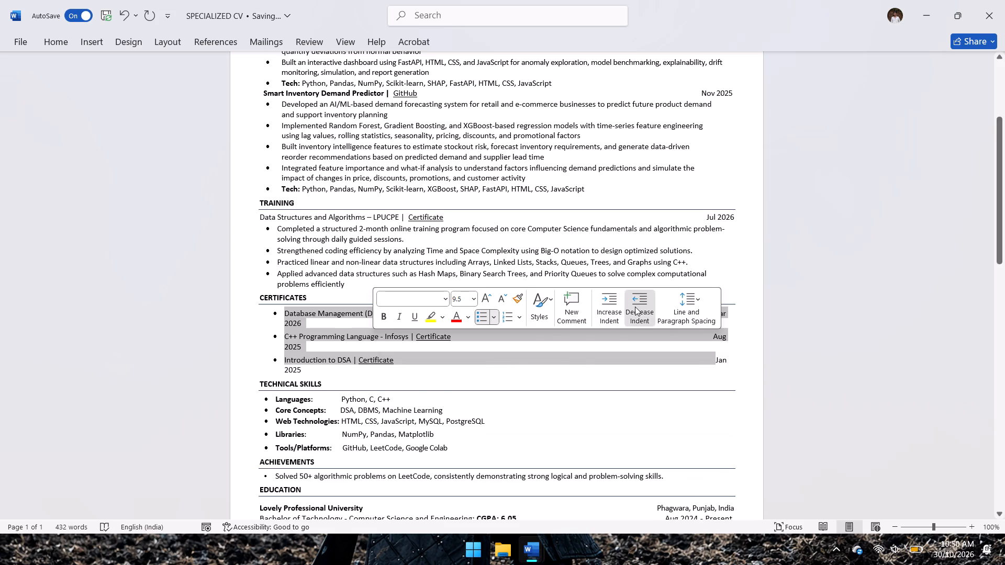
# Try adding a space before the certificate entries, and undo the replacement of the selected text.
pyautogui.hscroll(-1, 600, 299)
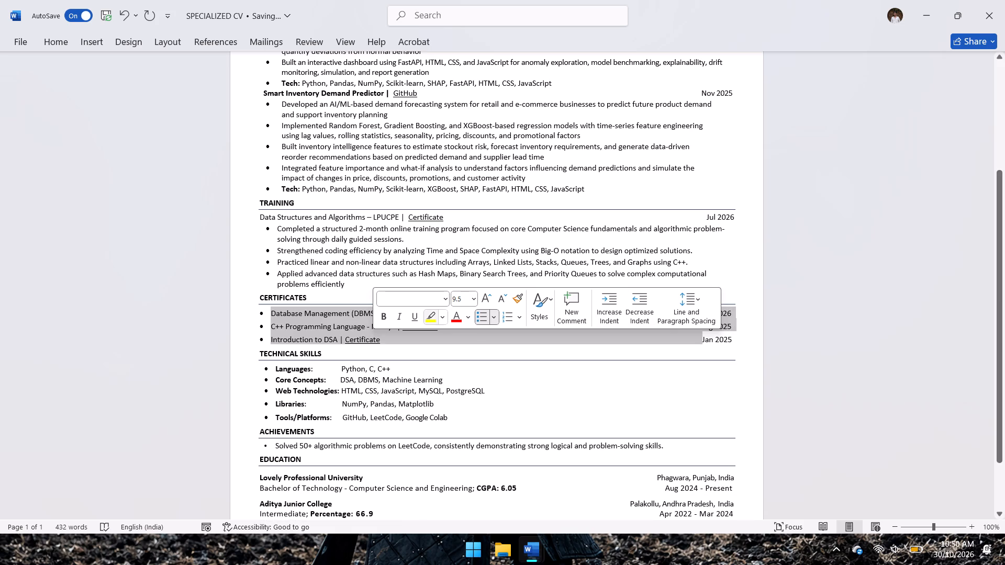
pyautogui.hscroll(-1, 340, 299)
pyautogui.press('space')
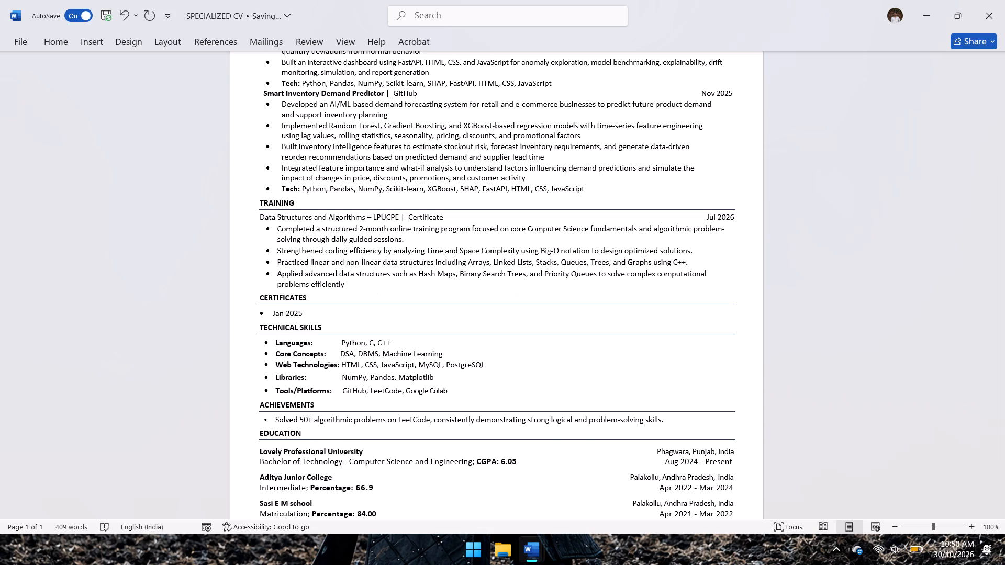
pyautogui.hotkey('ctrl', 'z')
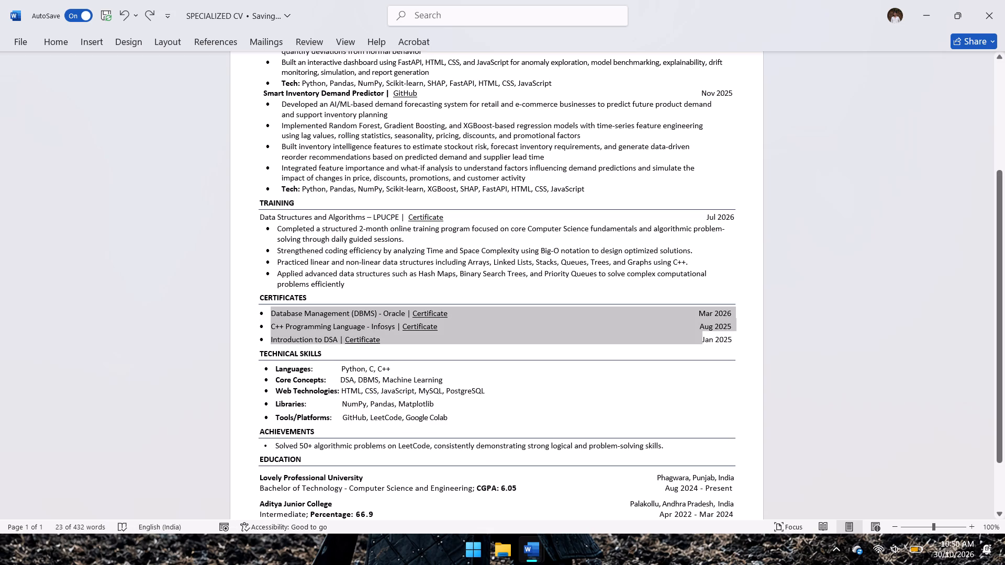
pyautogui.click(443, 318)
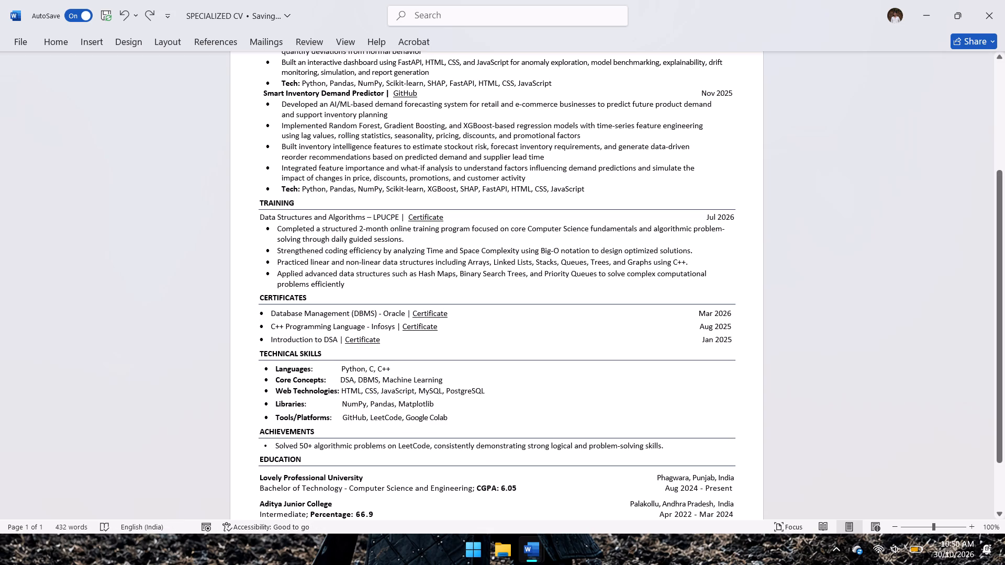
# Apply the second solid round document bullet style to the three entries under Certificates.
pyautogui.moveTo(270, 314); pyautogui.dragTo(640, 346)
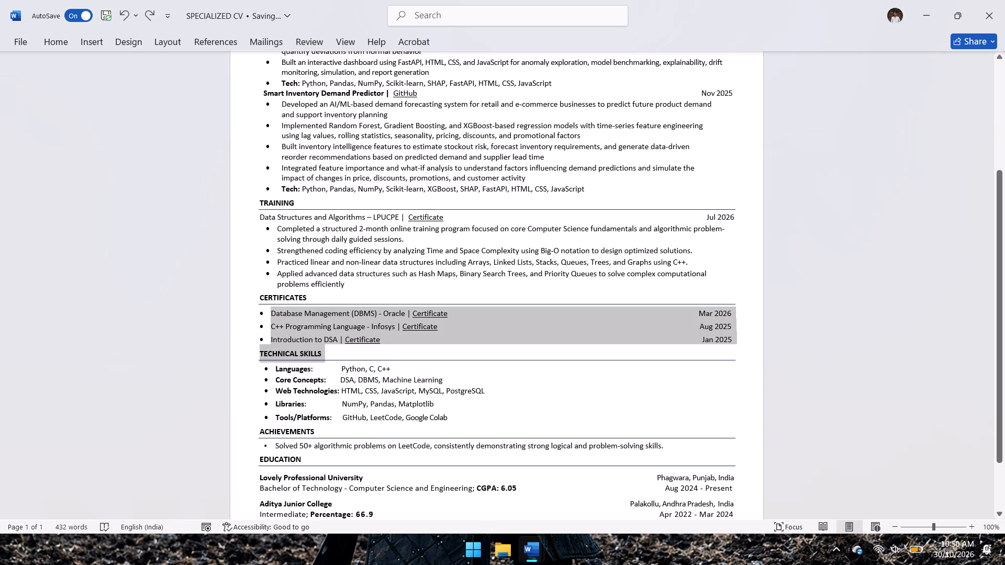
pyautogui.moveTo(640, 346); pyautogui.dragTo(598, 349)
pyautogui.click(340, 361)
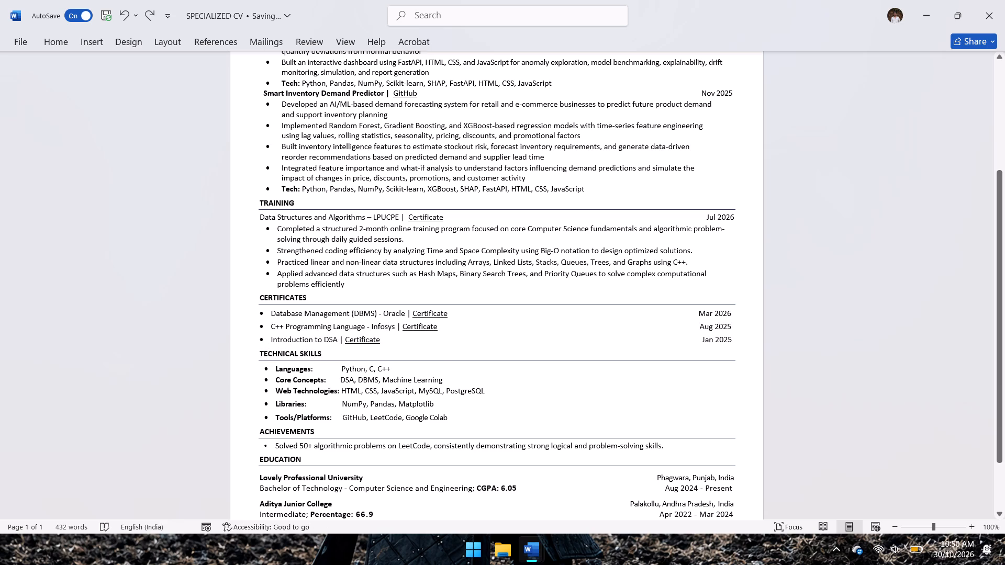
pyautogui.moveTo(272, 314); pyautogui.dragTo(544, 339)
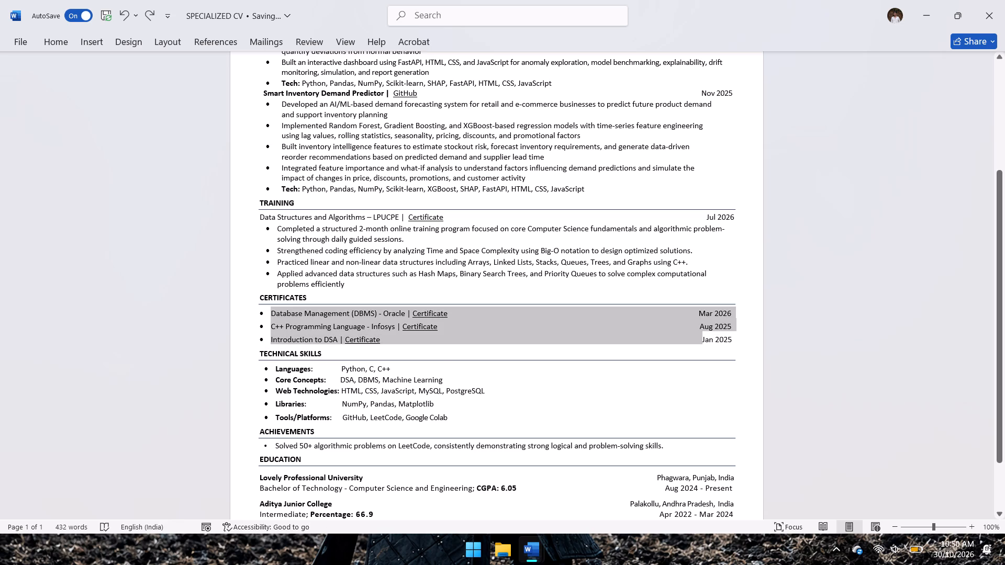
pyautogui.moveTo(544, 339); pyautogui.dragTo(736, 341)
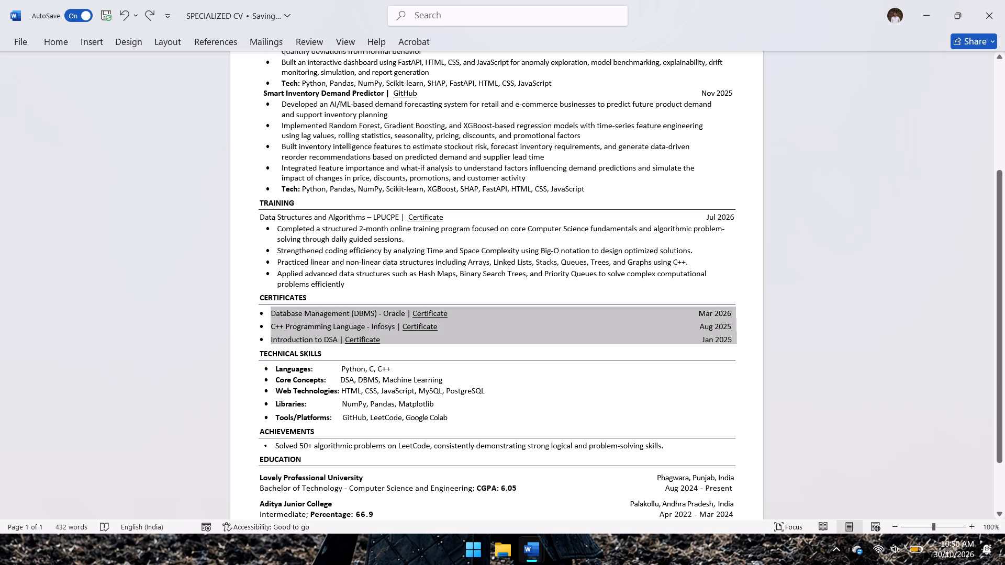
pyautogui.moveTo(736, 341); pyautogui.dragTo(735, 341)
pyautogui.click(780, 318)
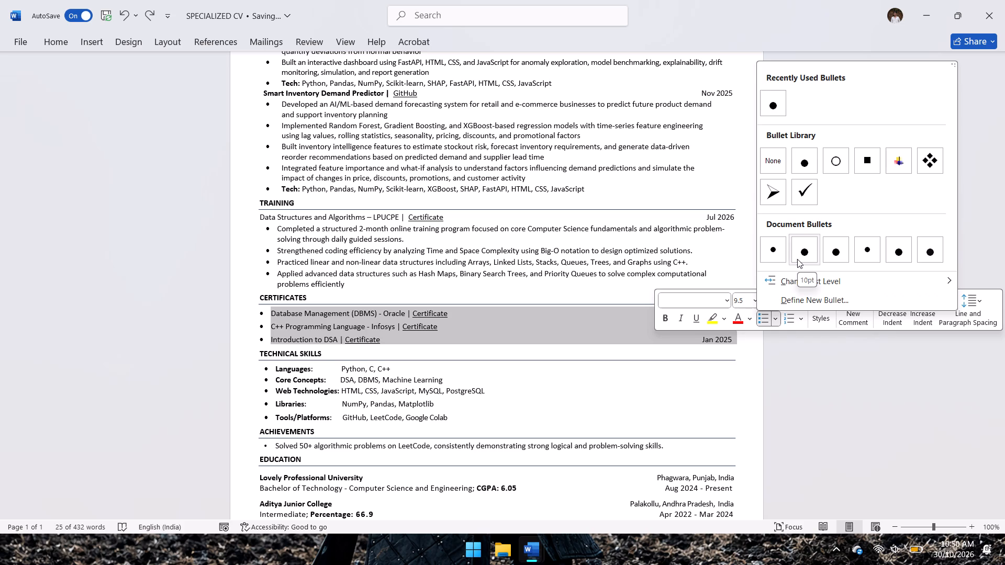
pyautogui.click(797, 259)
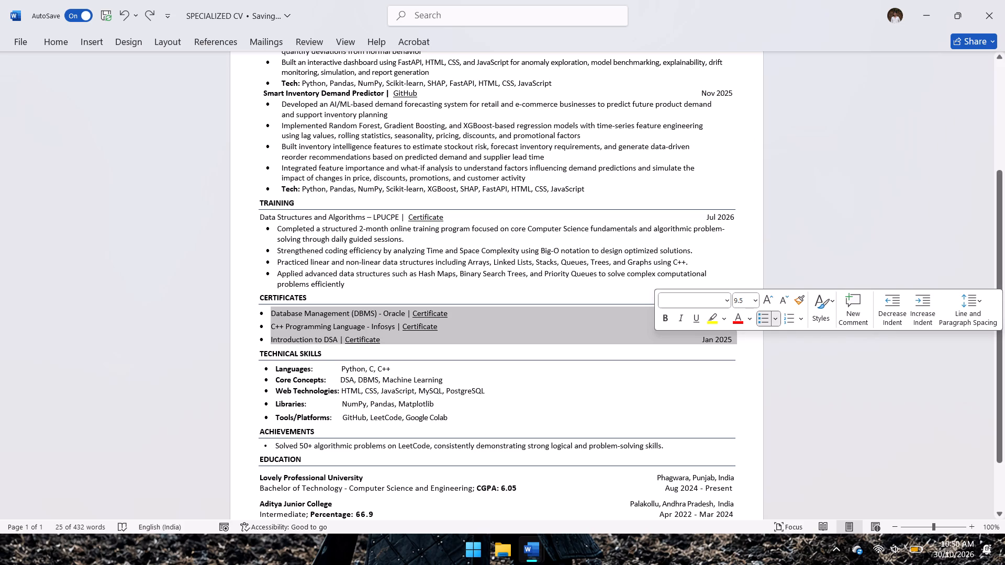
pyautogui.click(803, 443)
# Apply the second solid round document bullet style to all five entries under Technical Skills.
pyautogui.scroll(-1, 803, 443)
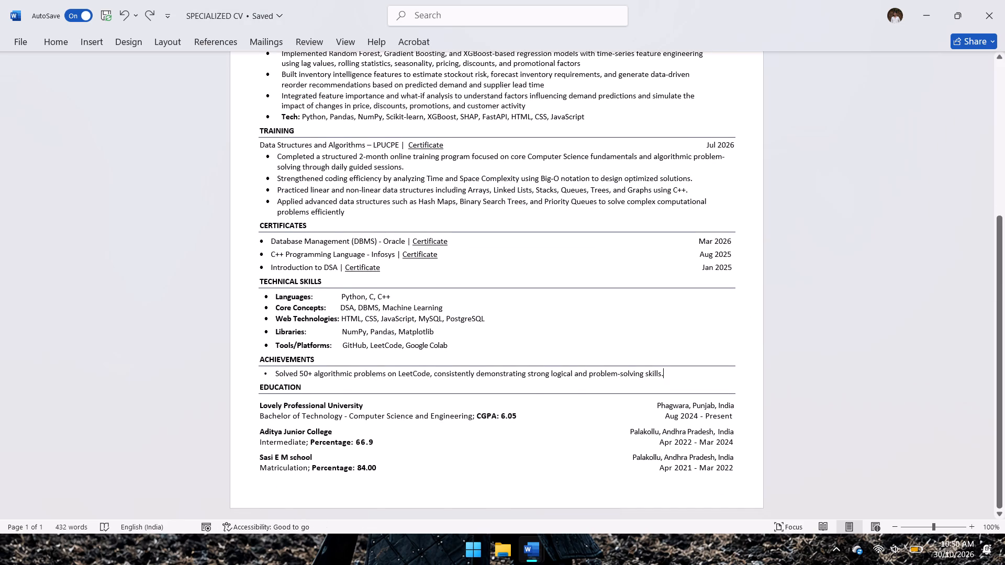
pyautogui.moveTo(271, 297); pyautogui.dragTo(465, 345)
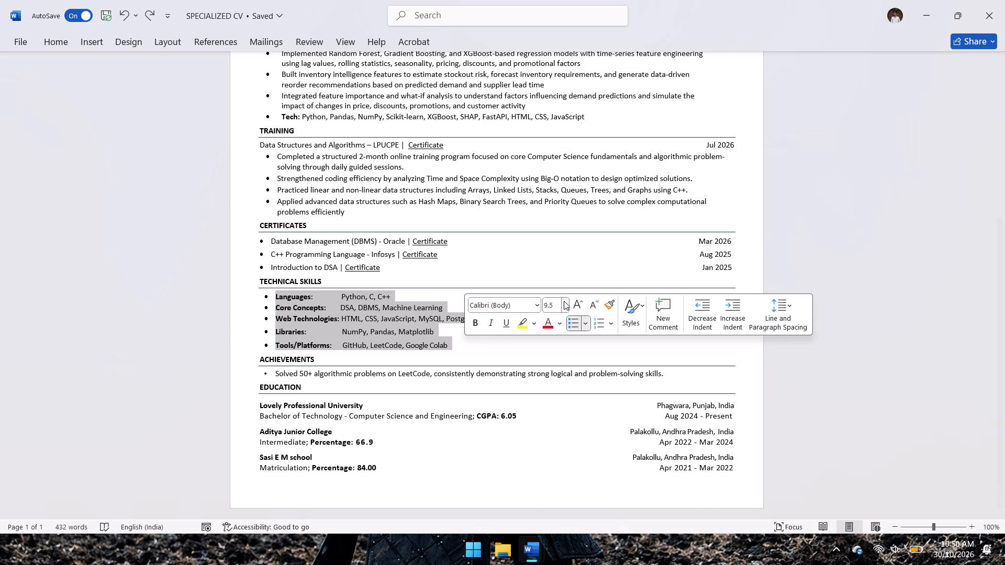
pyautogui.click(586, 324)
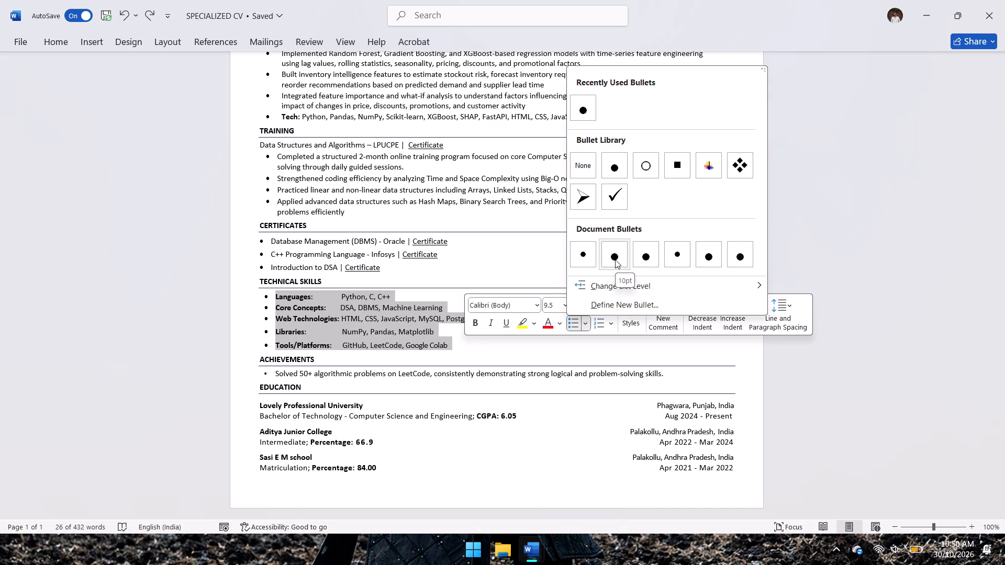
pyautogui.click(615, 259)
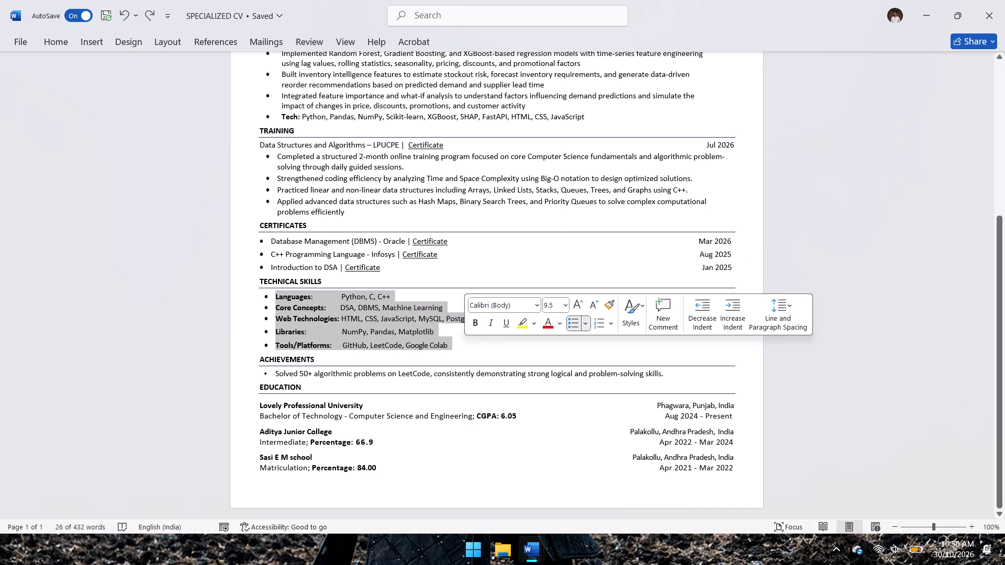
# Increase the indent of the five Technical Skills entries once, and decrease it once so they line up with the certificate entries.
pyautogui.click(47, 50)
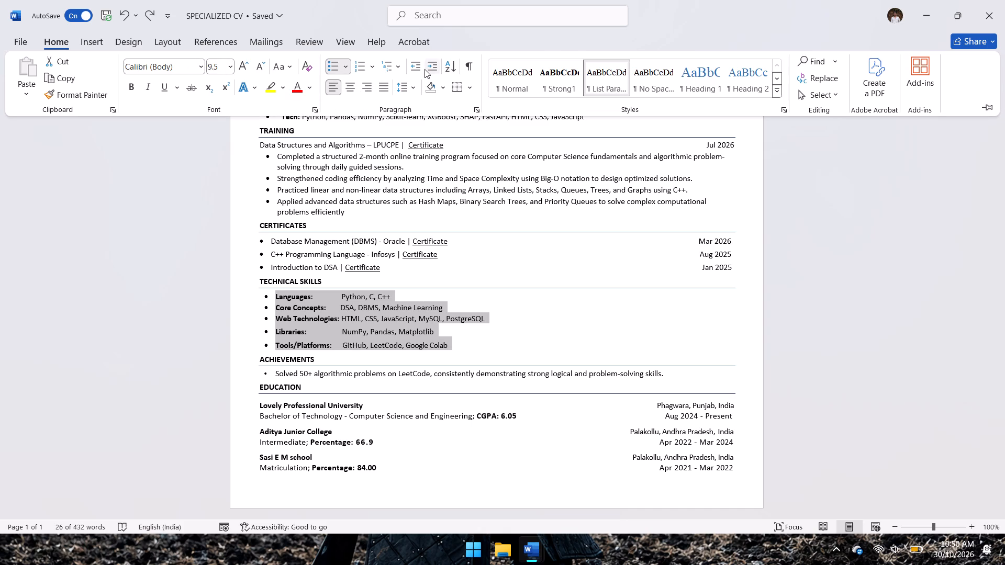
pyautogui.click(425, 69)
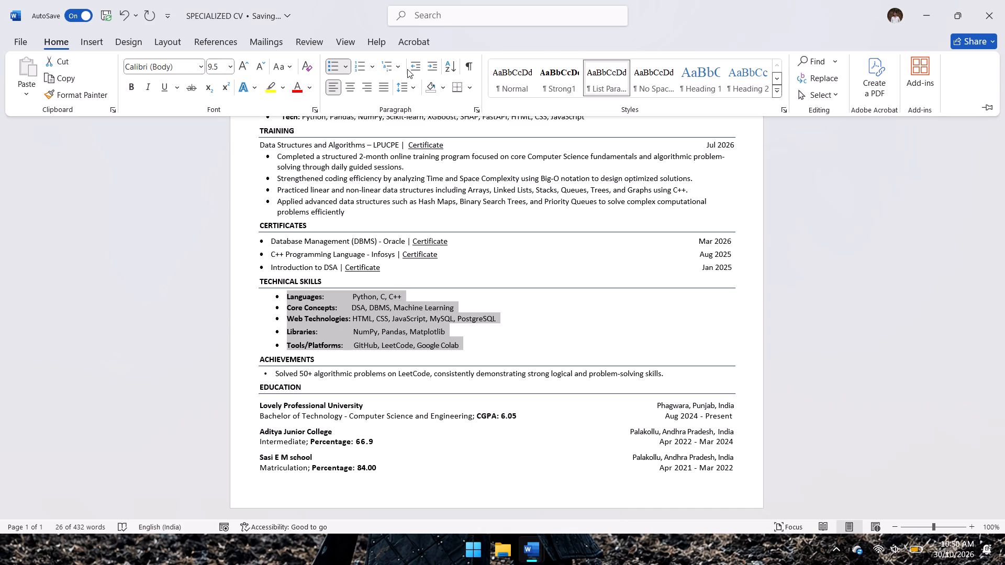
pyautogui.click(408, 69)
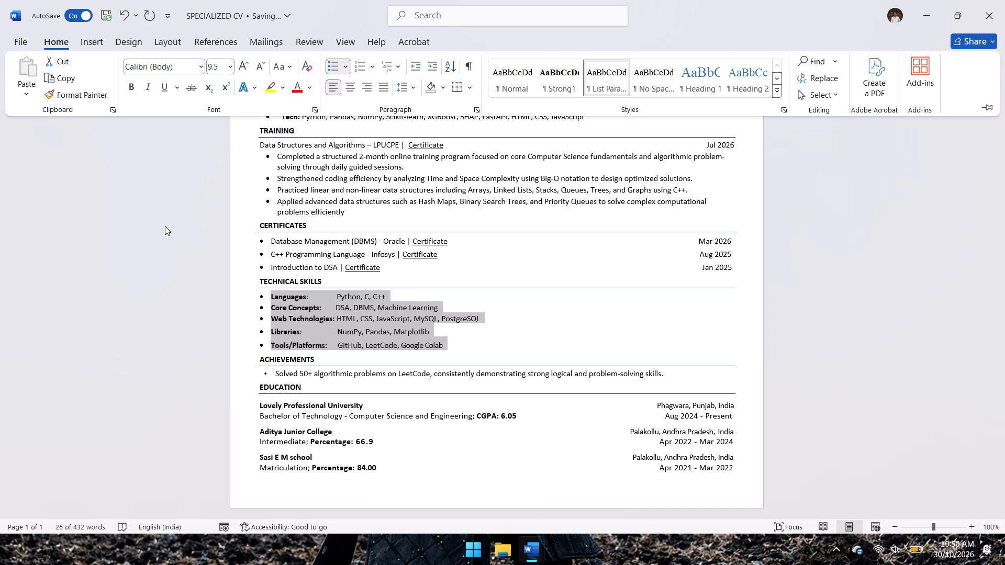
pyautogui.click(165, 226)
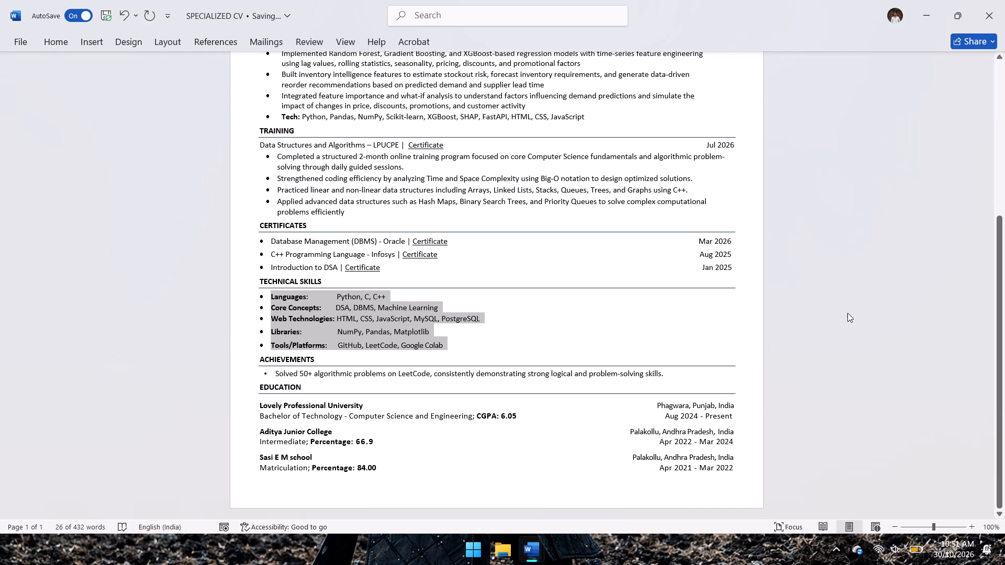
pyautogui.click(847, 313)
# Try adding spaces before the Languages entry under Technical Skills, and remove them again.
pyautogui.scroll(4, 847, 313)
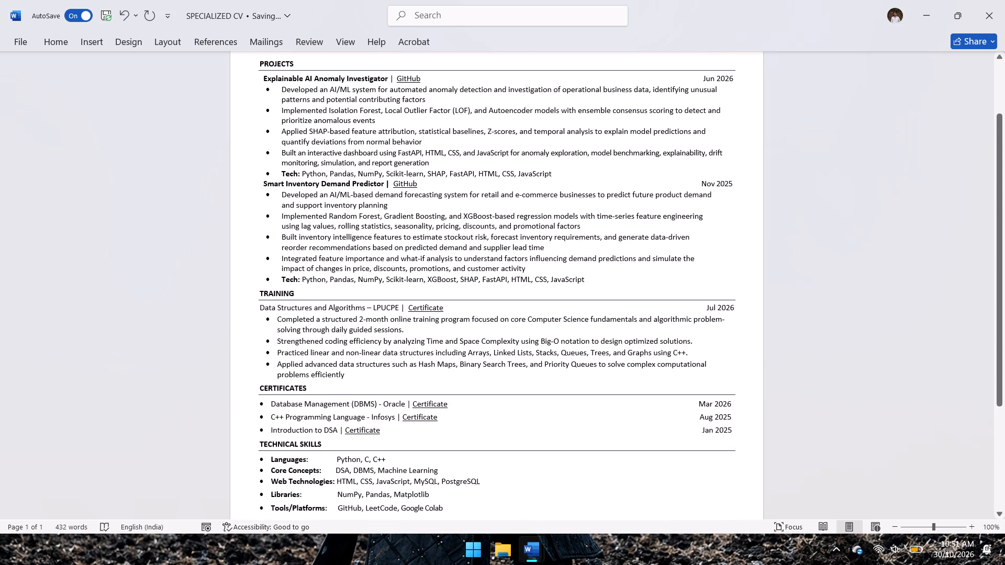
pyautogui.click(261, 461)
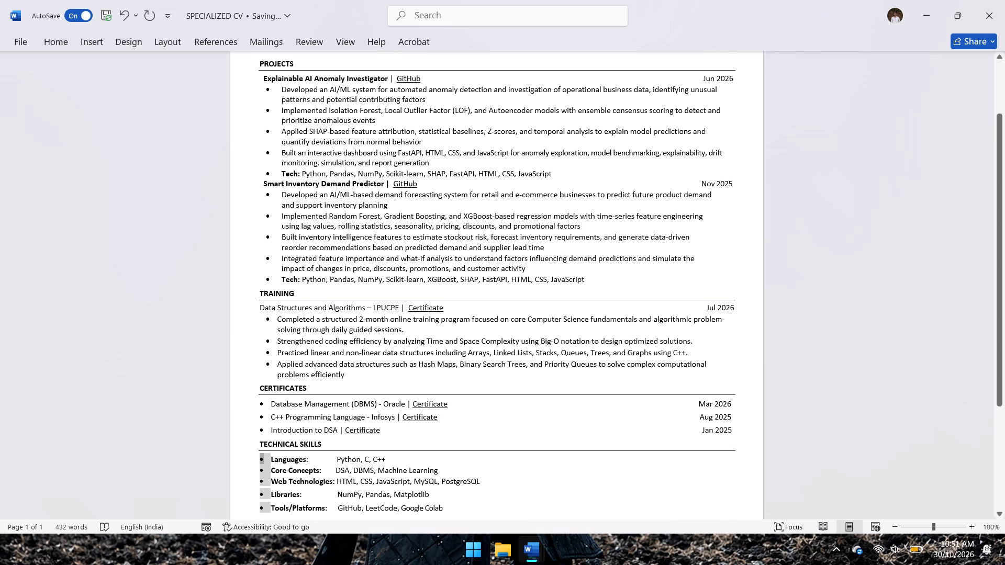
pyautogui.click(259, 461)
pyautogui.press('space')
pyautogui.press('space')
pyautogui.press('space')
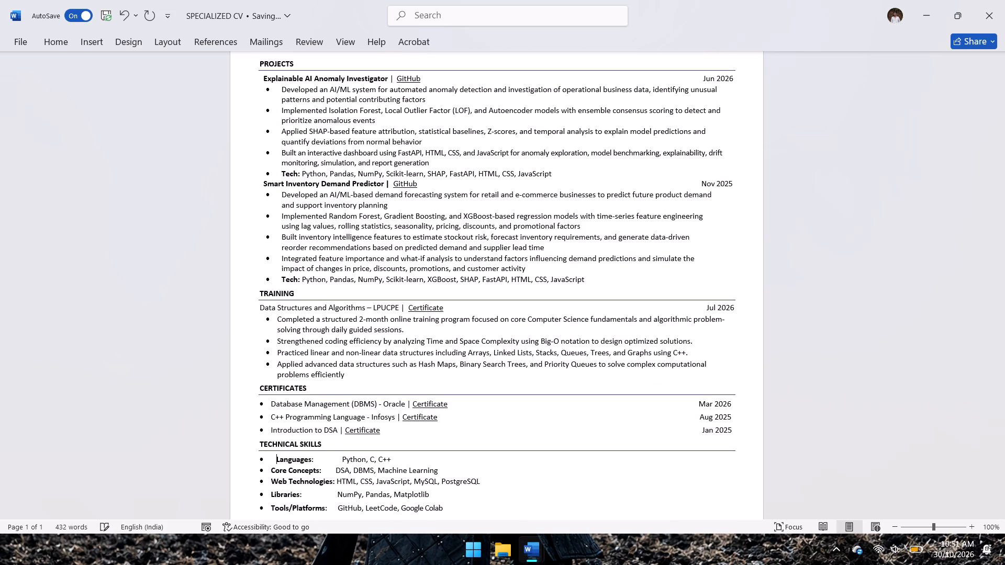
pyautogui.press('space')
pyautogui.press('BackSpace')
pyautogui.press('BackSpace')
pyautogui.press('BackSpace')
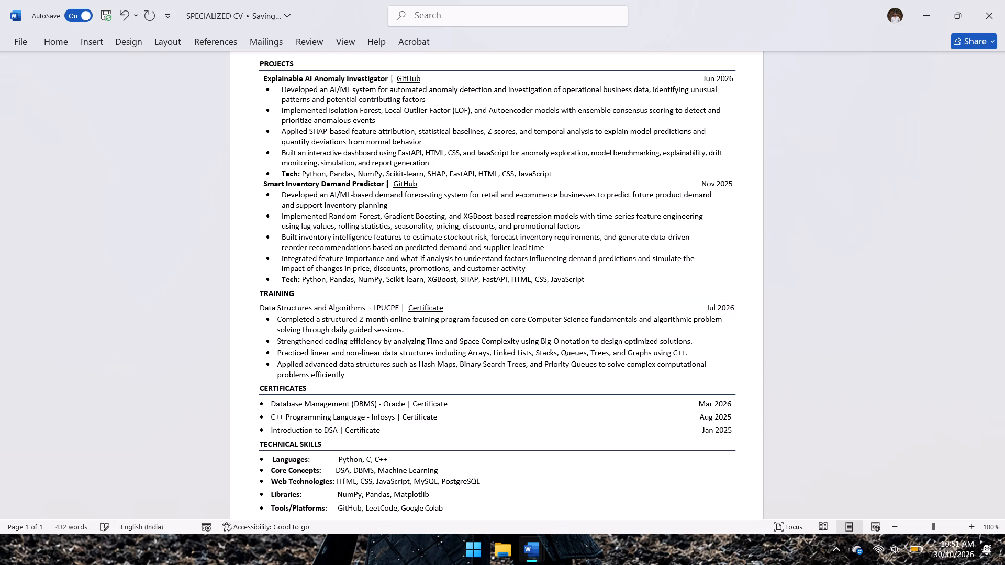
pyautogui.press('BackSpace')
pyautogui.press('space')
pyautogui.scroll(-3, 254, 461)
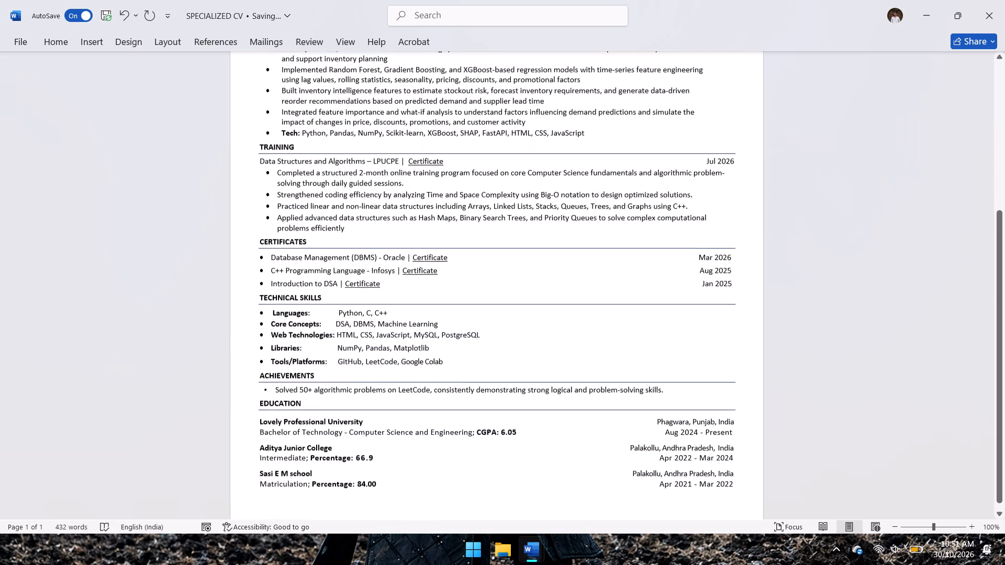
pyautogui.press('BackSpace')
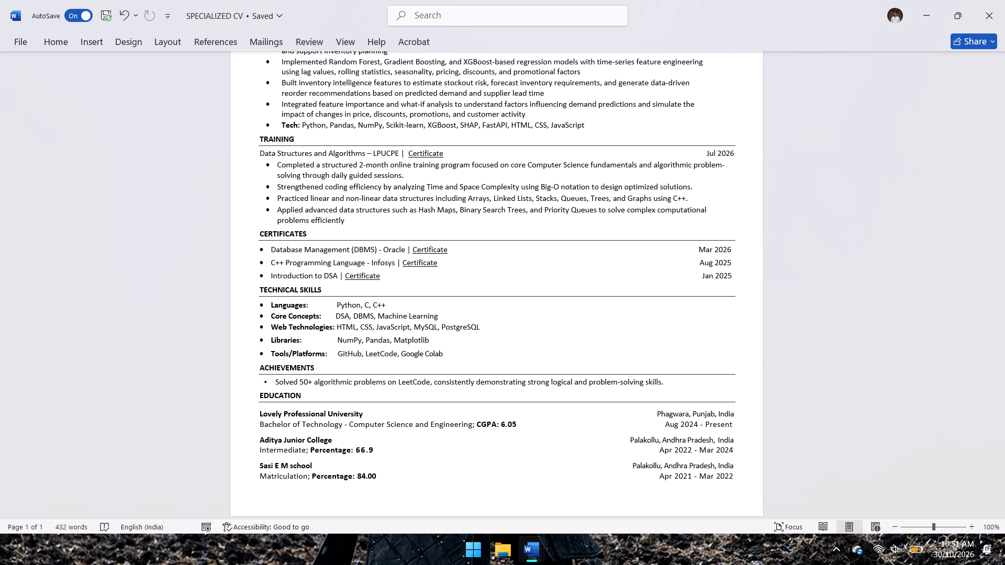
# Apply the second solid round document bullet style to the LeetCode line under Achievements.
pyautogui.scroll(-1, 485, 436)
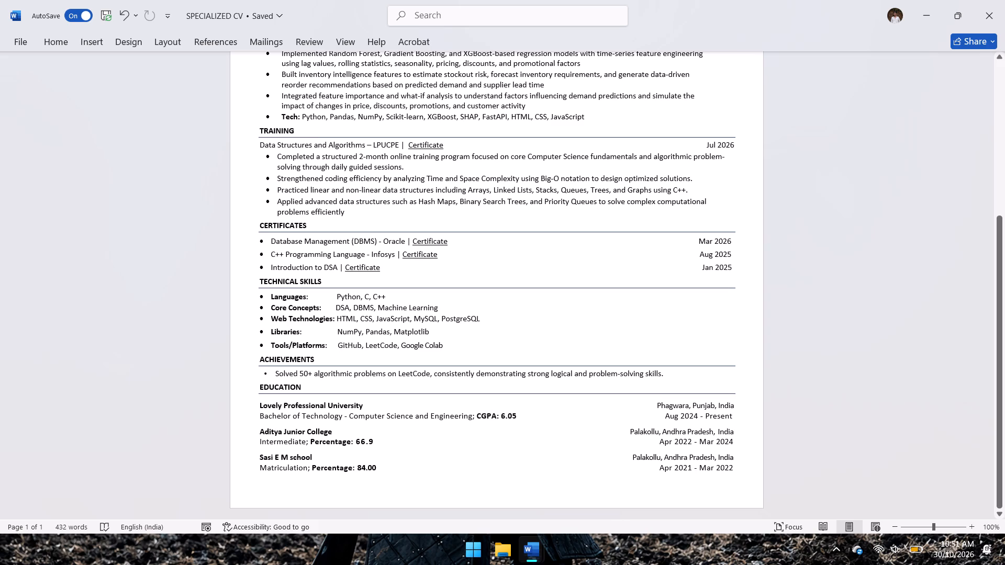
pyautogui.moveTo(276, 374); pyautogui.dragTo(655, 373)
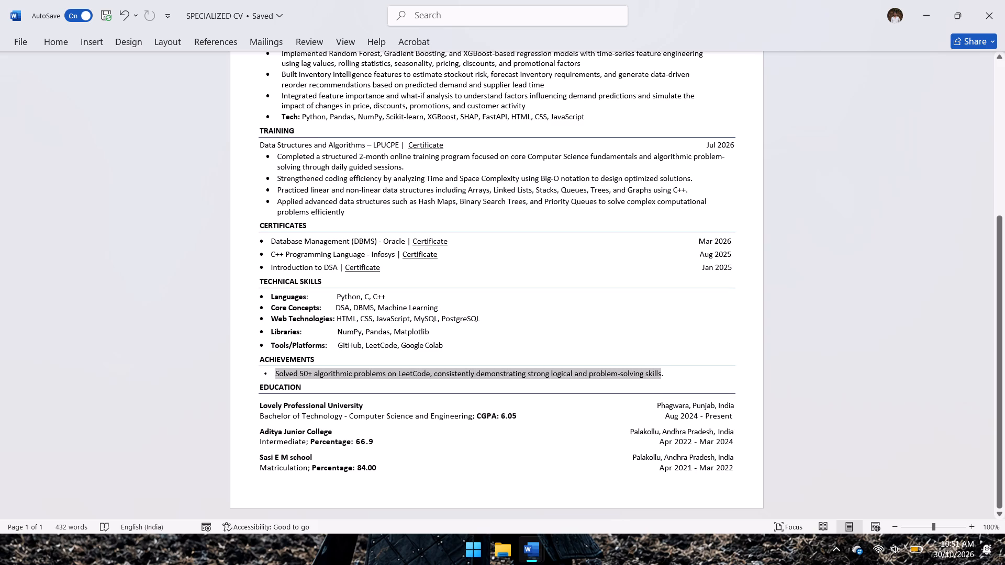
pyautogui.moveTo(655, 373); pyautogui.dragTo(665, 375)
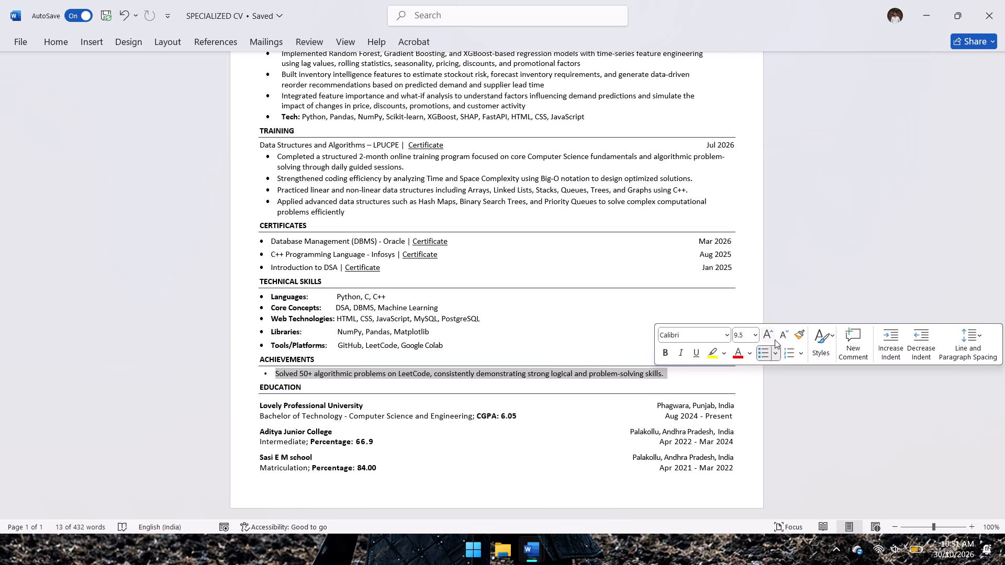
pyautogui.click(777, 353)
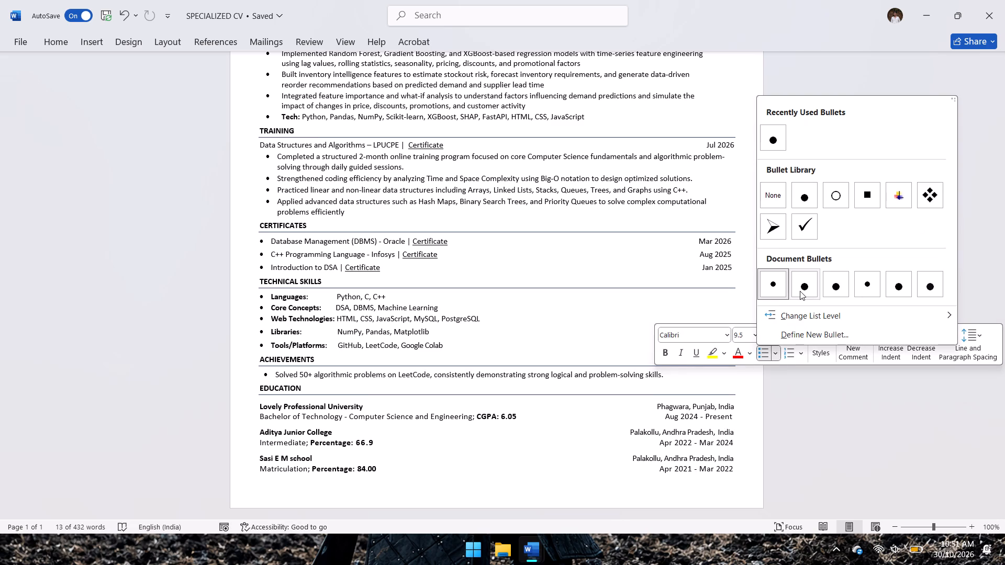
pyautogui.click(800, 291)
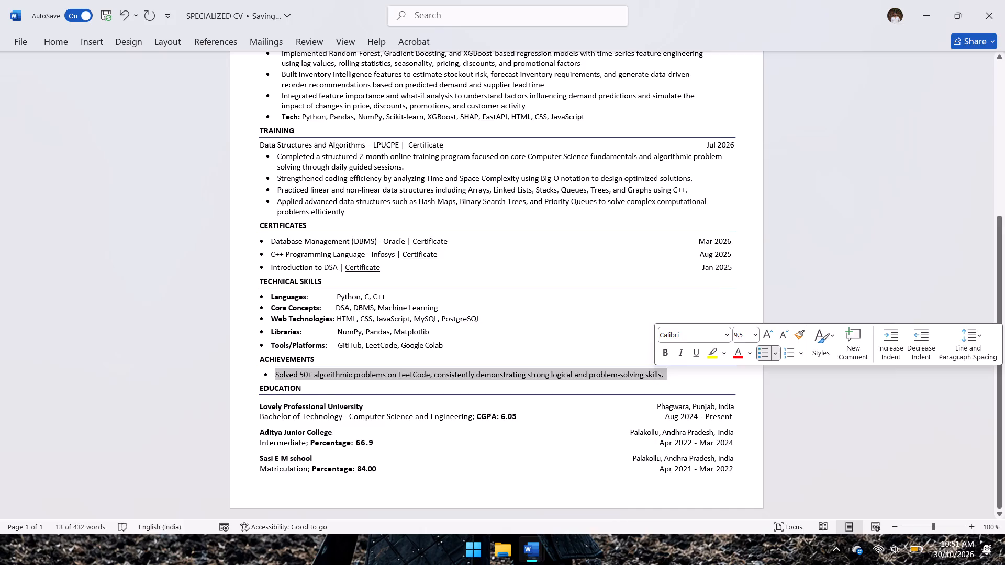
pyautogui.click(807, 405)
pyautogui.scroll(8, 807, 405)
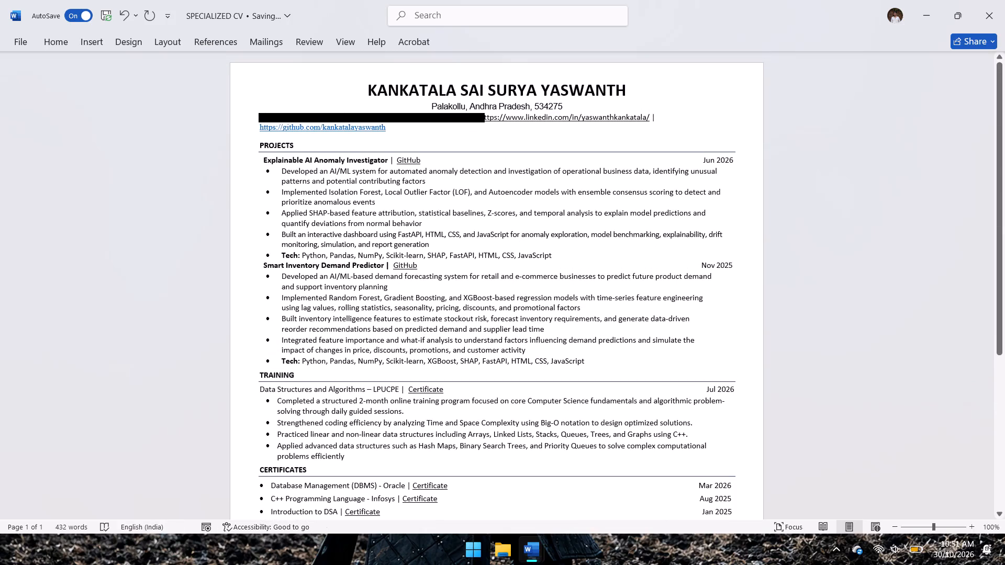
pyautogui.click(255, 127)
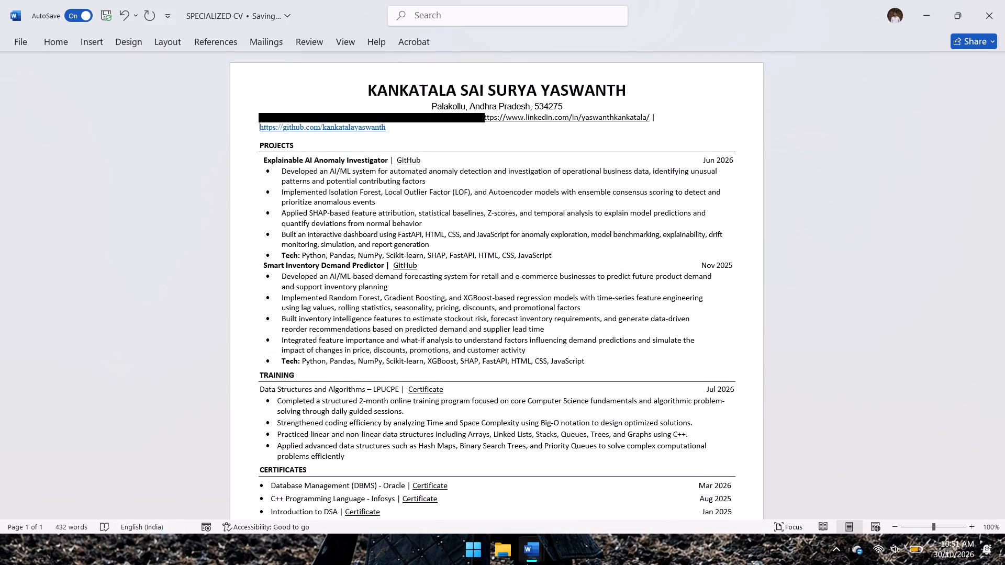
# Switch to the GENERAL CV document and change the Explainable AI Anomaly Investigator date to Jun 2026, adding a space before it.
pyautogui.click(489, 496)
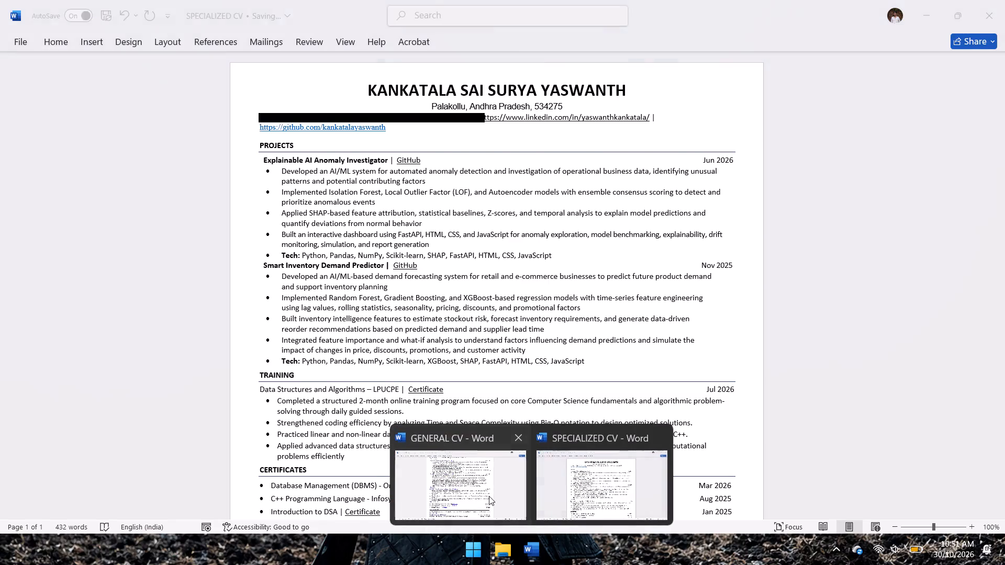
pyautogui.scroll(9, 475, 277)
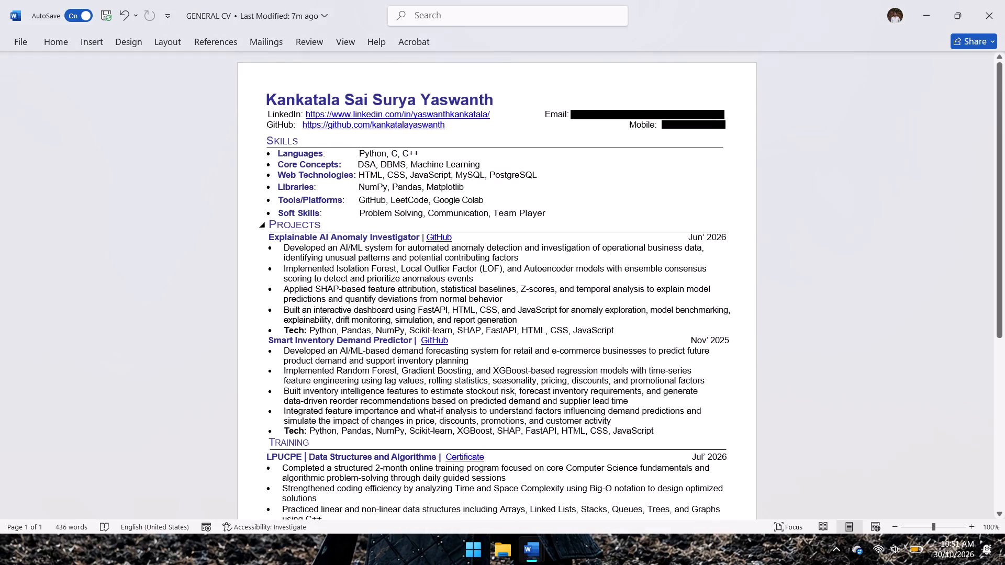
pyautogui.click(704, 238)
pyautogui.press('BackSpace')
pyautogui.click(687, 240)
pyautogui.press('space')
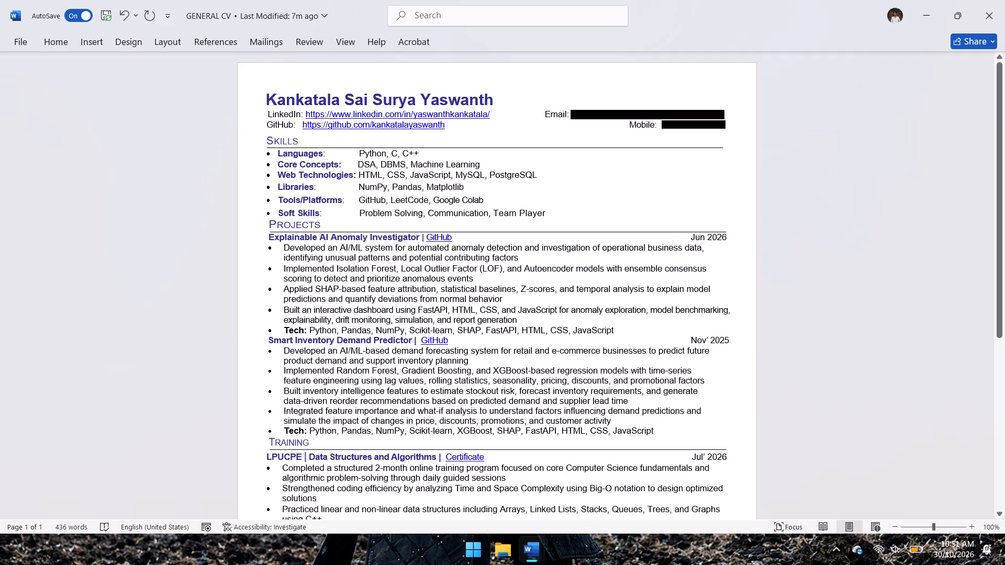
# Change the Smart Inventory Demand Predictor date to Nov 2025 without the apostrophe, adding a space before it.
pyautogui.click(707, 341)
pyautogui.press('BackSpace')
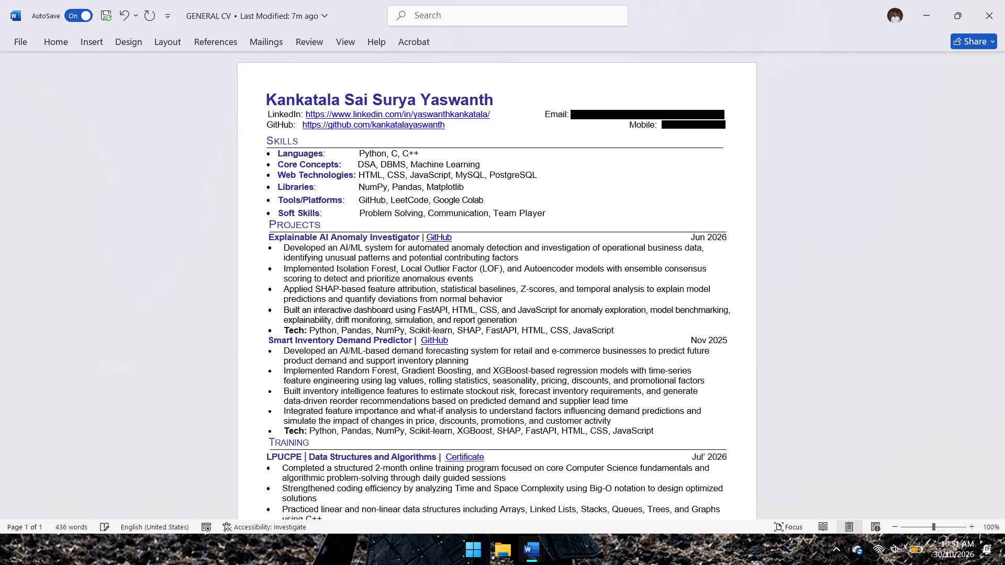
pyautogui.click(689, 340)
pyautogui.press('space')
# Remove the apostrophe from the LPUCPE Data Structures and Algorithms training date so it reads Jul 2026.
pyautogui.scroll(-3, 793, 461)
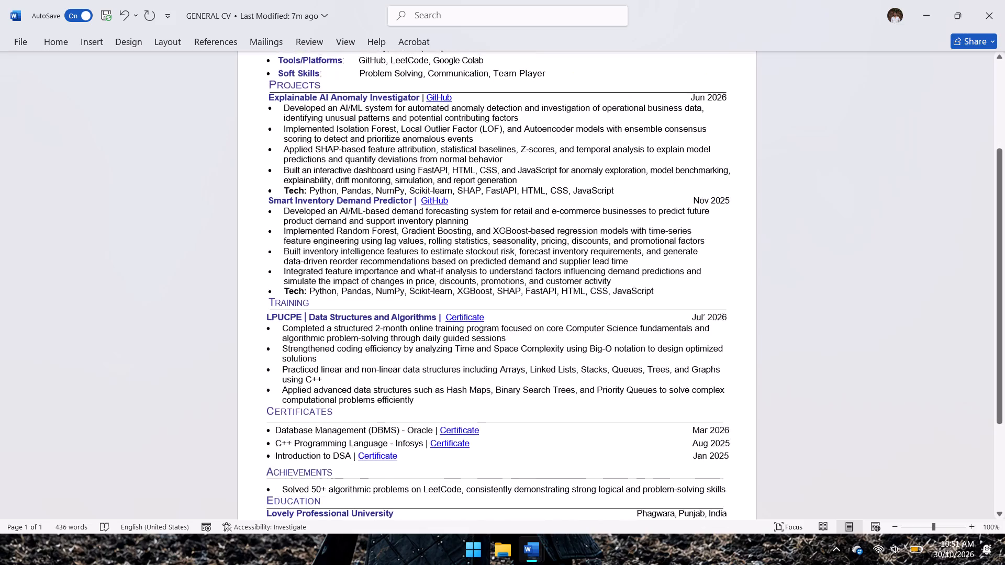
pyautogui.scroll(-1, 793, 461)
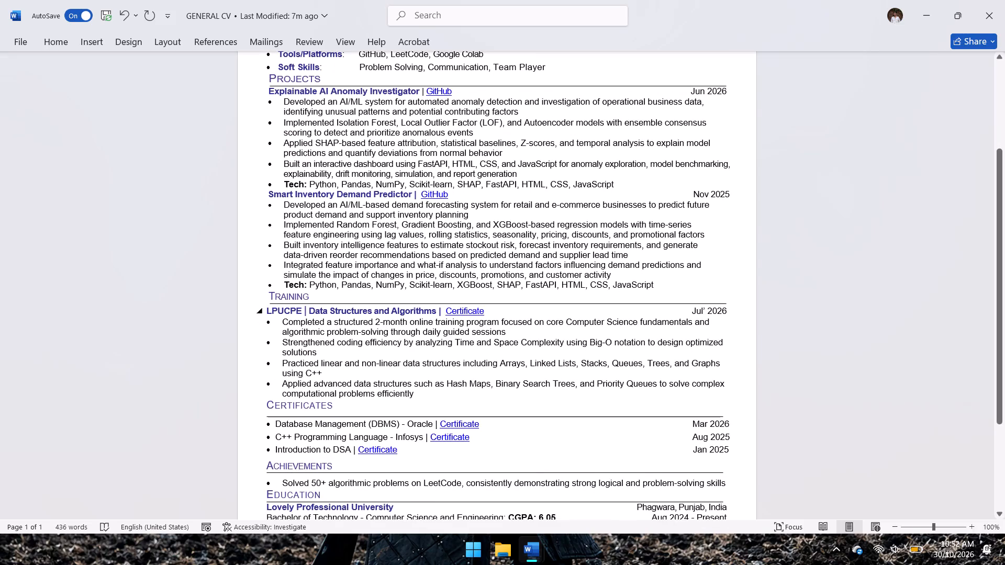
pyautogui.click(705, 313)
pyautogui.press('BackSpace')
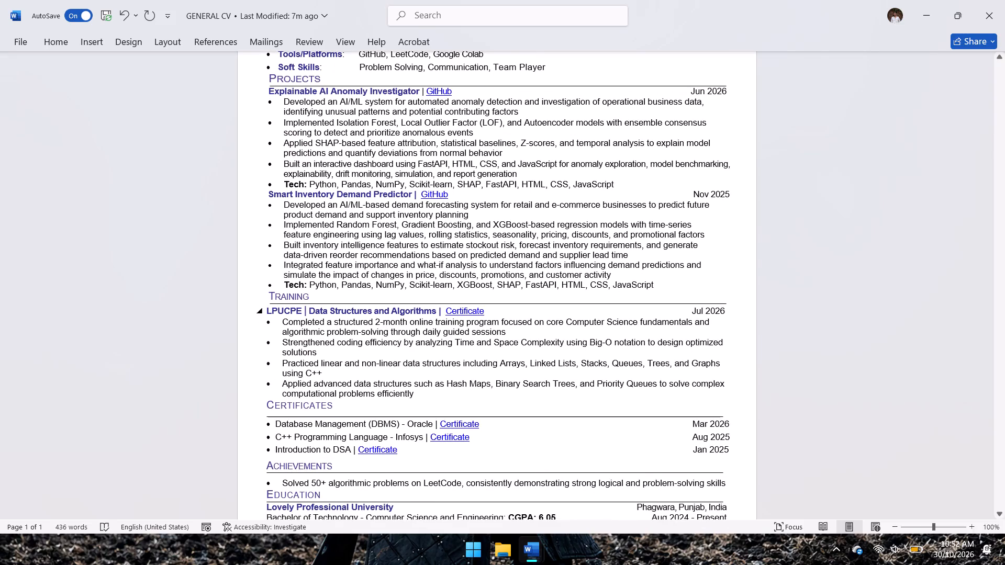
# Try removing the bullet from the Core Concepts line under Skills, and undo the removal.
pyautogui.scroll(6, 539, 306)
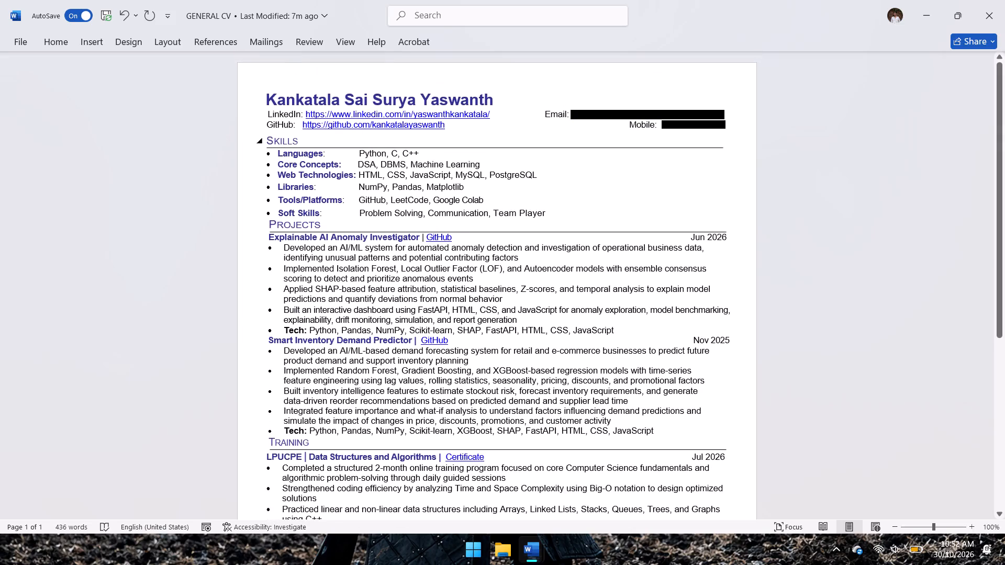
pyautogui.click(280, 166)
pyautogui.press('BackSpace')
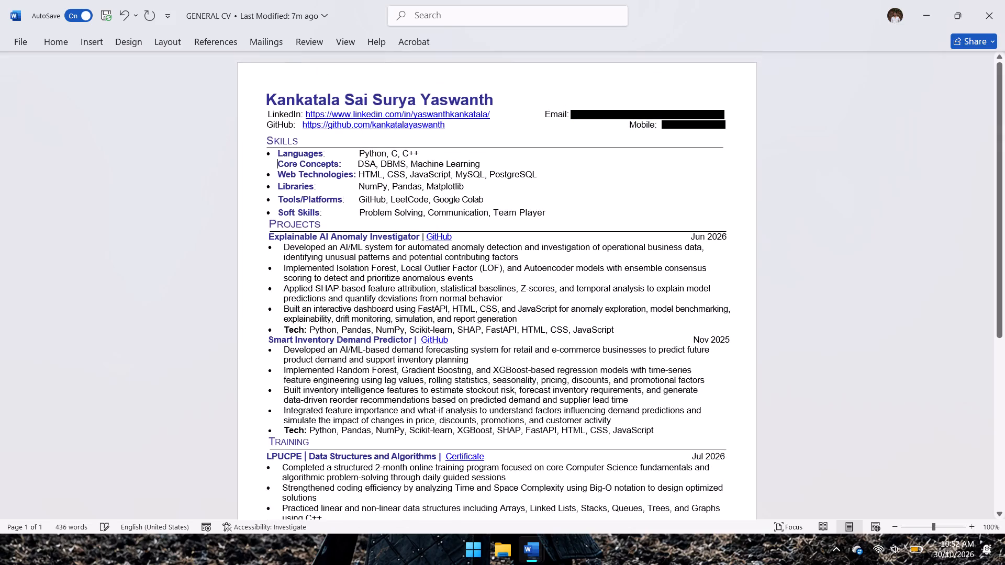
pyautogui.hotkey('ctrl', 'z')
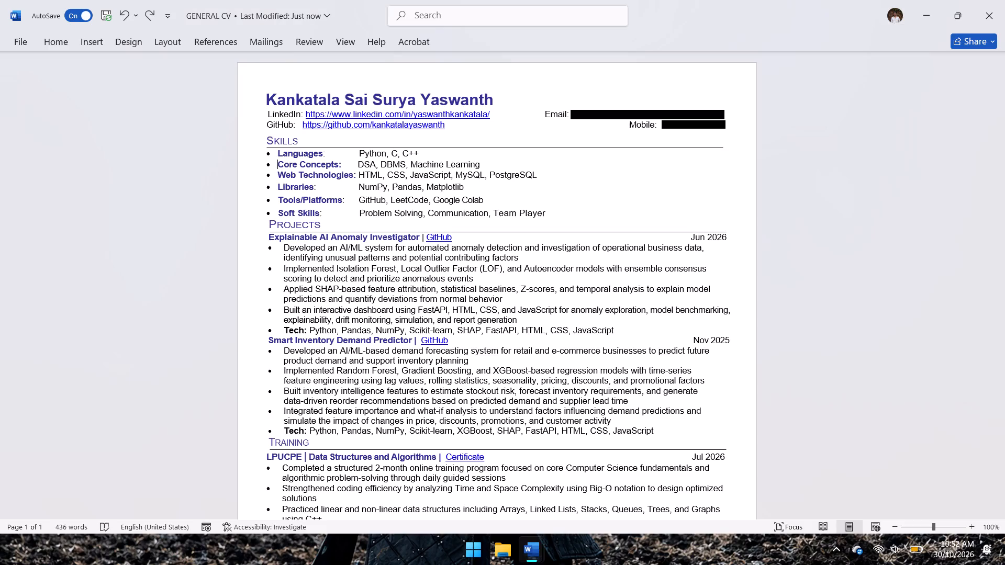
# Examine the alignment of the Skills entries and the layout of the remaining sections down to Education.
pyautogui.press('Up')
pyautogui.press('Down')
pyautogui.press('Down')
pyautogui.press('Down')
pyautogui.press('Down')
pyautogui.press('Down')
pyautogui.press('Up')
pyautogui.scroll(-5, 584, 209)
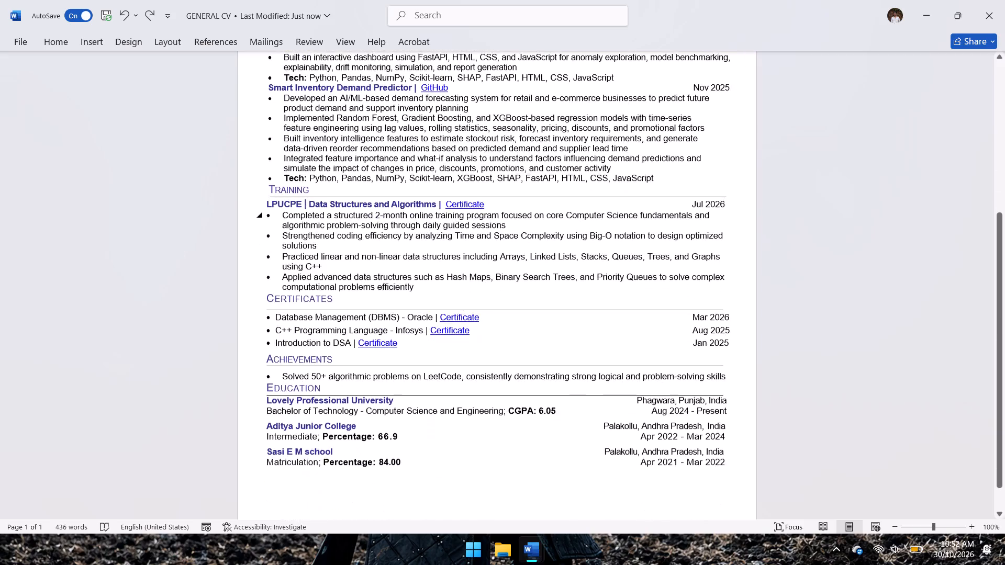
pyautogui.scroll(-2, 584, 209)
pyautogui.scroll(1, 584, 209)
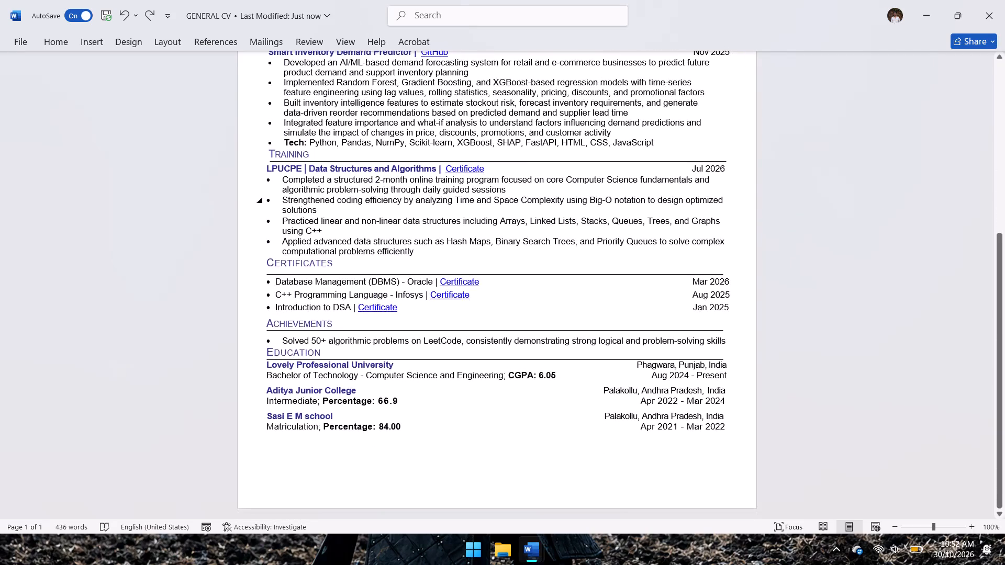
pyautogui.scroll(2, 584, 209)
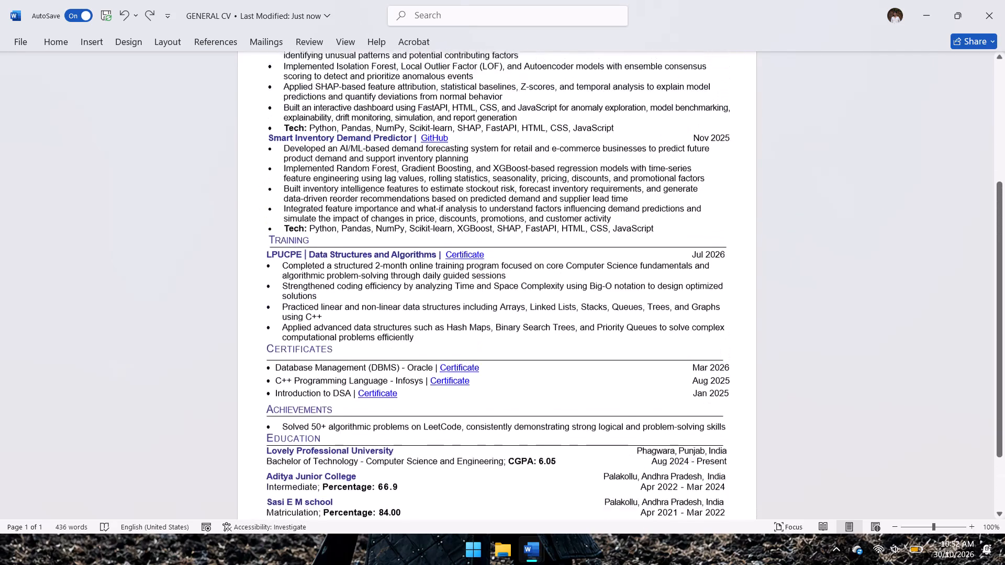
pyautogui.scroll(2, 584, 209)
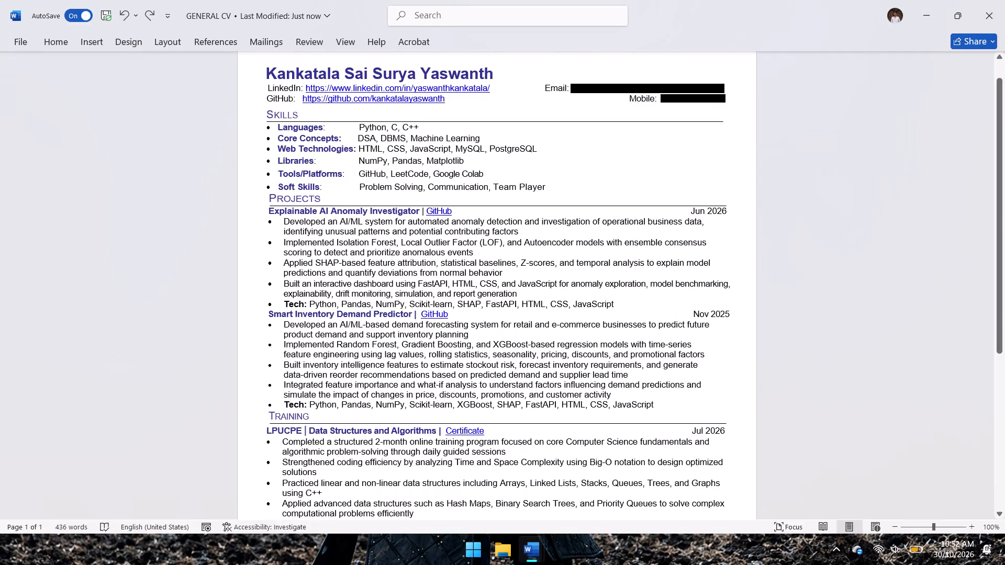
# Apply the second solid round document bullet style to all six Skills entries, from Languages to Soft Skills.
pyautogui.moveTo(279, 129); pyautogui.dragTo(508, 188)
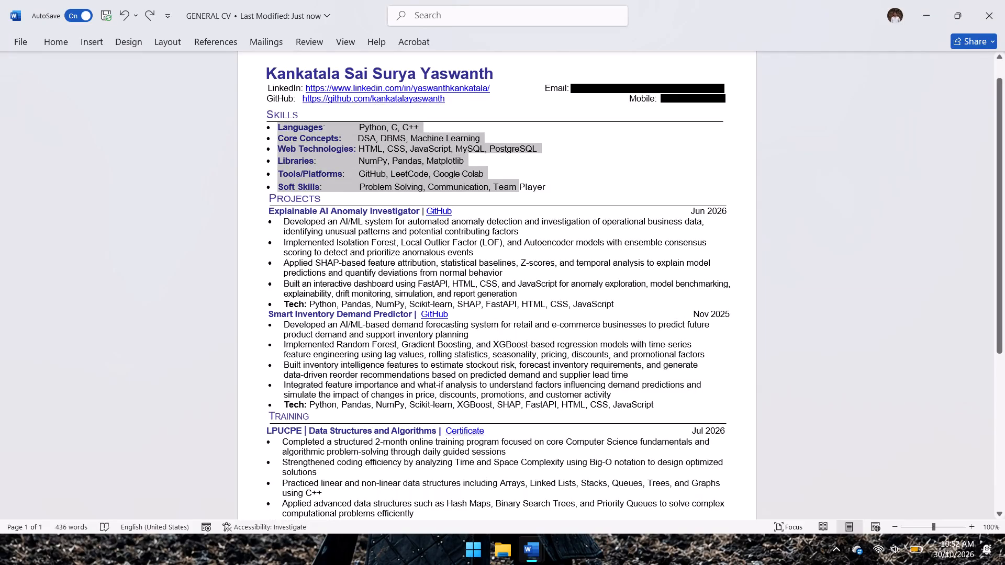
pyautogui.moveTo(508, 188); pyautogui.dragTo(530, 191)
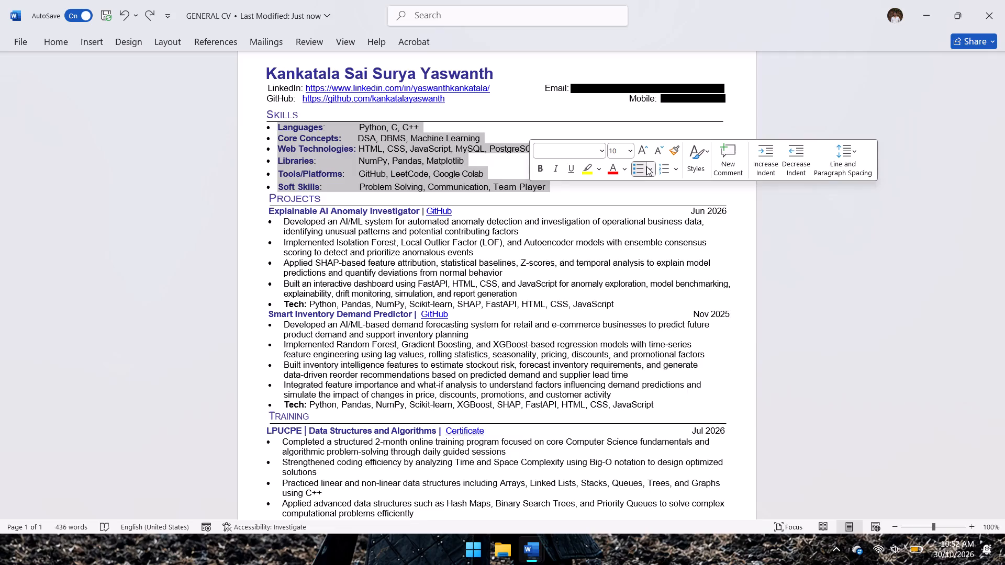
pyautogui.click(646, 166)
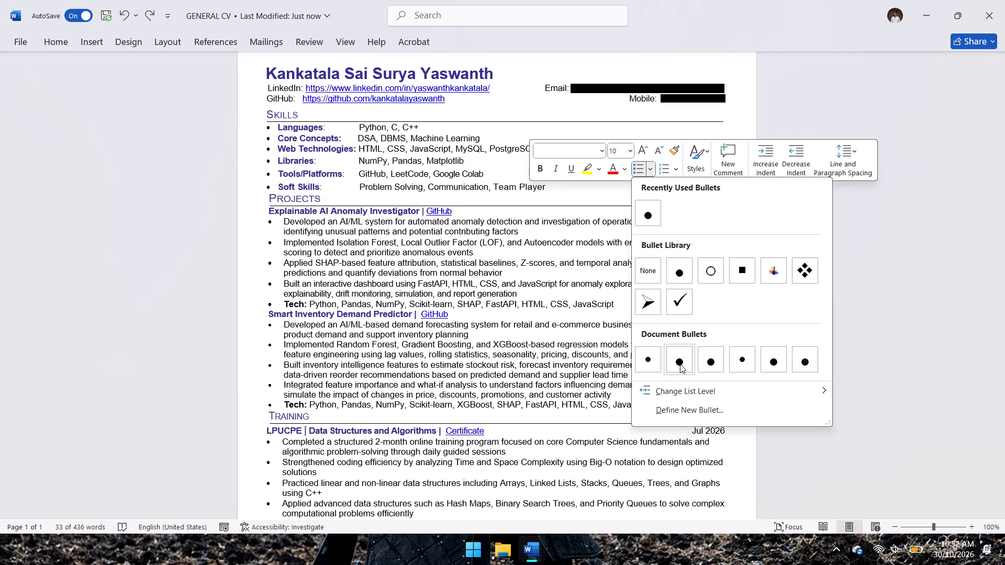
pyautogui.click(680, 364)
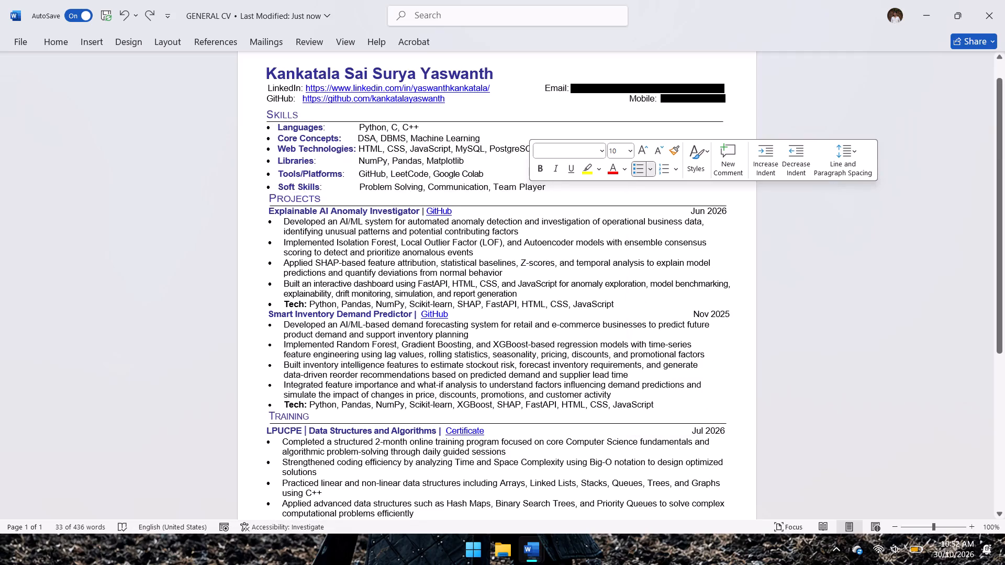
# Apply the second solid round document bullet style to the five Explainable AI Anomaly Investigator points, including the Tech line.
pyautogui.click(288, 223)
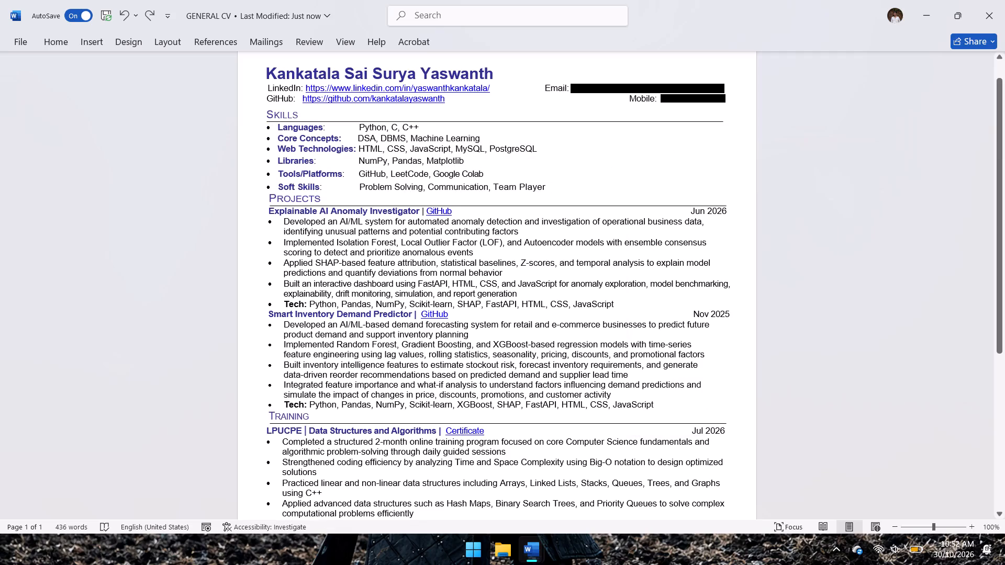
pyautogui.moveTo(283, 220); pyautogui.dragTo(642, 309)
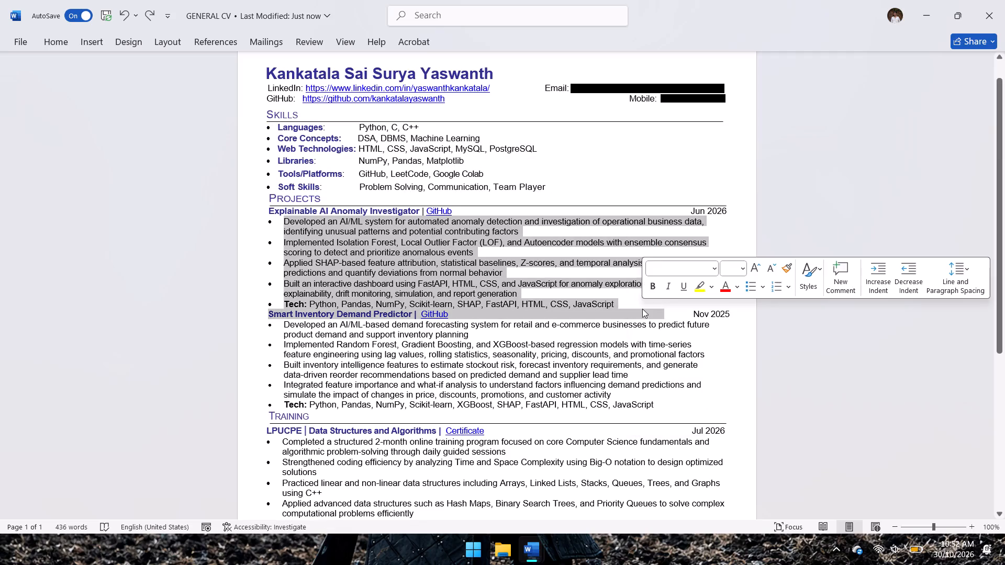
pyautogui.click(556, 274)
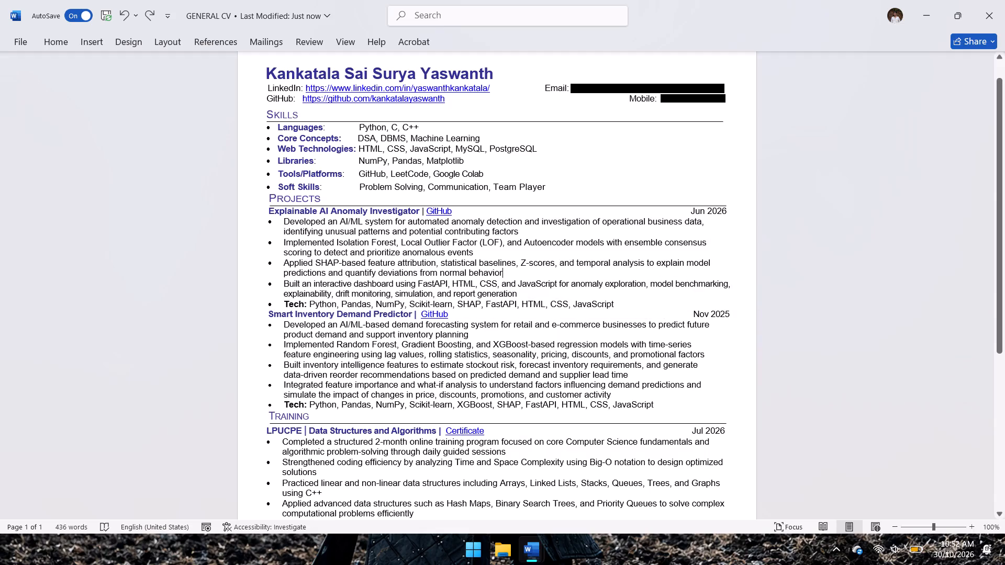
pyautogui.moveTo(284, 219); pyautogui.dragTo(496, 284)
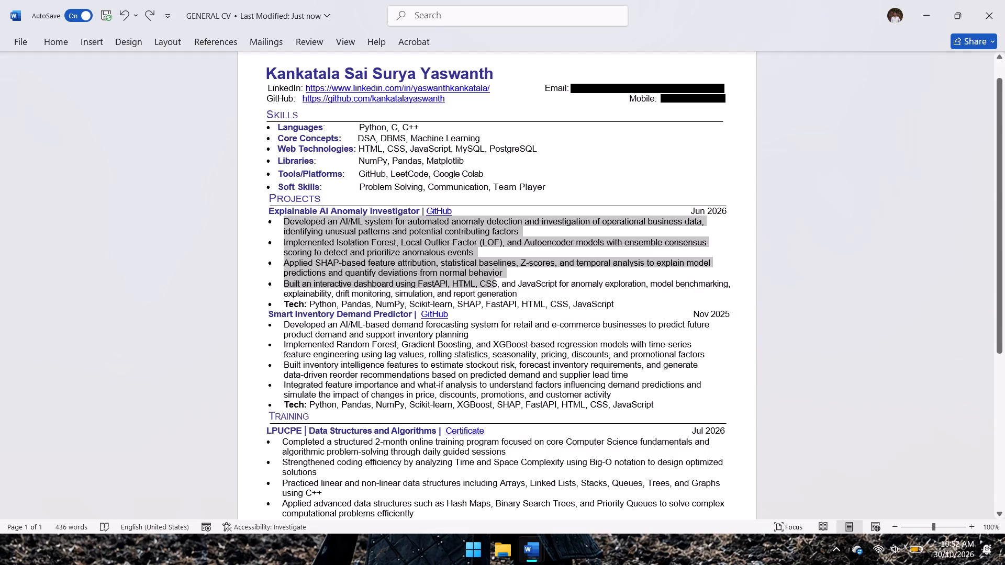
pyautogui.moveTo(496, 284); pyautogui.dragTo(616, 304)
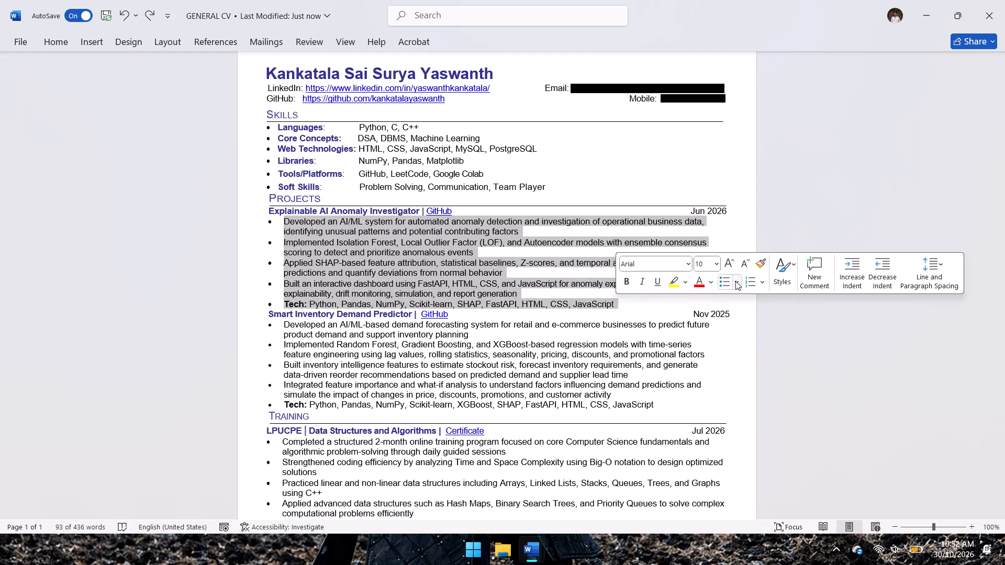
pyautogui.click(735, 281)
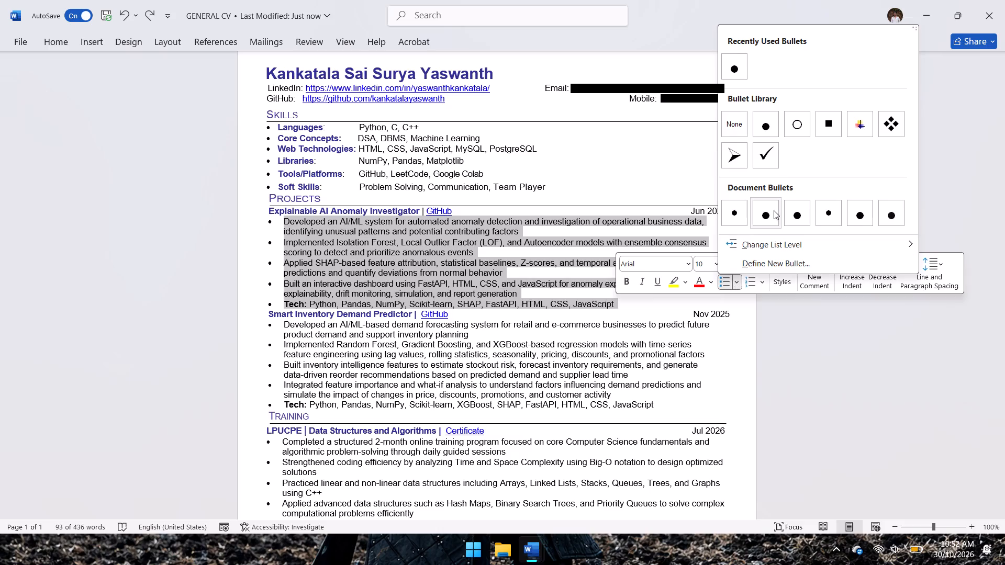
pyautogui.click(774, 210)
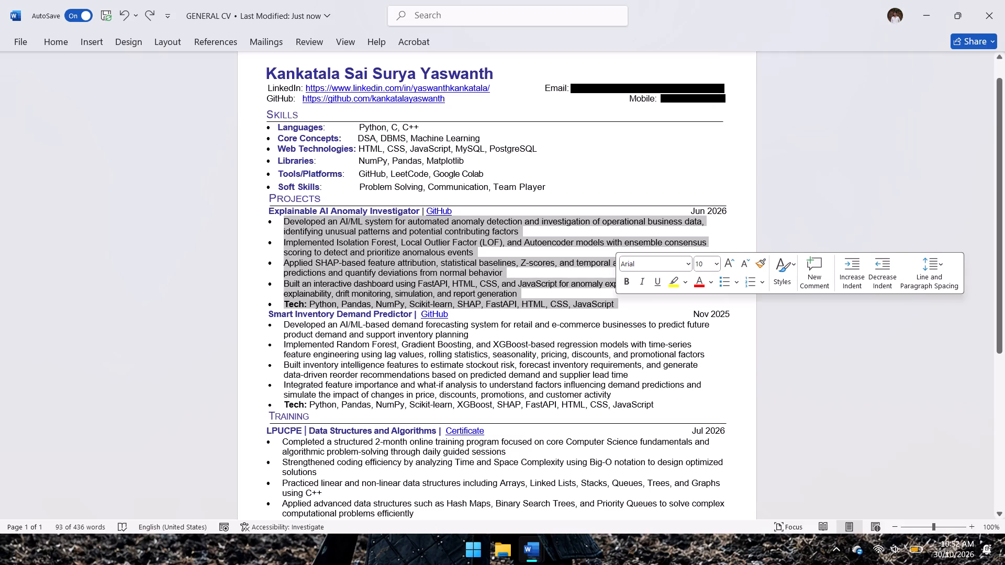
# Apply the second solid round document bullet style to the five Smart Inventory Demand Predictor points and decrease their indent one level.
pyautogui.moveTo(284, 326); pyautogui.dragTo(628, 389)
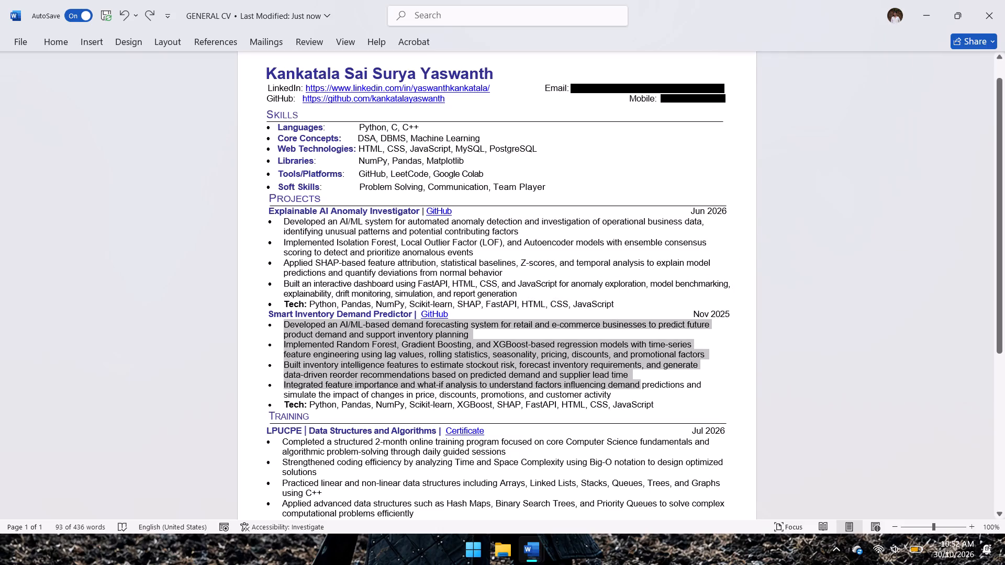
pyautogui.moveTo(628, 389); pyautogui.dragTo(640, 404)
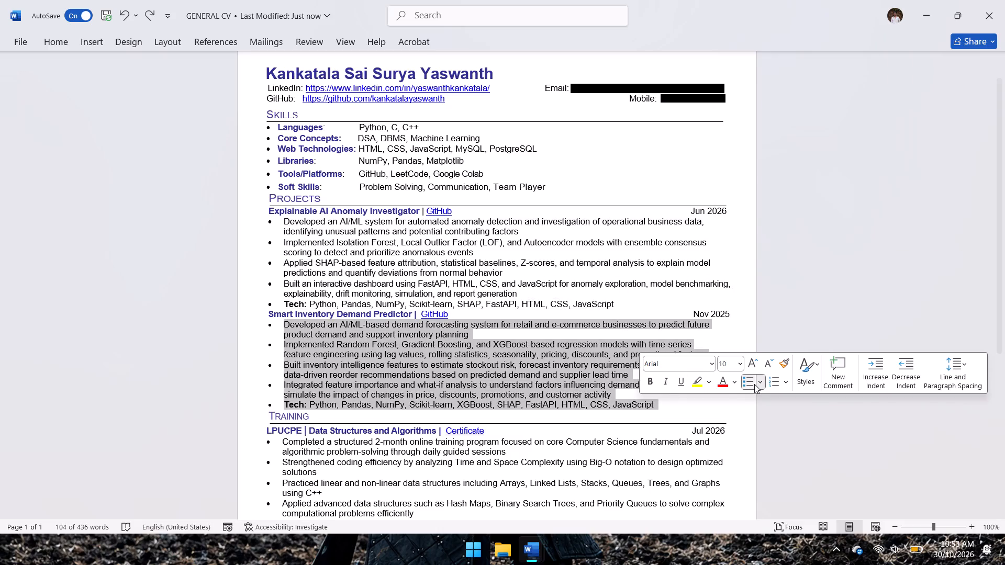
pyautogui.click(755, 384)
pyautogui.click(761, 381)
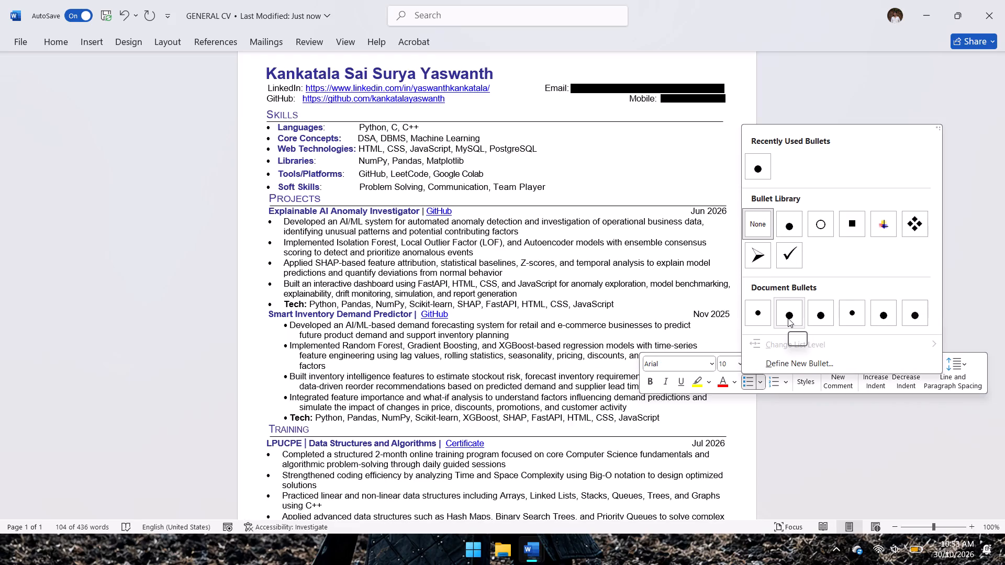
pyautogui.click(788, 318)
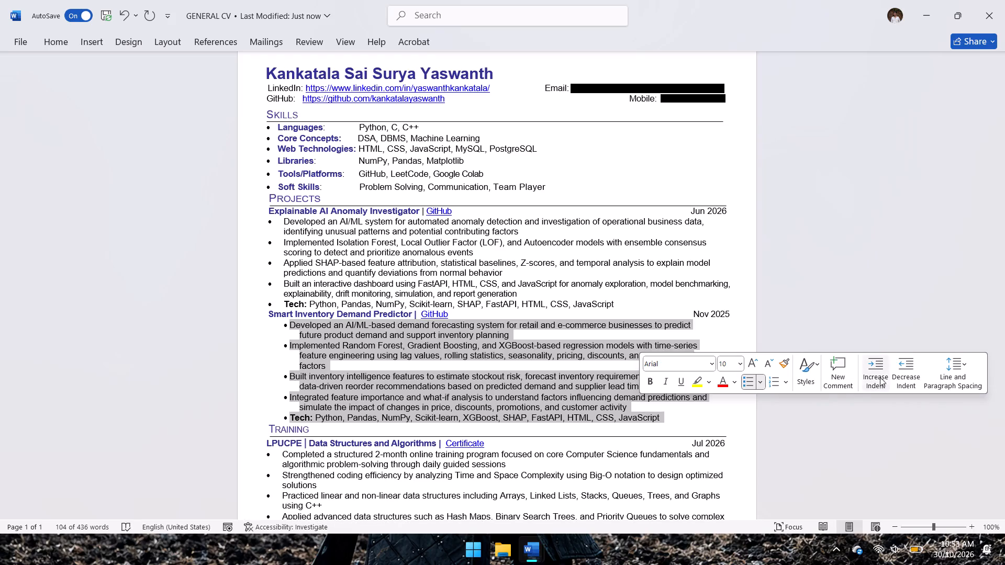
pyautogui.click(893, 373)
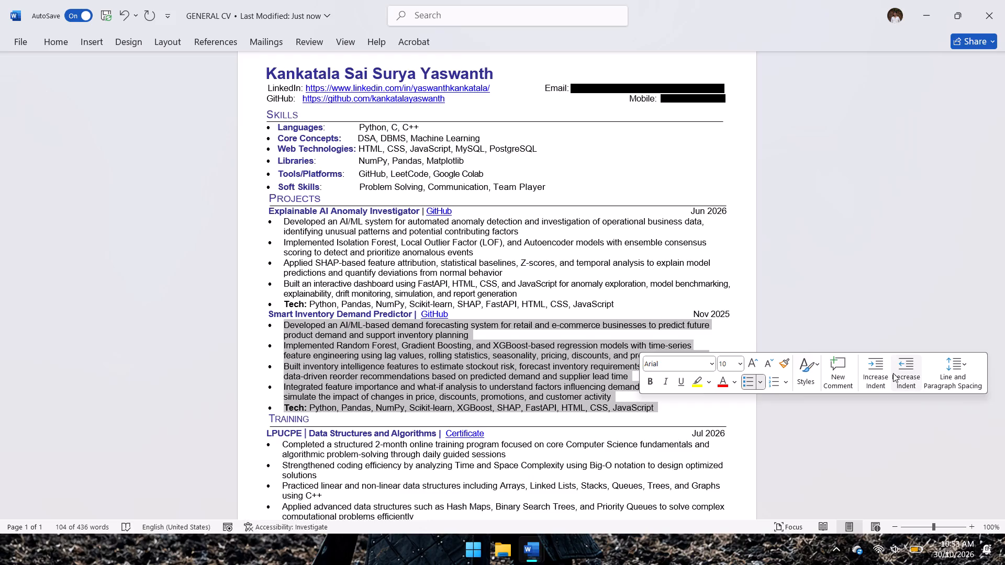
pyautogui.click(760, 379)
pyautogui.click(797, 315)
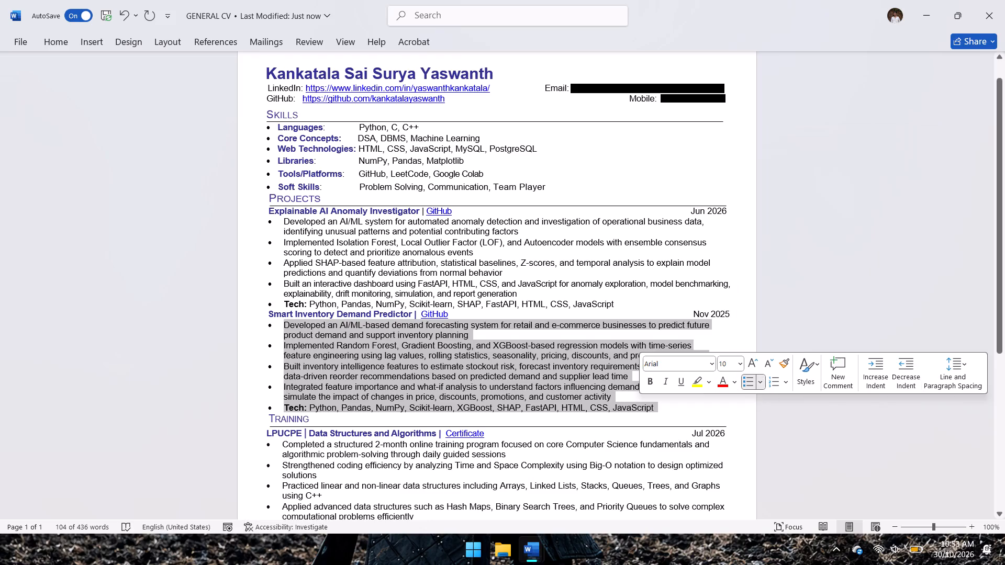
pyautogui.click(844, 454)
# Apply the second solid round document bullet style to the four points under the LPUCPE training entry.
pyautogui.scroll(-2, 844, 454)
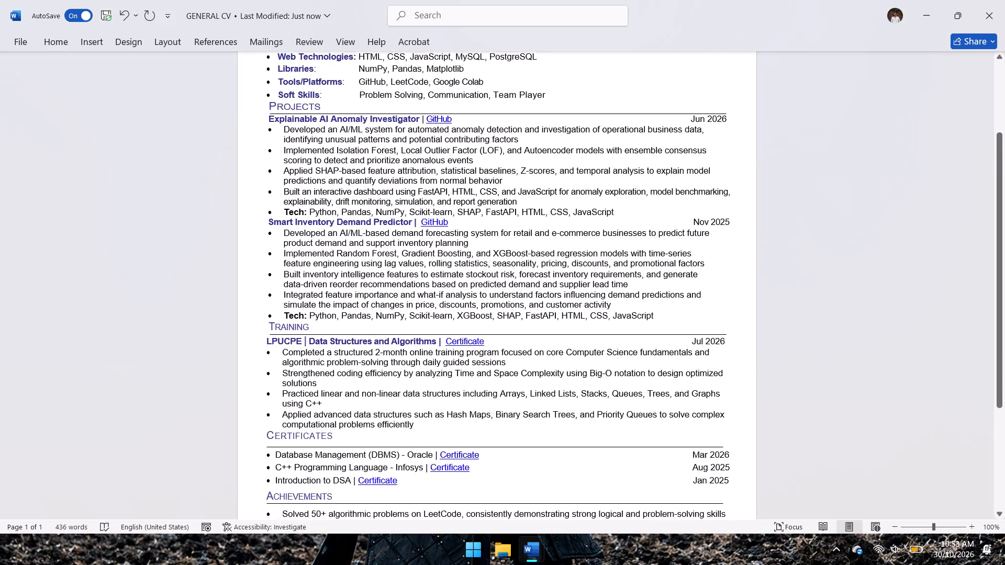
pyautogui.scroll(-1, 844, 454)
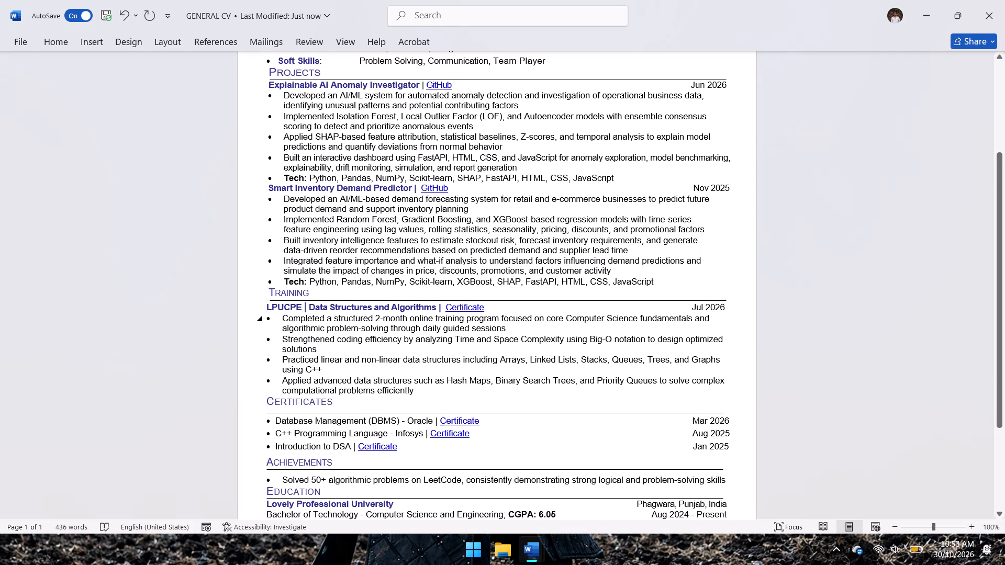
pyautogui.moveTo(282, 318); pyautogui.dragTo(420, 393)
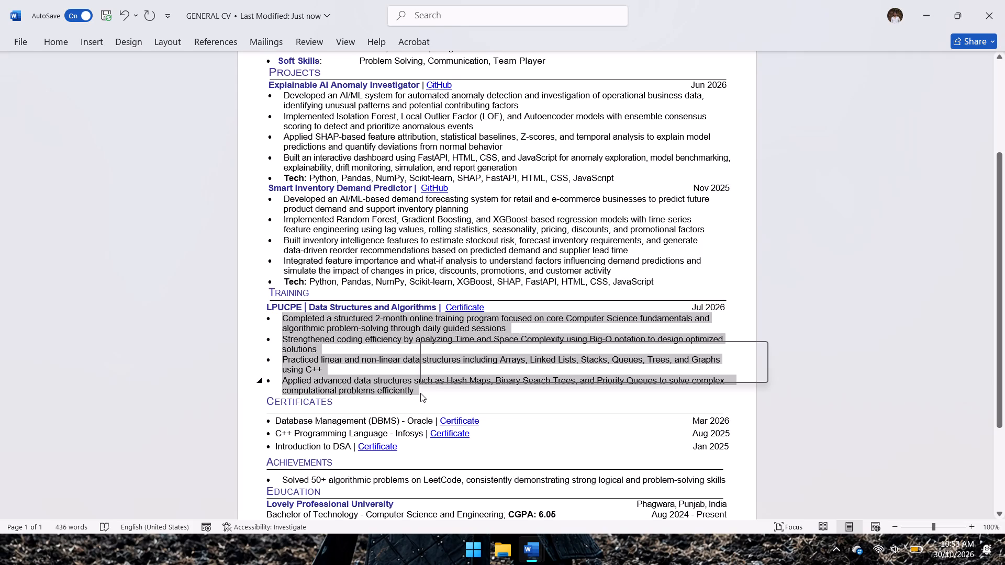
pyautogui.click(544, 373)
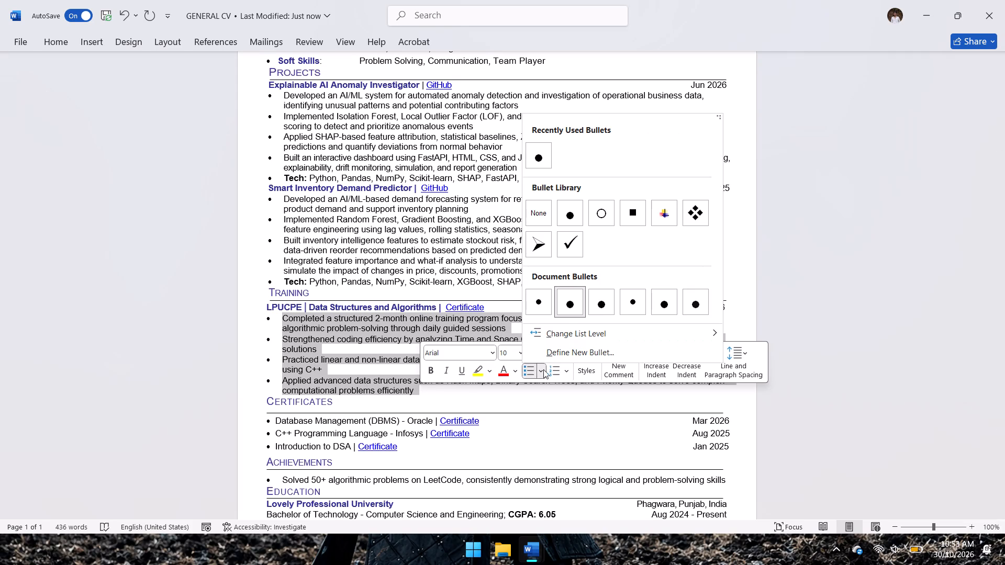
pyautogui.click(573, 302)
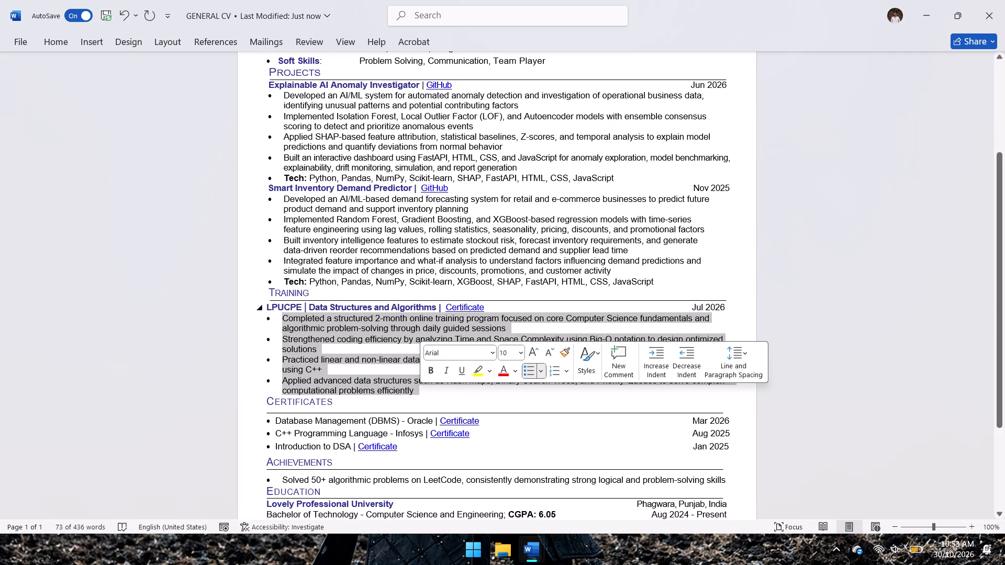
pyautogui.click(801, 414)
pyautogui.scroll(-3, 799, 375)
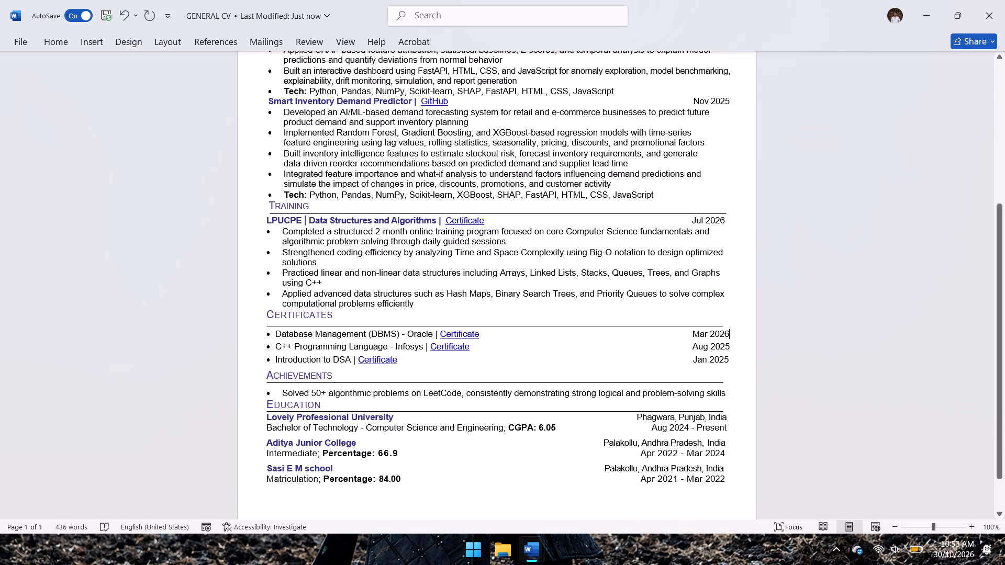
# Apply the second solid round document bullet style to the three Certificates entries, from Database Management (DBMS) to Introduction to DSA.
pyautogui.moveTo(275, 334); pyautogui.dragTo(706, 360)
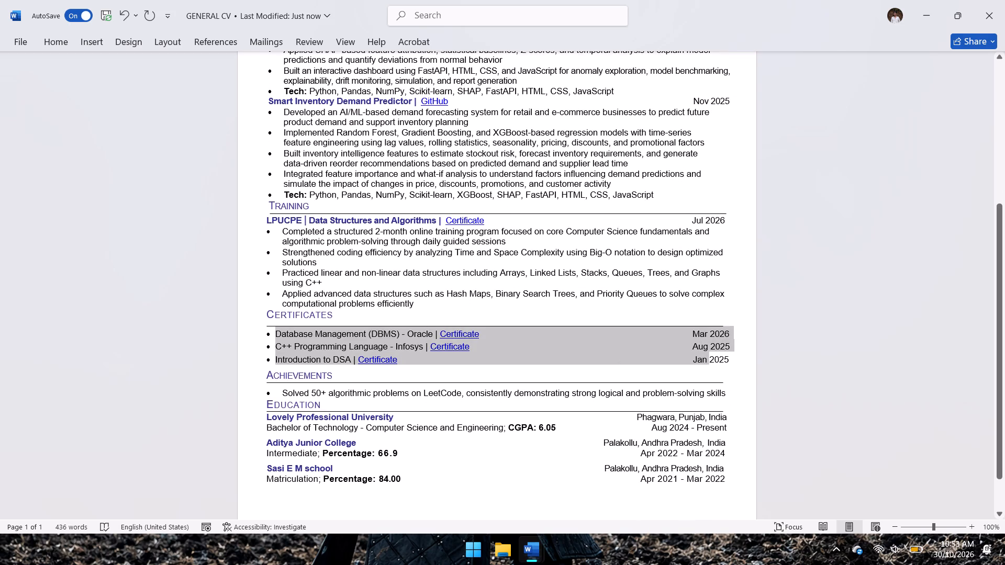
pyautogui.moveTo(706, 360); pyautogui.dragTo(745, 364)
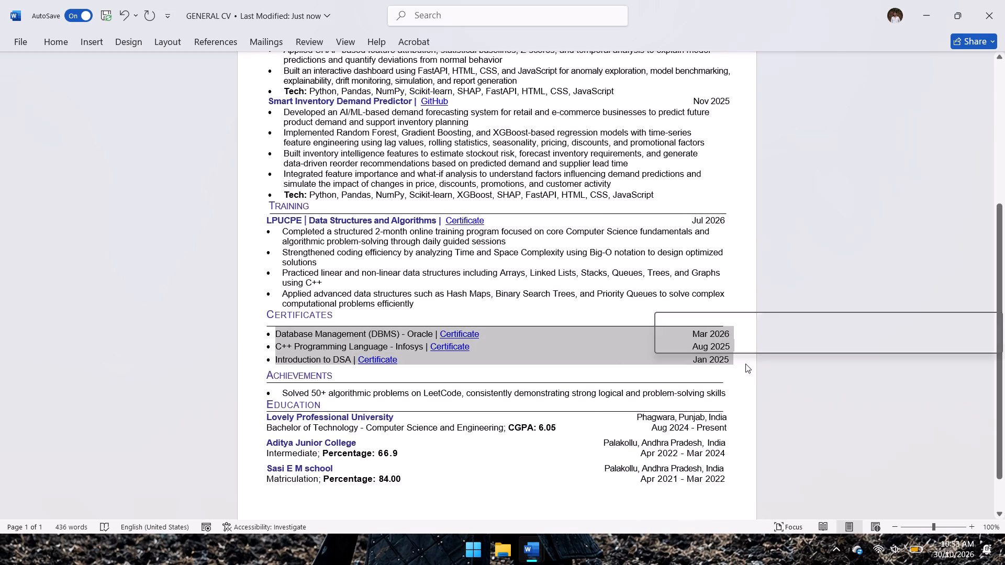
pyautogui.click(775, 344)
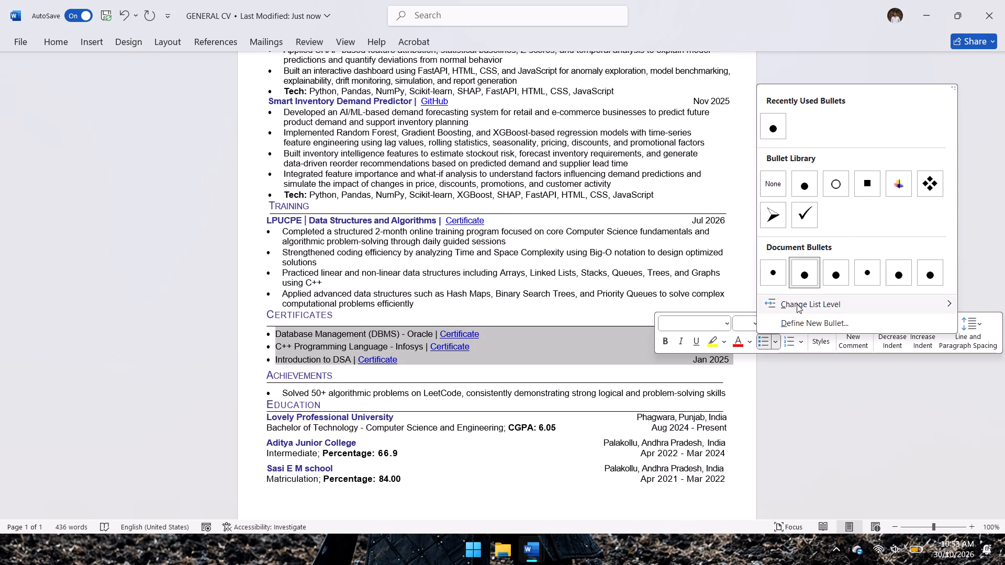
pyautogui.click(803, 277)
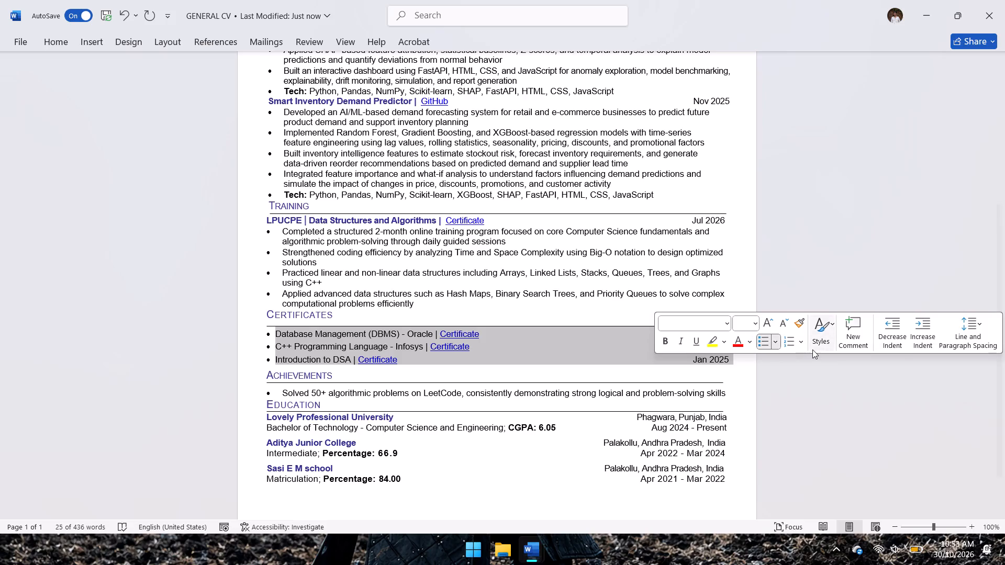
pyautogui.click(812, 349)
pyautogui.click(807, 408)
# Review the general CV from the header to Education, checking the bullets, indents and dates for consistency.
pyautogui.scroll(2, 729, 322)
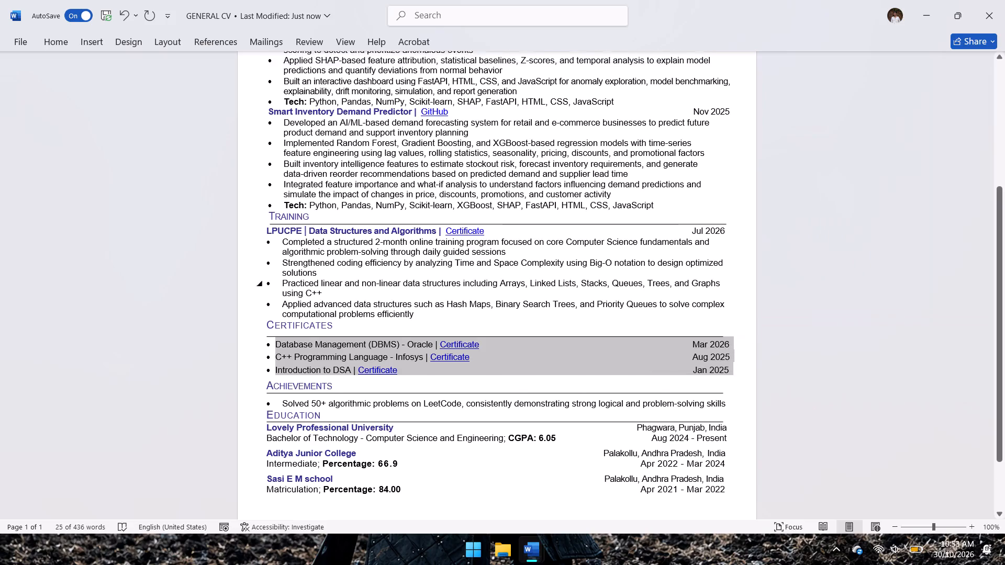
pyautogui.scroll(4, 729, 322)
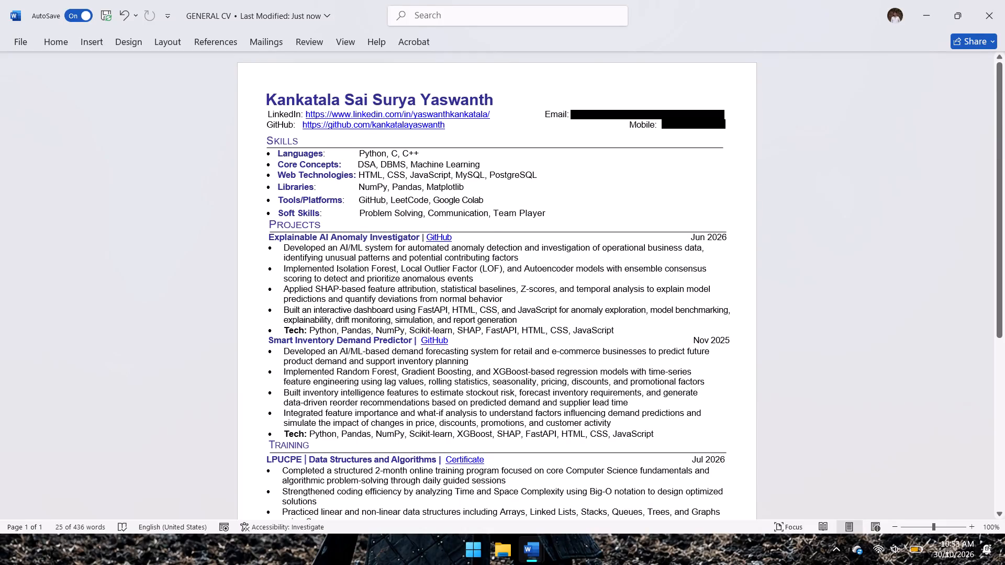
pyautogui.scroll(-6, 854, 317)
pyautogui.scroll(1, 854, 317)
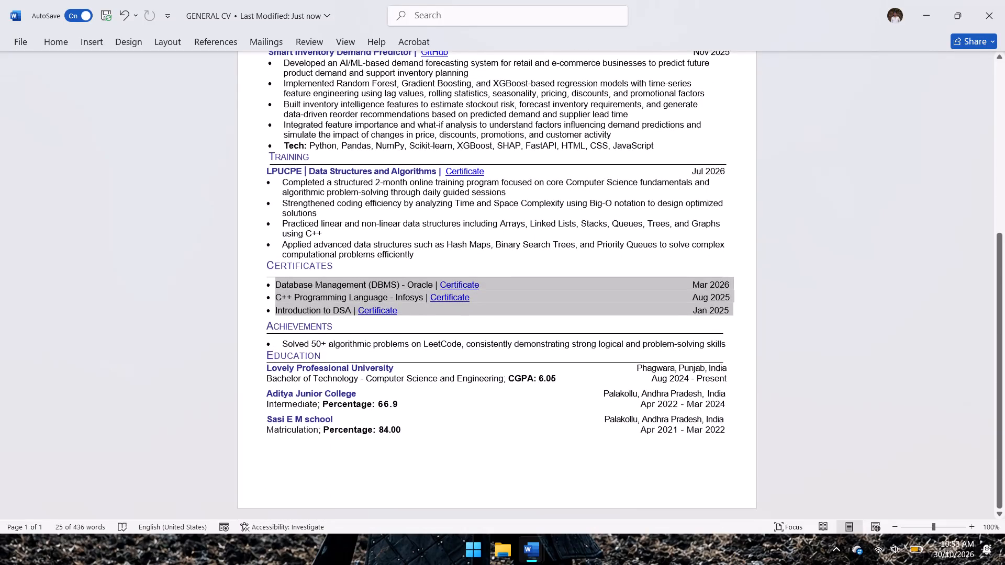
pyautogui.scroll(2, 854, 317)
pyautogui.click(854, 317)
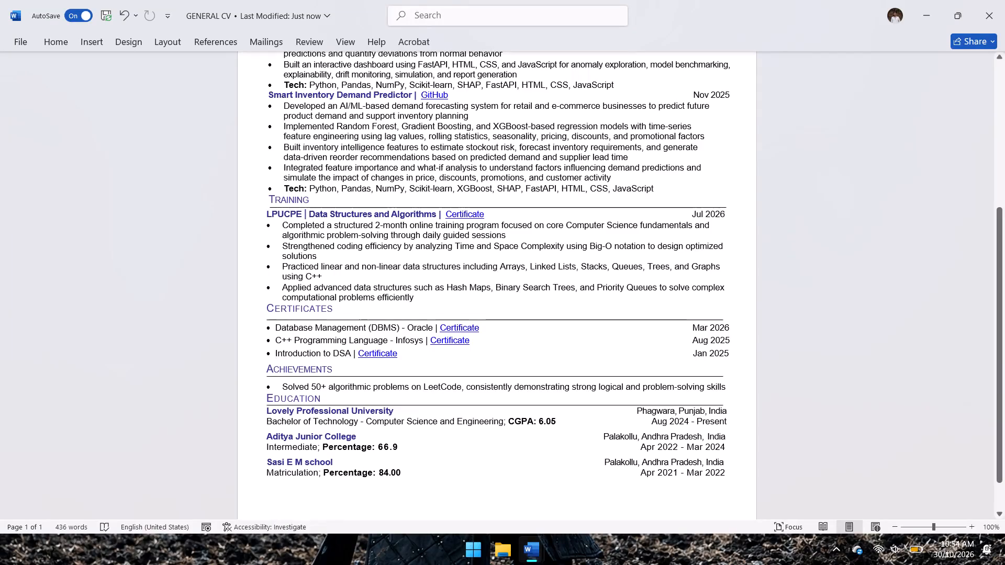
pyautogui.scroll(3, 724, 320)
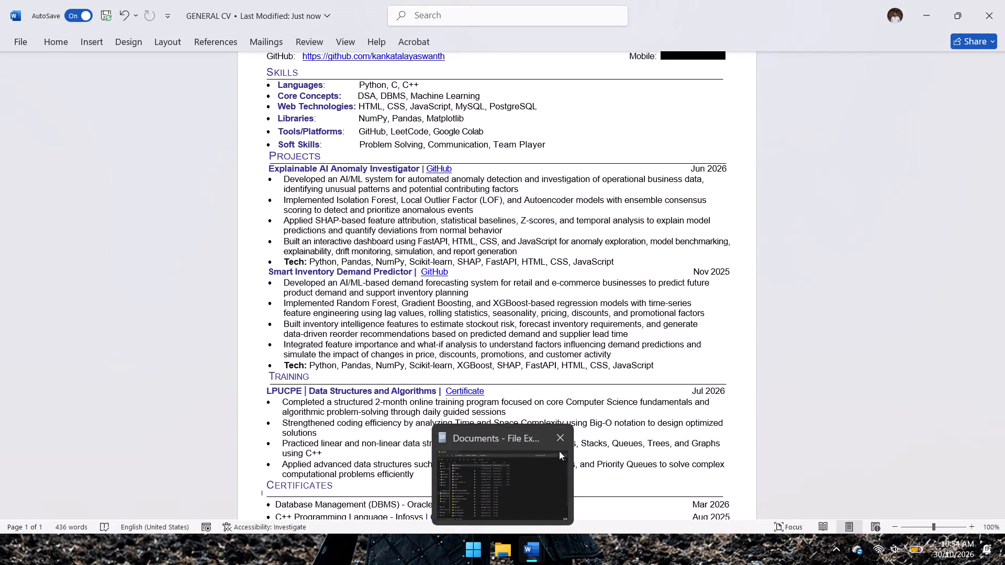
# Close the Documents folder window in File Explorer and switch to the specialized CV.
pyautogui.click(561, 444)
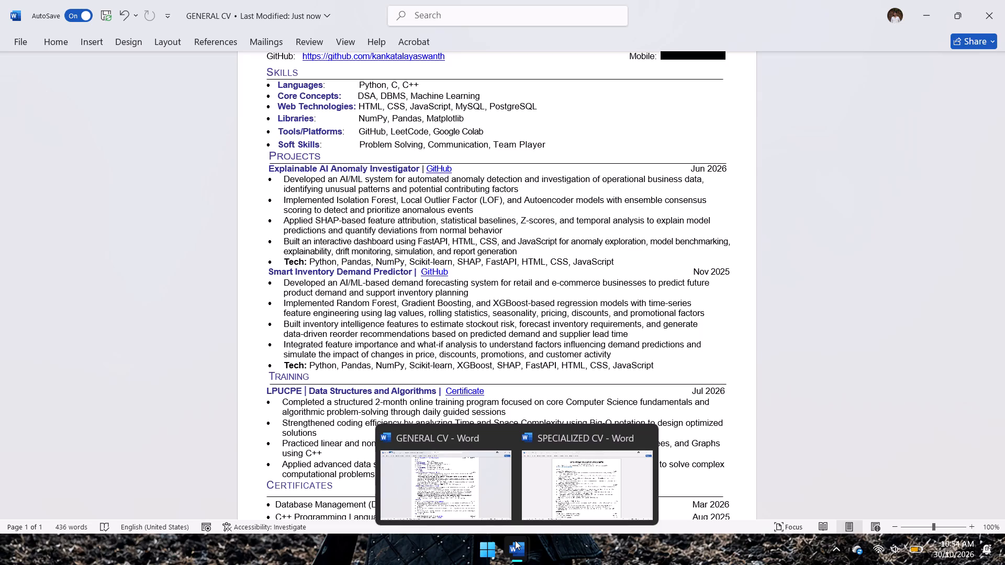
pyautogui.click(546, 493)
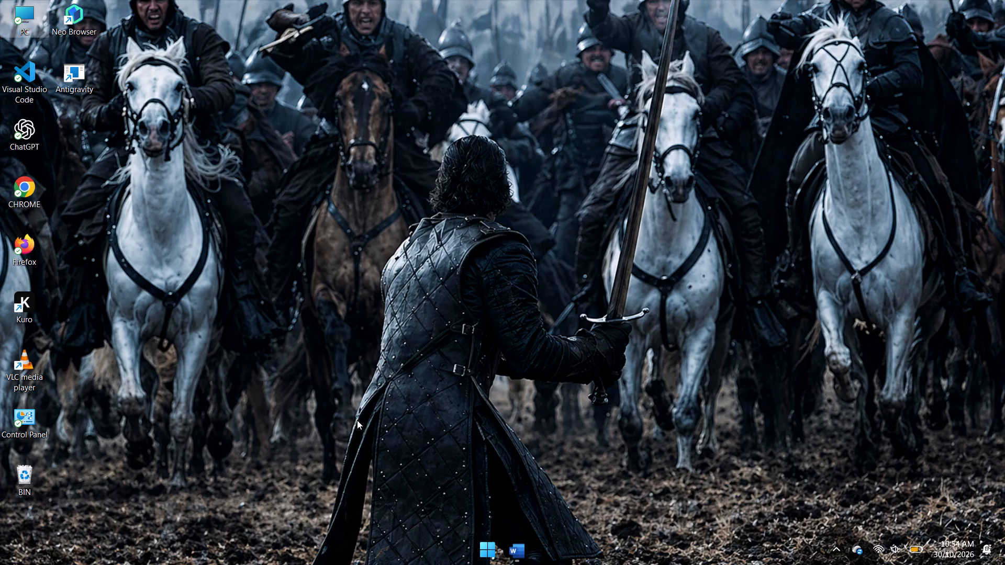
# Switch to File Explorer, open the Ajay Word document from the Downloads folder to view it, and close it.
pyautogui.doubleClick(24, 10)
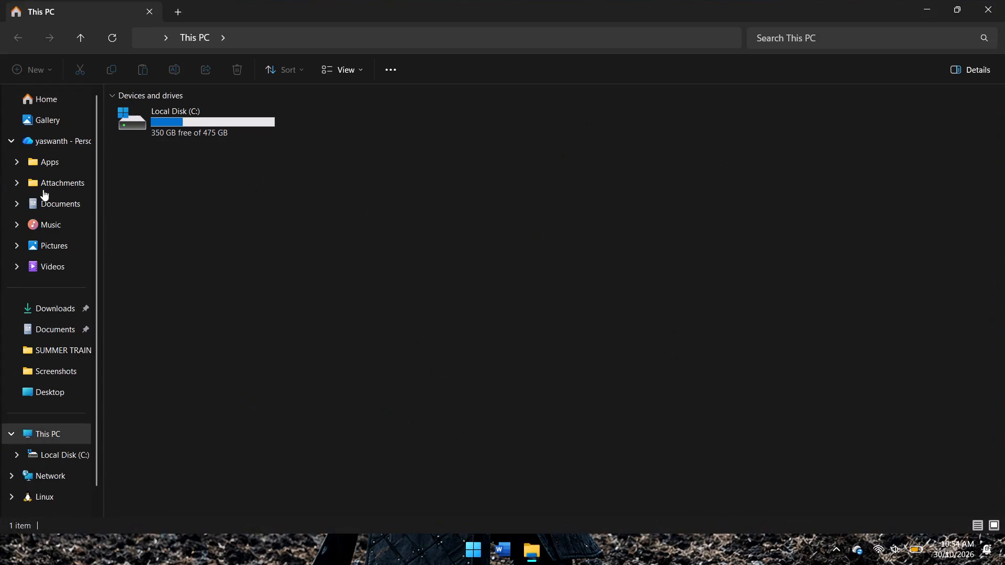
pyautogui.click(59, 308)
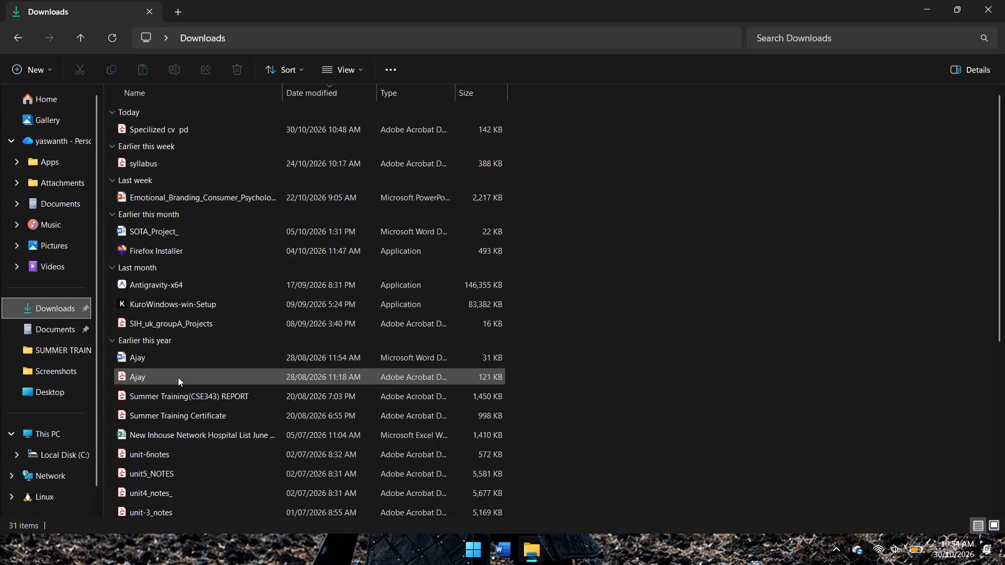
pyautogui.doubleClick(163, 362)
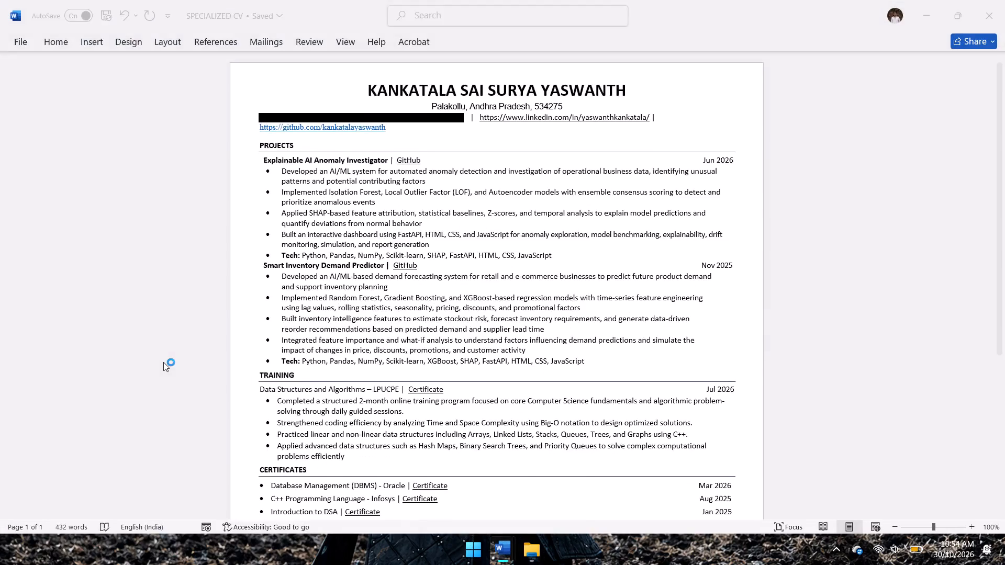
pyautogui.click(1004, 0)
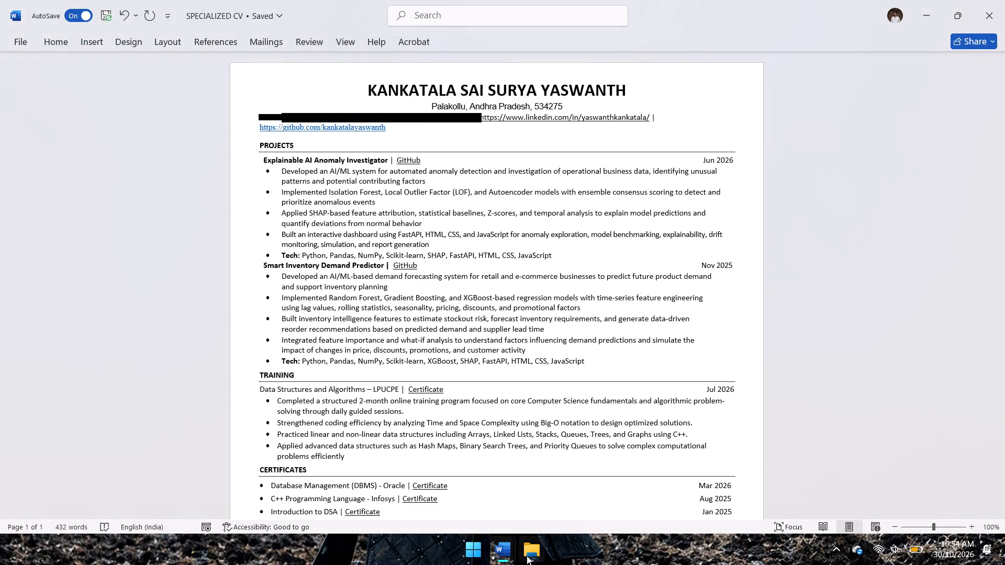
# Look through the Downloads and Documents folders in File Explorer, and close the window.
pyautogui.click(527, 556)
pyautogui.hscroll(1, 228, 409)
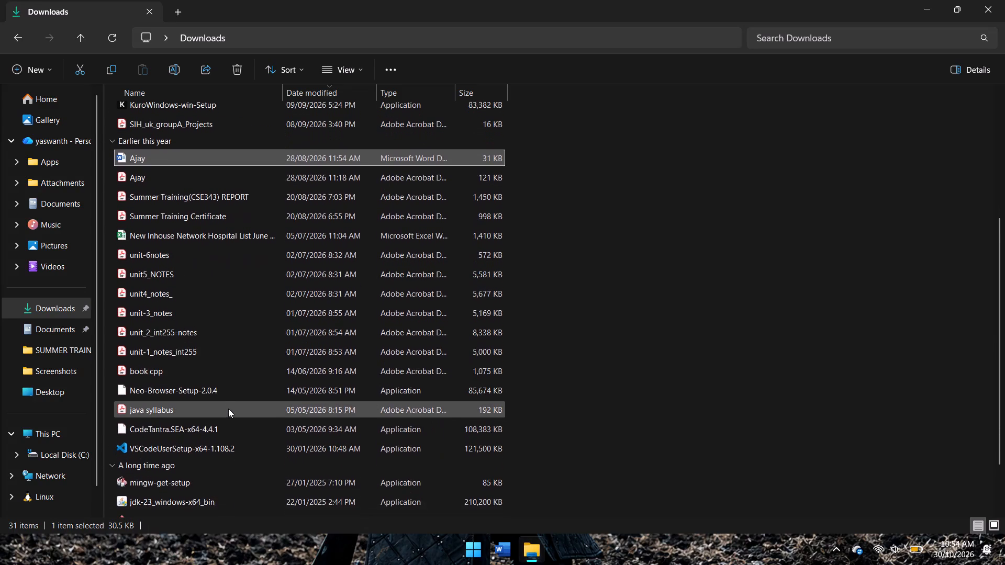
pyautogui.hscroll(1, 228, 409)
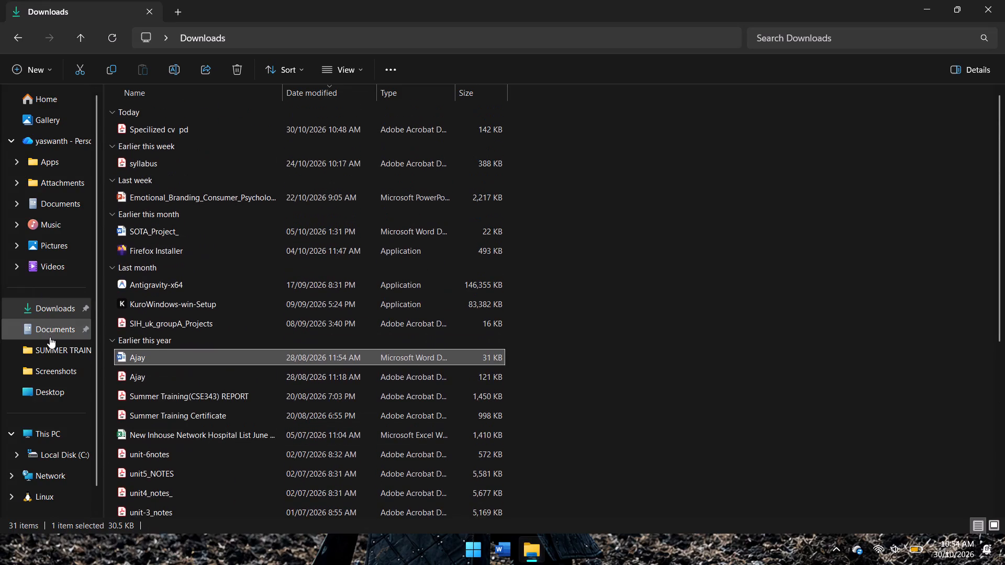
pyautogui.click(50, 337)
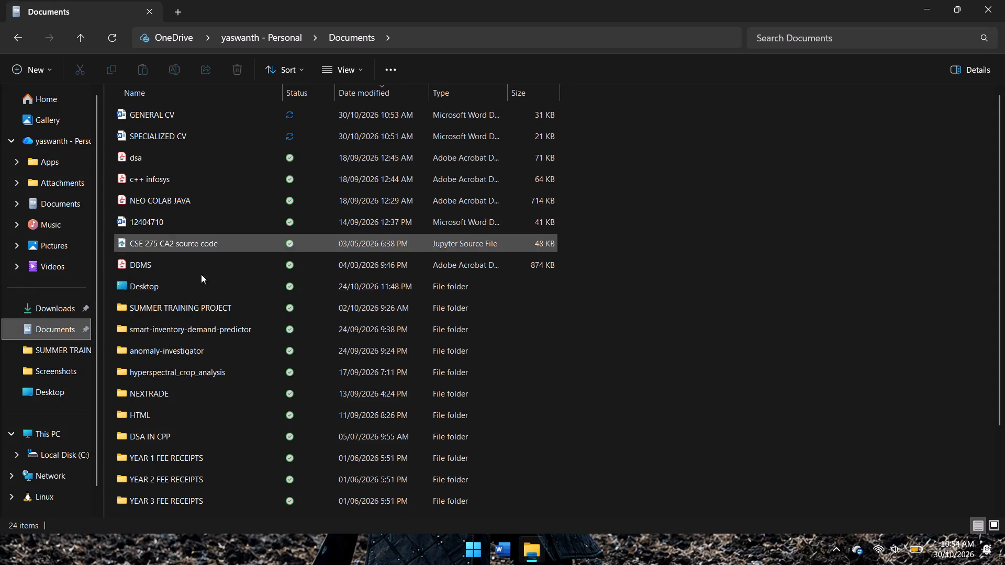
pyautogui.click(1004, 0)
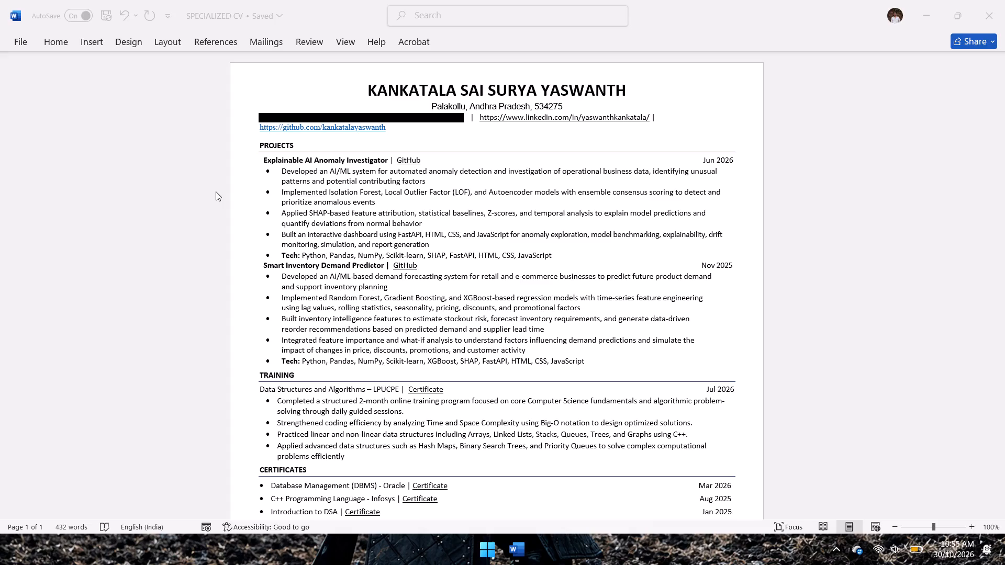
# Search the computer for Google Chrome and open it.
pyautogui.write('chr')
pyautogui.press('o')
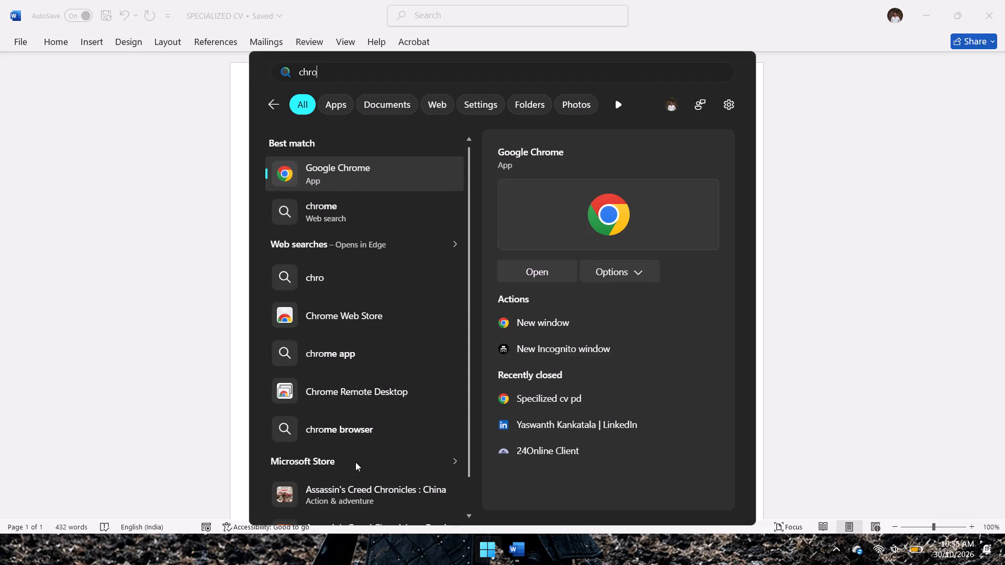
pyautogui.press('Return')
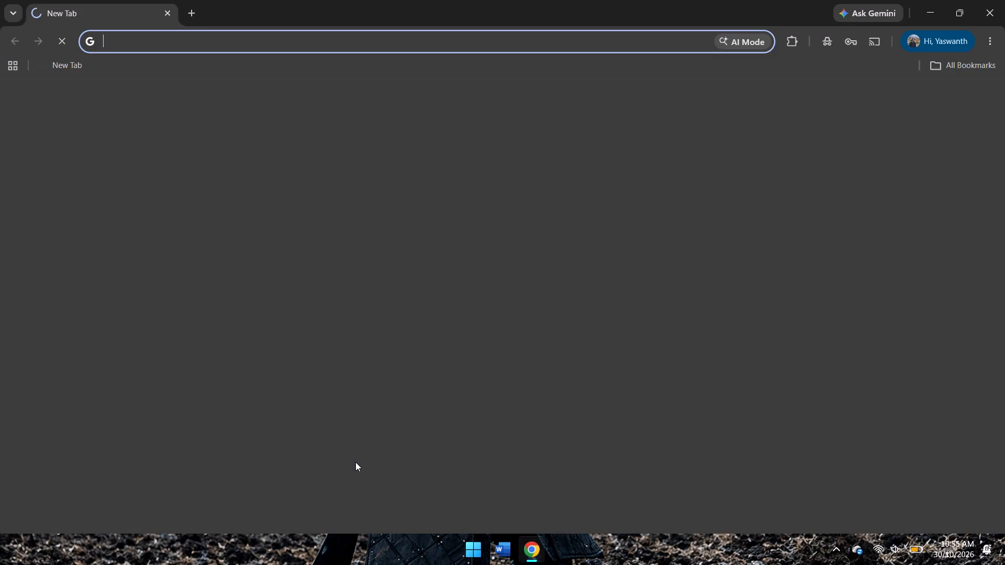
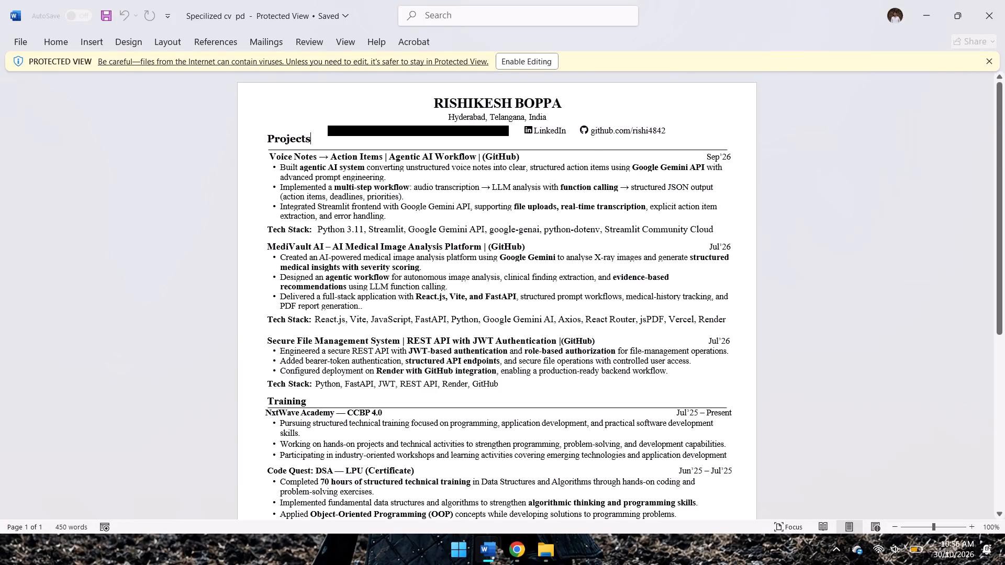
# Copy the small symbol at the start of the header contact line in the protected reference CV and switch to the SPECIALIZED CV document.
pyautogui.moveTo(341, 130); pyautogui.dragTo(328, 128)
pyautogui.hotkey('ctrl', 'c')
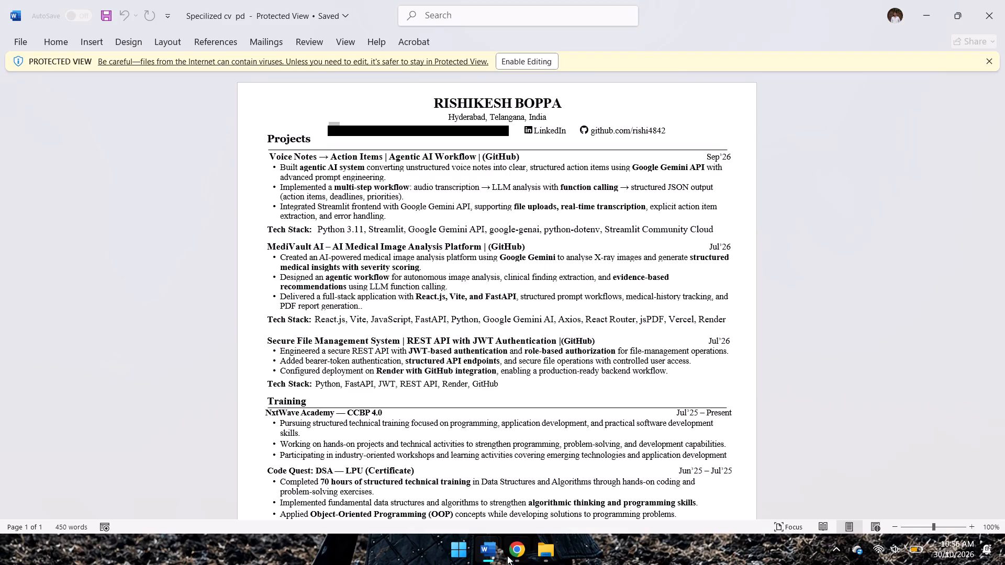
pyautogui.click(510, 487)
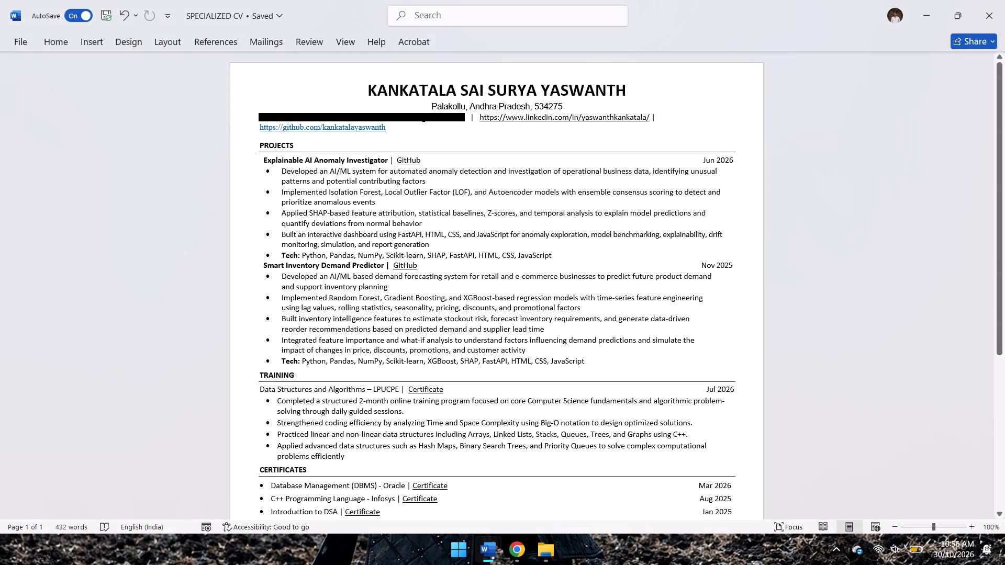
# Paste the copied phone icon in front of the phone number in the specialized CV's contact line.
pyautogui.click(261, 116)
pyautogui.hotkey('ctrl', 'v')
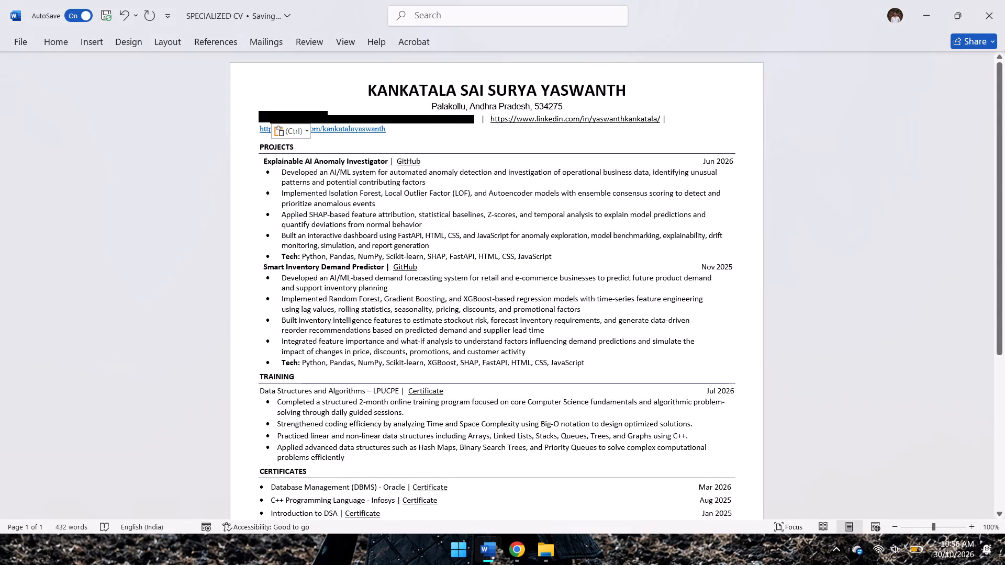
pyautogui.click(341, 118)
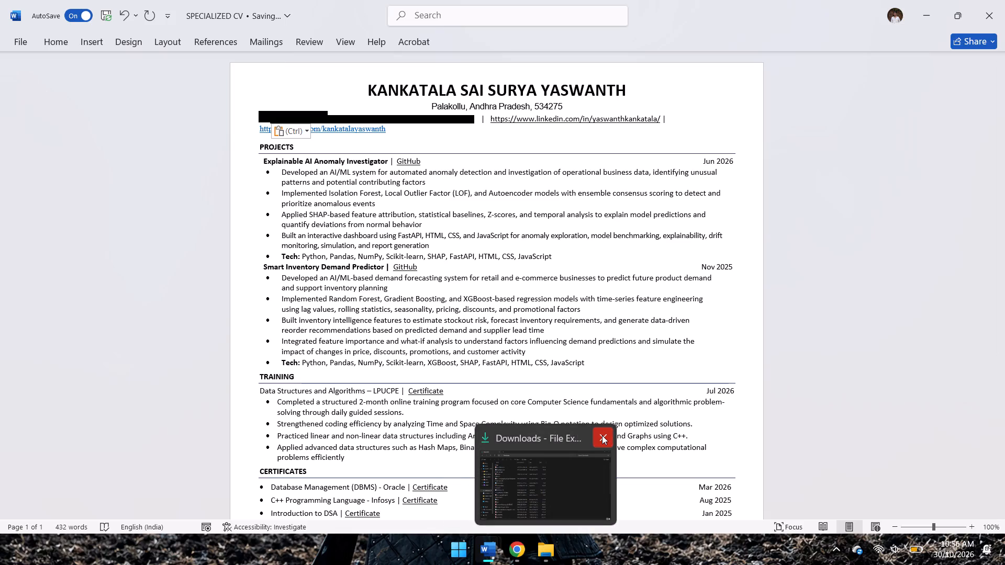
# Close the Downloads File Explorer window and the WhatsApp browser window.
pyautogui.click(602, 435)
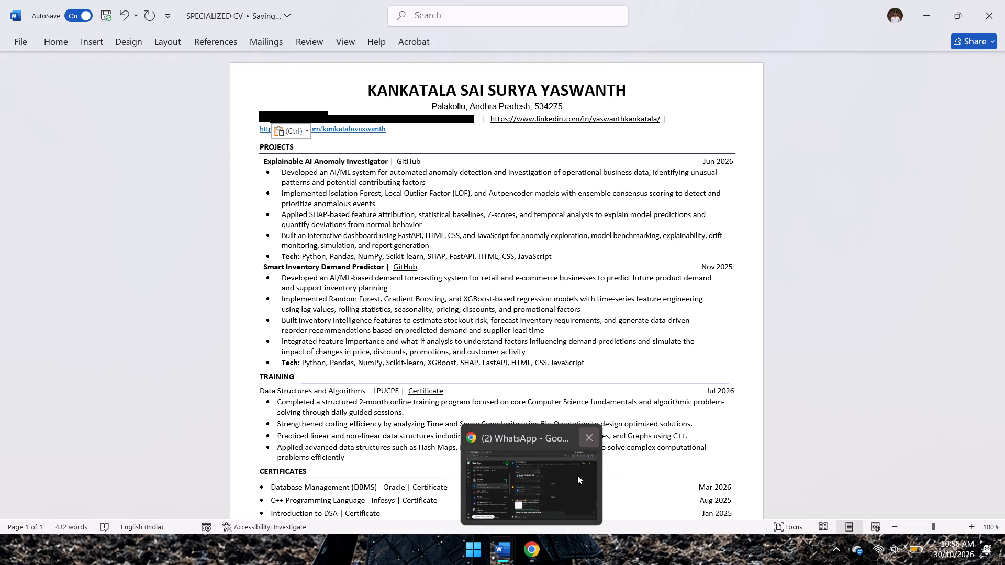
pyautogui.click(587, 439)
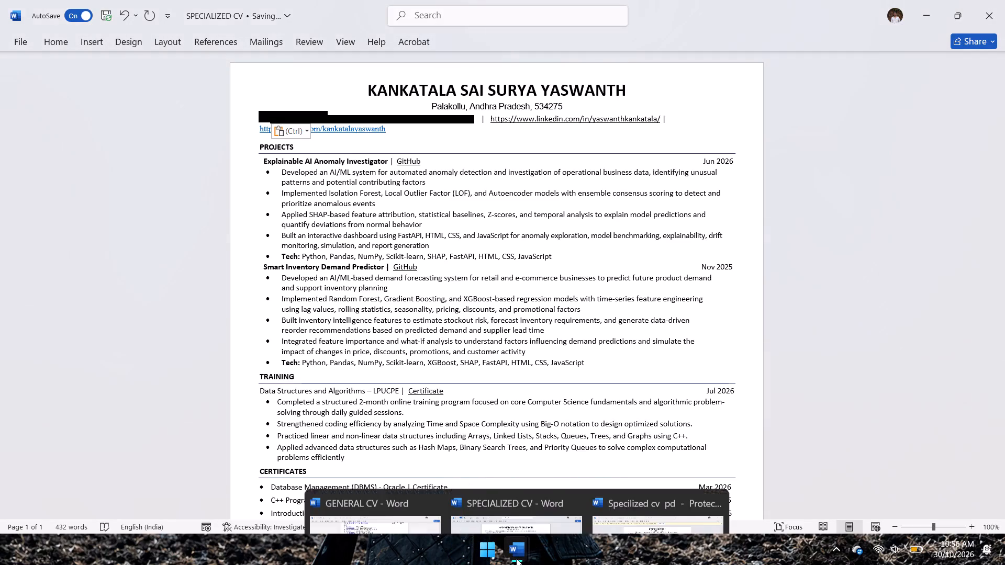
# Switch to the downloaded reference document Specilized cv pd and enable editing in it.
pyautogui.click(625, 478)
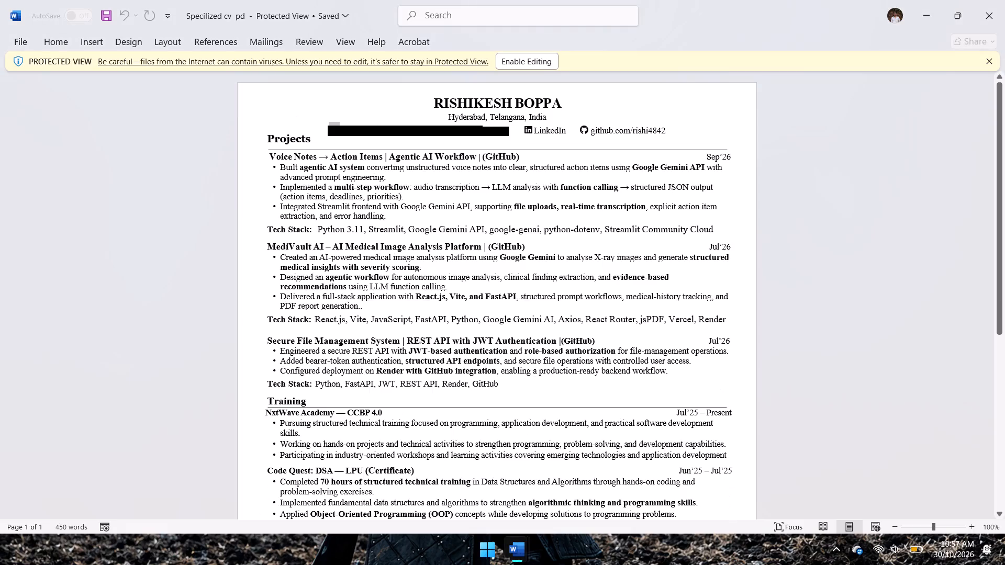
pyautogui.click(453, 219)
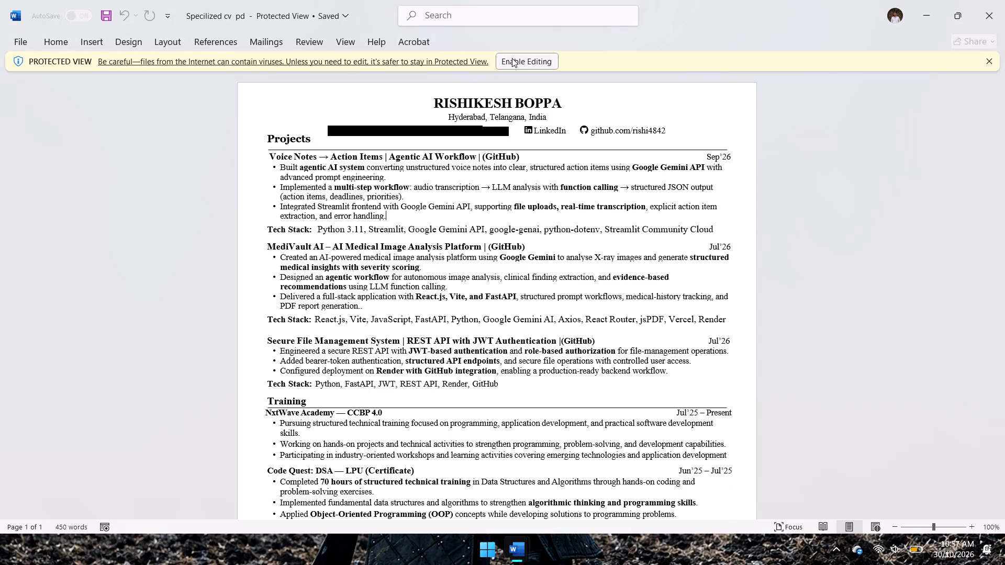
pyautogui.click(512, 58)
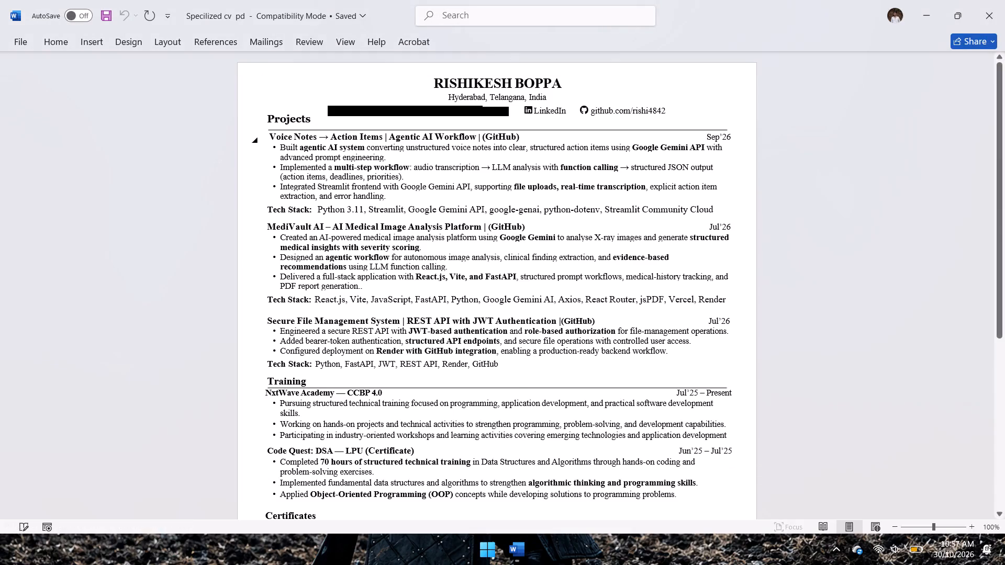
# Examine the formatting of the reference CV's contact line, Projects heading and Voice Notes project title and bullets.
pyautogui.moveTo(341, 109); pyautogui.dragTo(568, 109)
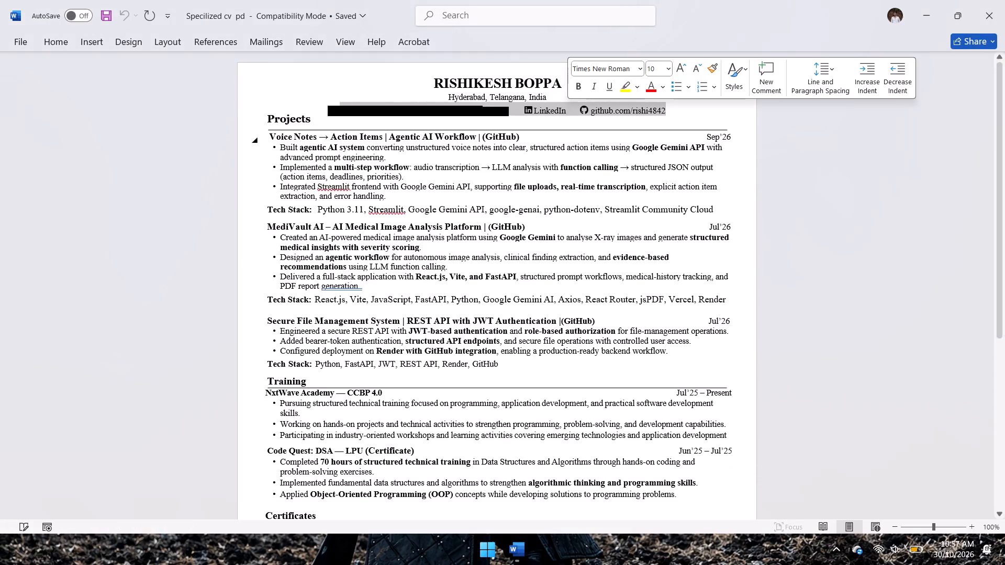
pyautogui.click(403, 191)
pyautogui.moveTo(267, 119); pyautogui.dragTo(327, 119)
pyautogui.click(301, 144)
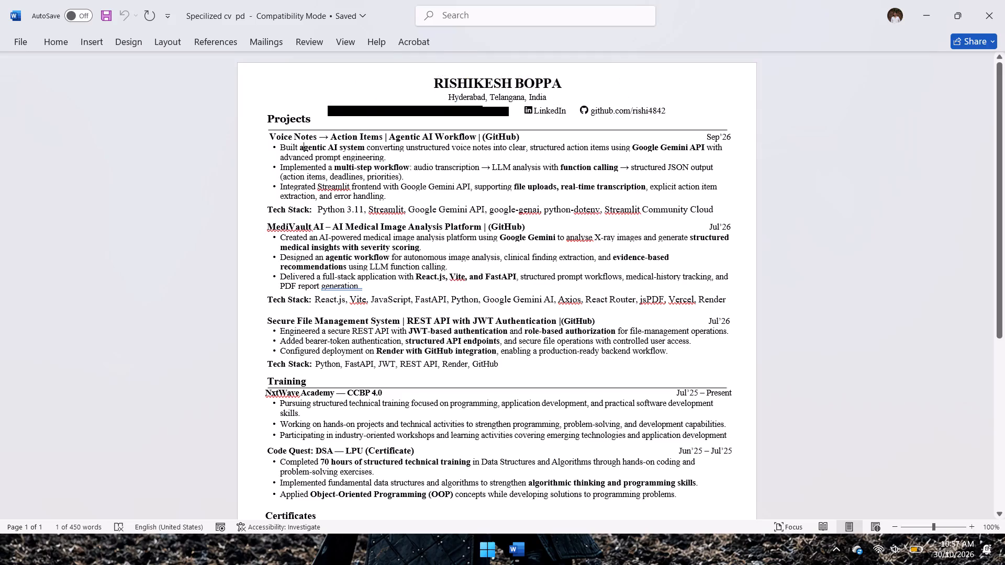
pyautogui.moveTo(269, 137); pyautogui.dragTo(319, 134)
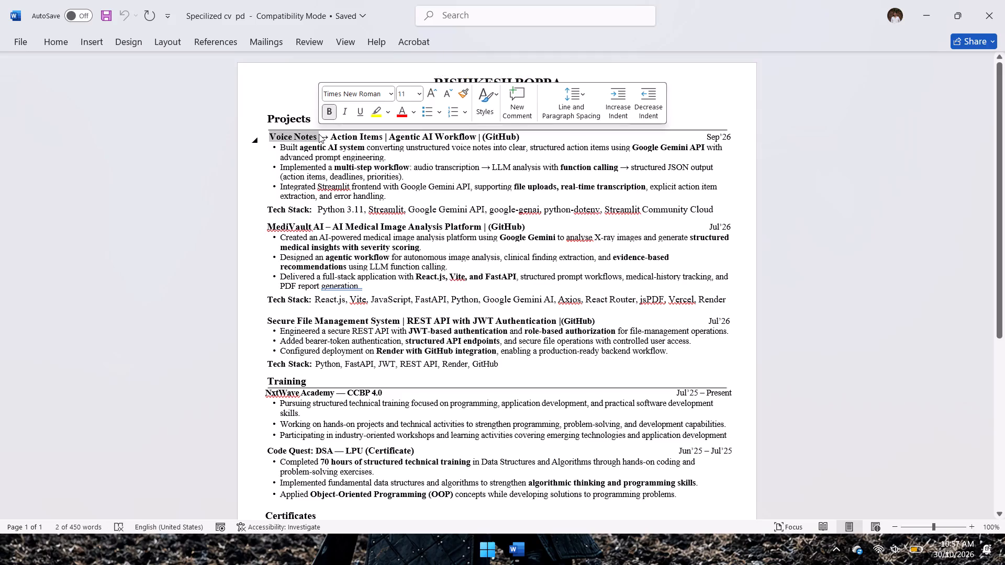
pyautogui.click(286, 146)
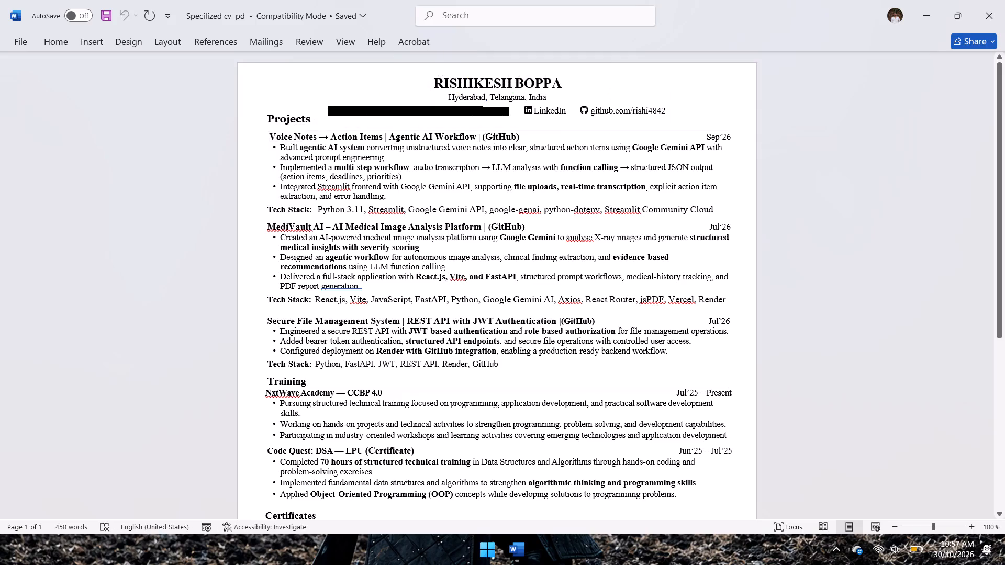
pyautogui.moveTo(280, 146); pyautogui.dragTo(376, 197)
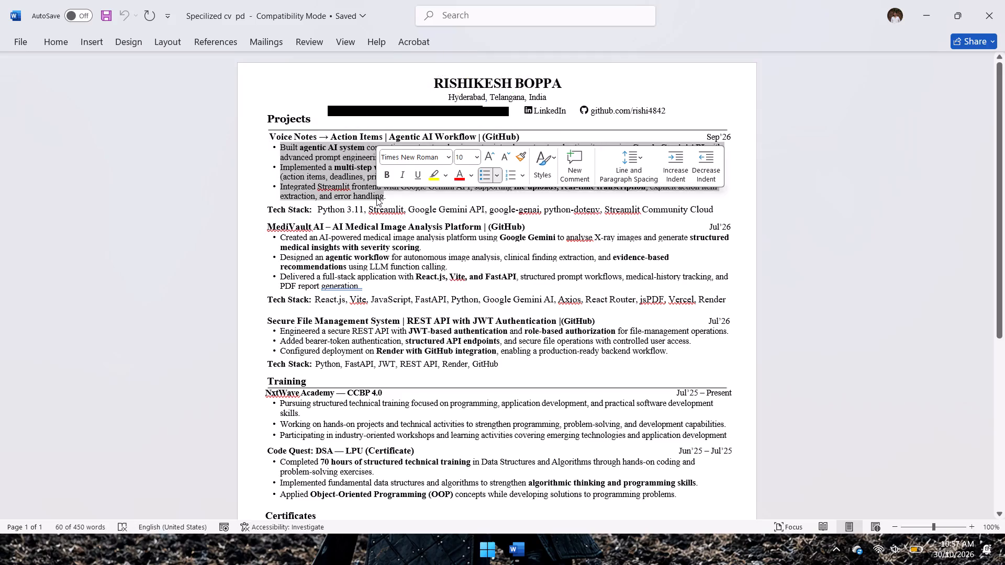
pyautogui.click(579, 285)
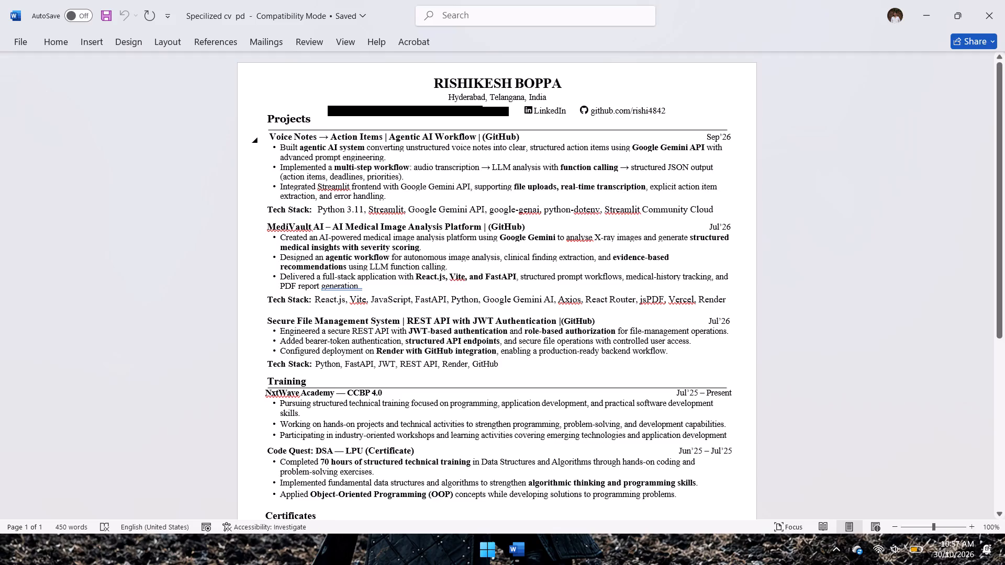
# Copy the email icon from the reference CV, paste it before the specialized CV's email address, and remove one extra space there.
pyautogui.moveTo(394, 108); pyautogui.dragTo(404, 108)
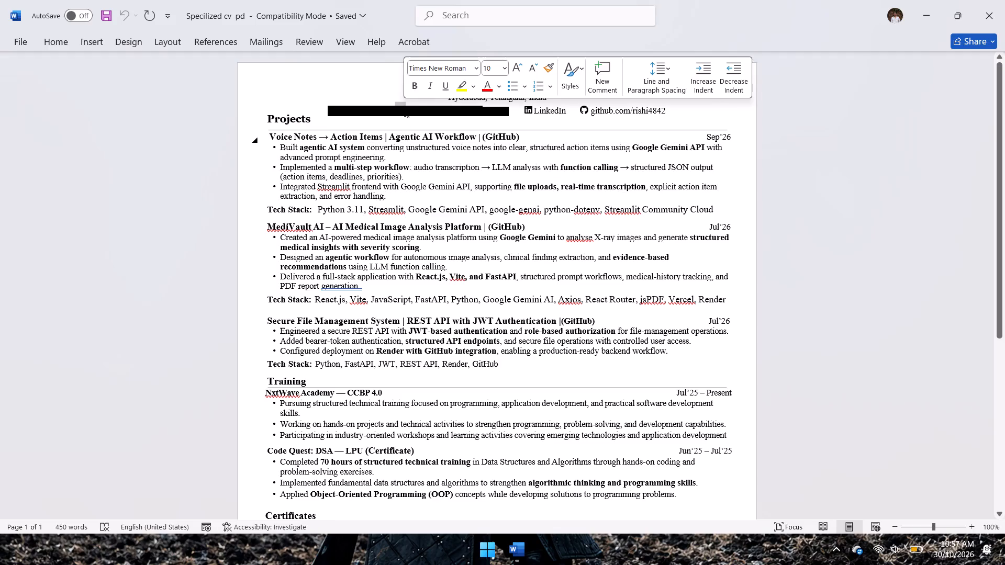
pyautogui.hotkey('ctrl', 'c')
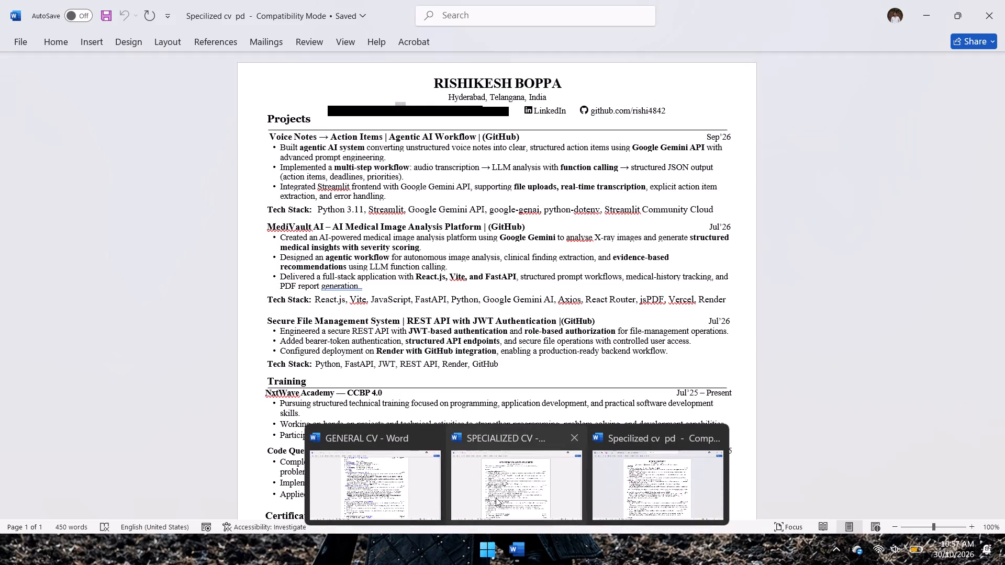
pyautogui.click(496, 498)
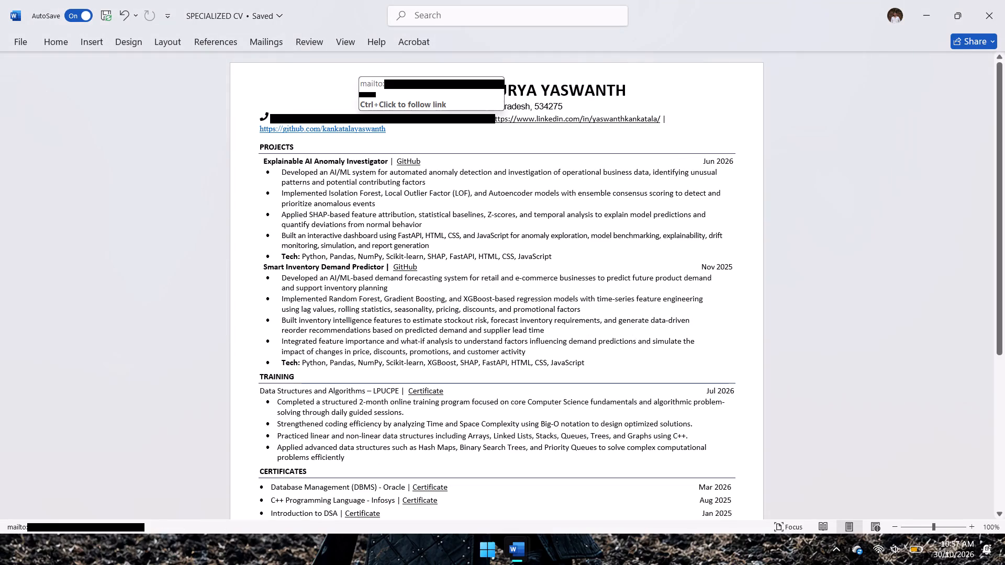
pyautogui.hotkey('ctrl', 'v')
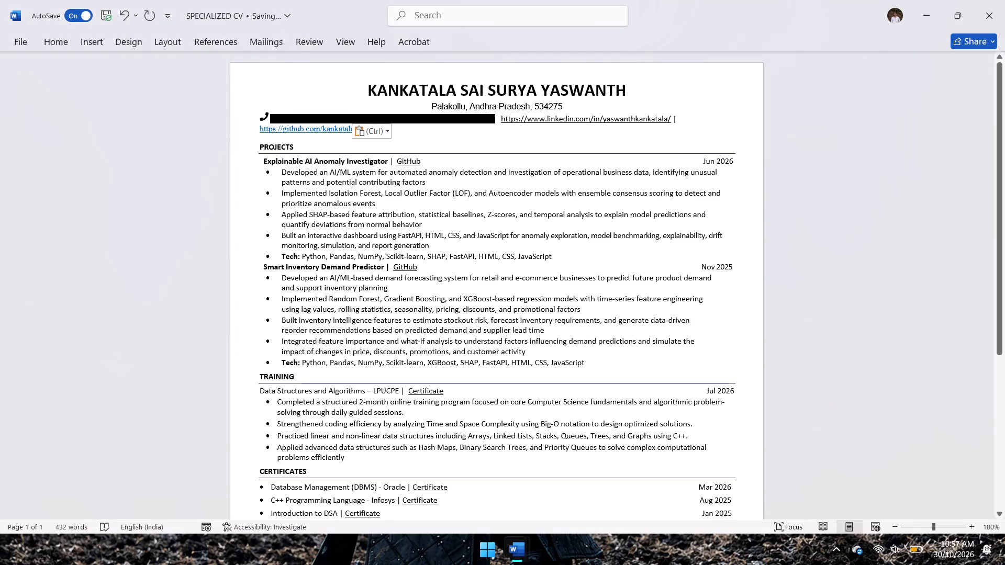
pyautogui.click(496, 122)
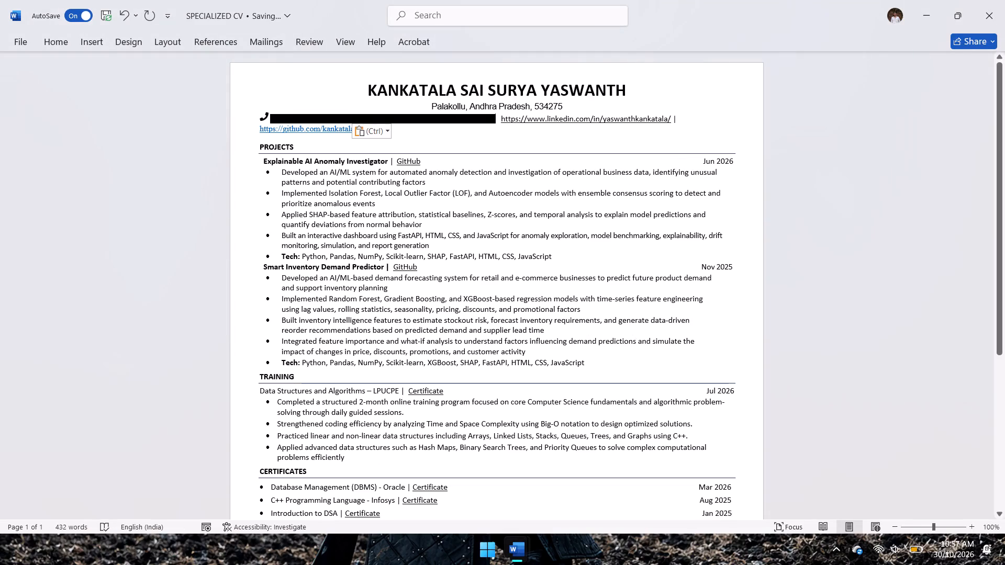
pyautogui.click(339, 116)
pyautogui.press('BackSpace')
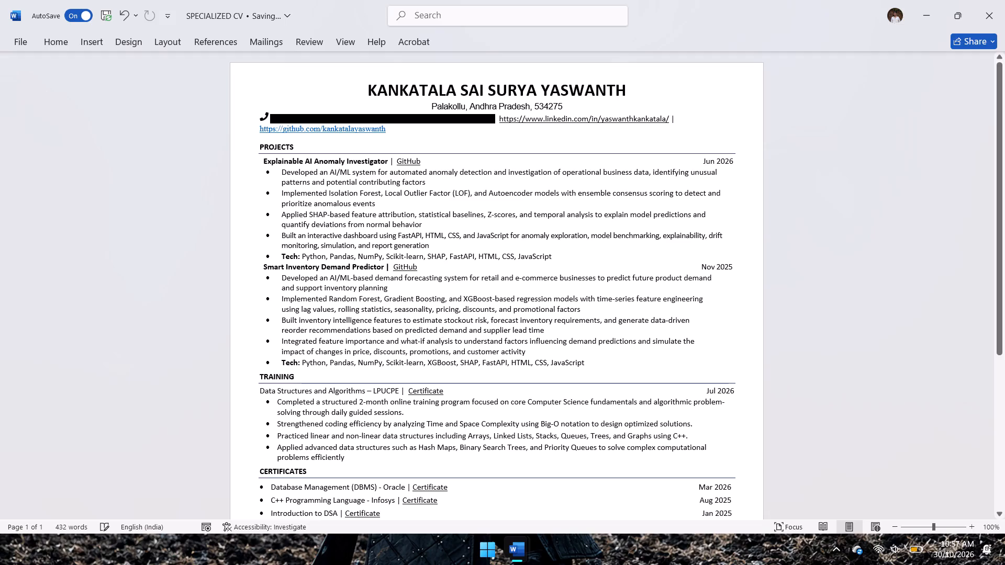
# Remove the extra spaces in front of the LinkedIn link in the specialized CV's contact line.
pyautogui.click(502, 119)
pyautogui.press('Left')
pyautogui.press('BackSpace')
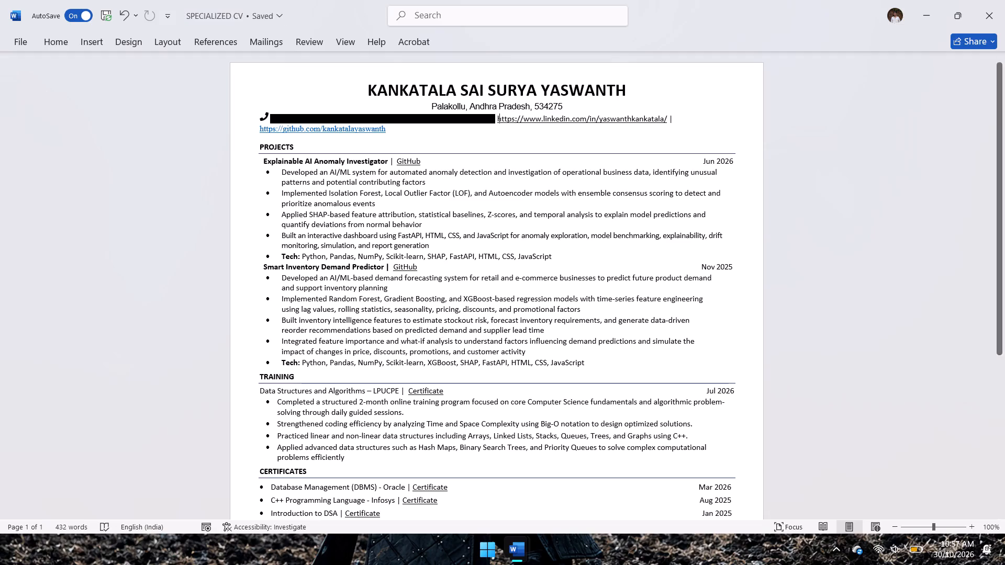
pyautogui.press('BackSpace')
pyautogui.press('BackSpace')
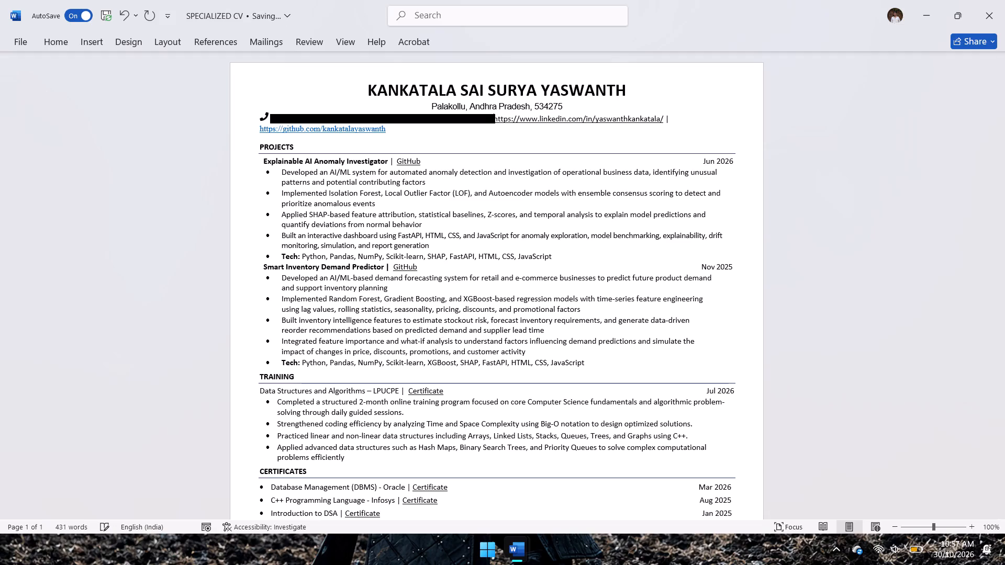
pyautogui.press('BackSpace')
pyautogui.hotkey('ctrl', 'z')
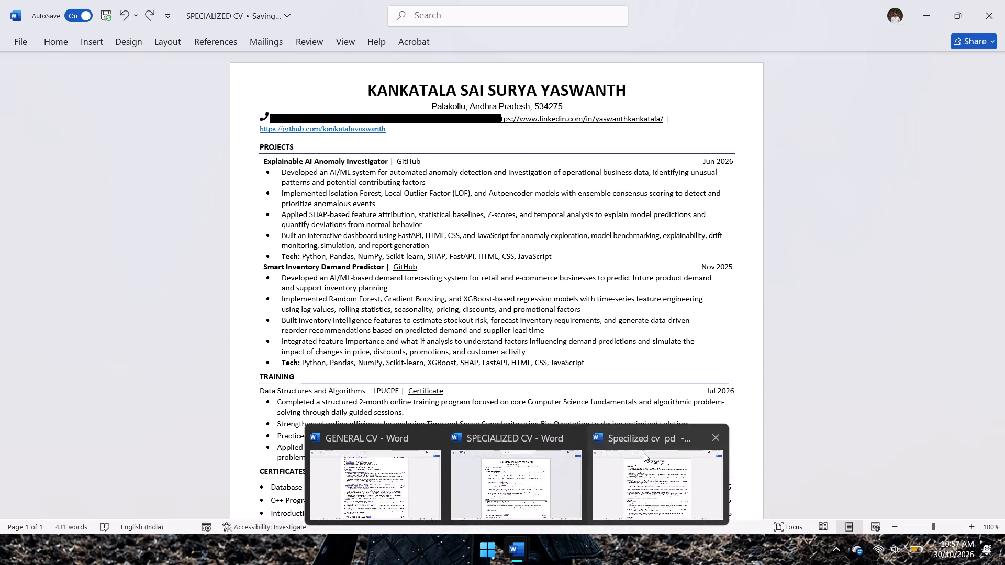
# Copy the LinkedIn icon from the reference CV and paste it directly before the specialized CV's LinkedIn link.
pyautogui.click(644, 453)
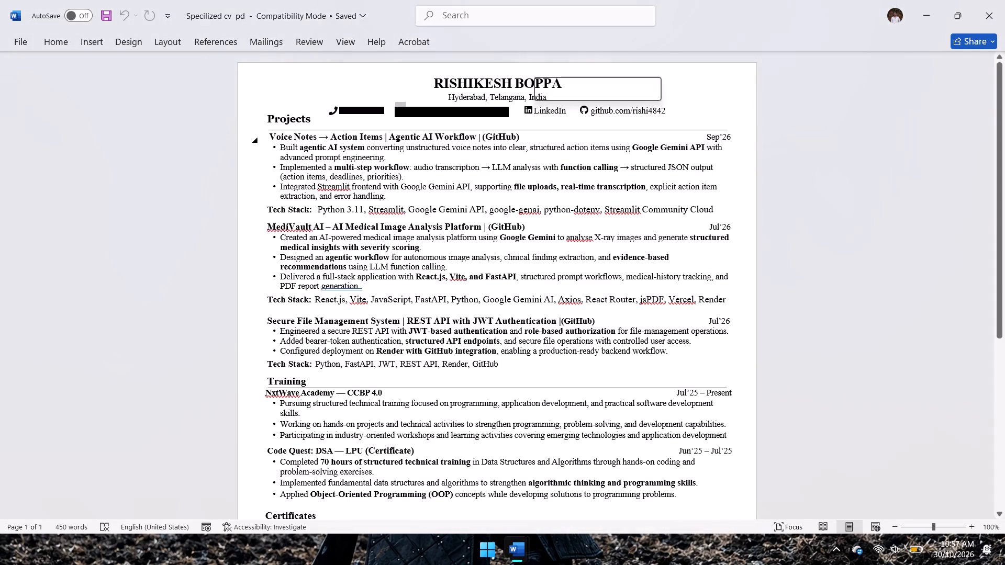
pyautogui.moveTo(535, 108); pyautogui.dragTo(528, 107)
pyautogui.hotkey('ctrl', 'c')
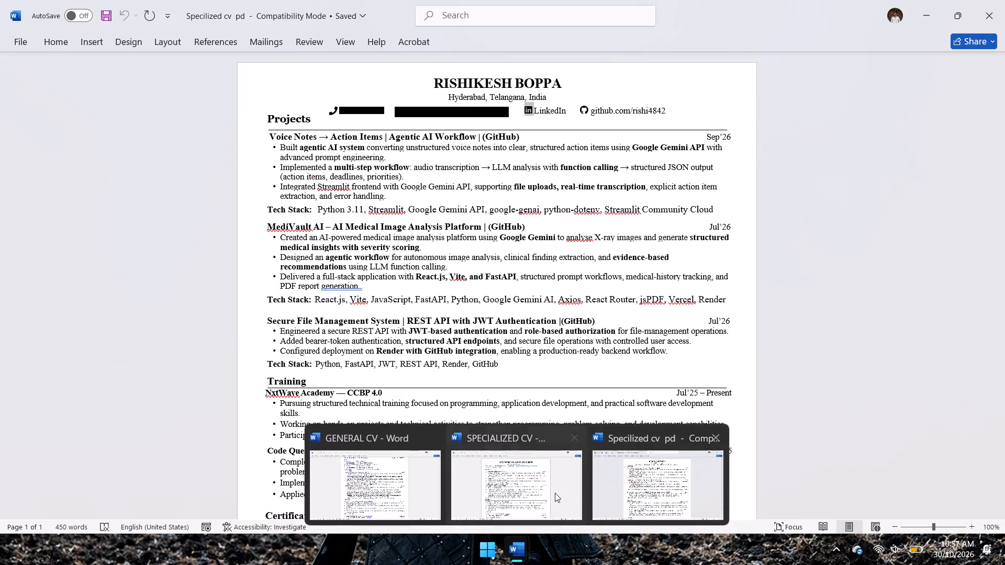
pyautogui.click(542, 491)
pyautogui.hotkey('ctrl', 'v')
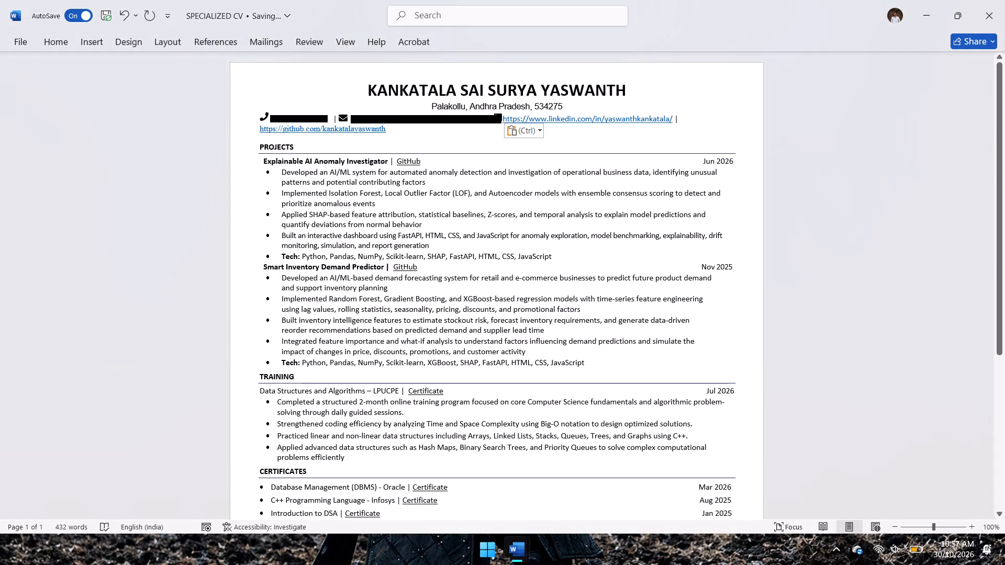
# Copy the GitHub icon from the reference CV and paste it before the GitHub link in the specialized CV.
pyautogui.click(255, 130)
pyautogui.click(613, 484)
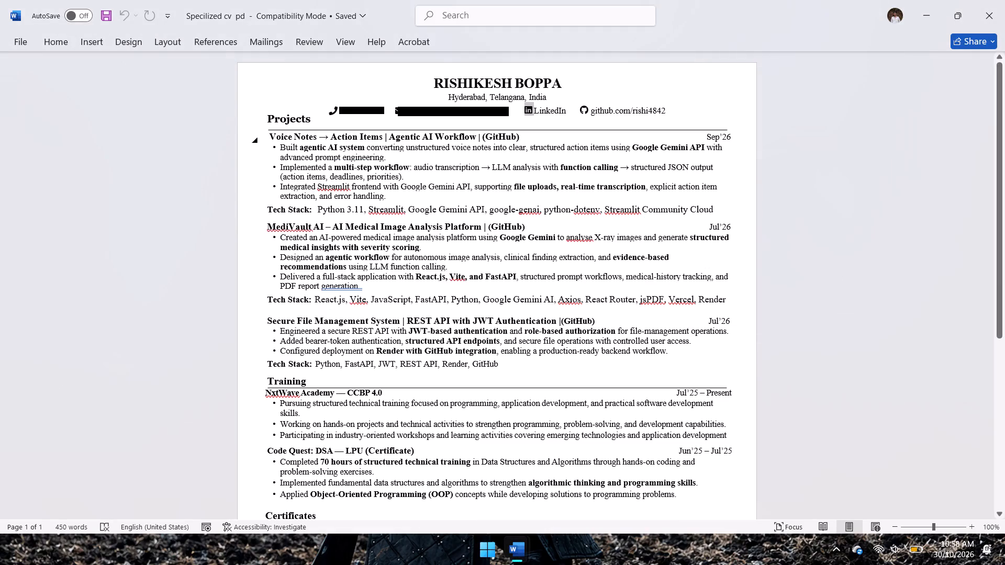
pyautogui.click(589, 108)
pyautogui.hotkey('ctrl', 'c')
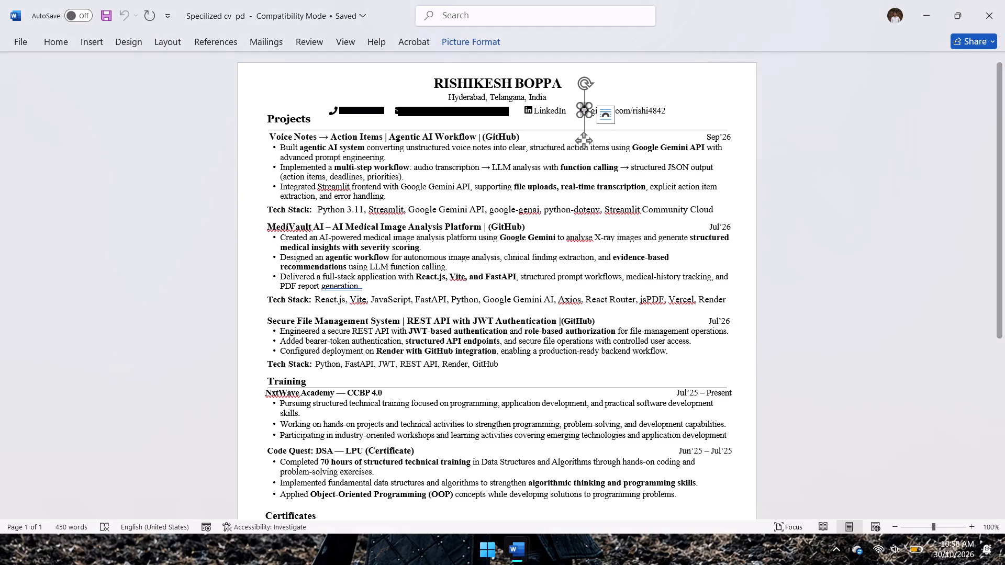
pyautogui.click(509, 506)
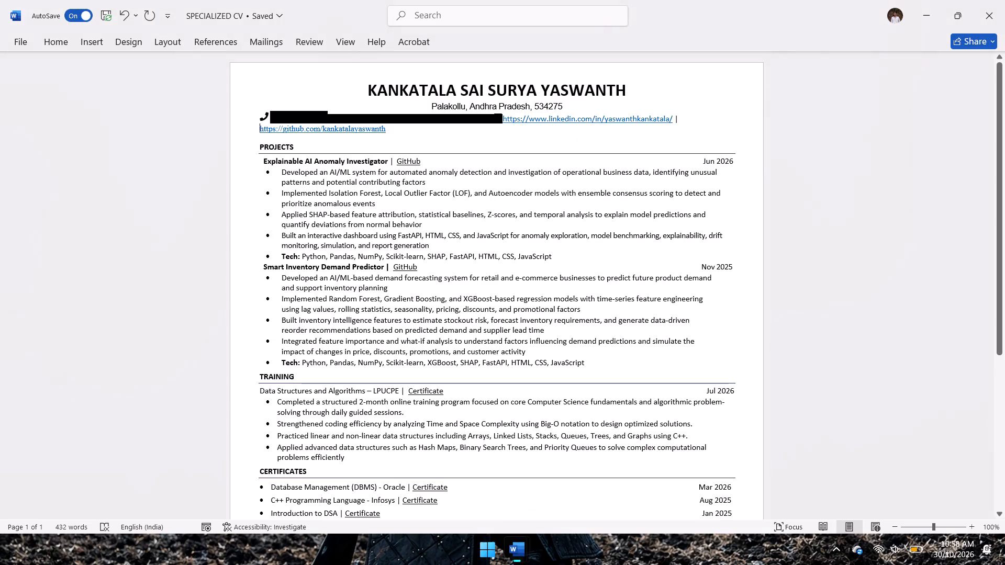
pyautogui.hotkey('ctrl', 'v')
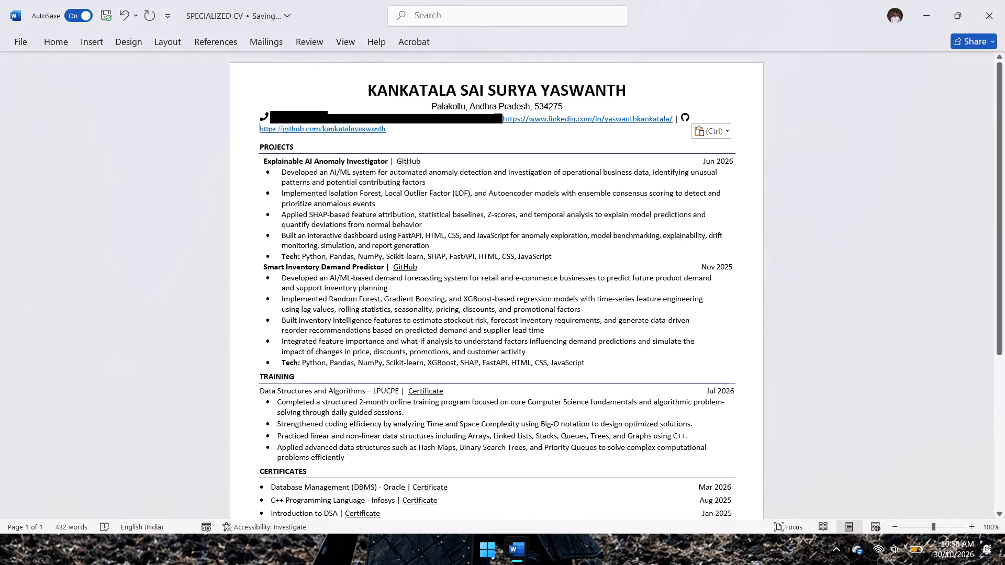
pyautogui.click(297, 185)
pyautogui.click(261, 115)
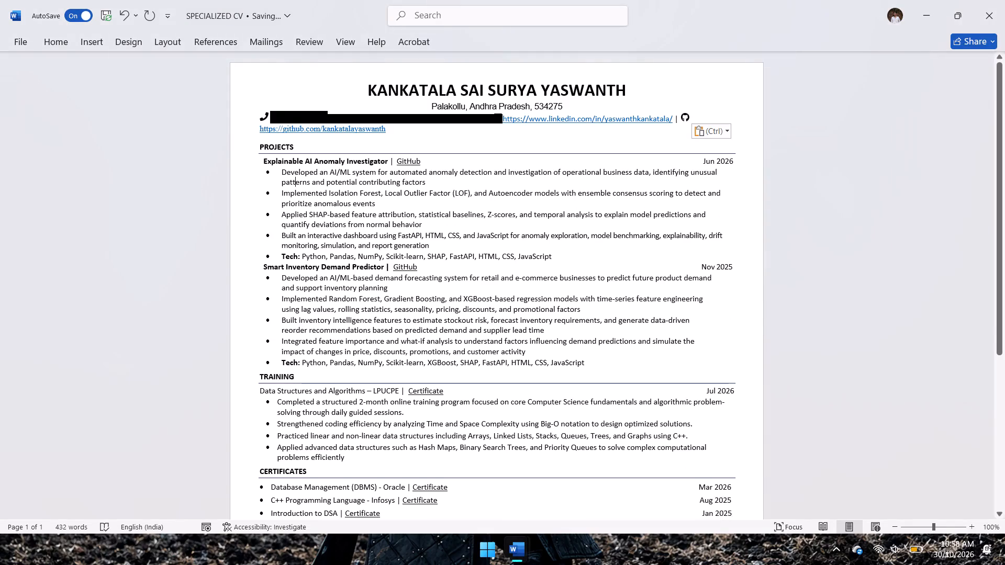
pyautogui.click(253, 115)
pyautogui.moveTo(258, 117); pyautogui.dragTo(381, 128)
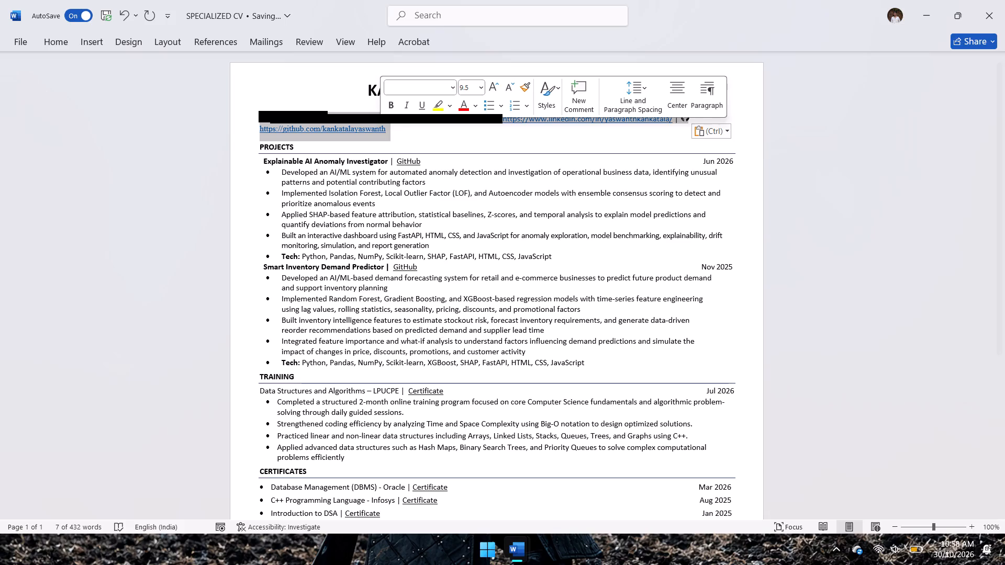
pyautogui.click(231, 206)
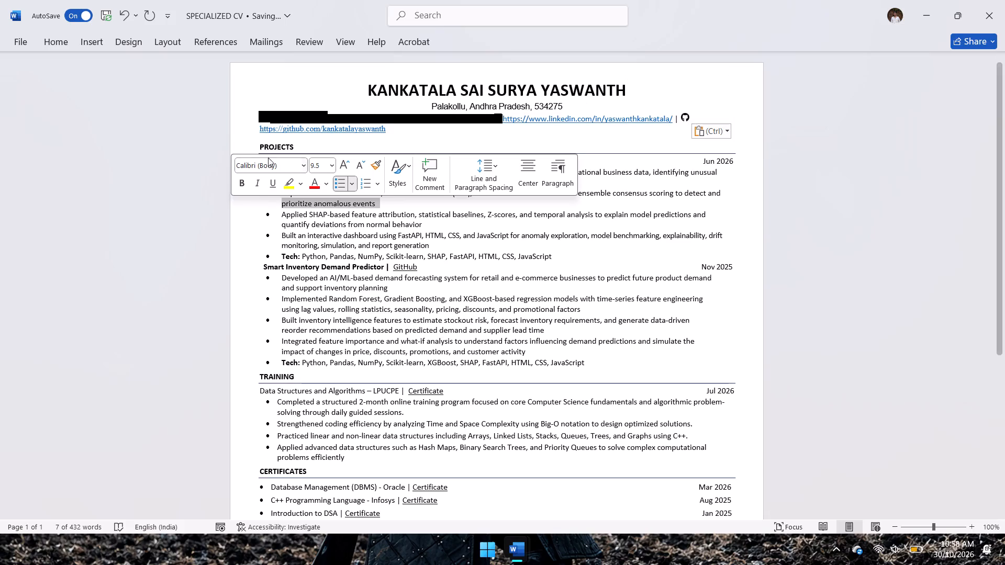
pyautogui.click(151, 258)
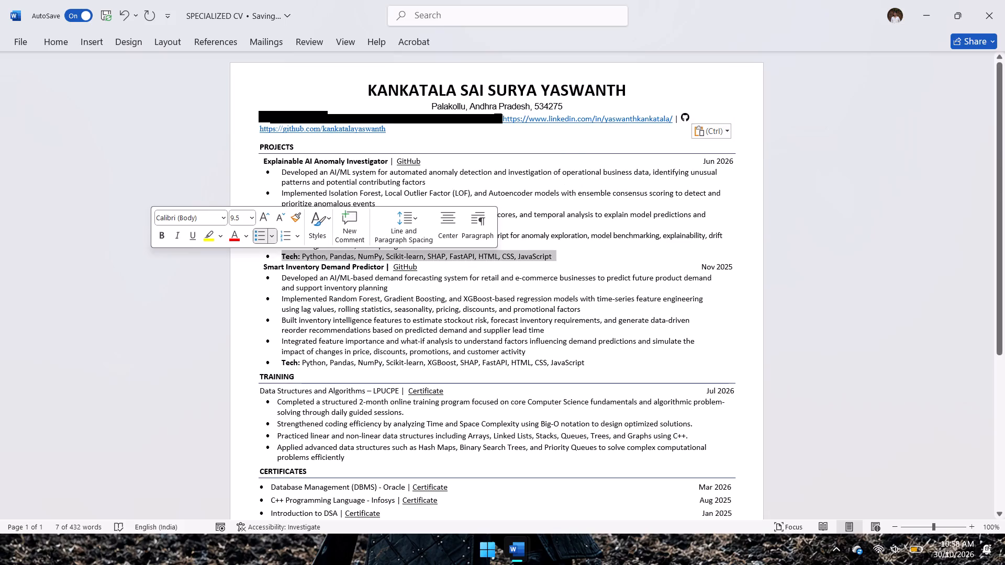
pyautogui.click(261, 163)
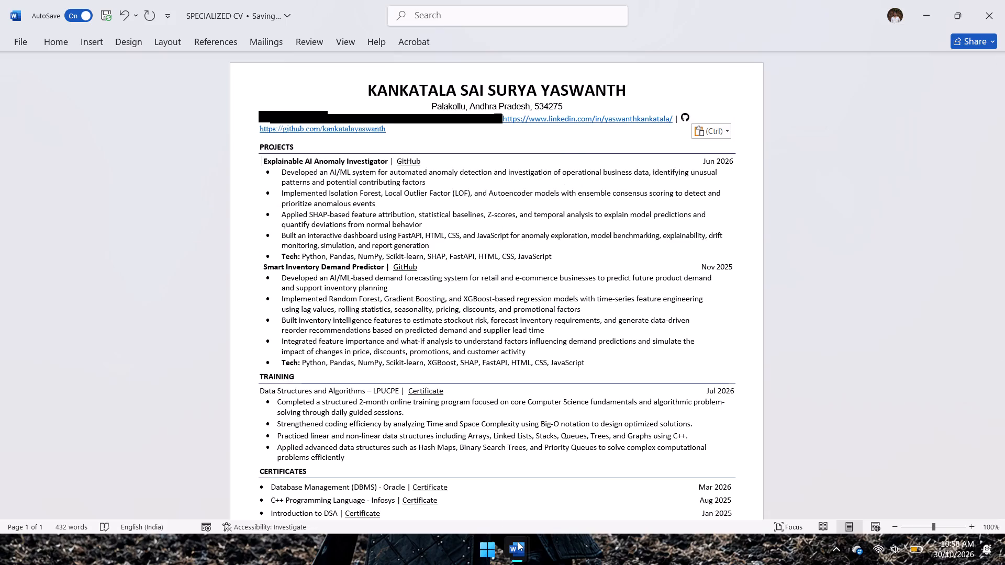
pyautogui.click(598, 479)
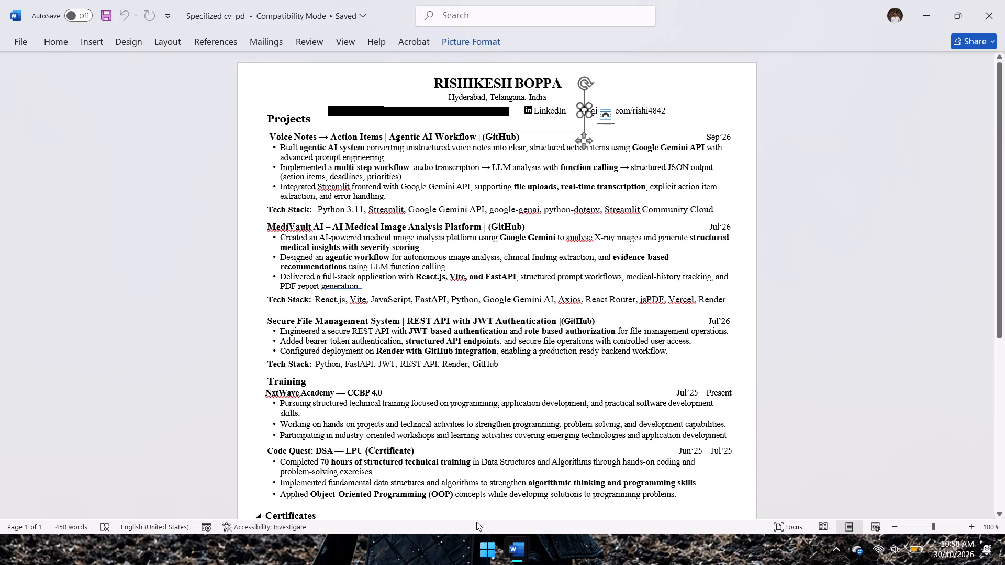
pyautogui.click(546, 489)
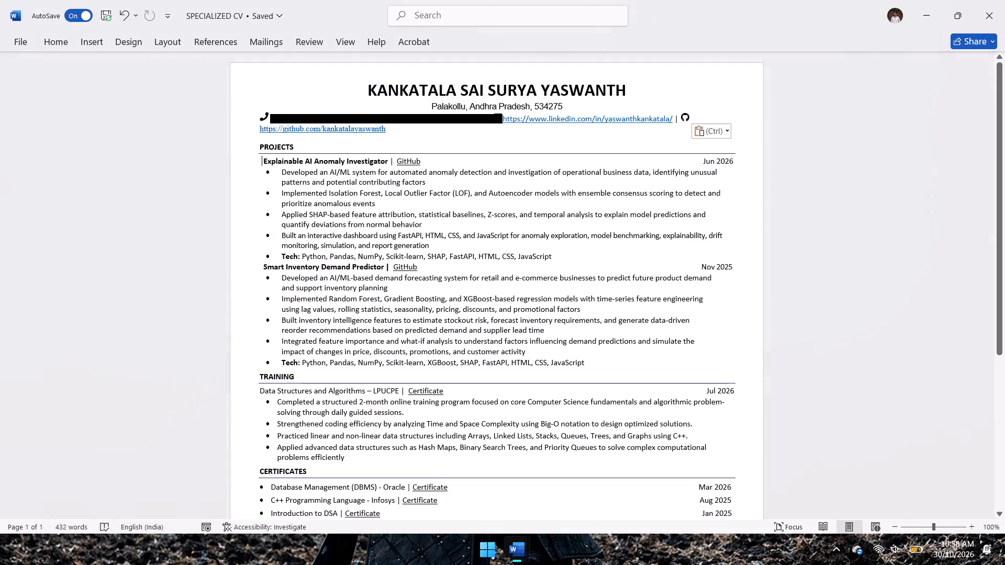
# Set the font size of the PROJECTS and TRAINING headings in the specialized CV to 12.
pyautogui.moveTo(293, 148); pyautogui.dragTo(259, 146)
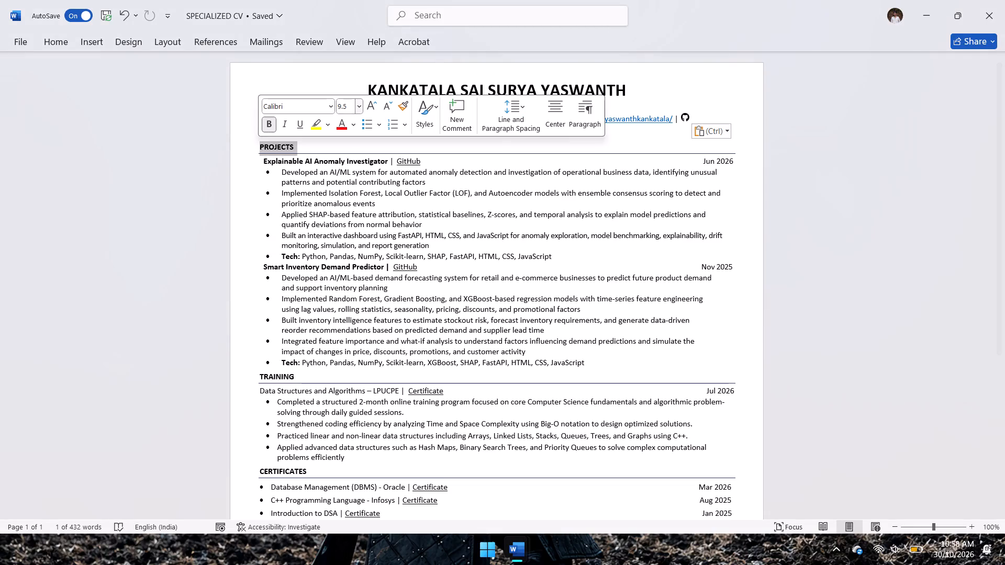
pyautogui.click(354, 108)
pyautogui.click(358, 108)
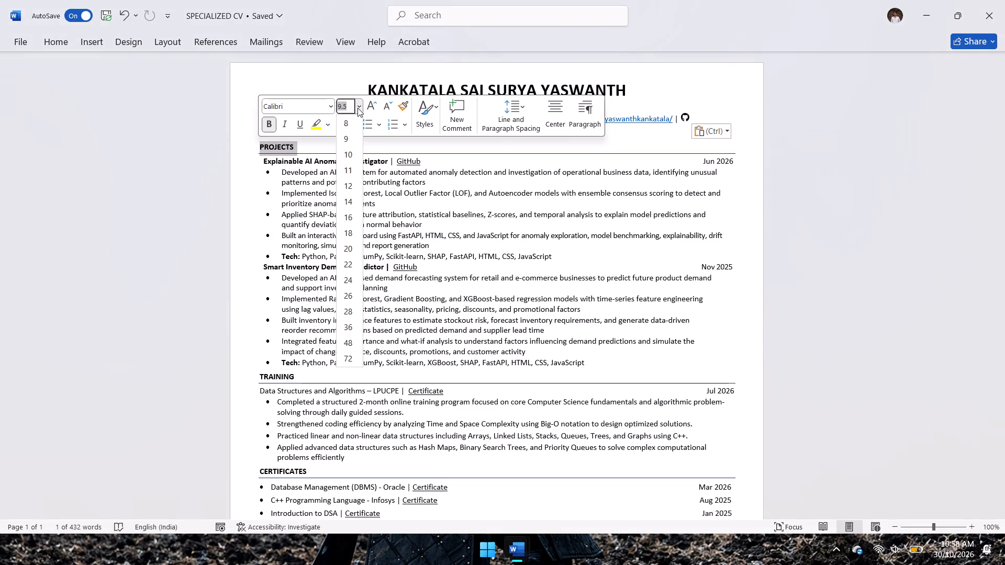
pyautogui.click(355, 185)
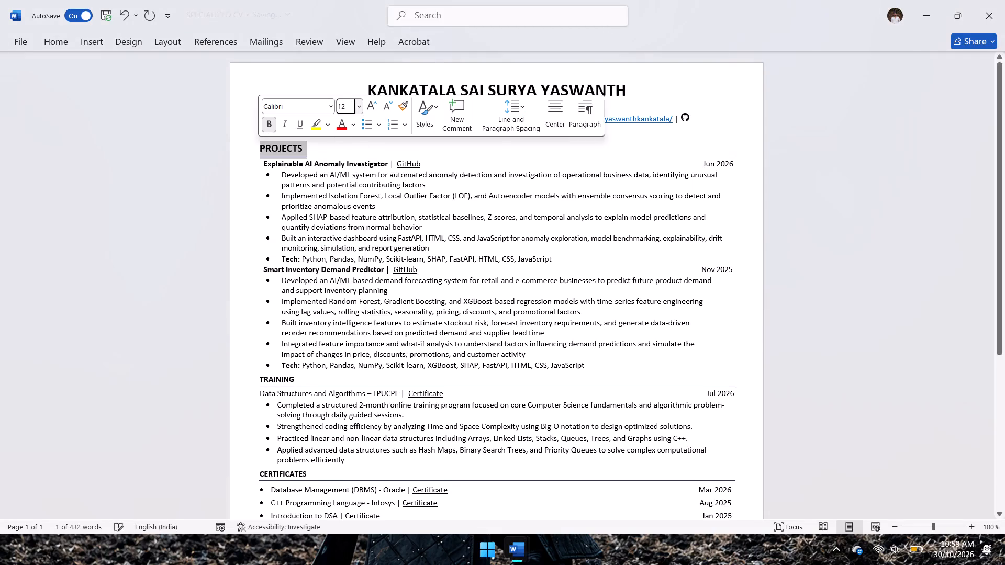
pyautogui.click(203, 216)
pyautogui.moveTo(297, 379); pyautogui.dragTo(245, 375)
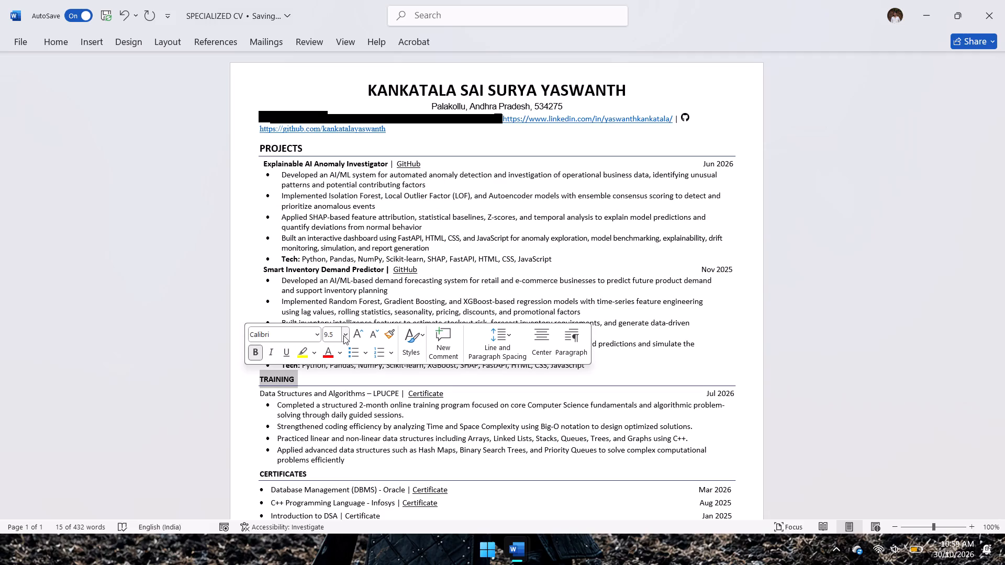
pyautogui.click(343, 335)
pyautogui.click(341, 149)
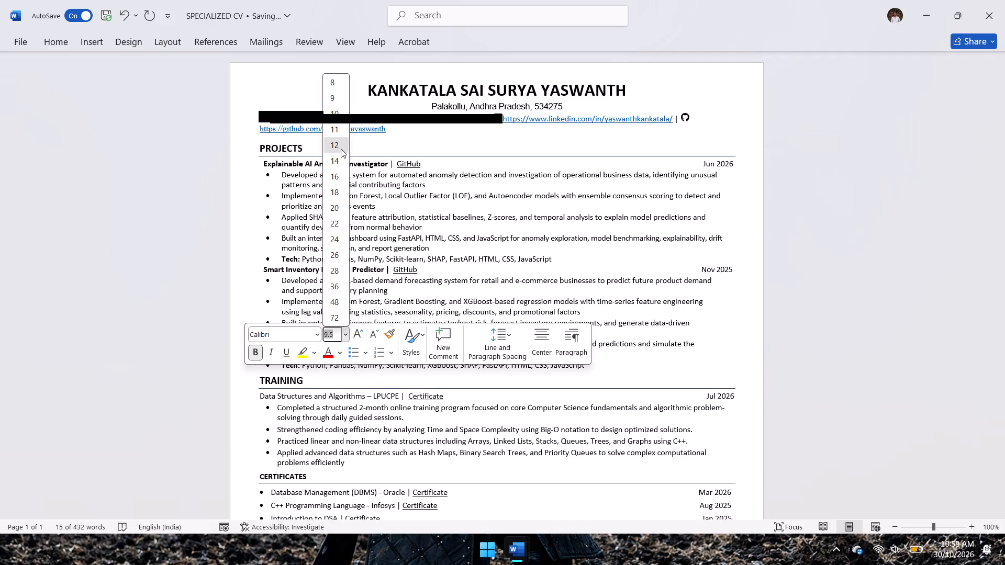
pyautogui.click(916, 281)
# Set the font size of the CERTIFICATES and TECHNICAL SKILLS headings to 12.
pyautogui.scroll(-8, 916, 281)
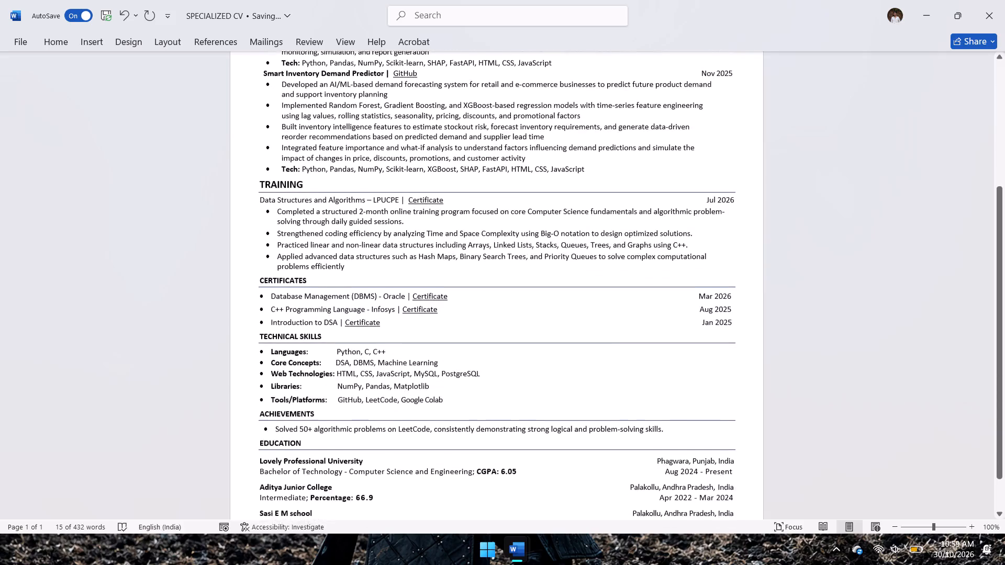
pyautogui.scroll(-3, 916, 281)
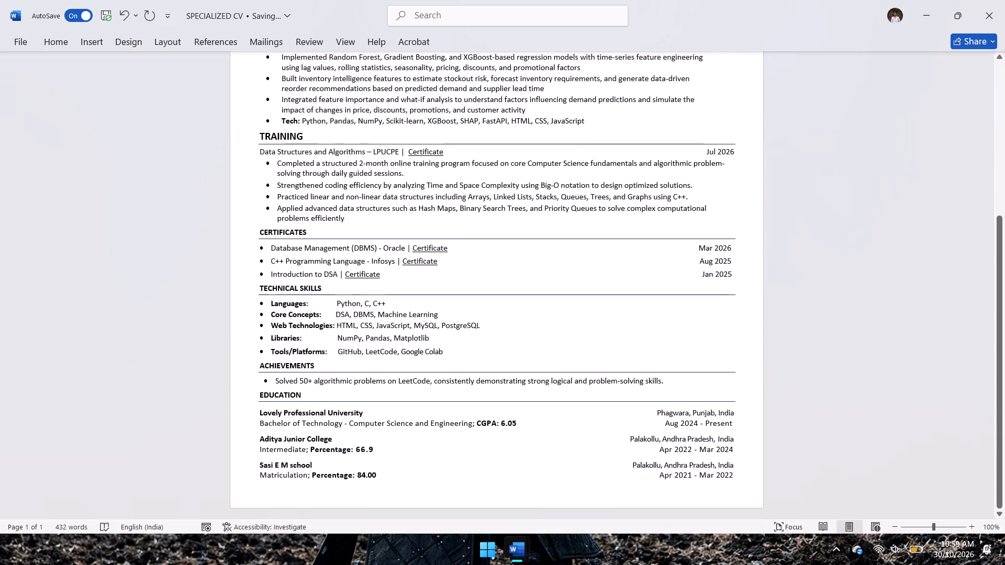
pyautogui.moveTo(305, 233); pyautogui.dragTo(261, 231)
pyautogui.click(362, 188)
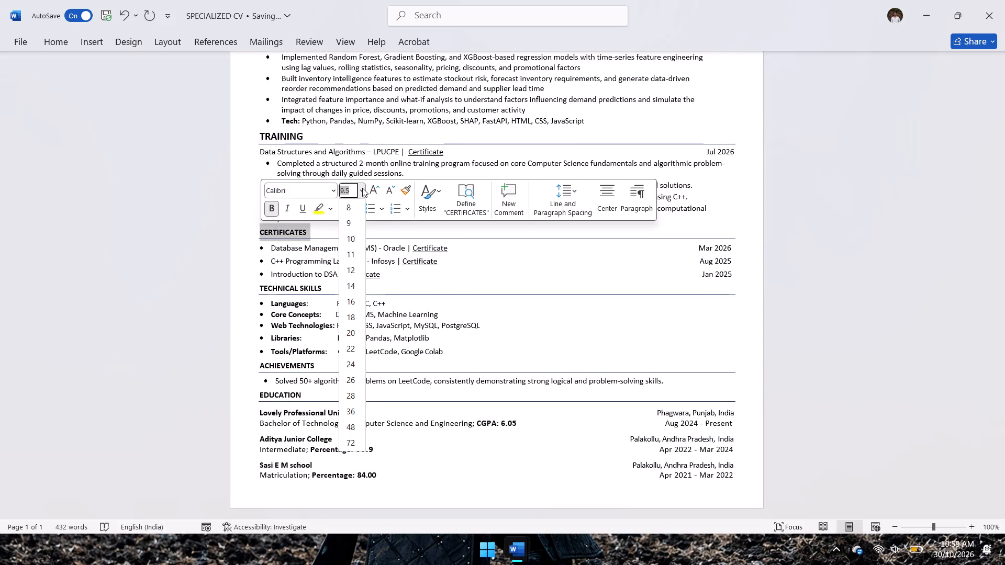
pyautogui.click(353, 272)
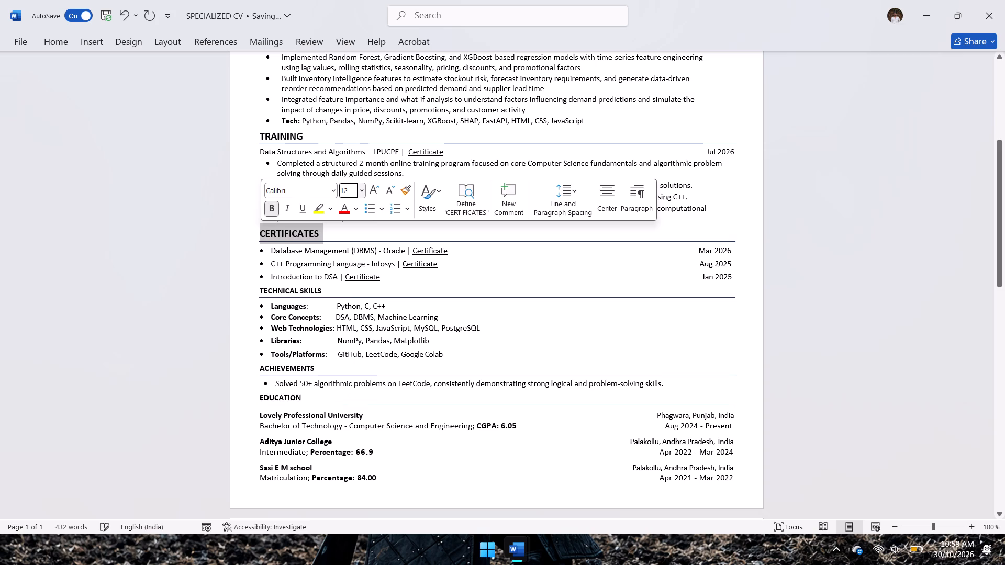
pyautogui.click(332, 287)
pyautogui.moveTo(318, 293); pyautogui.dragTo(252, 288)
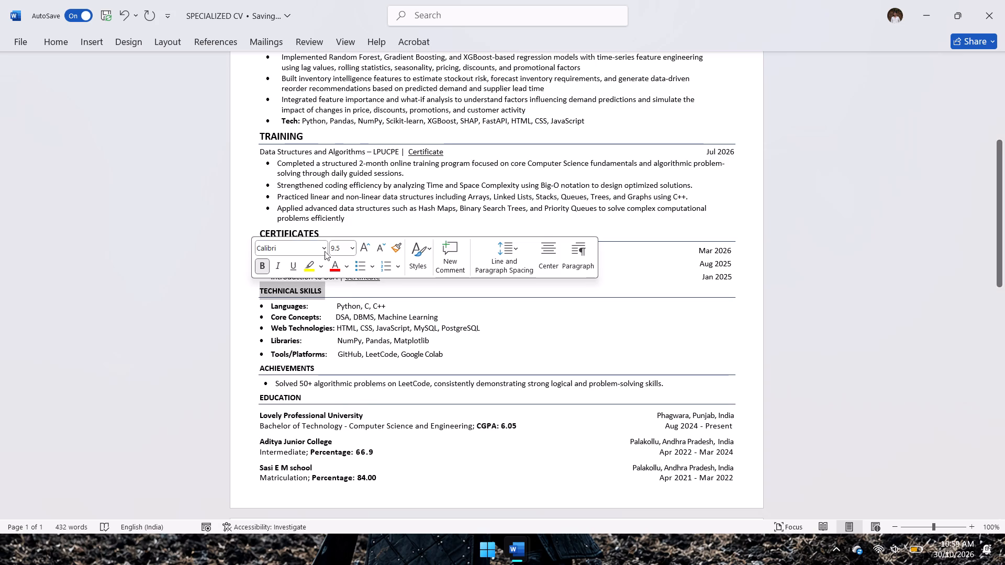
pyautogui.click(351, 252)
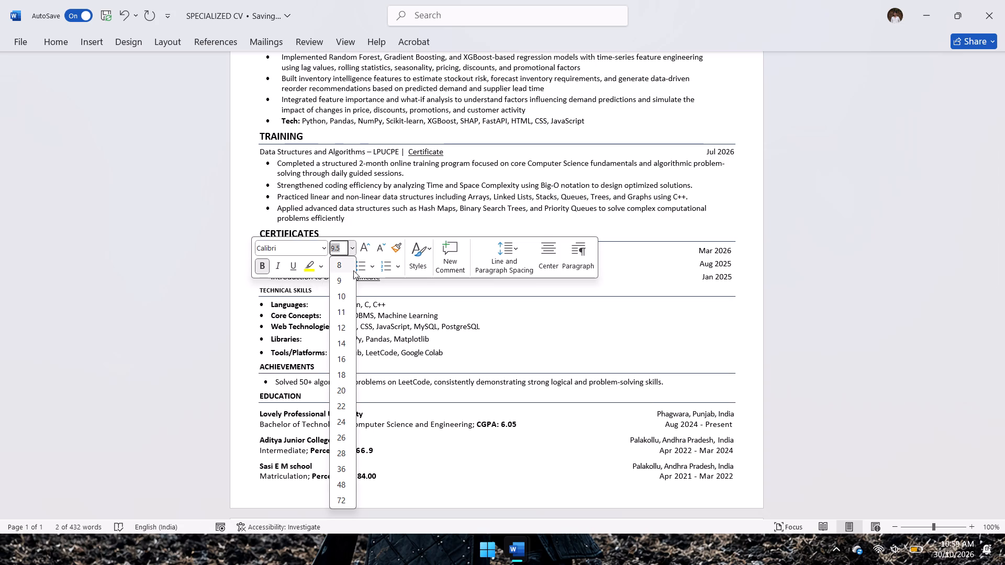
pyautogui.click(344, 331)
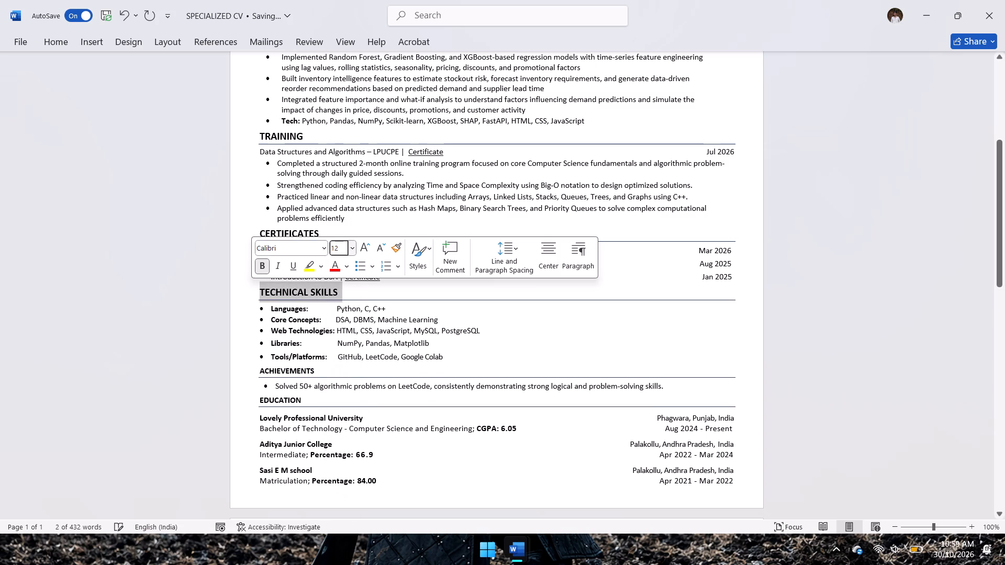
# Set the font size of the ACHIEVEMENTS heading to 12.
pyautogui.click(324, 367)
pyautogui.moveTo(324, 367); pyautogui.dragTo(270, 369)
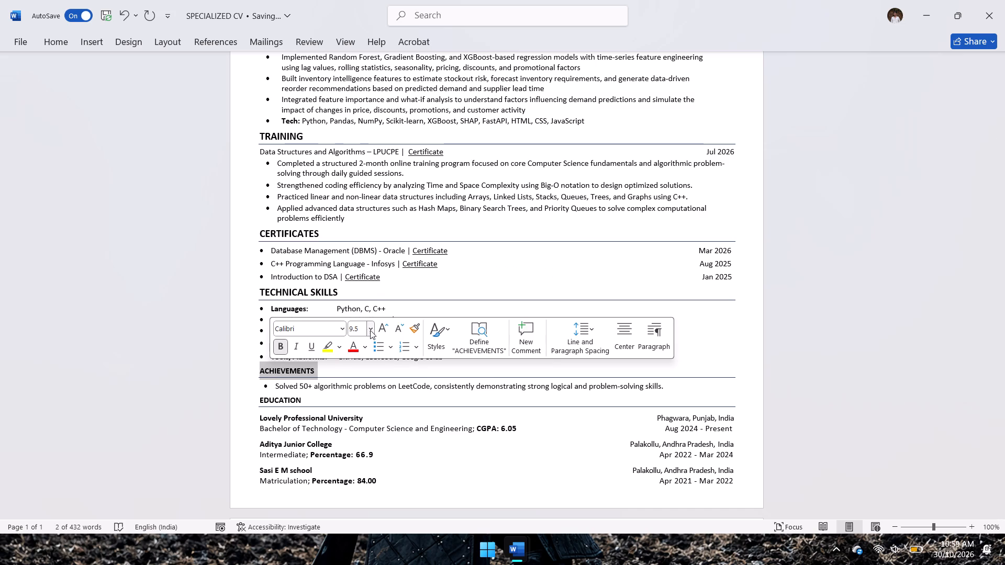
pyautogui.click(370, 330)
pyautogui.click(361, 138)
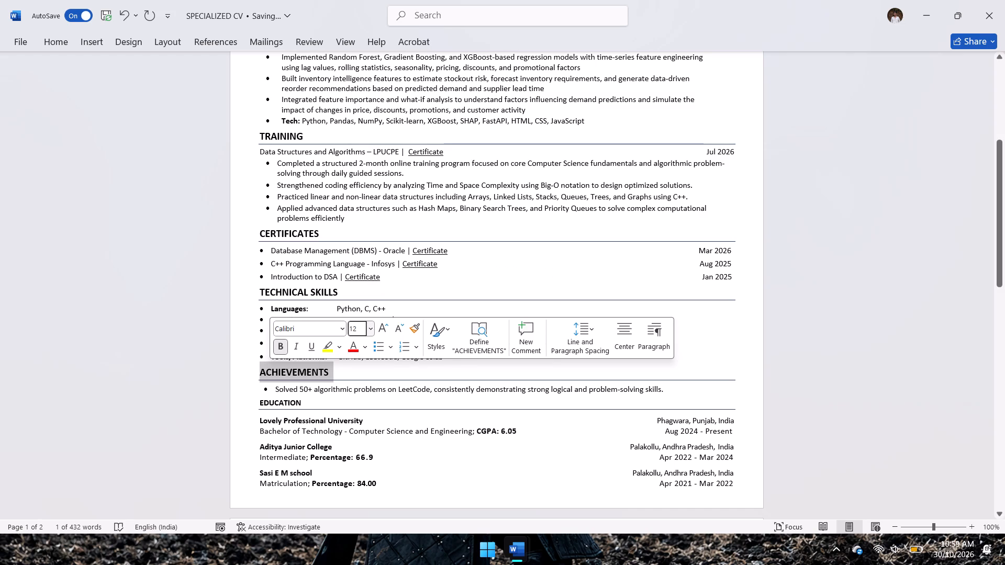
pyautogui.click(171, 422)
pyautogui.click(885, 343)
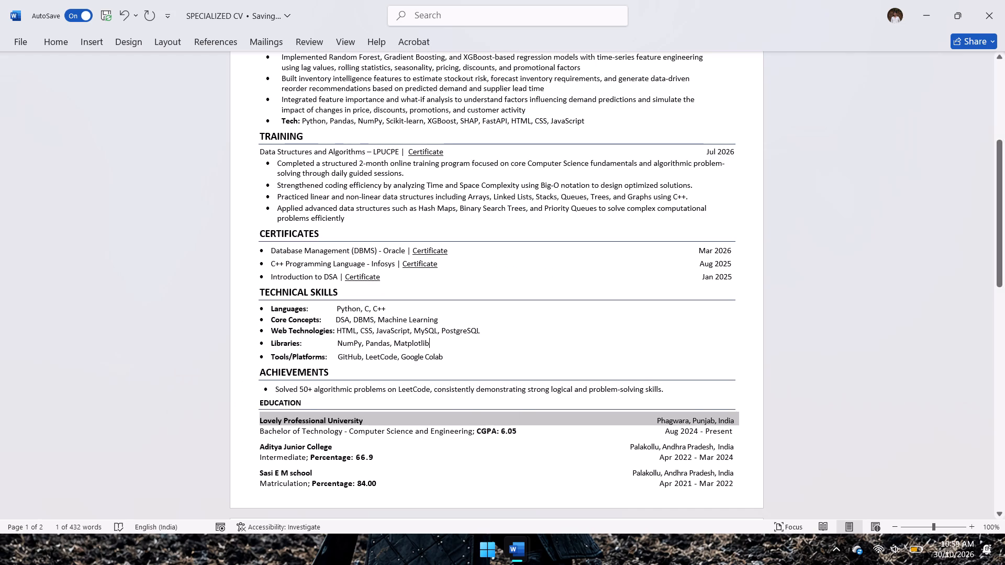
# Look through the reference CV down to its Education section, and close that document.
pyautogui.scroll(8, 885, 343)
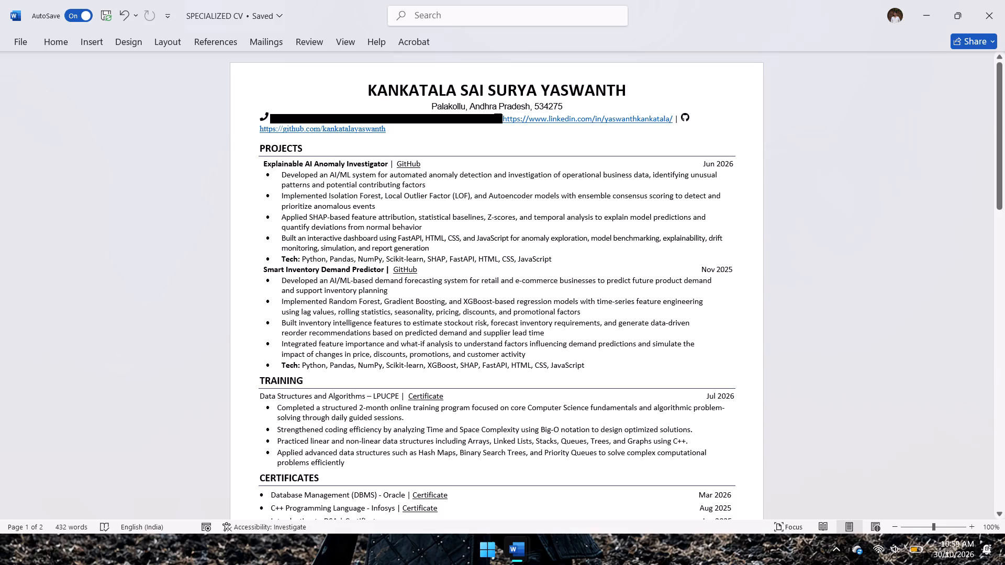
pyautogui.click(801, 139)
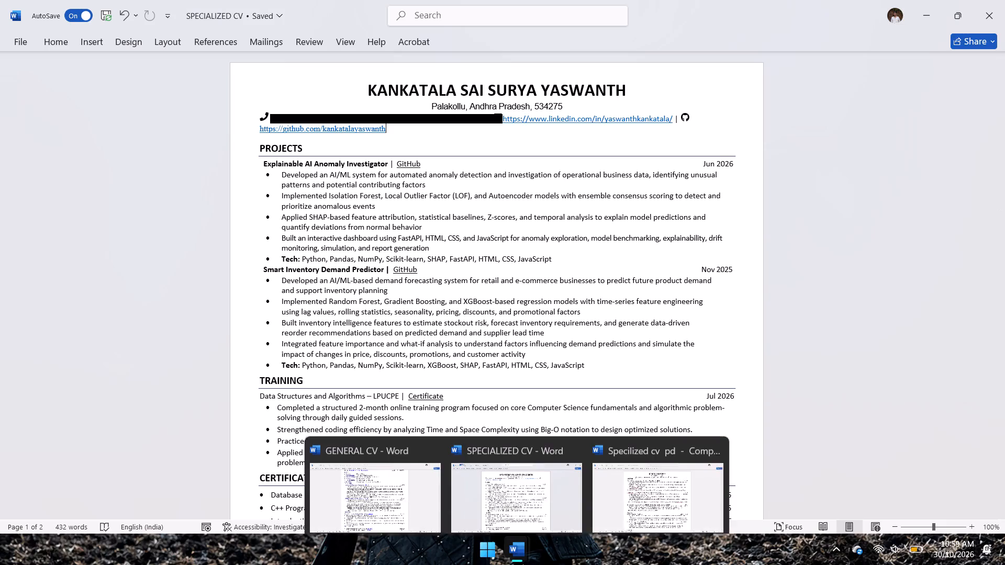
pyautogui.click(661, 477)
pyautogui.scroll(-2, 556, 429)
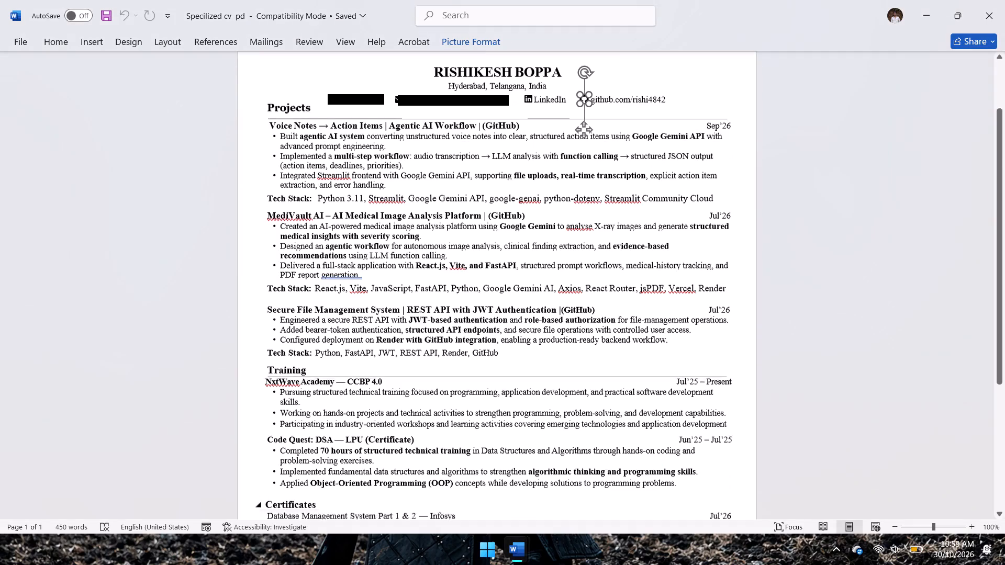
pyautogui.scroll(-9, 556, 429)
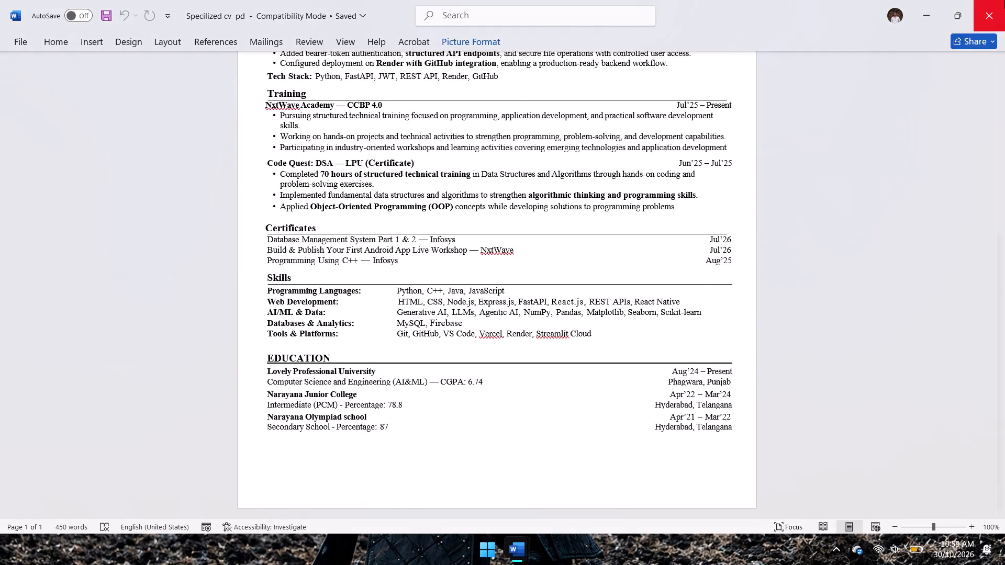
pyautogui.click(1004, 0)
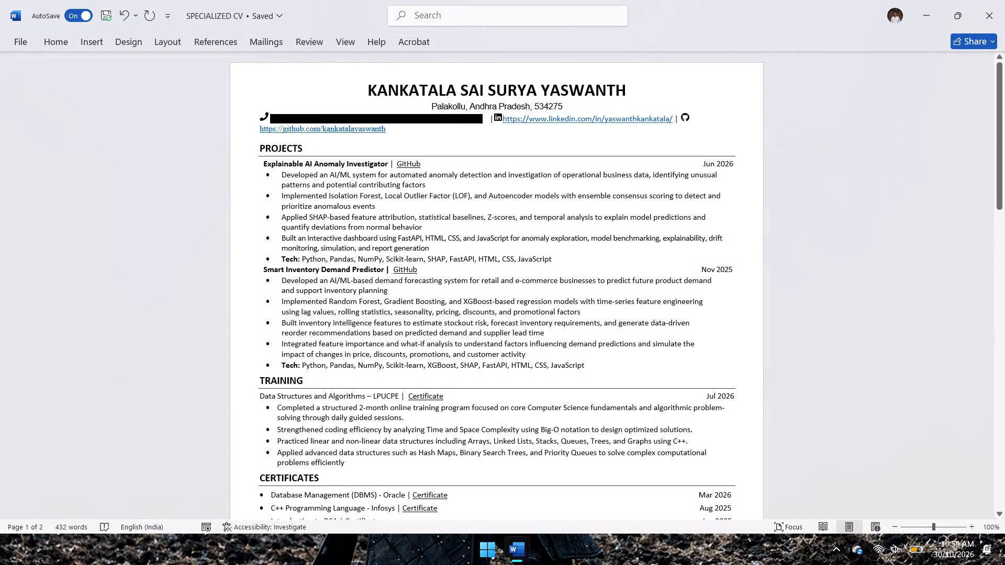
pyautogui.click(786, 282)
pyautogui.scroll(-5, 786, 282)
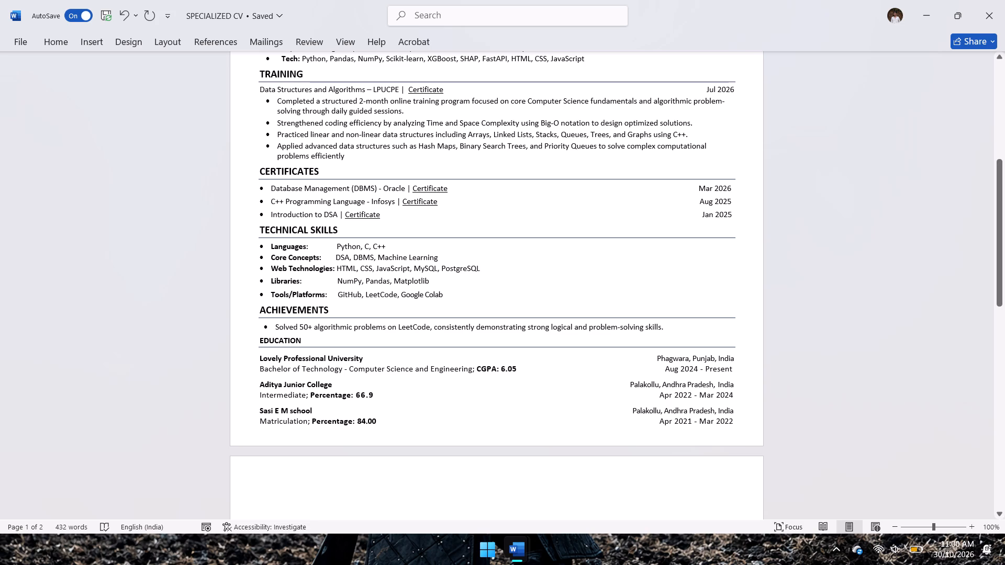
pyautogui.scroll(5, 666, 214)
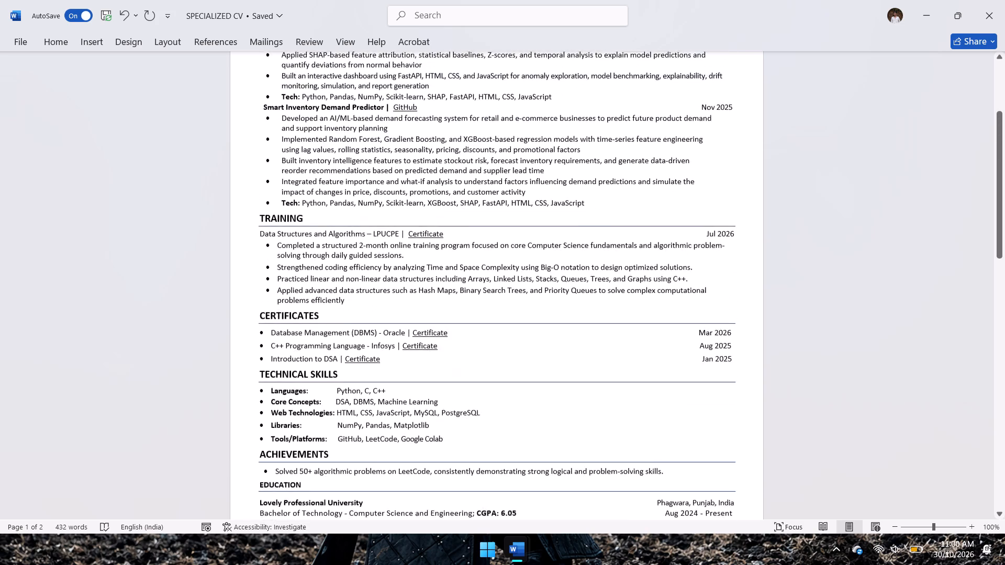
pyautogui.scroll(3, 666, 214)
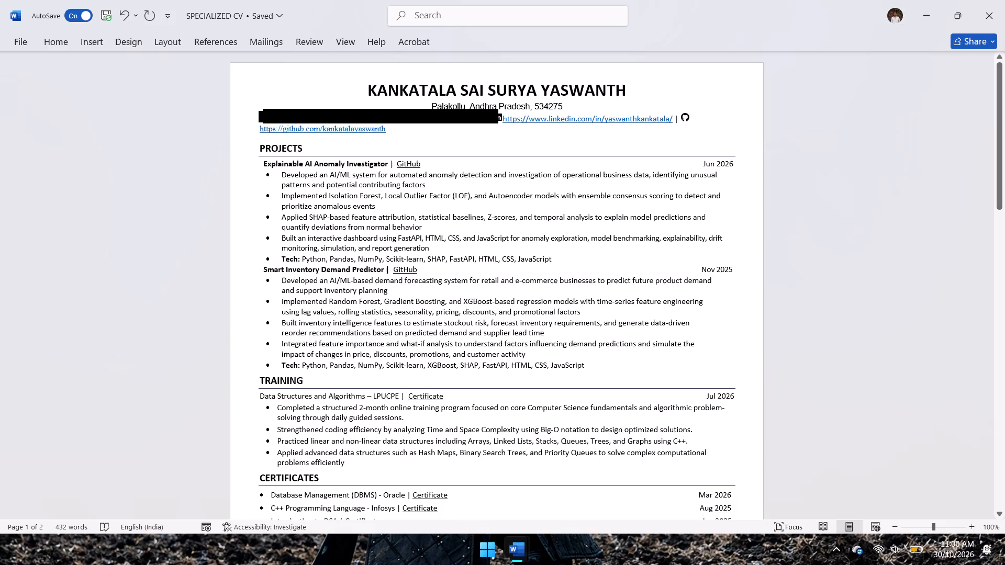
# Remove the extra spaces after the phone number and in front of the separator before the LinkedIn icon in the contact line.
pyautogui.click(333, 118)
pyautogui.press('BackSpace')
pyautogui.press('BackSpace')
pyautogui.press('BackSpace')
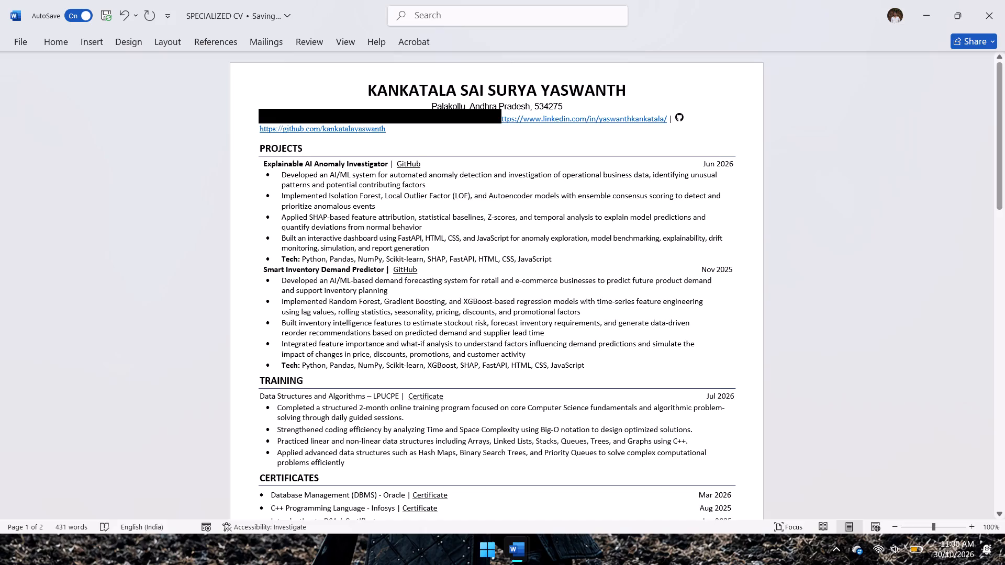
pyautogui.click(486, 118)
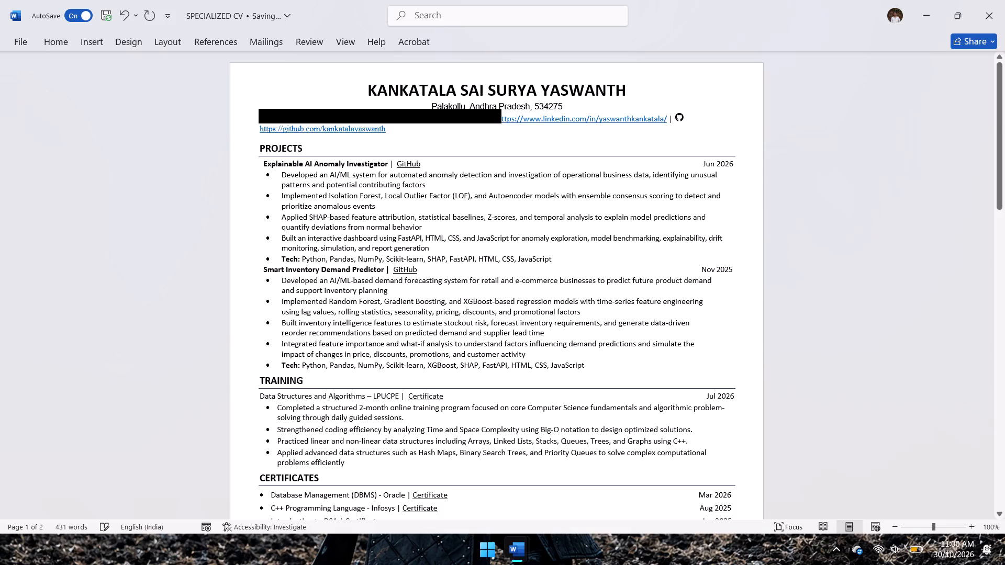
pyautogui.press('Left')
pyautogui.press('BackSpace')
pyautogui.press('BackSpace')
pyautogui.press('BackSpace')
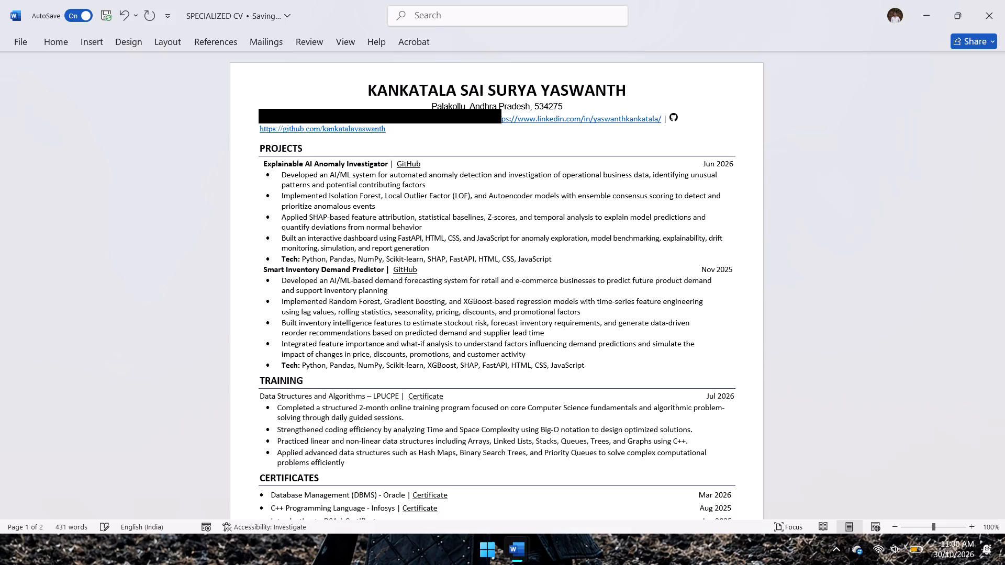
pyautogui.press('BackSpace')
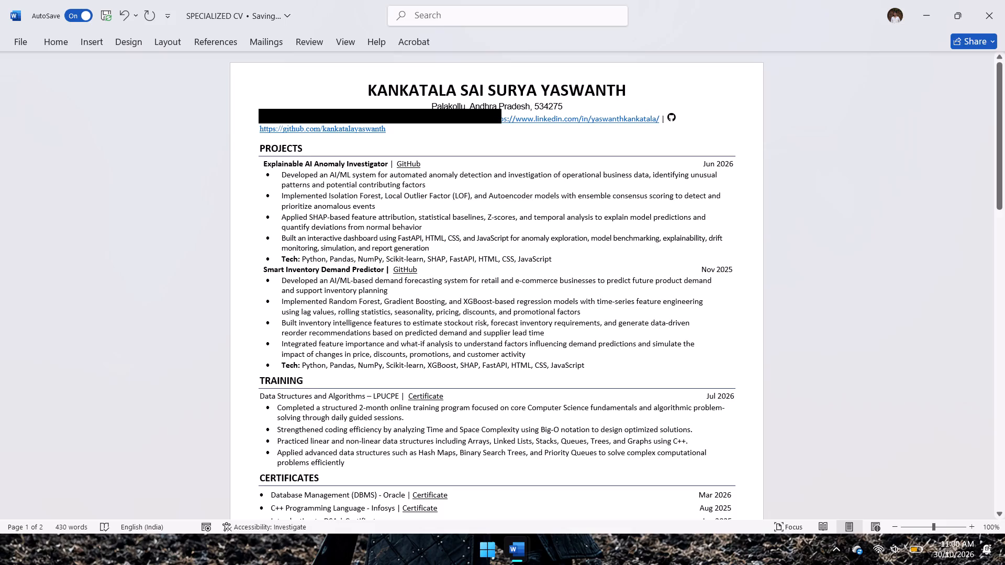
# Insert a space between the LinkedIn icon and the LinkedIn link in the contact line.
pyautogui.click(481, 114)
pyautogui.press('Right')
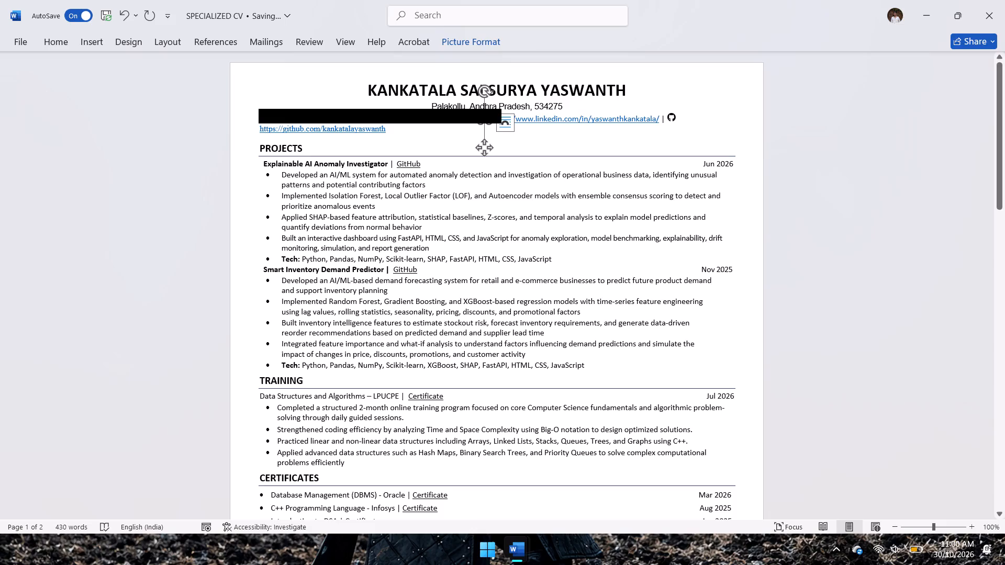
pyautogui.press('space')
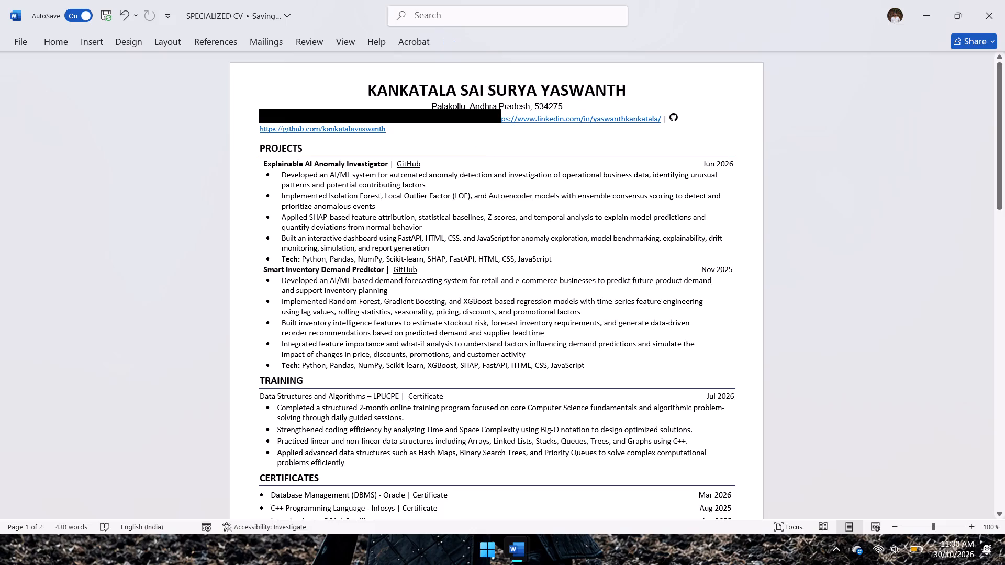
# Undo the last edit and insert a single space beside the LinkedIn icon in the contact line.
pyautogui.hotkey('ctrl', 'z')
pyautogui.click(474, 120)
pyautogui.press('space')
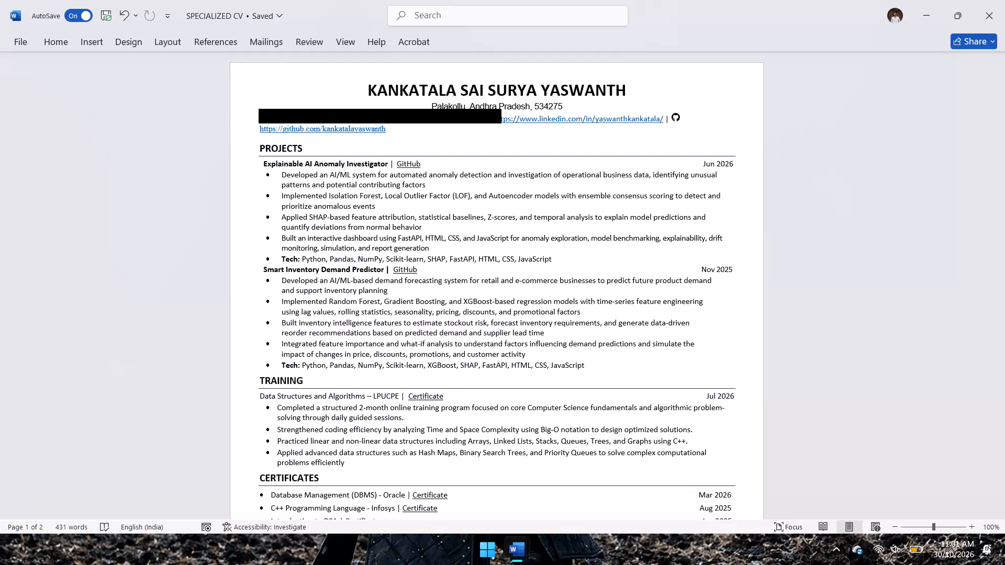
pyautogui.click(643, 164)
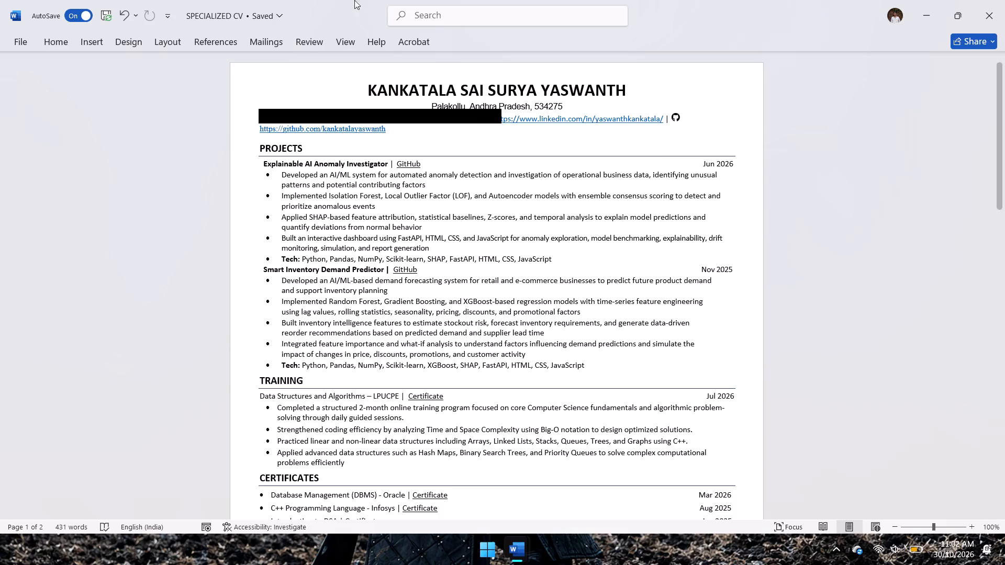
# Replace the last two digits of the postal code in the address line under the name.
pyautogui.click(565, 109)
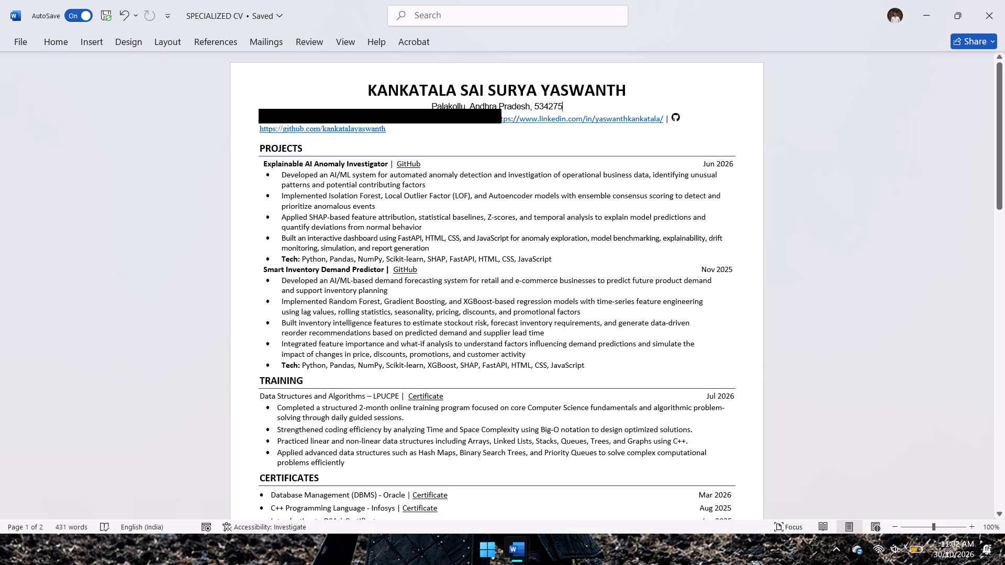
pyautogui.press('BackSpace')
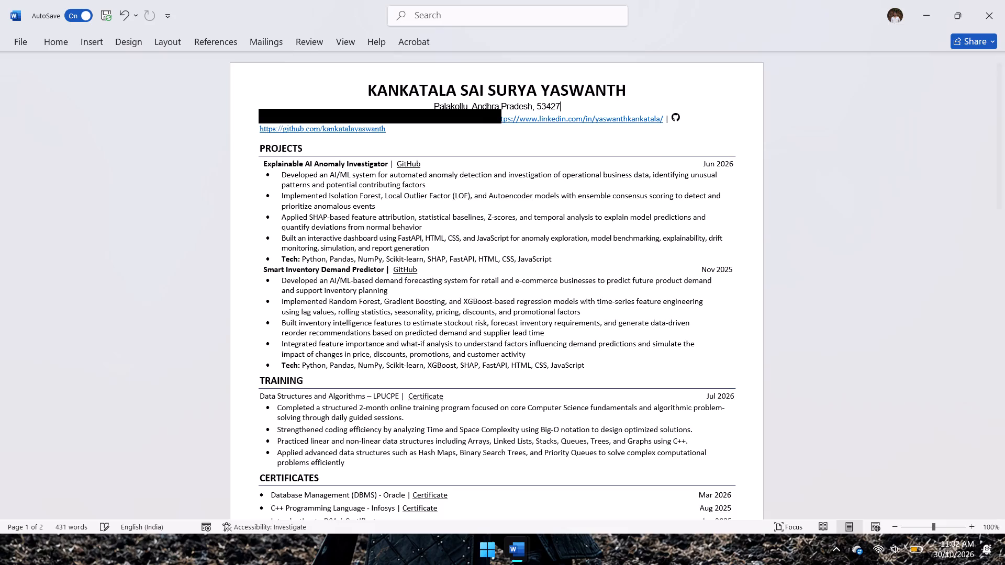
pyautogui.press('BackSpace')
pyautogui.write('60')
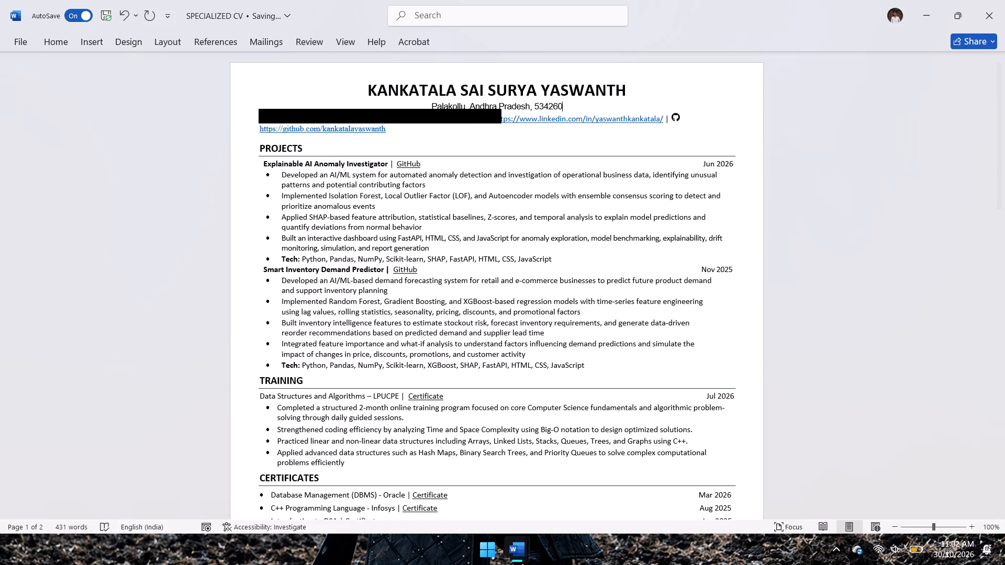
# Look through the GENERAL CV from its header to its Education section, and return to the SPECIALIZED CV.
pyautogui.click(497, 487)
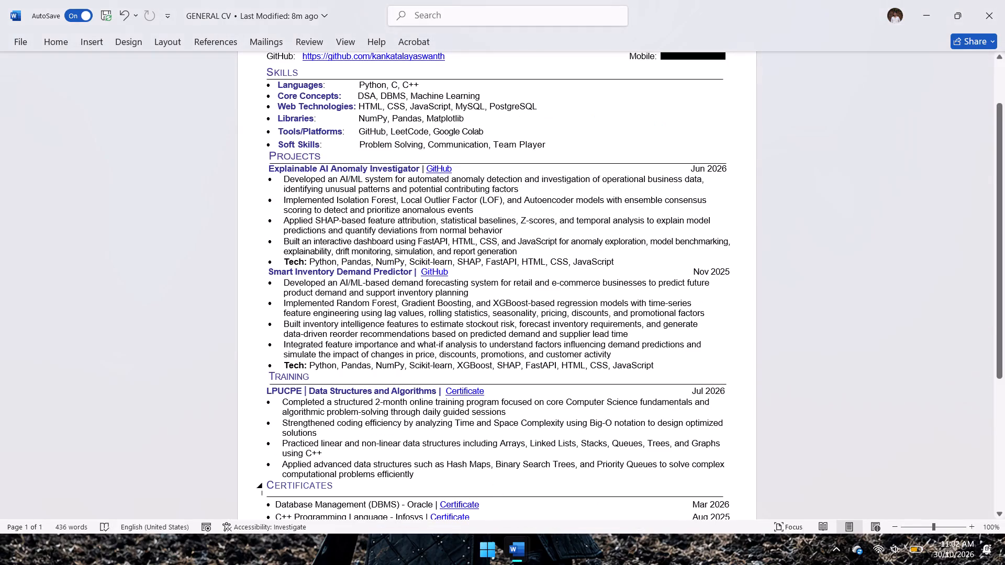
pyautogui.scroll(2, 493, 83)
pyautogui.scroll(-4, 451, 140)
pyautogui.scroll(-4, 468, 0)
pyautogui.scroll(-9, 440, 209)
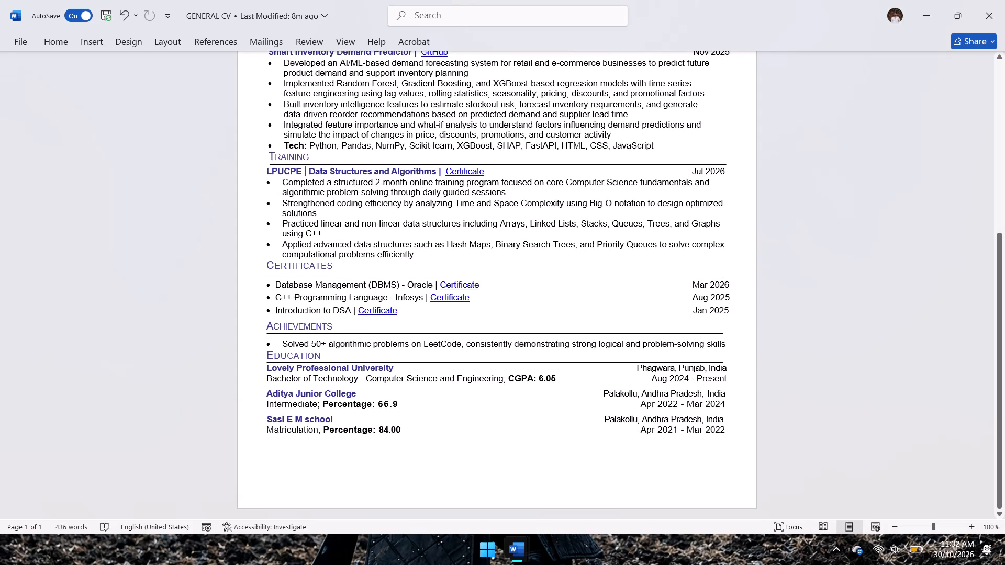
pyautogui.scroll(2, 397, 439)
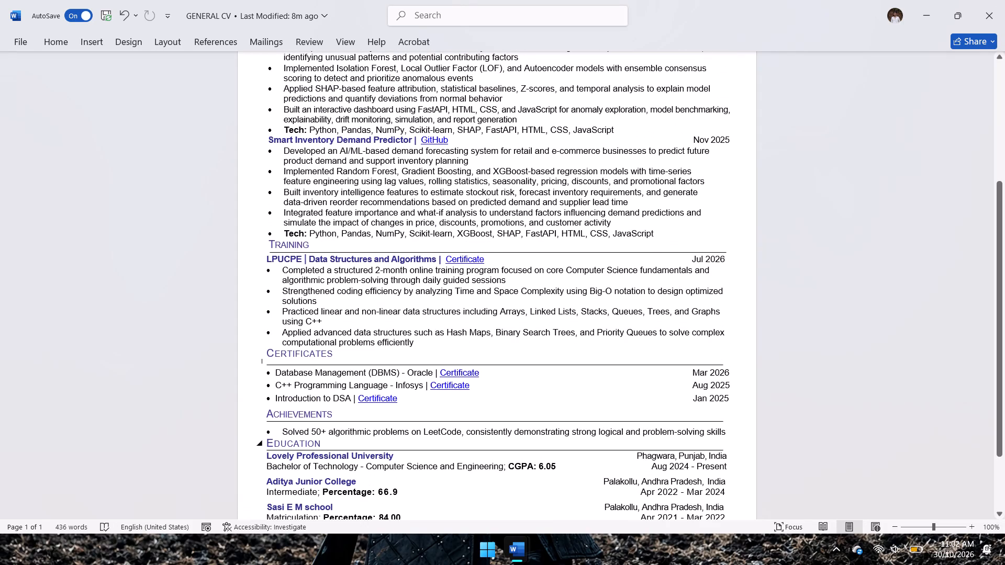
pyautogui.scroll(4, 397, 439)
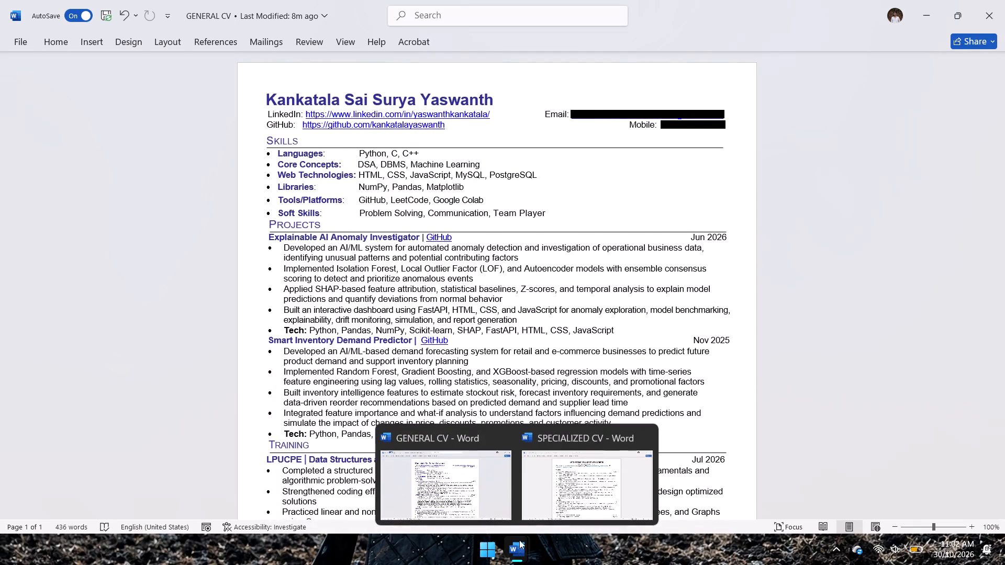
pyautogui.click(431, 486)
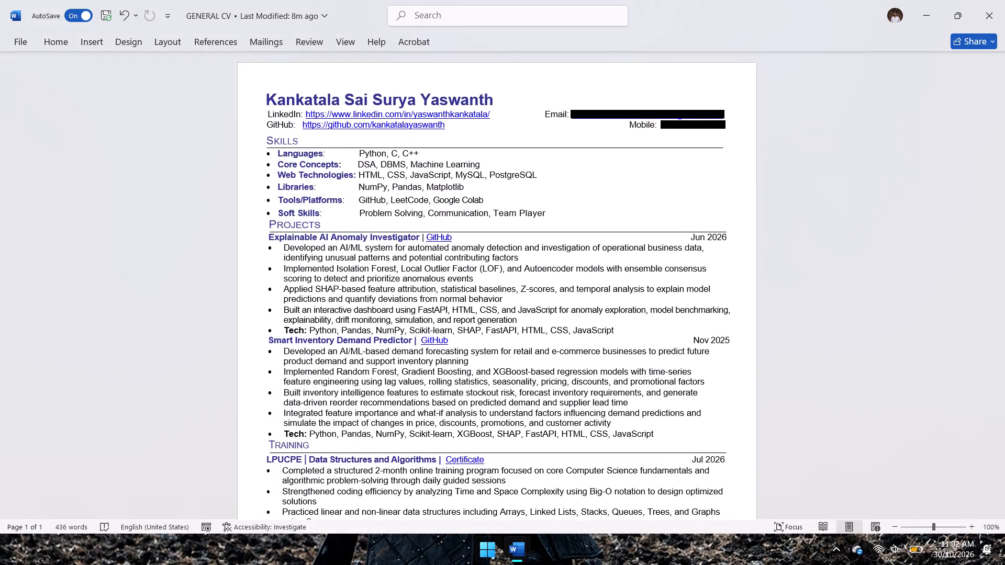
pyautogui.click(568, 497)
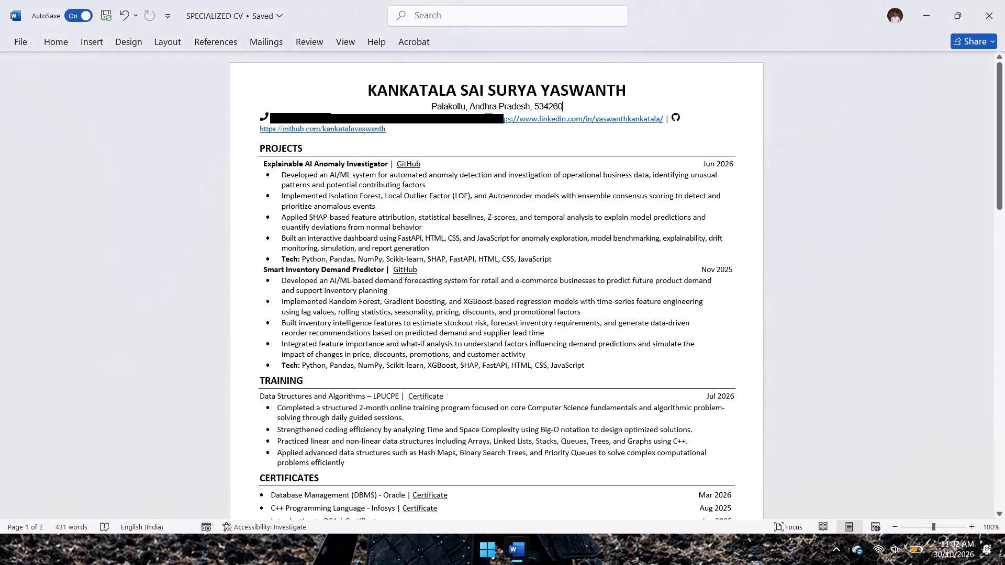
# Check the font and size of the project titles and bullet points in the Projects section.
pyautogui.scroll(-1, 457, 254)
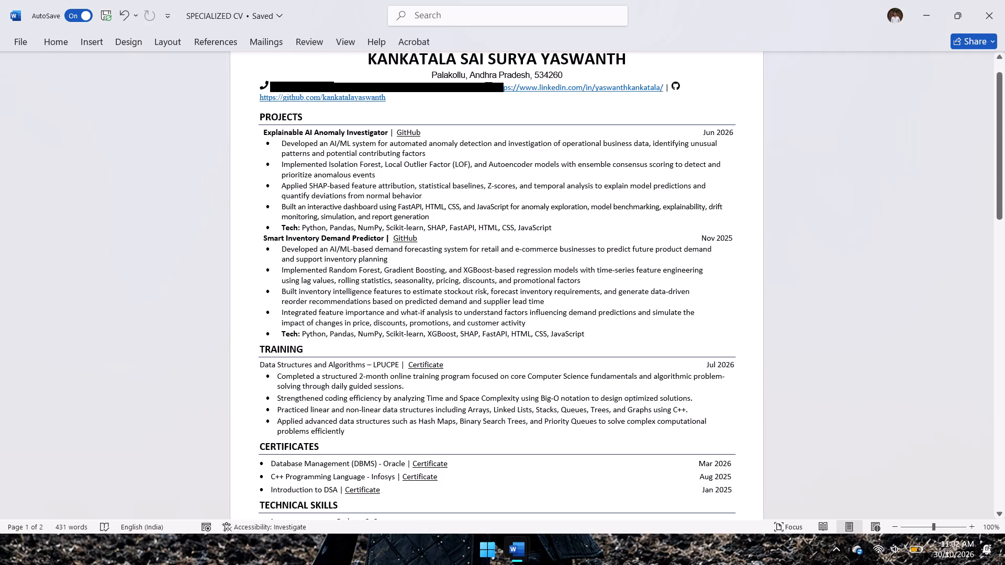
pyautogui.moveTo(279, 137); pyautogui.dragTo(321, 171)
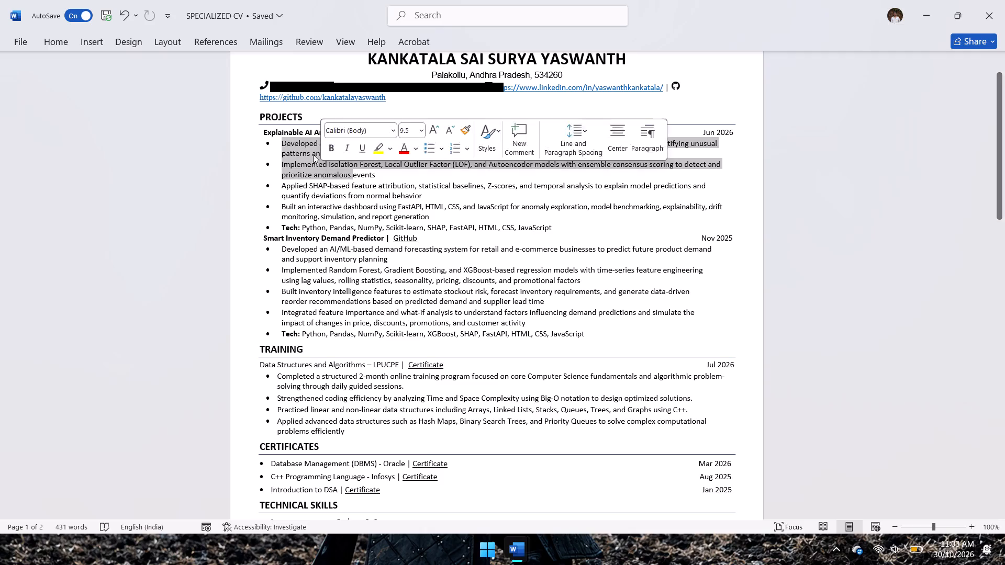
pyautogui.moveTo(265, 127); pyautogui.dragTo(298, 127)
pyautogui.click(238, 127)
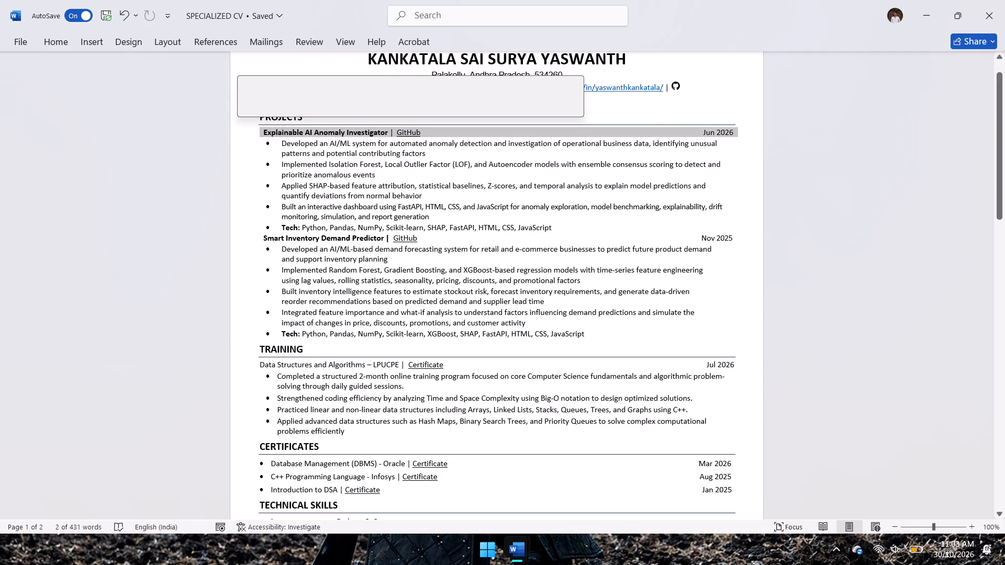
pyautogui.click(253, 128)
pyautogui.moveTo(260, 121); pyautogui.dragTo(292, 115)
pyautogui.click(300, 134)
pyautogui.moveTo(300, 134); pyautogui.dragTo(322, 134)
pyautogui.moveTo(305, 164); pyautogui.dragTo(315, 179)
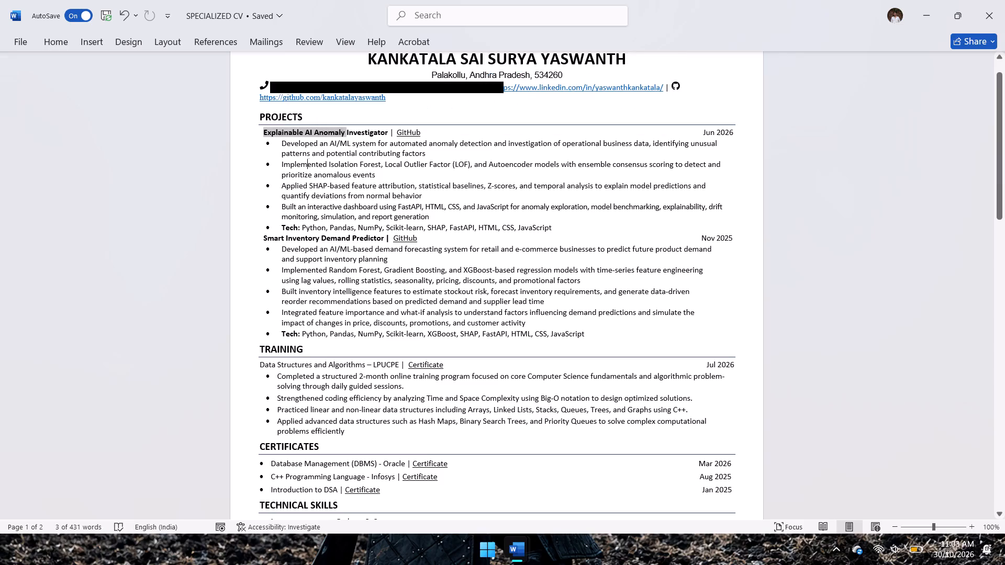
pyautogui.moveTo(315, 179); pyautogui.dragTo(334, 206)
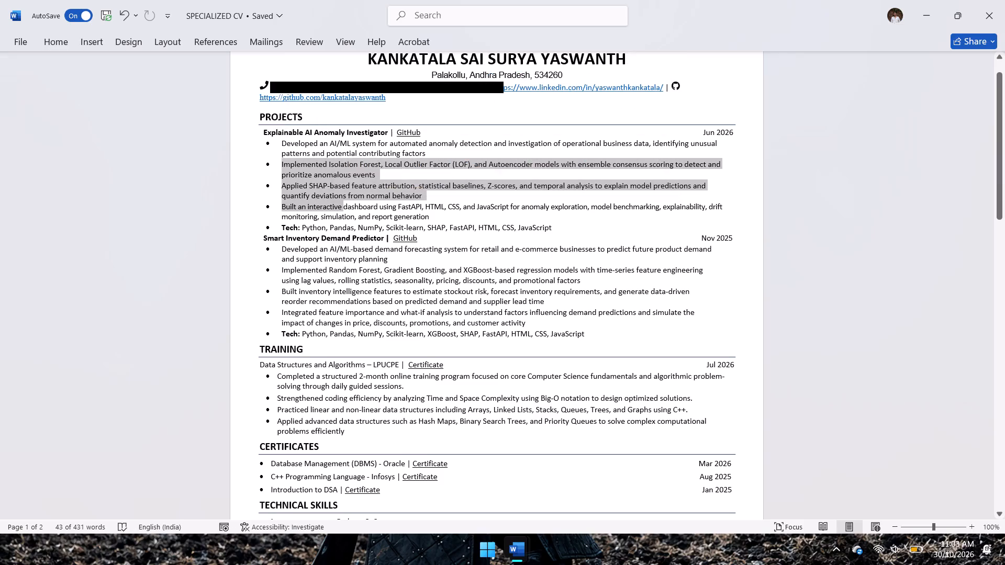
pyautogui.moveTo(274, 242); pyautogui.dragTo(290, 241)
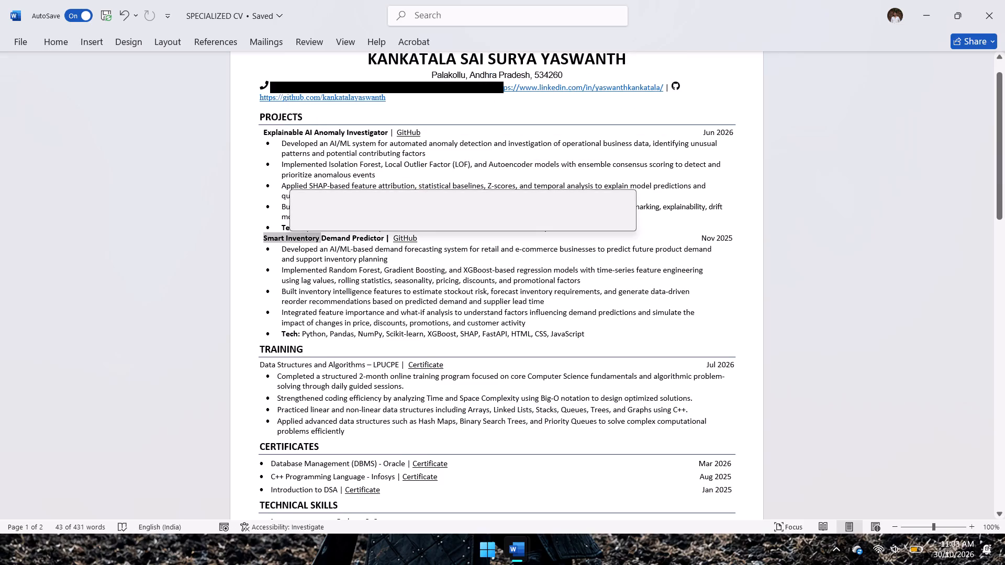
pyautogui.moveTo(303, 262); pyautogui.dragTo(327, 283)
# Check the font and size of the headings, entries and dates in the Training and Certificates sections.
pyautogui.scroll(-1, 352, 303)
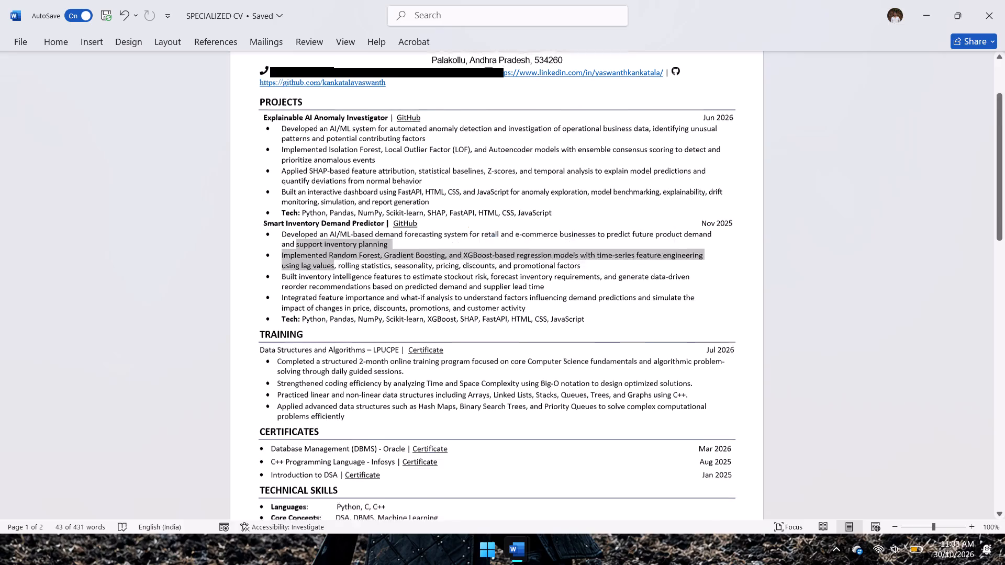
pyautogui.scroll(-2, 352, 303)
pyautogui.moveTo(262, 230); pyautogui.dragTo(286, 230)
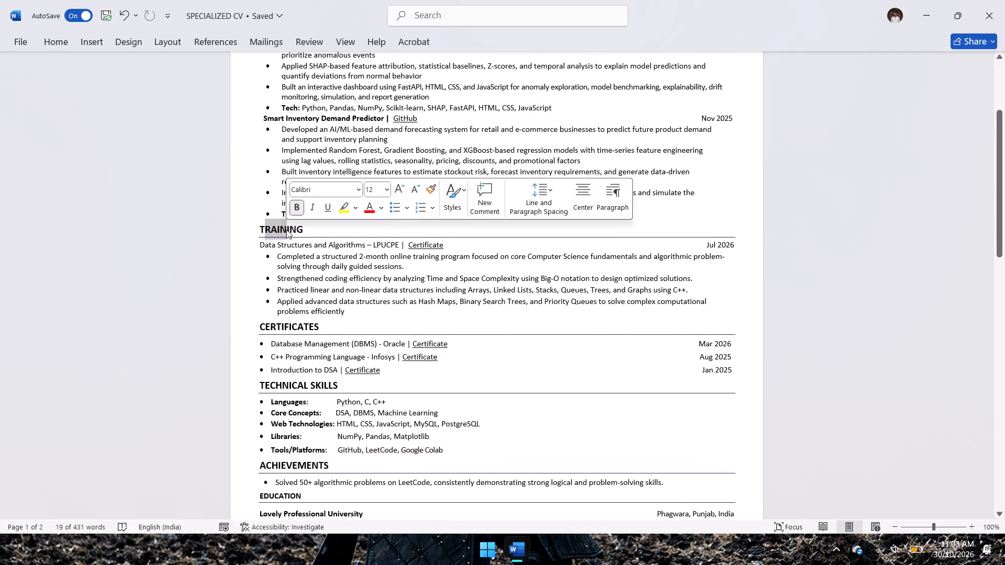
pyautogui.moveTo(319, 262); pyautogui.dragTo(343, 295)
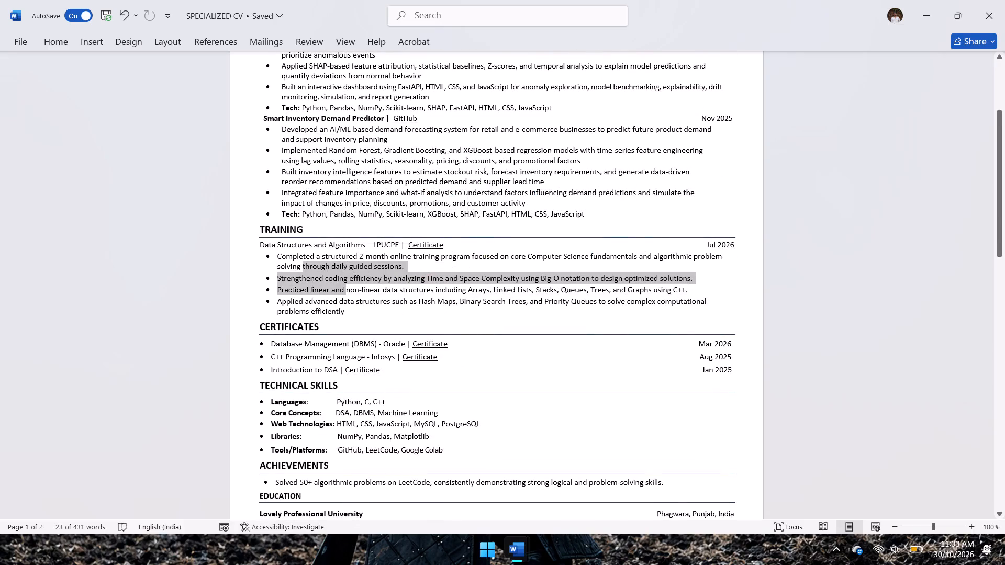
pyautogui.moveTo(271, 324); pyautogui.dragTo(292, 324)
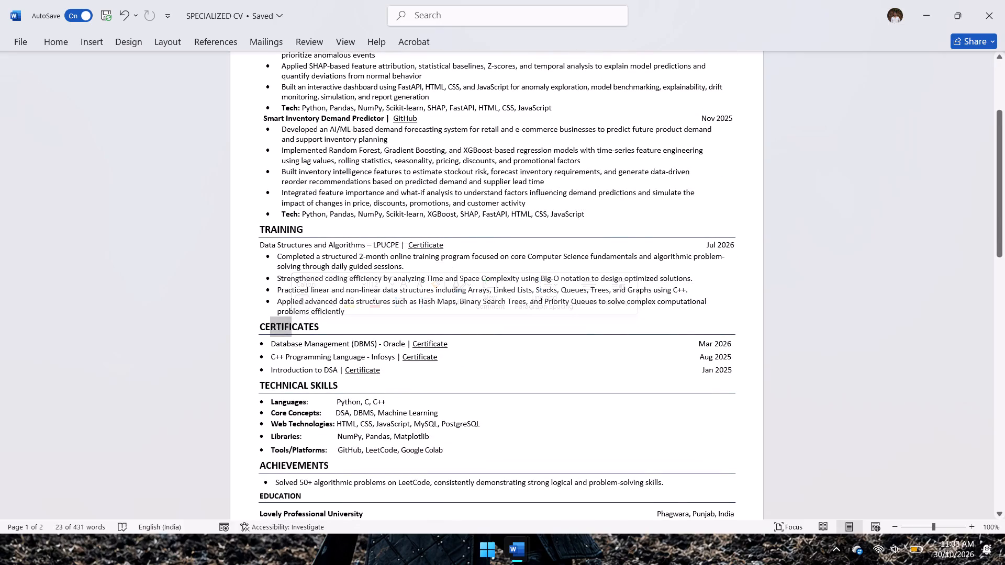
pyautogui.moveTo(292, 354); pyautogui.dragTo(304, 375)
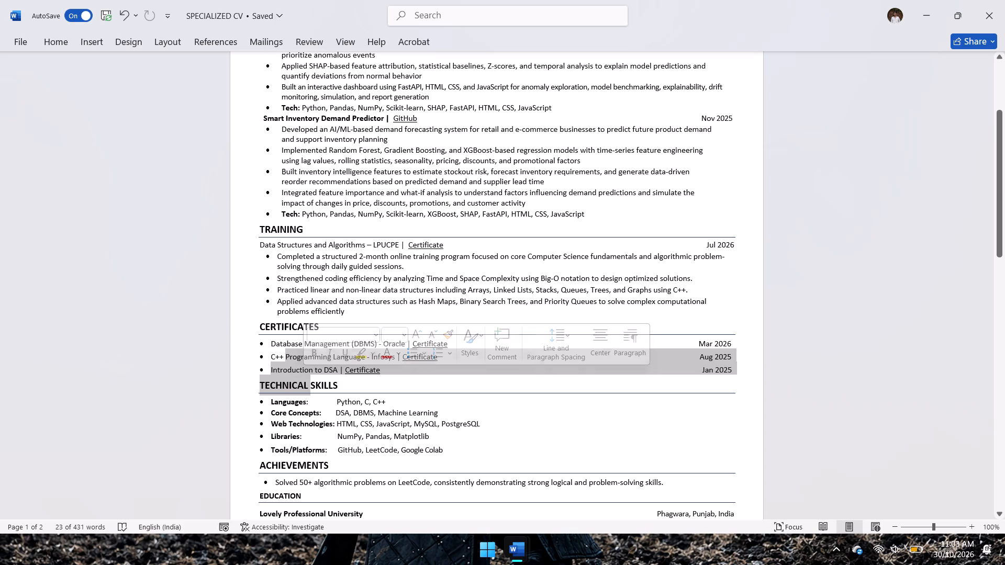
pyautogui.click(264, 342)
pyautogui.moveTo(264, 342); pyautogui.dragTo(300, 362)
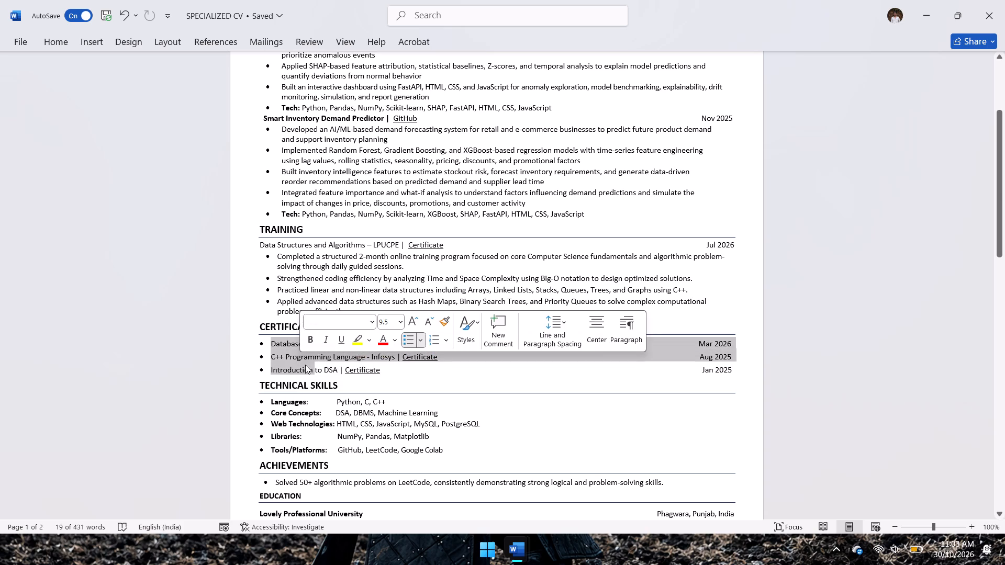
pyautogui.click(303, 355)
pyautogui.moveTo(303, 344); pyautogui.dragTo(318, 344)
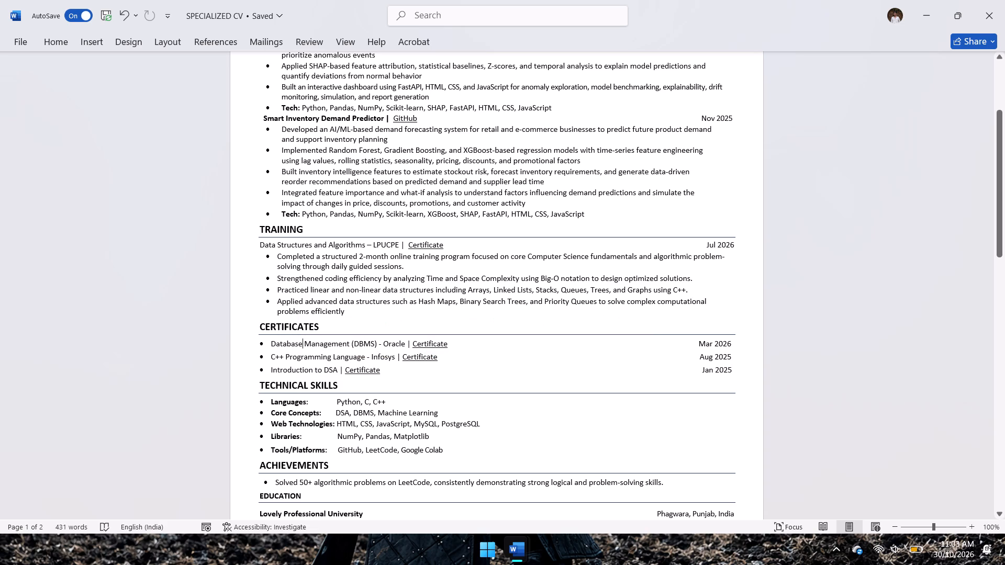
pyautogui.moveTo(318, 344); pyautogui.dragTo(342, 344)
pyautogui.moveTo(332, 355); pyautogui.dragTo(349, 357)
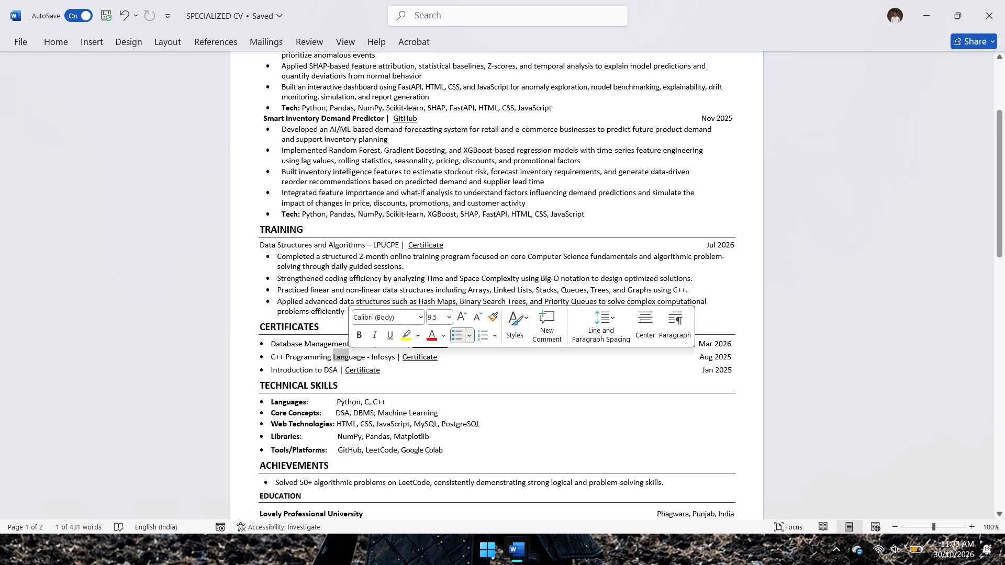
pyautogui.moveTo(700, 343); pyautogui.dragTo(707, 342)
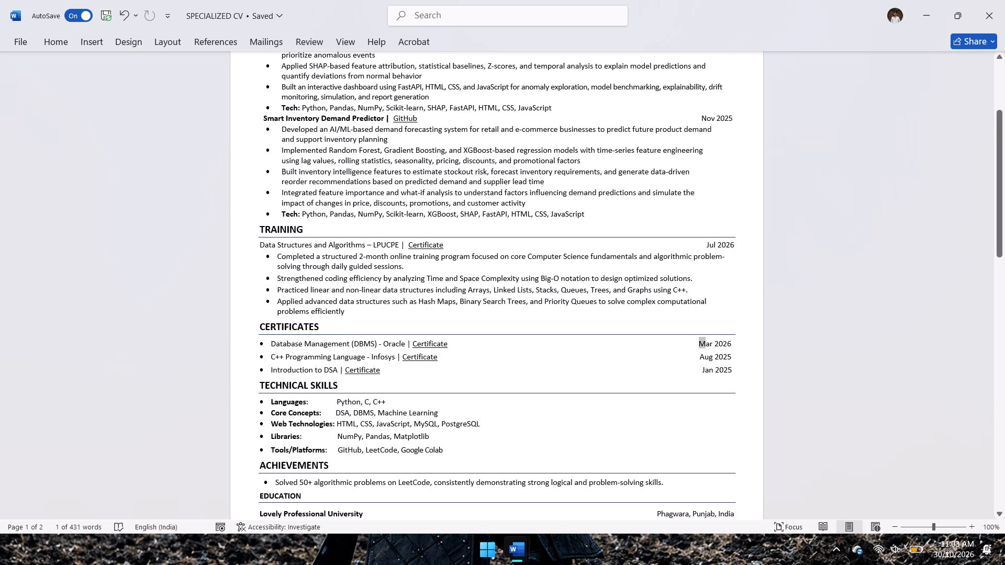
pyautogui.moveTo(283, 371); pyautogui.dragTo(300, 371)
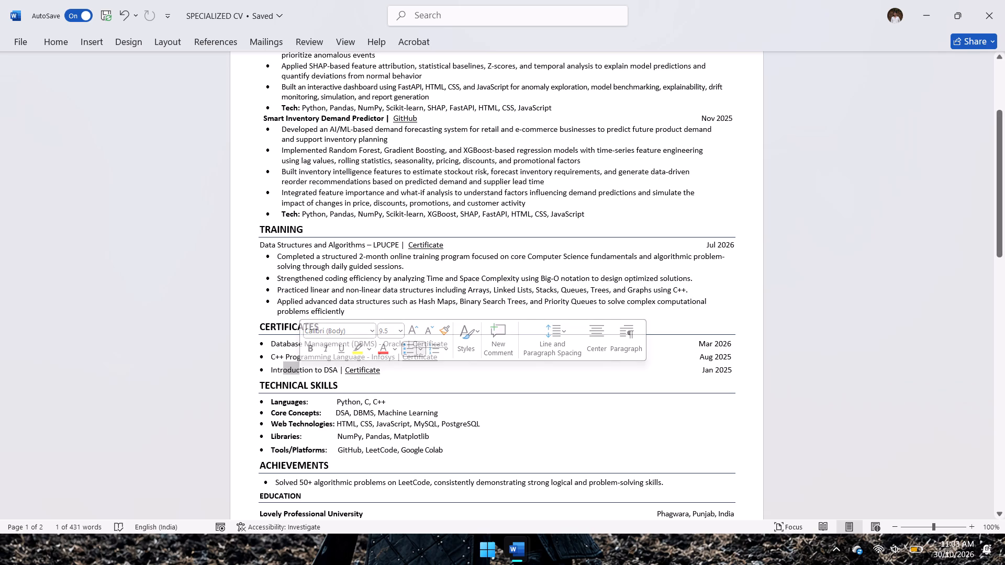
# Check the font and size of the headings and entries in the Technical Skills and Achievements sections.
pyautogui.moveTo(276, 382); pyautogui.dragTo(301, 386)
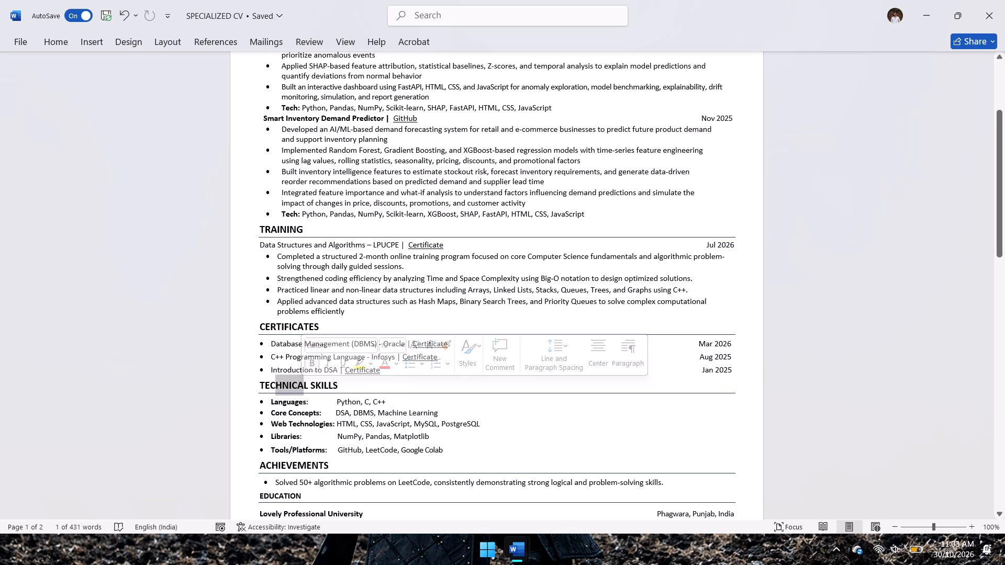
pyautogui.moveTo(289, 413); pyautogui.dragTo(305, 443)
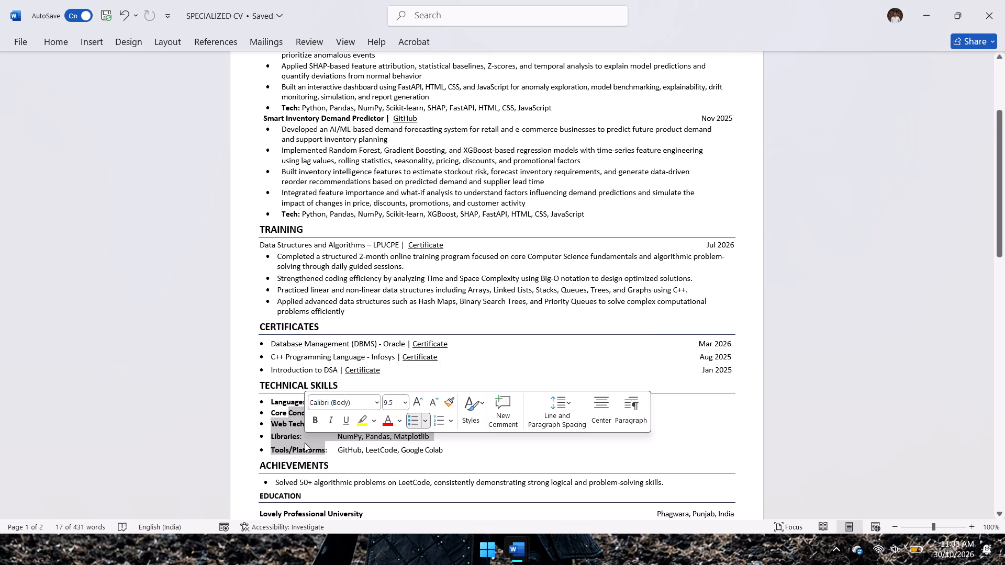
pyautogui.moveTo(287, 465); pyautogui.dragTo(305, 465)
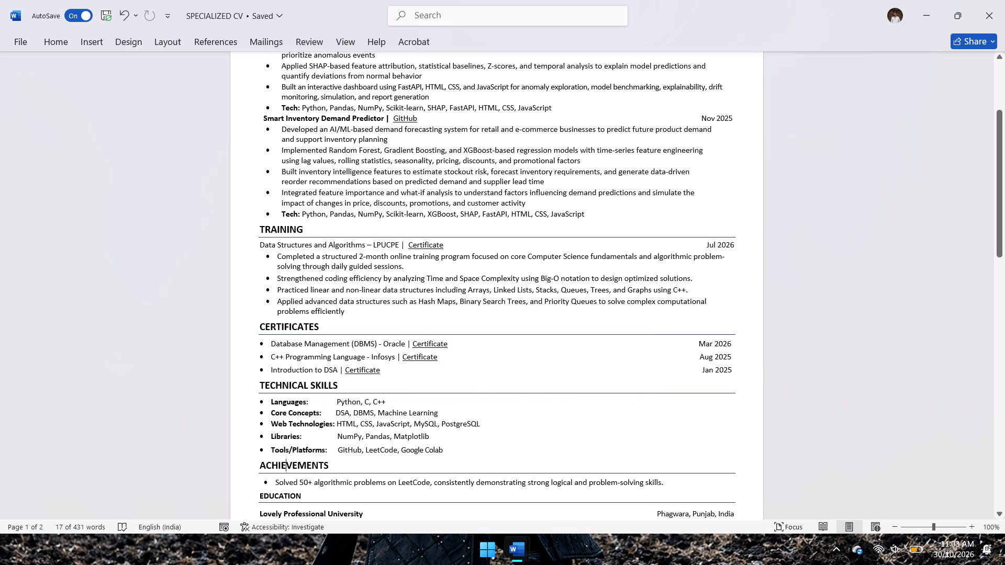
pyautogui.moveTo(305, 465); pyautogui.dragTo(316, 465)
pyautogui.moveTo(309, 479); pyautogui.dragTo(334, 482)
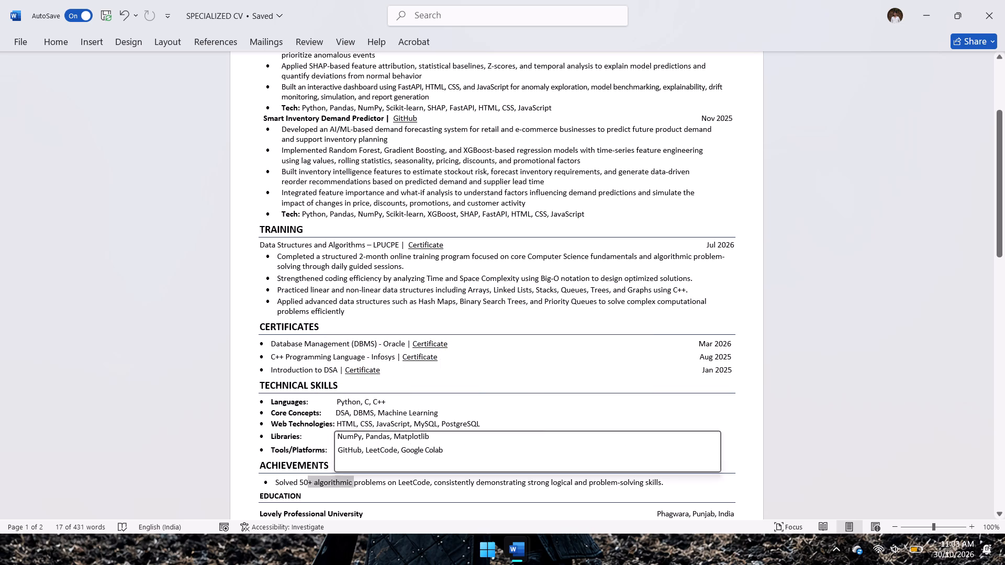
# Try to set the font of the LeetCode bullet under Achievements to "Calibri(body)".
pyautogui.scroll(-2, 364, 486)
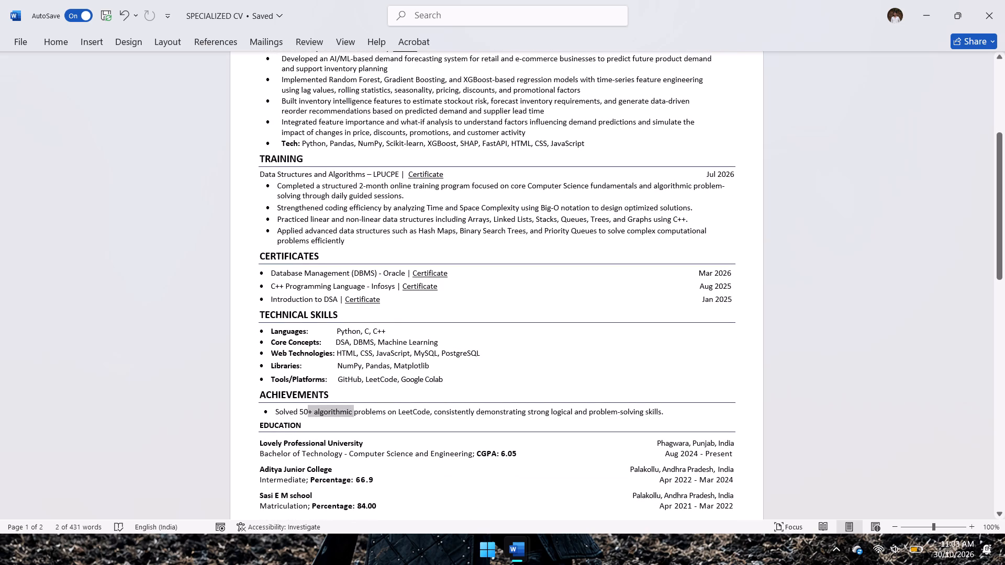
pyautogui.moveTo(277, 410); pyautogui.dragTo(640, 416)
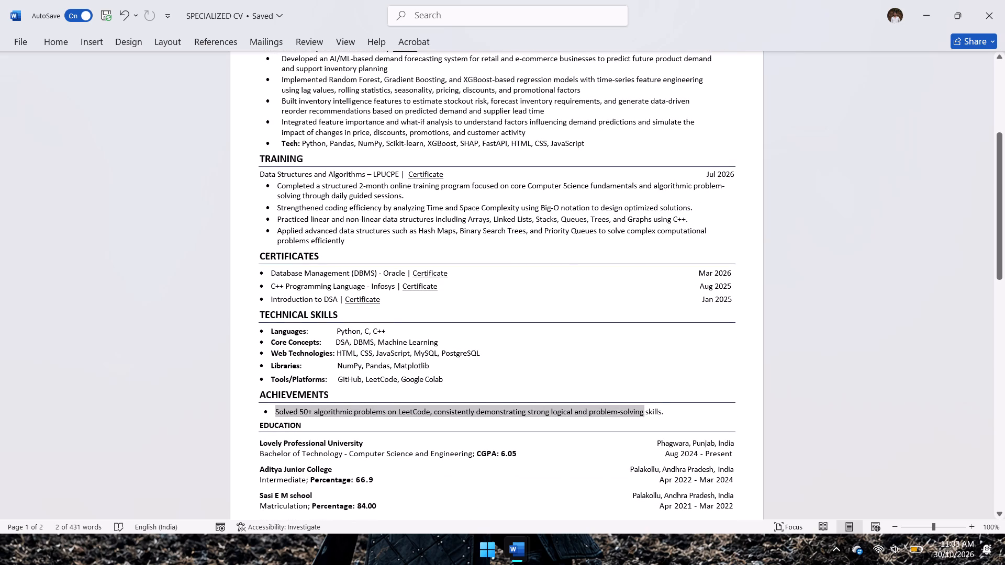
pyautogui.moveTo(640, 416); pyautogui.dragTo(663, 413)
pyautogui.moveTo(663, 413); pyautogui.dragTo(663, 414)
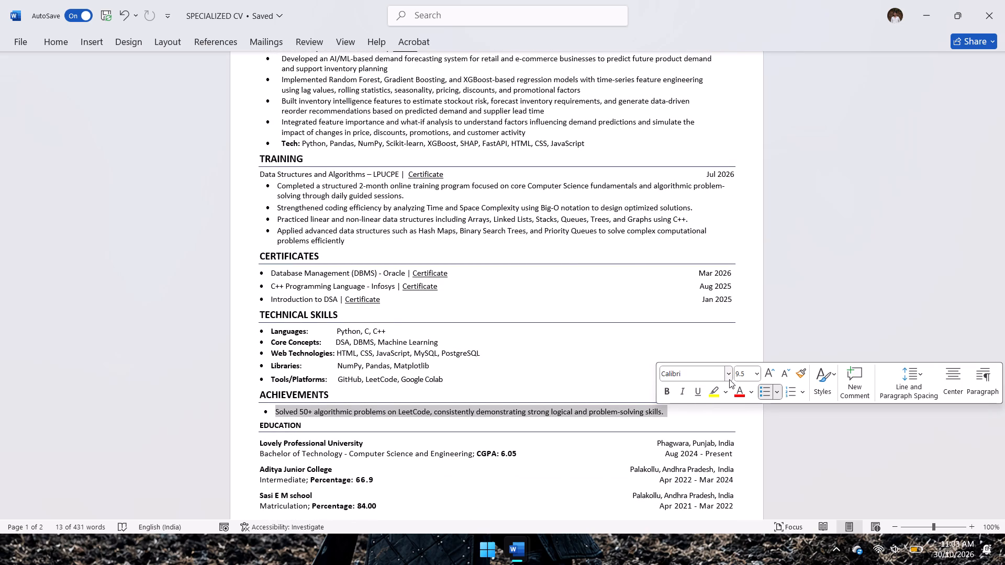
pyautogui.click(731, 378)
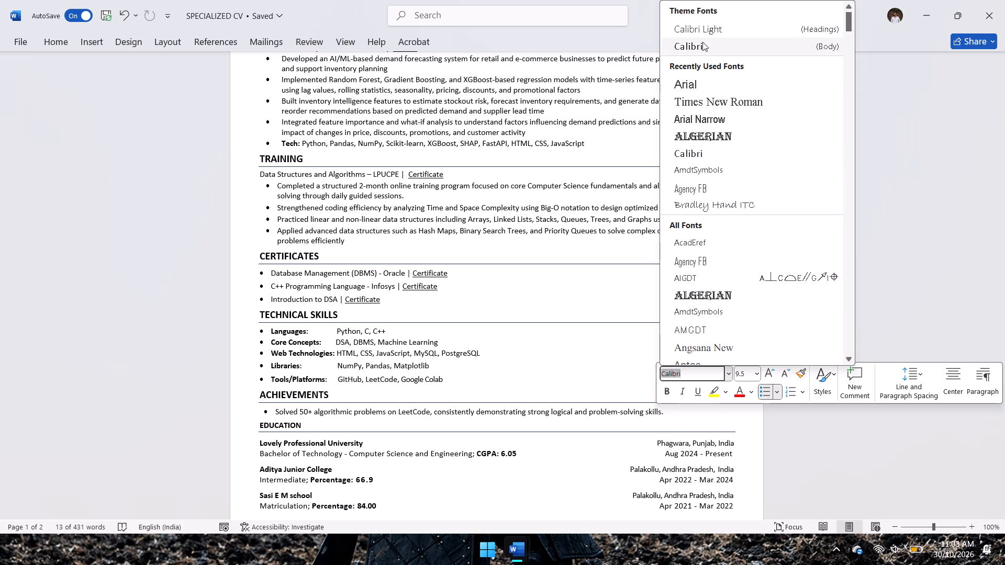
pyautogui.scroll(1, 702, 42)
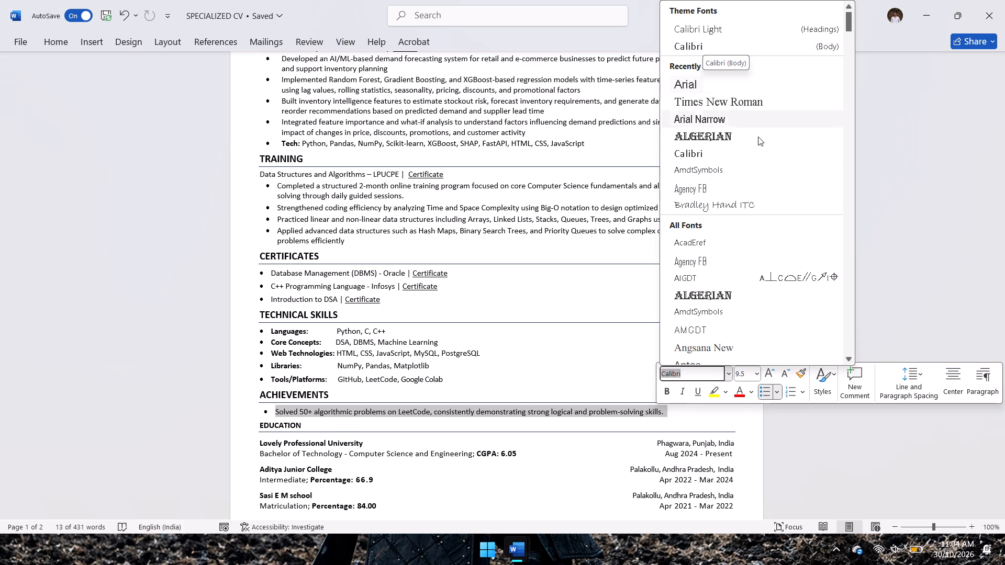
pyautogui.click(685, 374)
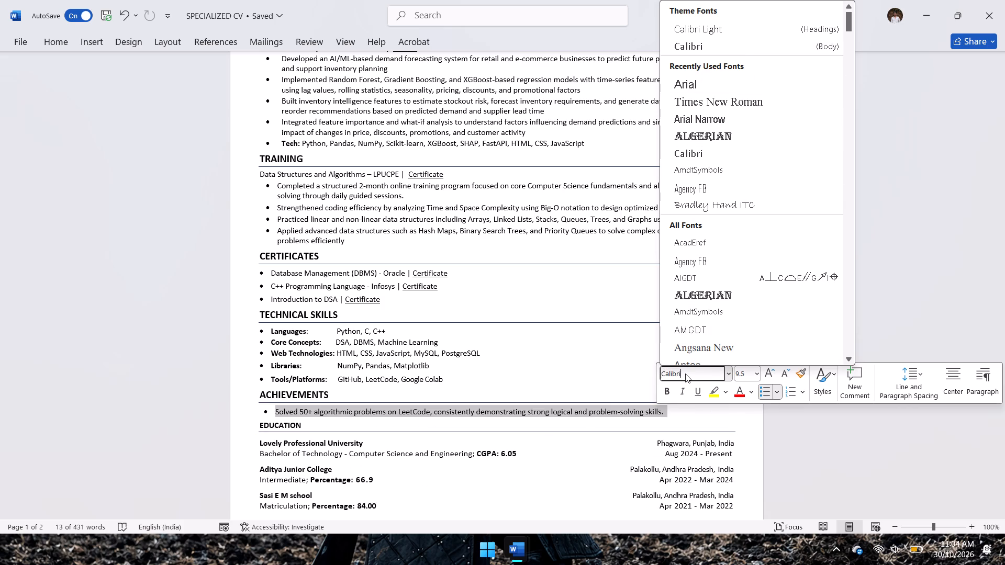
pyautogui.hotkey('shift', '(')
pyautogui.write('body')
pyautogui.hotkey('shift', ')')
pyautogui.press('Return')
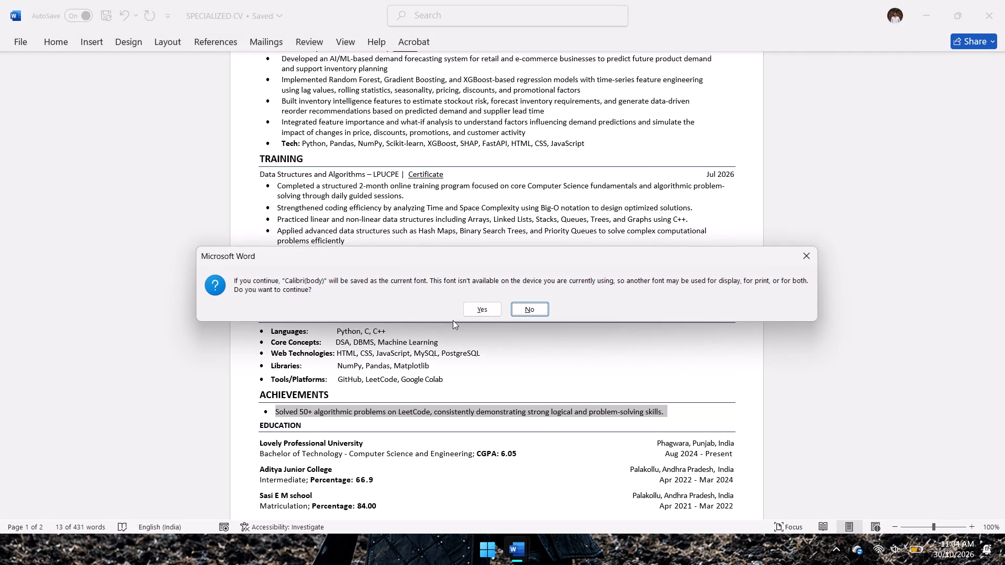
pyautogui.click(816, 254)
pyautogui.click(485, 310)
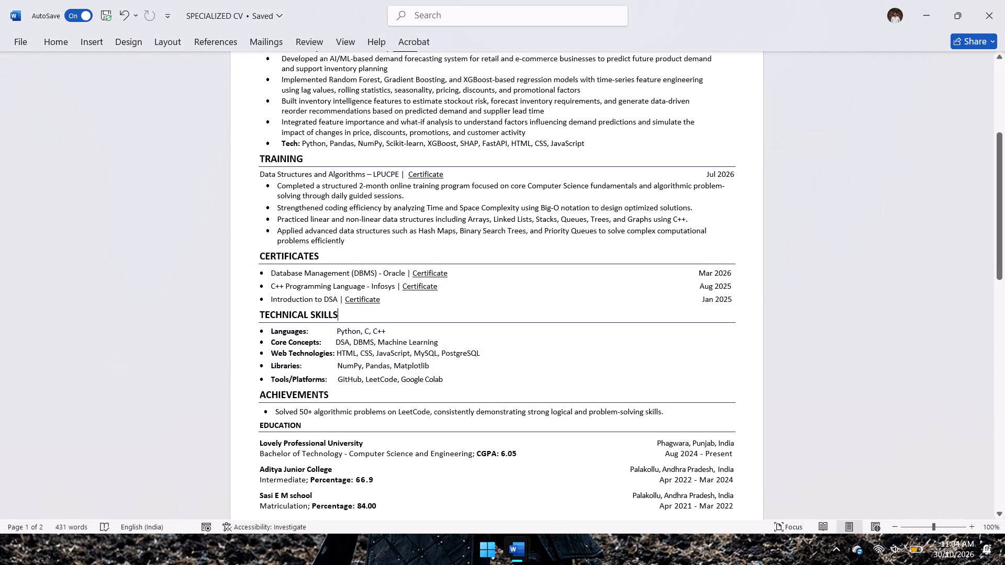
# Copy the font name Calibri (Body) from the Technical Skills entries and apply it to the LeetCode bullet under Achievements.
pyautogui.moveTo(312, 338); pyautogui.dragTo(342, 358)
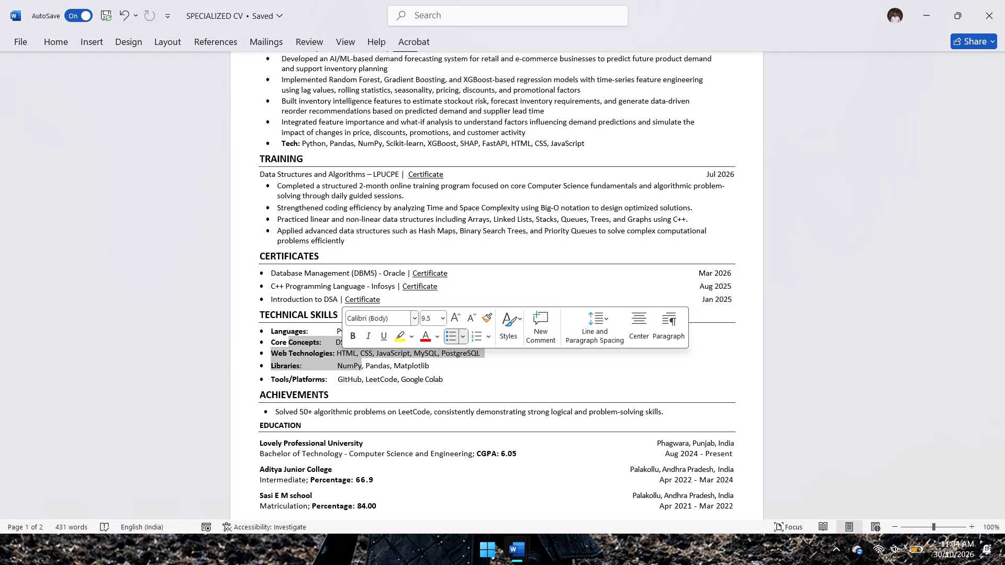
pyautogui.click(409, 315)
pyautogui.hotkey('ctrl', 'c')
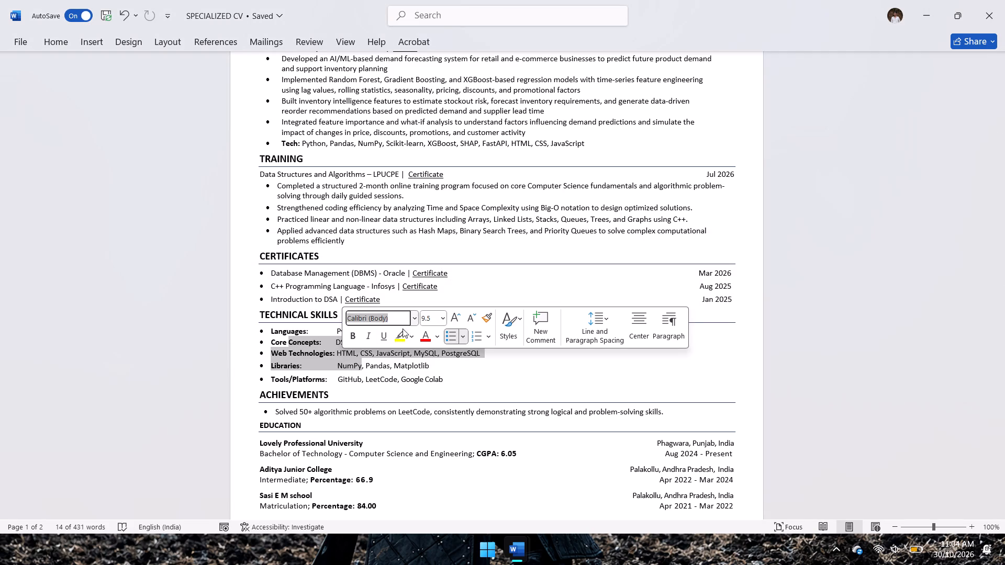
pyautogui.click(320, 424)
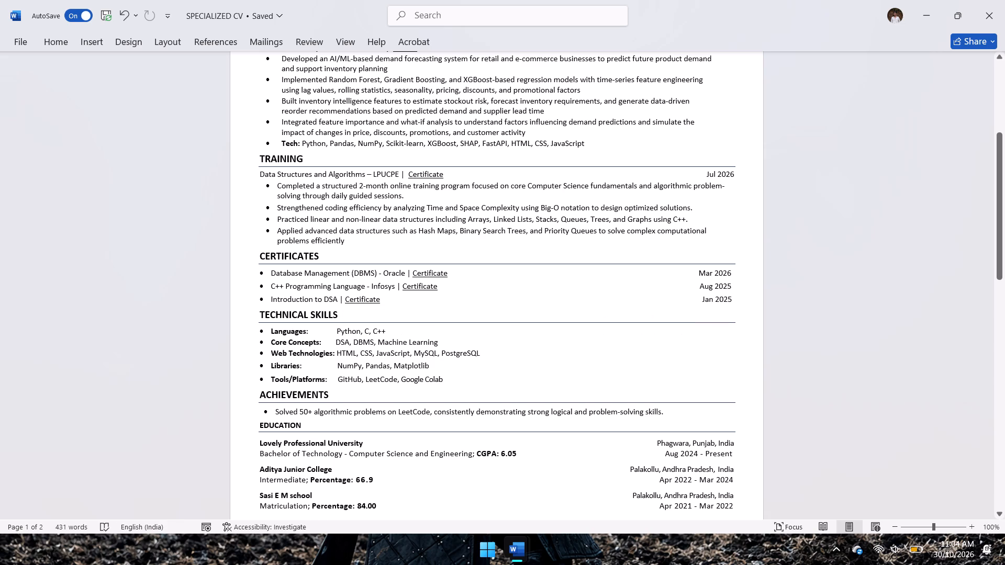
pyautogui.moveTo(275, 414); pyautogui.dragTo(667, 415)
pyautogui.click(709, 372)
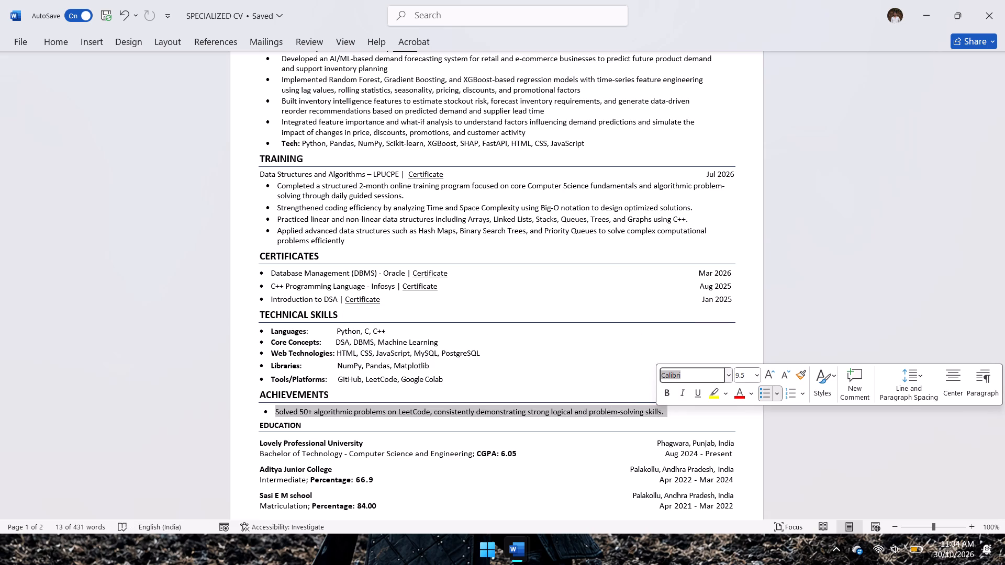
pyautogui.hotkey('ctrl', 'v')
pyautogui.press('Return')
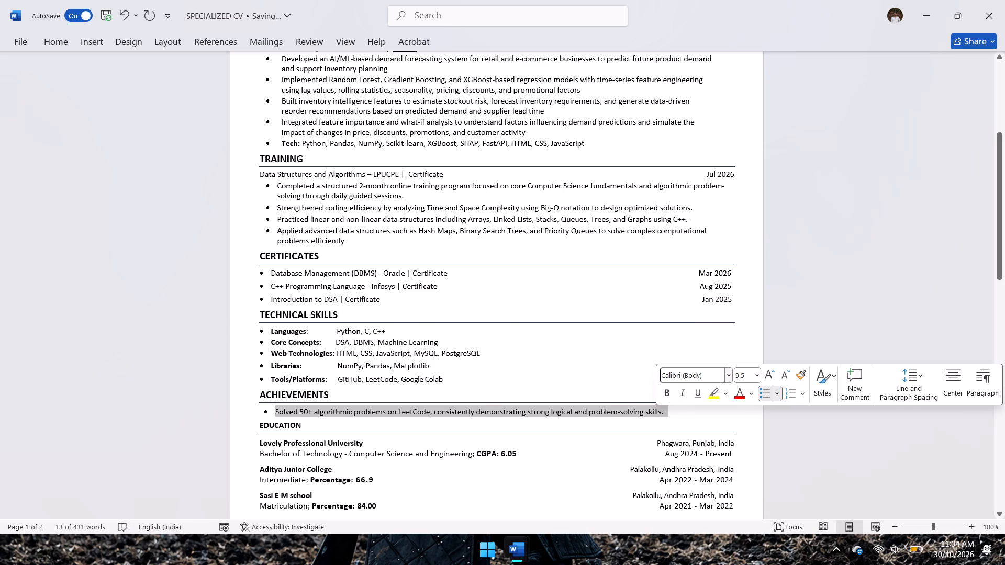
pyautogui.click(809, 438)
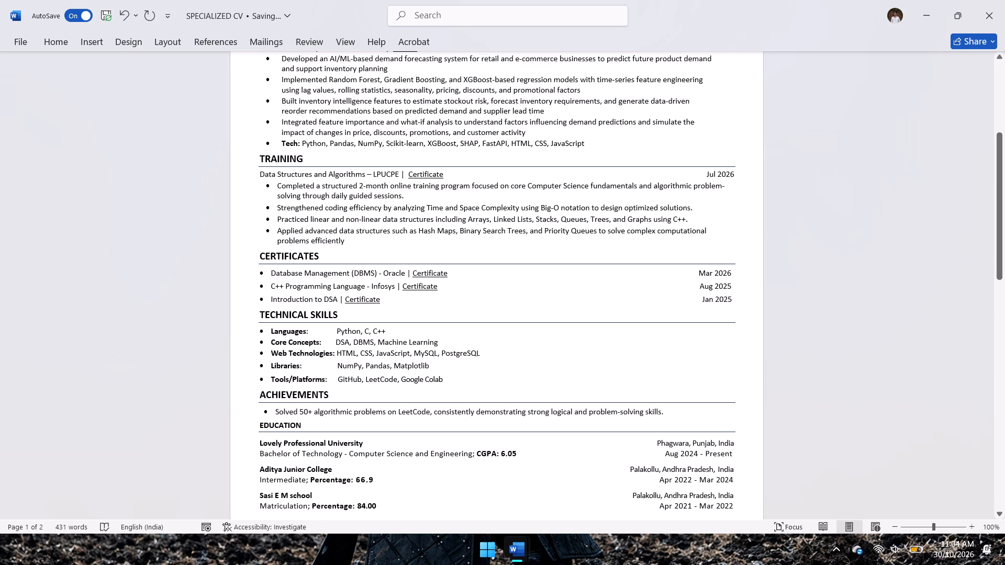
pyautogui.moveTo(368, 408); pyautogui.dragTo(411, 417)
# Apply the copied Calibri (Body) font to the whole Training entry, from its title line through its last bullet.
pyautogui.click(289, 315)
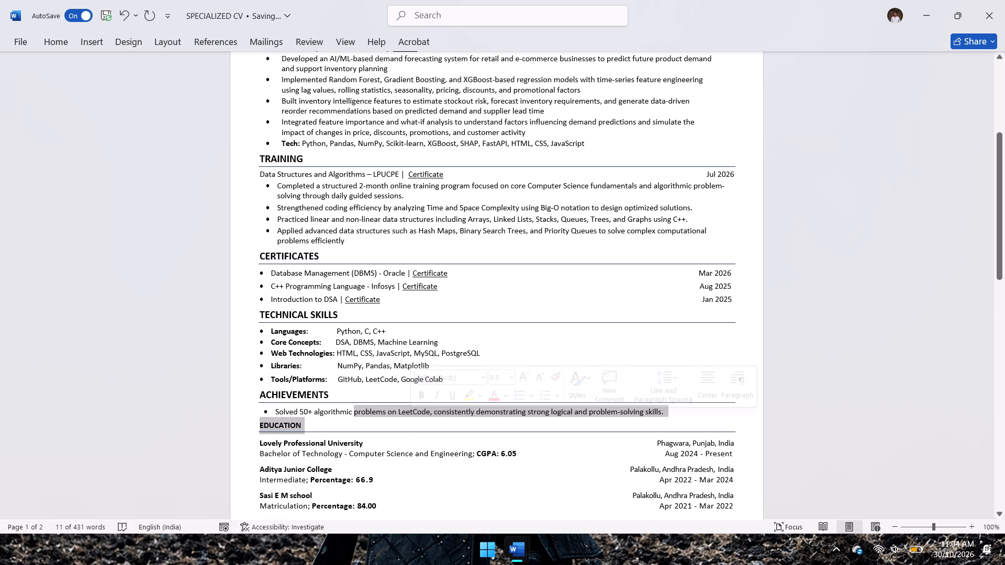
pyautogui.scroll(2, 289, 315)
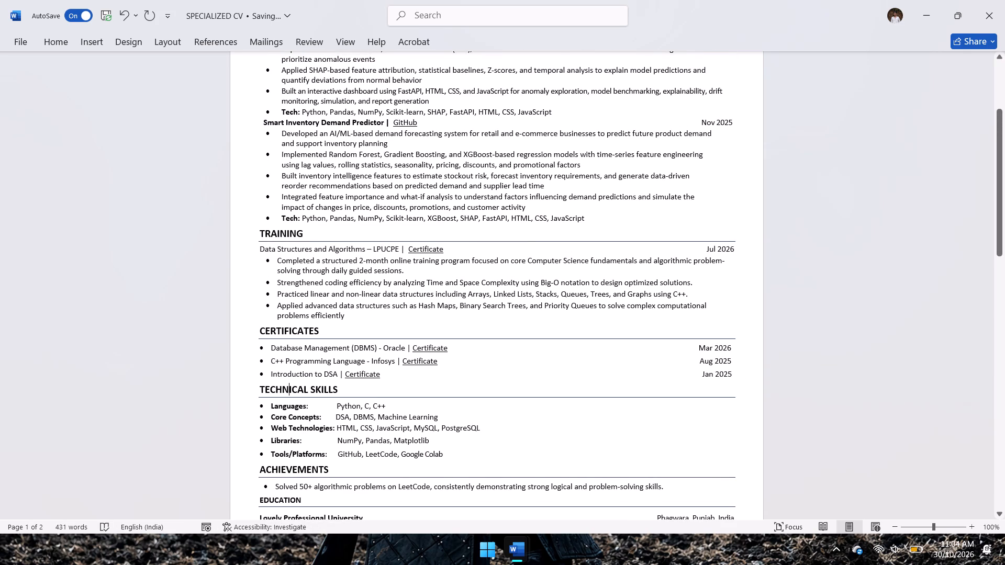
pyautogui.click(281, 256)
pyautogui.moveTo(274, 251); pyautogui.dragTo(280, 251)
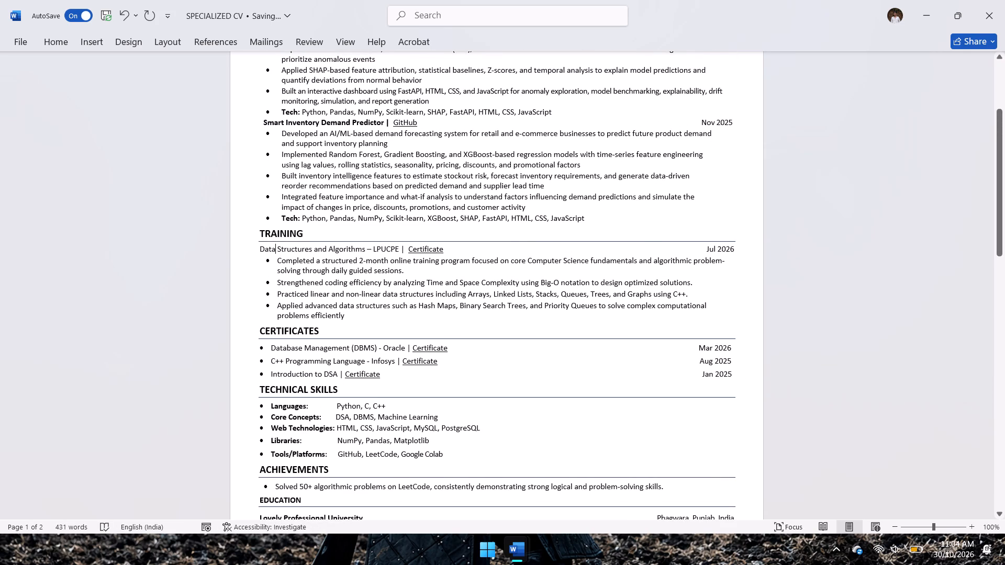
pyautogui.moveTo(280, 251); pyautogui.dragTo(303, 252)
pyautogui.click(287, 261)
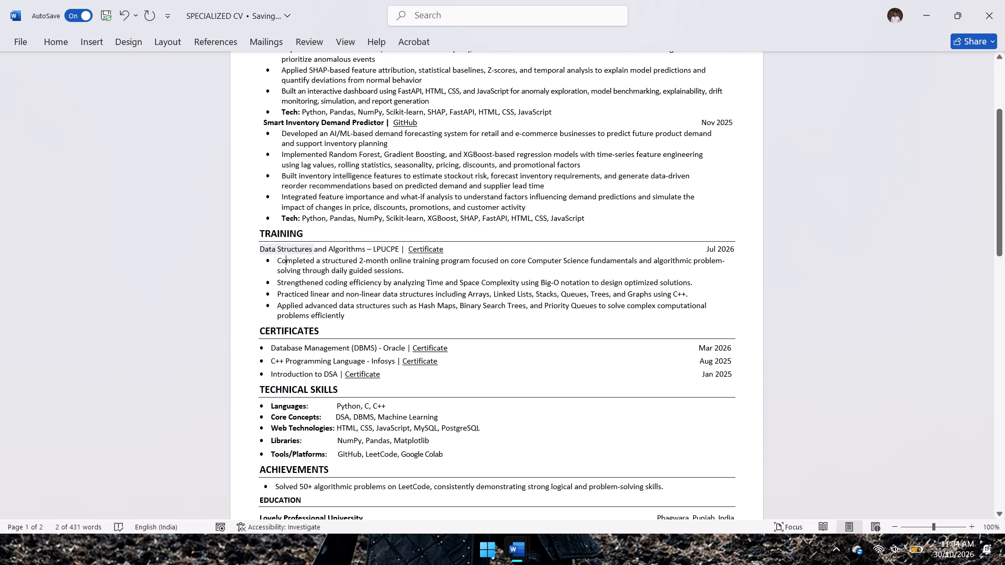
pyautogui.moveTo(273, 259); pyautogui.dragTo(304, 278)
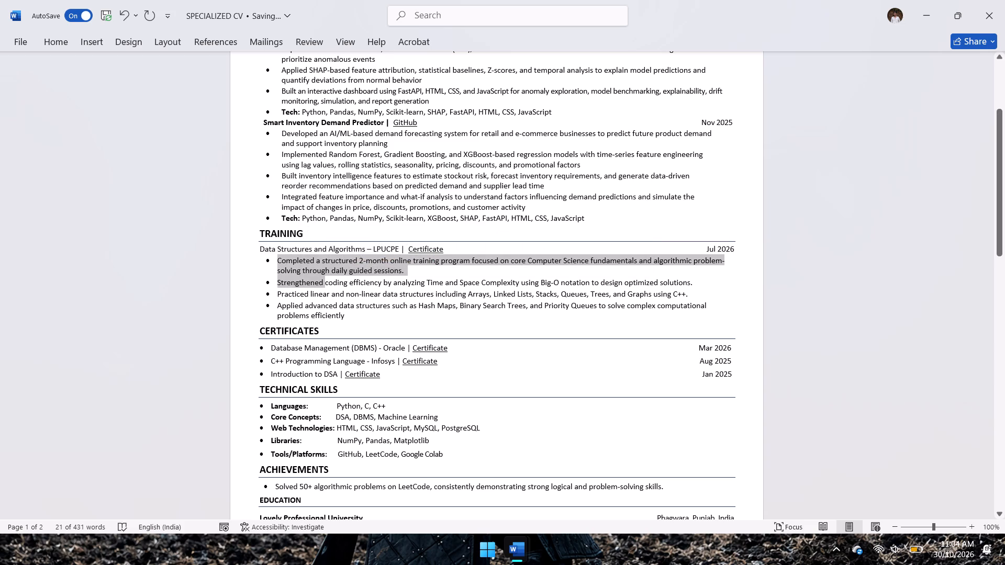
pyautogui.click(258, 248)
pyautogui.moveTo(258, 248); pyautogui.dragTo(342, 312)
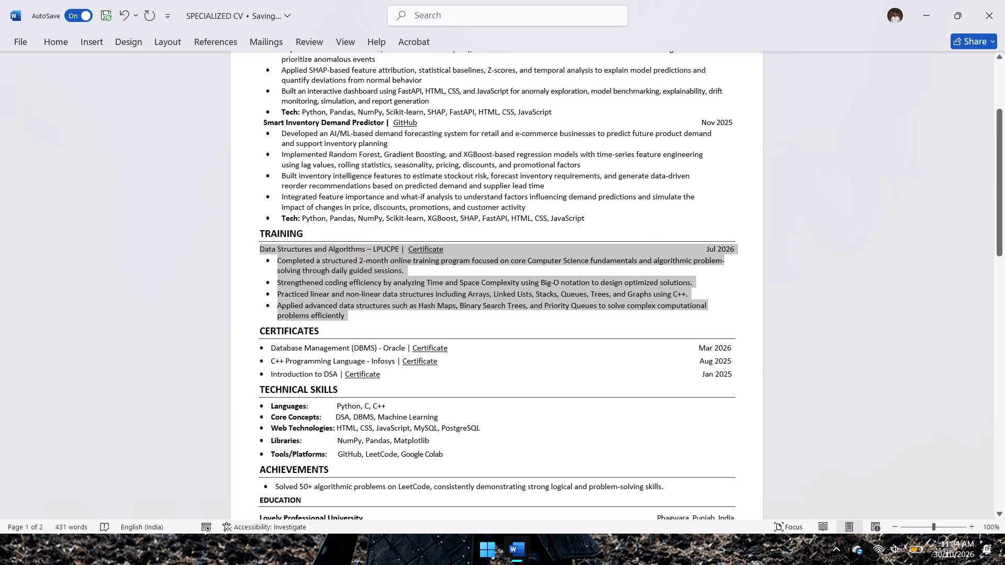
pyautogui.moveTo(342, 312); pyautogui.dragTo(342, 313)
pyautogui.click(404, 273)
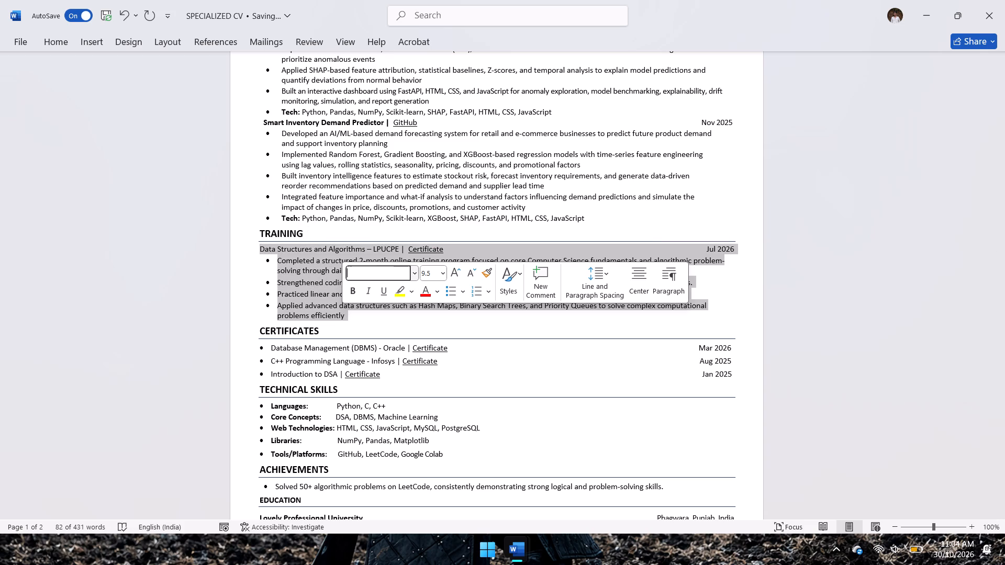
pyautogui.hotkey('ctrl', 'v')
pyautogui.press('Return')
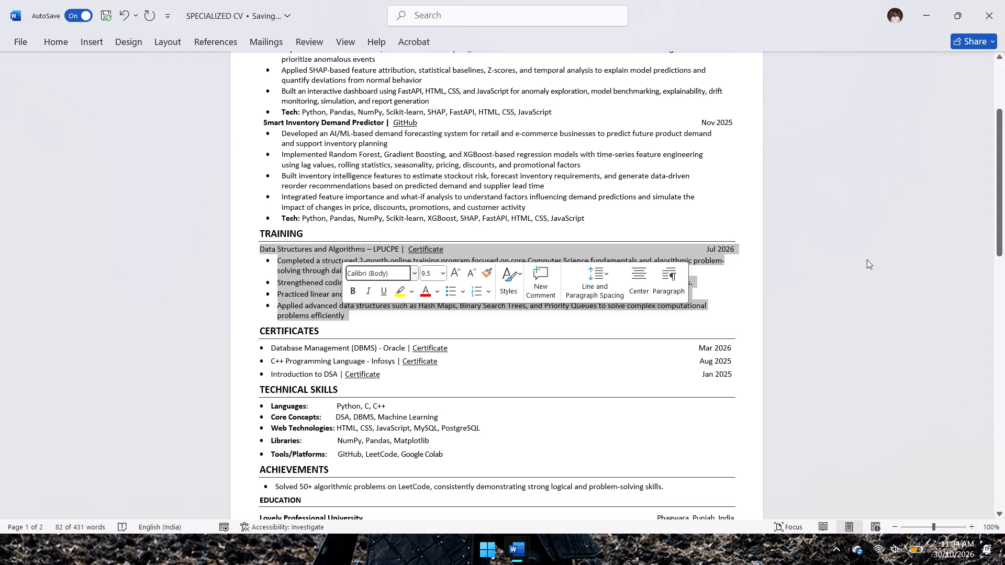
pyautogui.click(909, 254)
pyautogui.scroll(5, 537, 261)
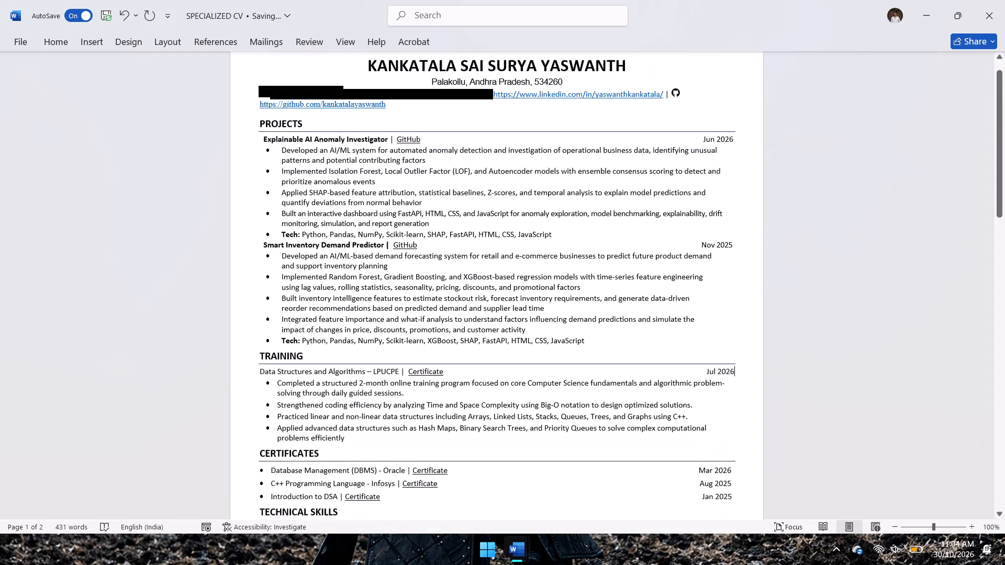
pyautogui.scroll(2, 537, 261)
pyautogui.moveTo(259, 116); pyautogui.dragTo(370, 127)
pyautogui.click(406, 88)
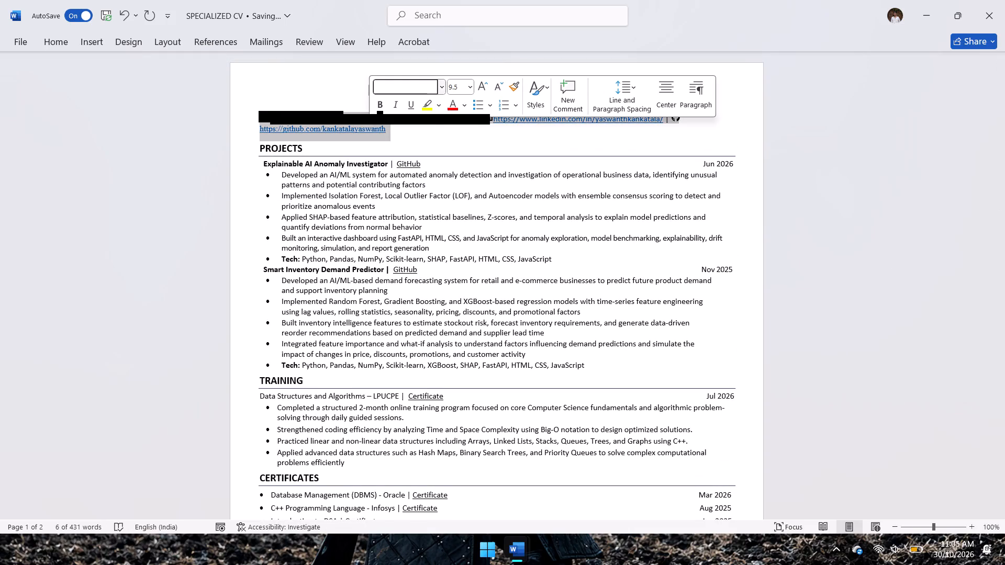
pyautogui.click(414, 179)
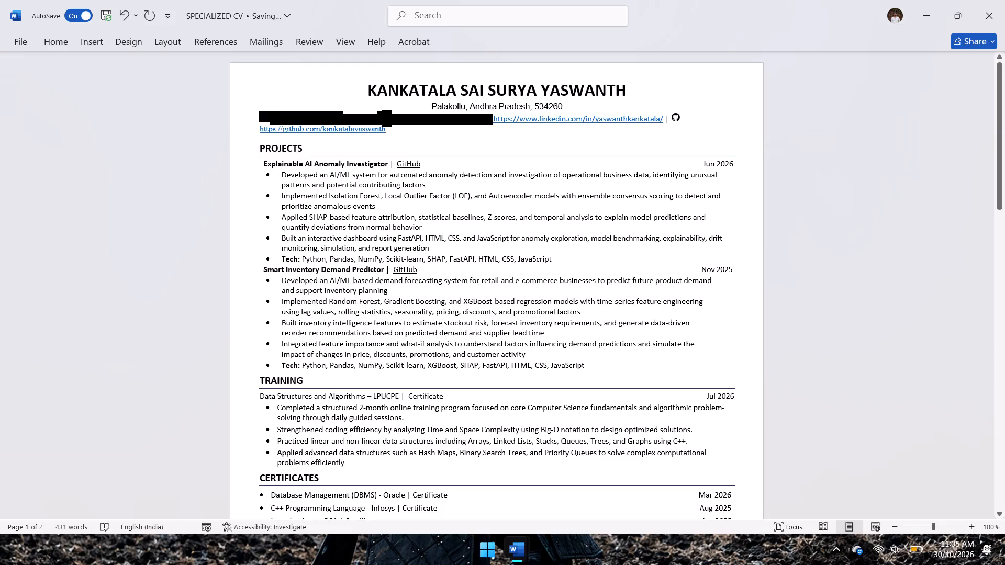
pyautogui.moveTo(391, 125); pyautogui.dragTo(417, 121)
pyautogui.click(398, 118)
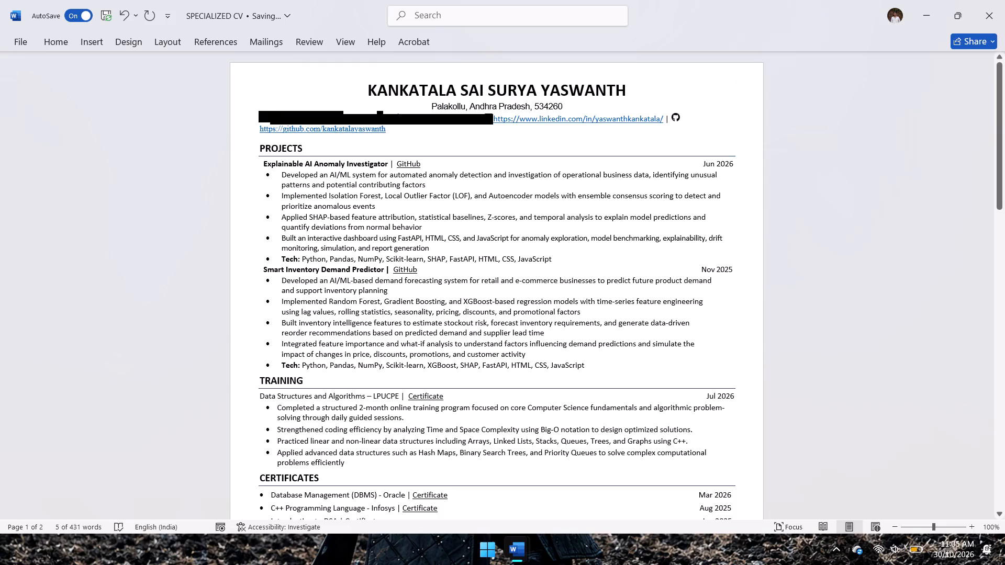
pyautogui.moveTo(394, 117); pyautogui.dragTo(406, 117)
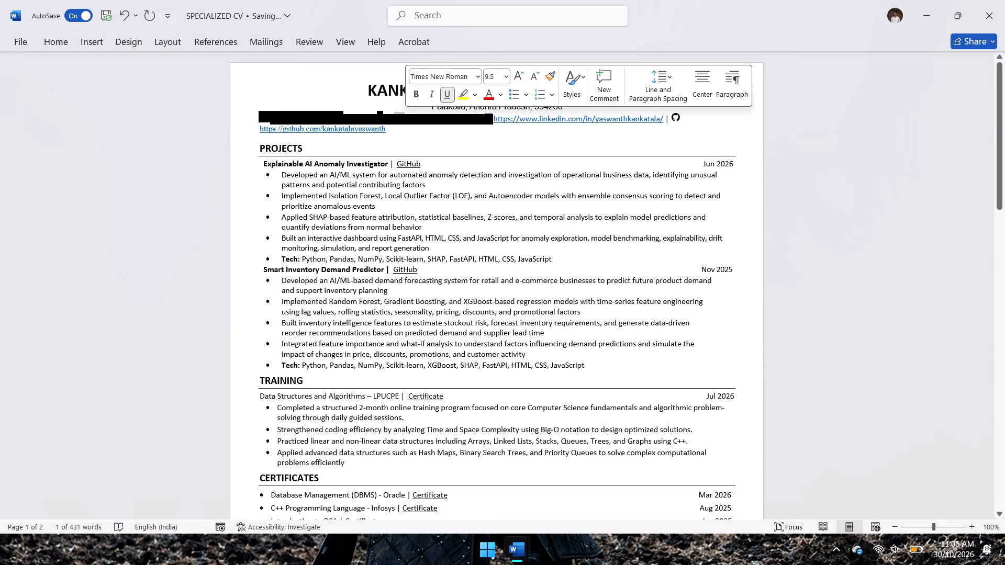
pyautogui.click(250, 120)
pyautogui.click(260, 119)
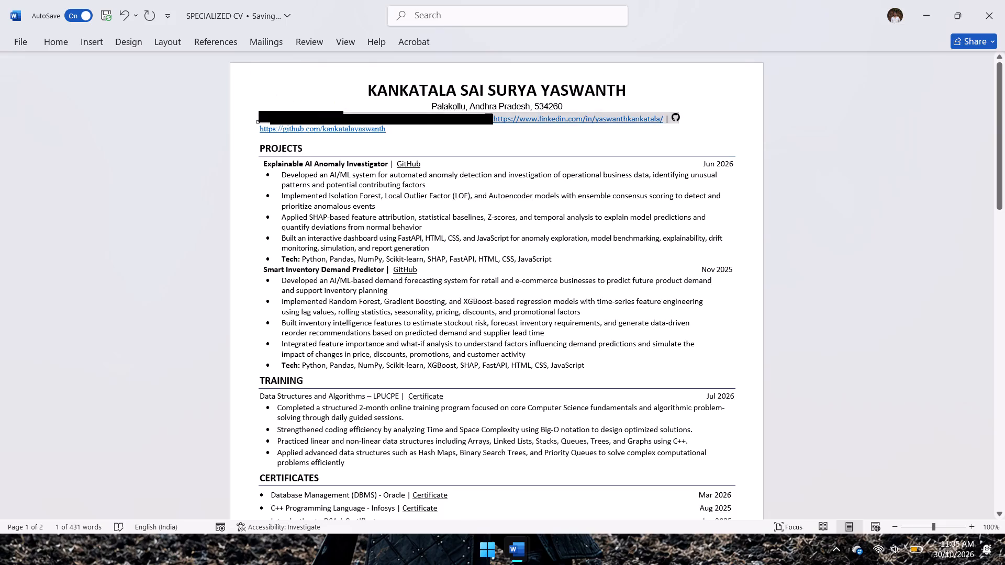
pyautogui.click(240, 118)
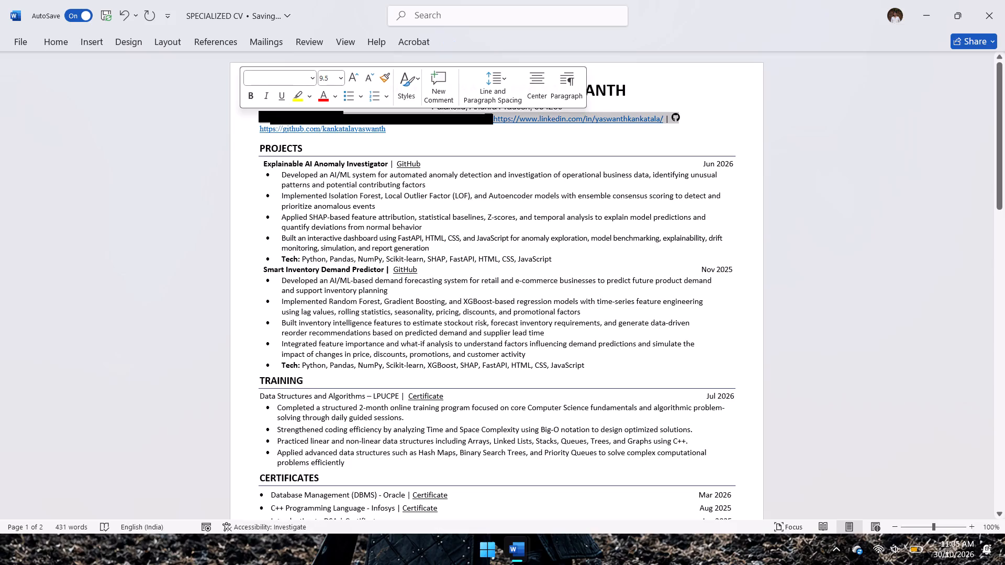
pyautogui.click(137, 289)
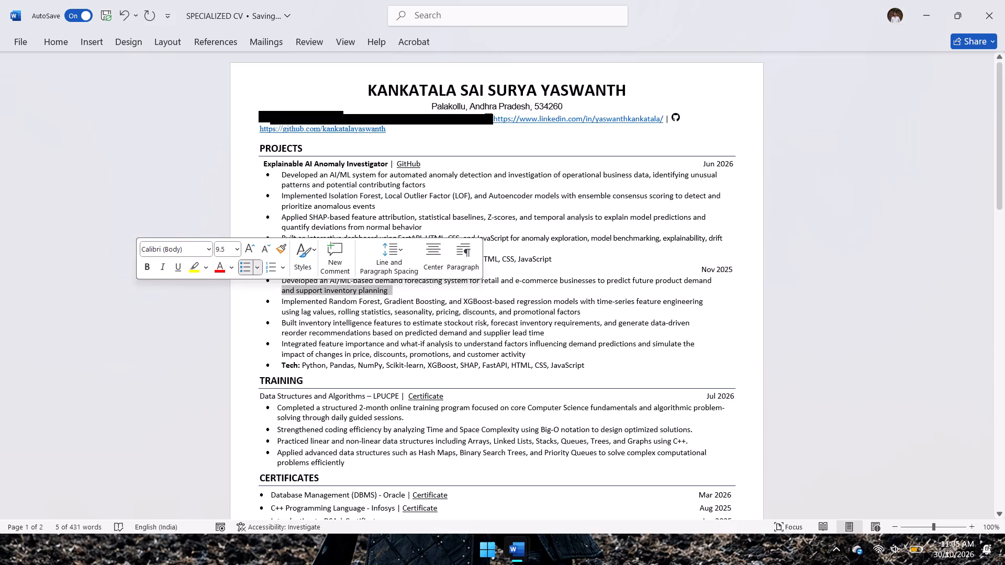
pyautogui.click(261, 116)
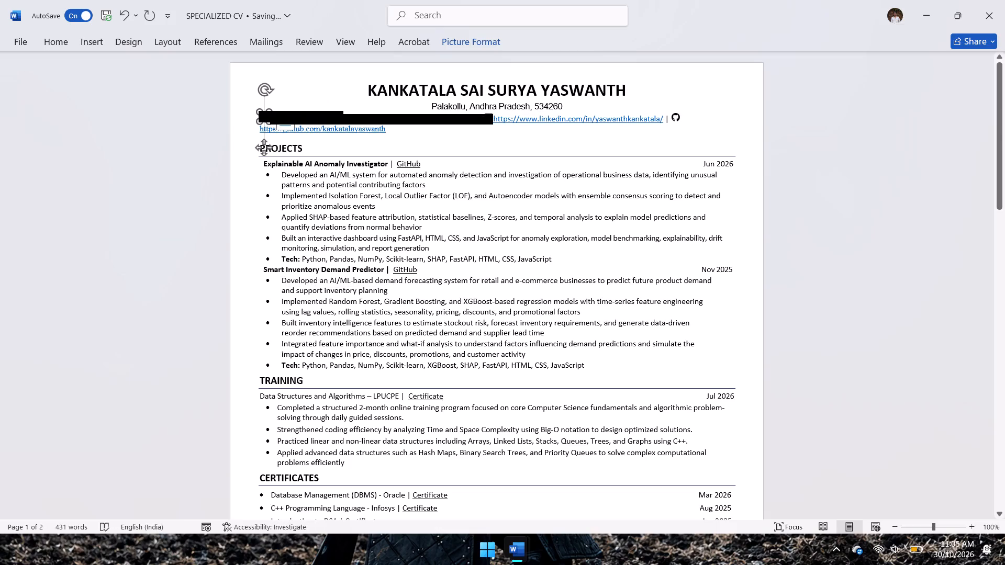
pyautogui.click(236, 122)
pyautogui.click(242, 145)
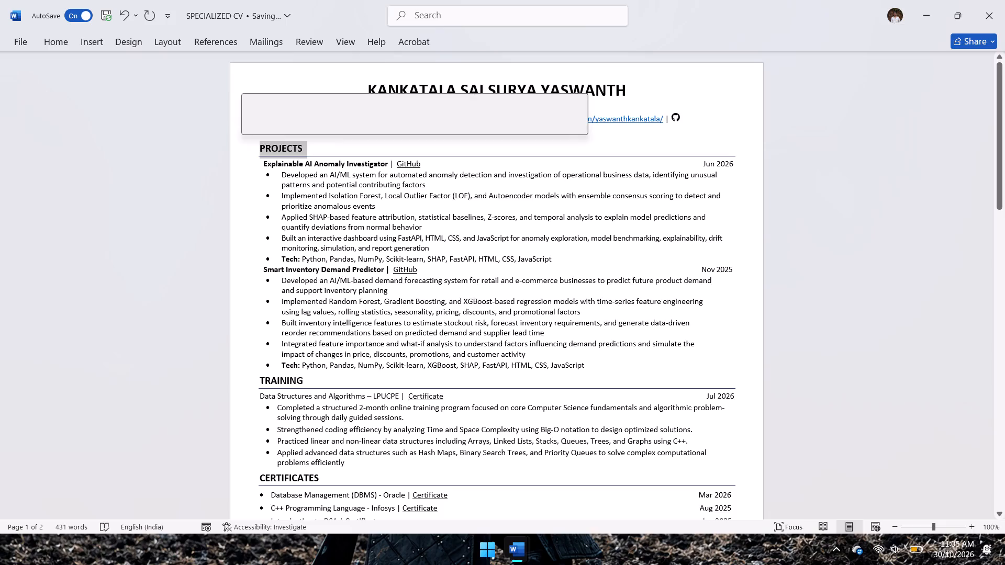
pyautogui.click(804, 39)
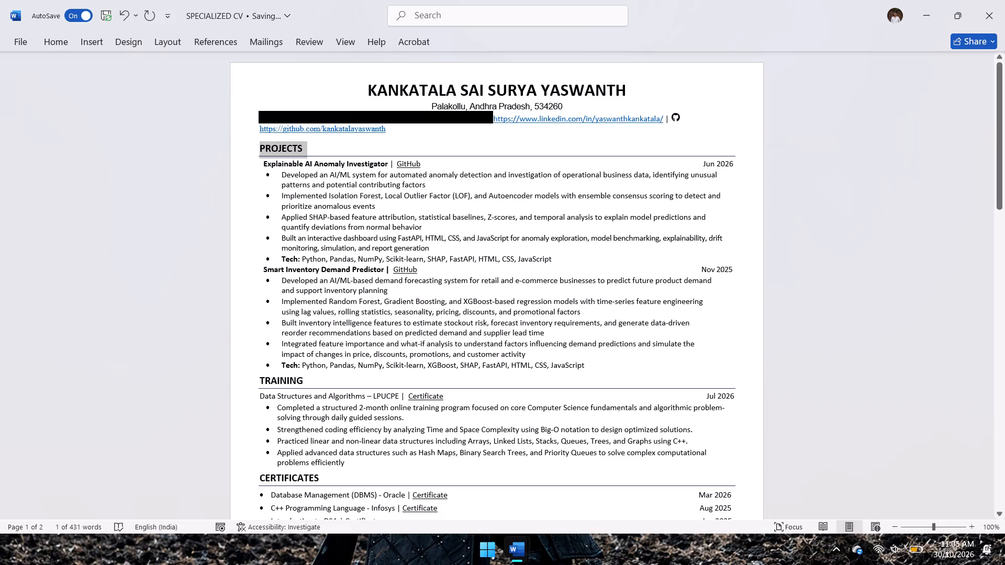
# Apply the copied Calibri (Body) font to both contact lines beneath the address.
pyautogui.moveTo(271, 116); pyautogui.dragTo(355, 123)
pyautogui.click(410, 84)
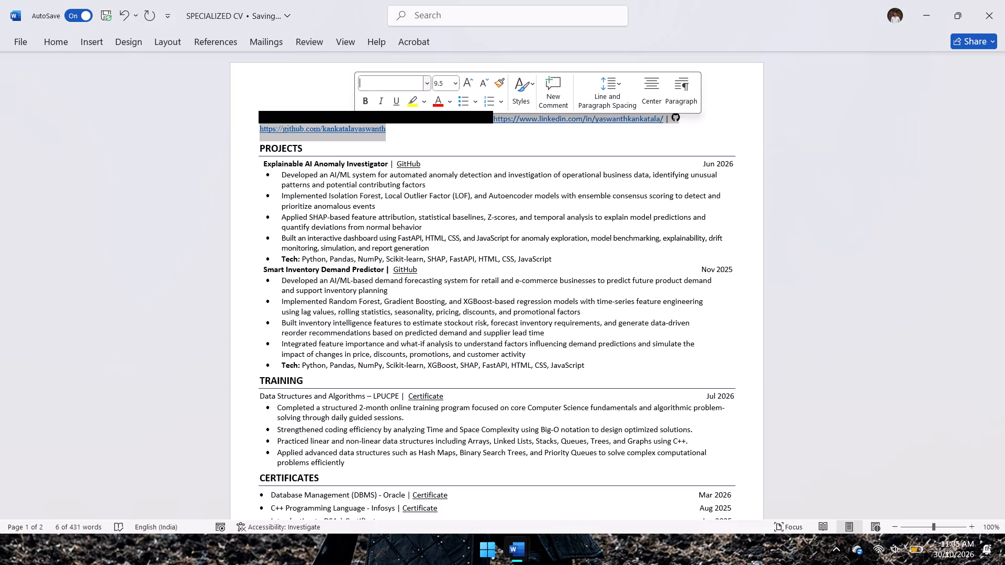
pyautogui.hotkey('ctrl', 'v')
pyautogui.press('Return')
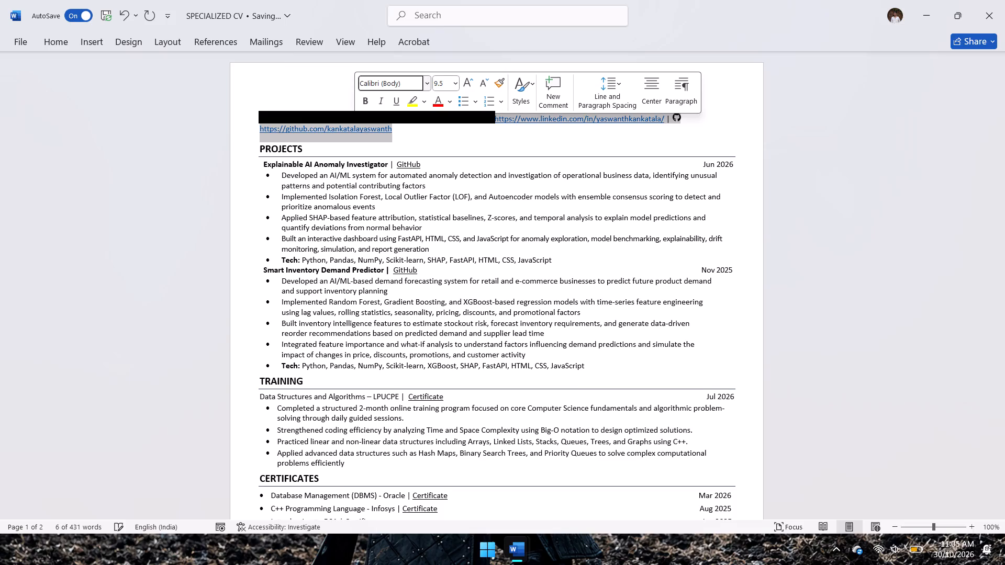
# Set the font of both contact lines beneath the address to Calibri.
pyautogui.click(410, 84)
pyautogui.press('BackSpace')
pyautogui.press('BackSpace')
pyautogui.press('BackSpace')
pyautogui.press('BackSpace')
pyautogui.press('BackSpace')
pyautogui.press('BackSpace')
pyautogui.press('BackSpace')
pyautogui.press('Return')
pyautogui.click(423, 85)
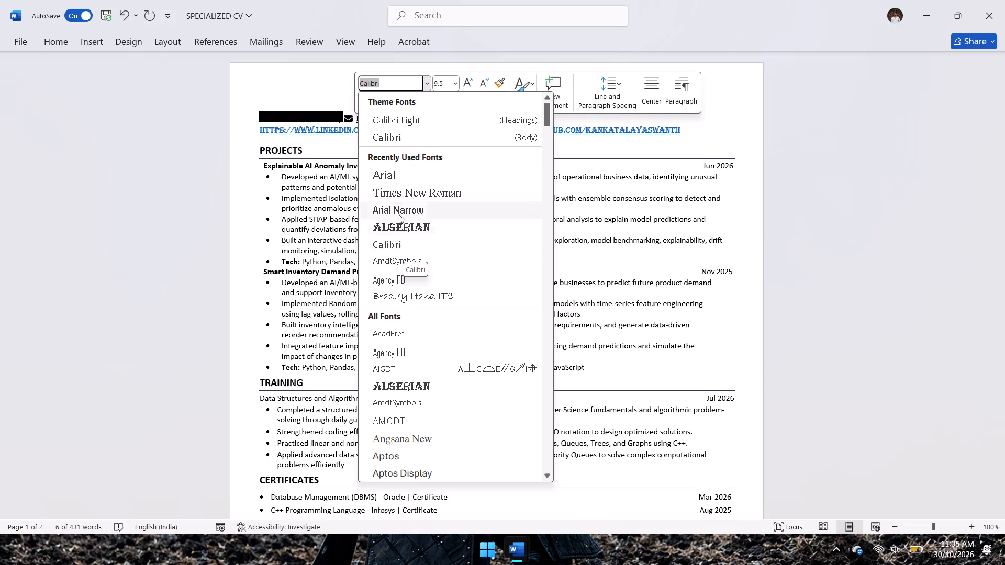
pyautogui.click(400, 245)
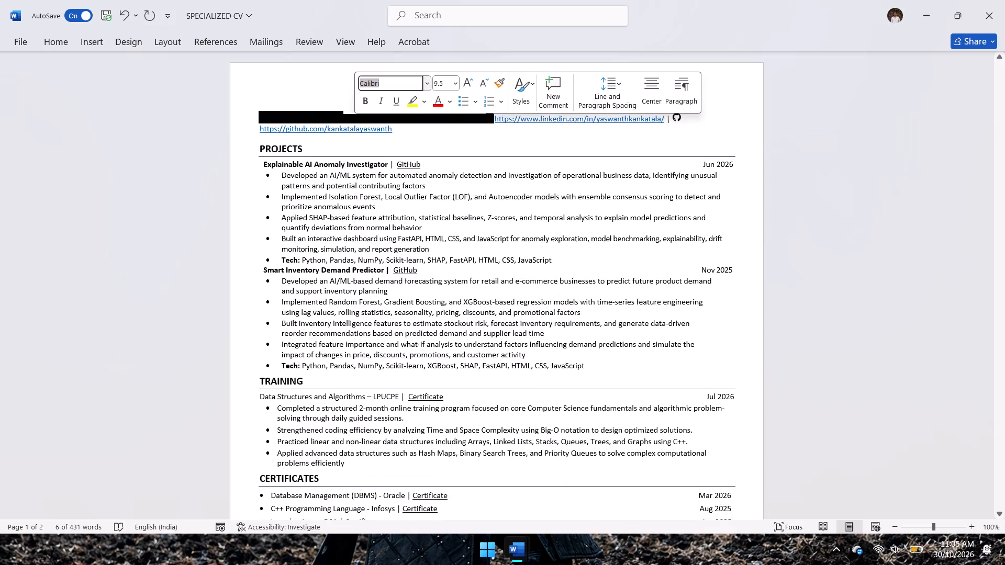
pyautogui.click(758, 203)
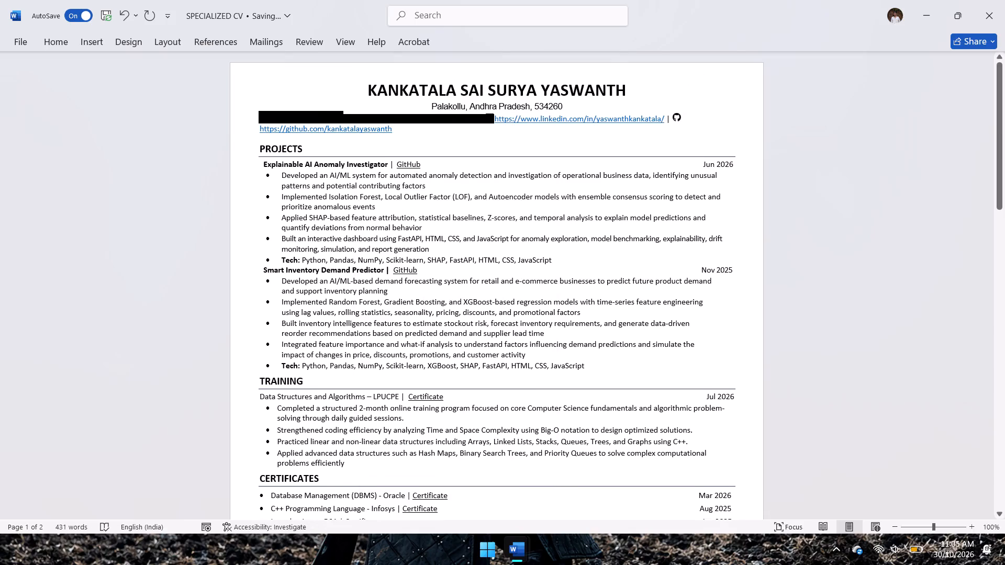
# Check the font and size of the text in the contact lines, including the GitHub link.
pyautogui.moveTo(272, 115); pyautogui.dragTo(300, 115)
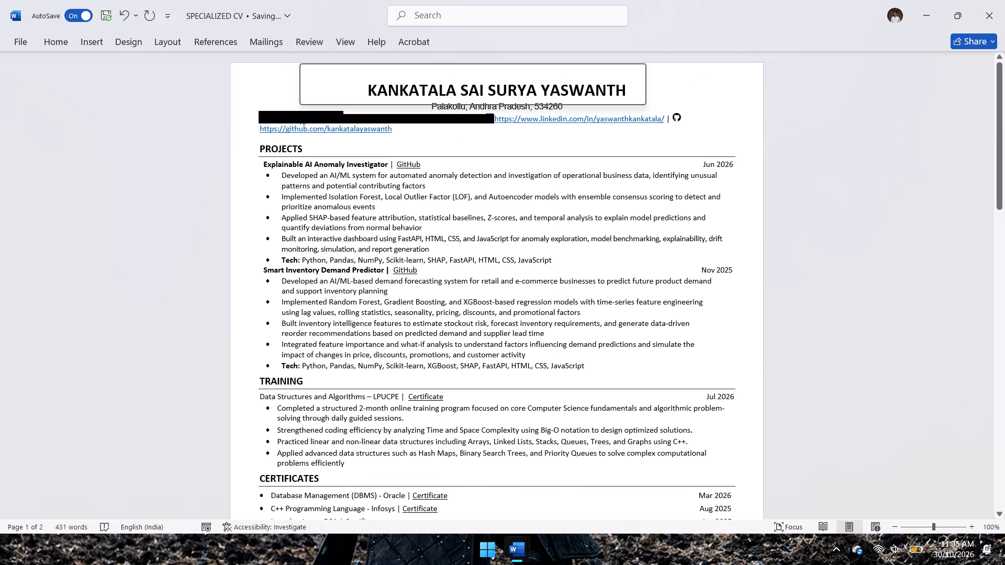
pyautogui.click(318, 126)
pyautogui.moveTo(318, 126); pyautogui.dragTo(325, 126)
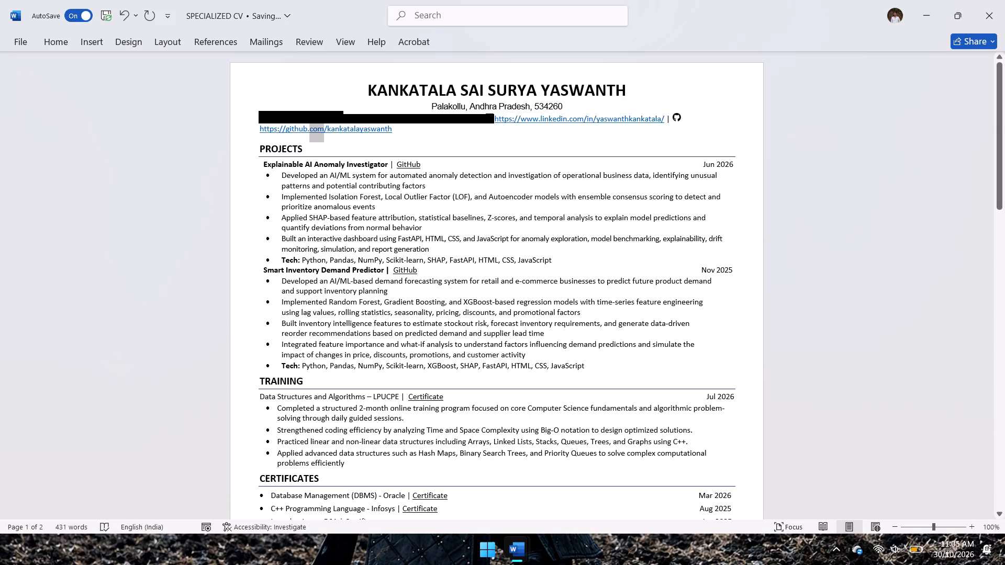
pyautogui.moveTo(325, 126); pyautogui.dragTo(340, 126)
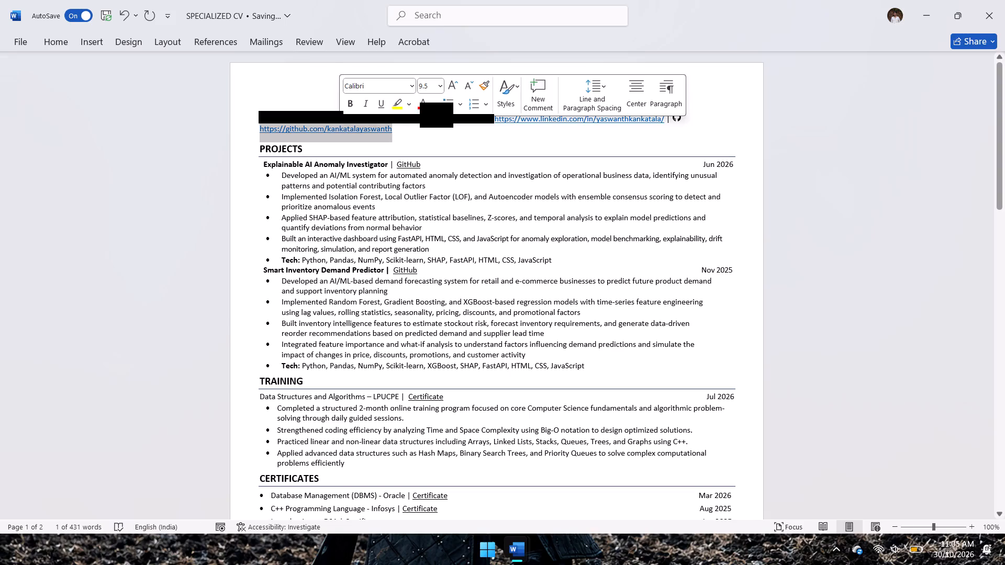
pyautogui.click(442, 124)
pyautogui.moveTo(399, 122); pyautogui.dragTo(416, 121)
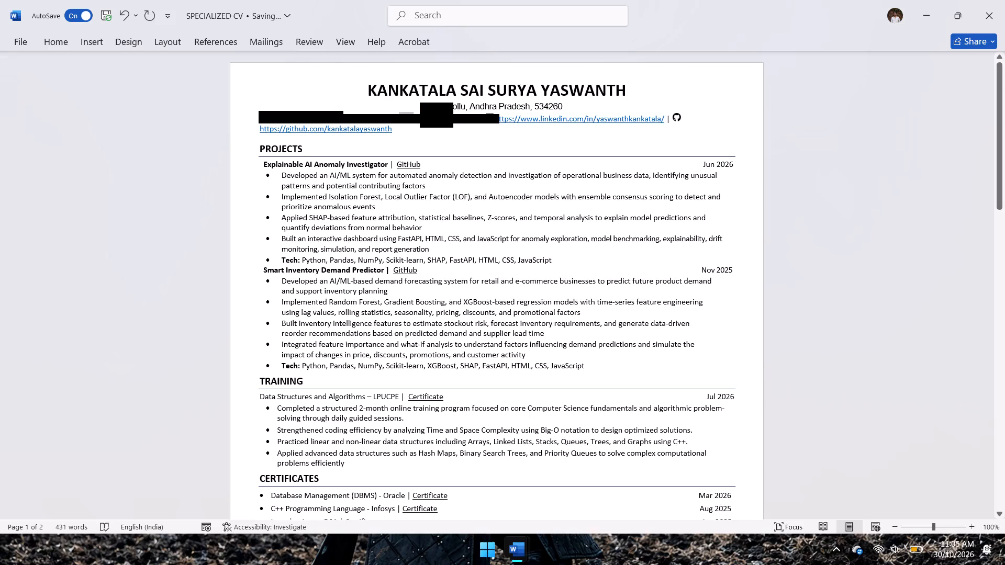
pyautogui.moveTo(416, 121); pyautogui.dragTo(416, 119)
pyautogui.click(421, 119)
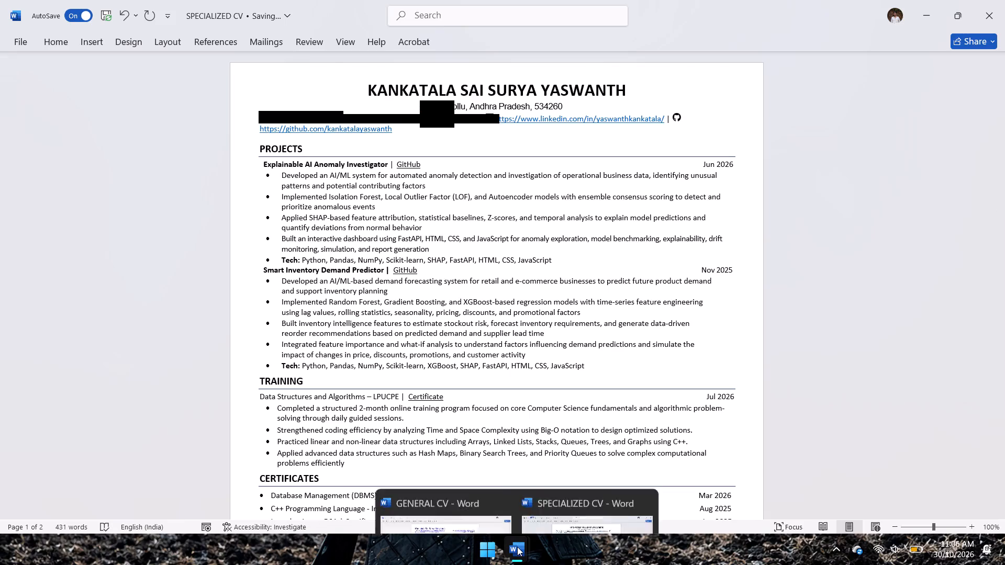
# Switch to the GENERAL CV document and check the font and size of its Skills, Projects and Training text and headings.
pyautogui.click(467, 503)
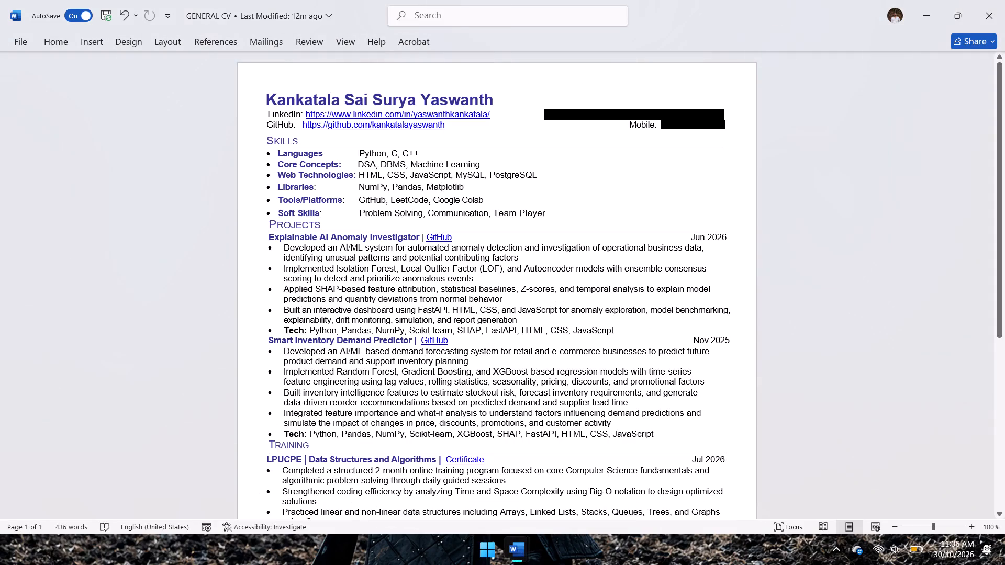
pyautogui.moveTo(331, 169); pyautogui.dragTo(398, 205)
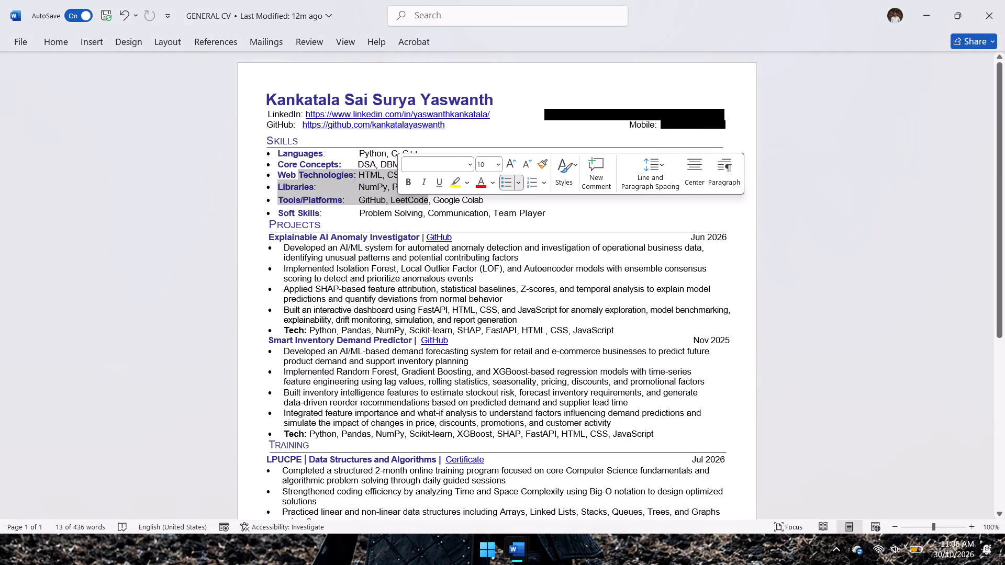
pyautogui.click(234, 137)
pyautogui.click(285, 163)
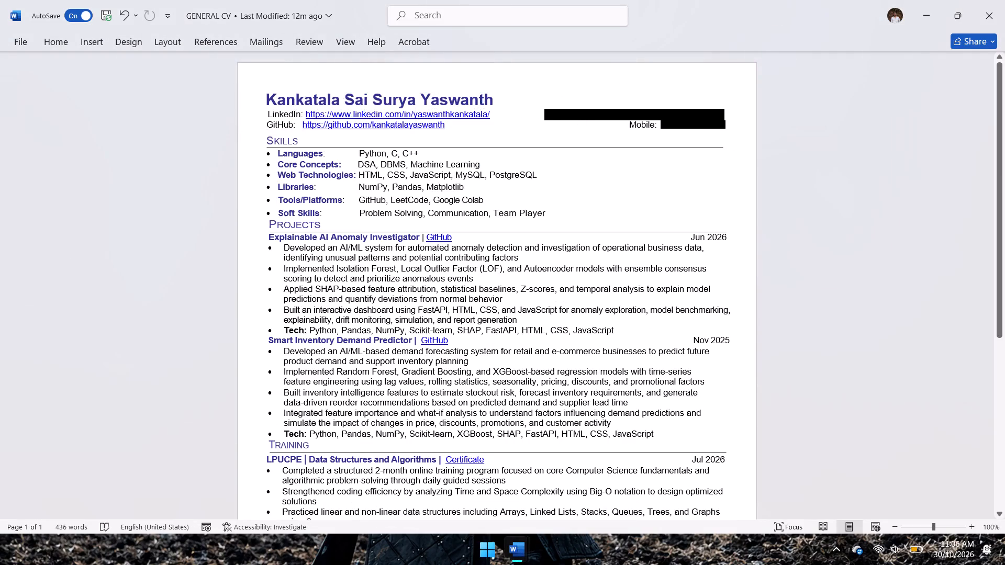
pyautogui.moveTo(282, 154); pyautogui.dragTo(289, 154)
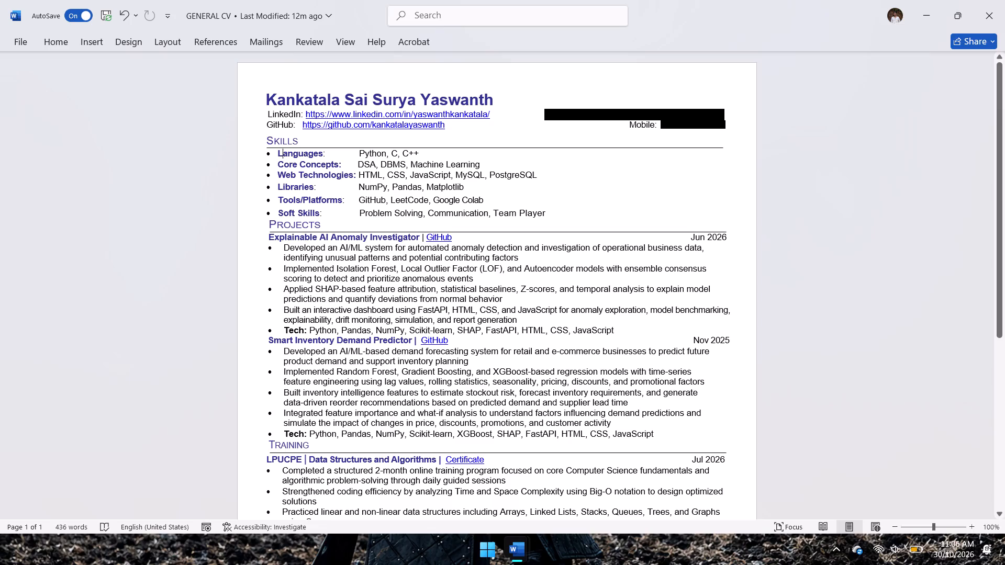
pyautogui.moveTo(289, 154); pyautogui.dragTo(309, 154)
pyautogui.moveTo(396, 179); pyautogui.dragTo(427, 174)
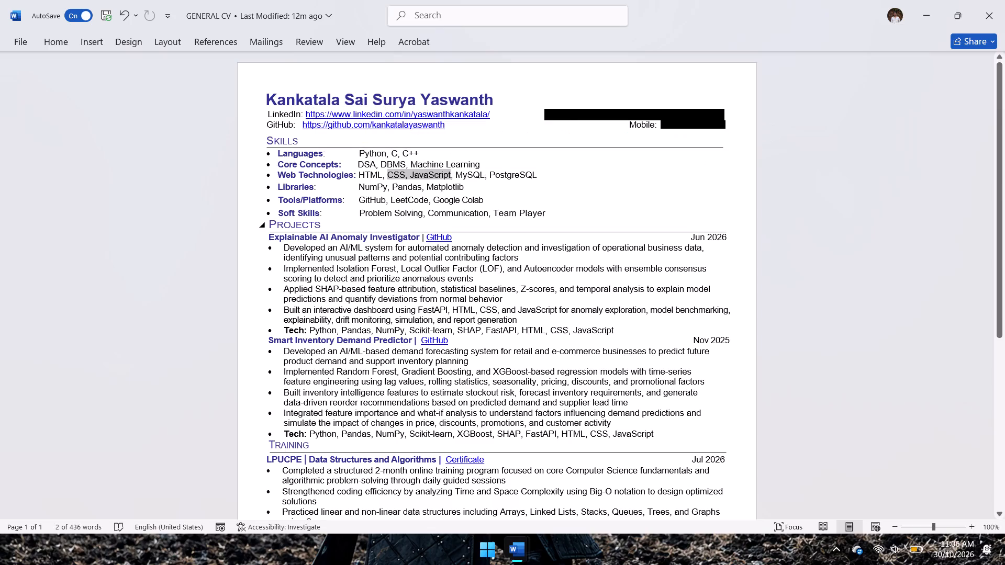
pyautogui.moveTo(316, 258); pyautogui.dragTo(361, 292)
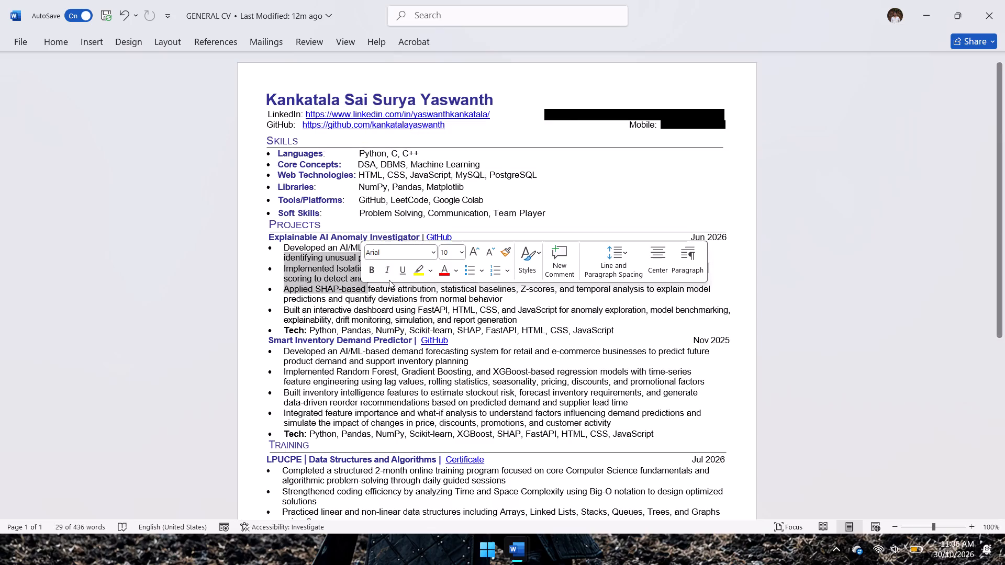
pyautogui.moveTo(281, 240); pyautogui.dragTo(287, 240)
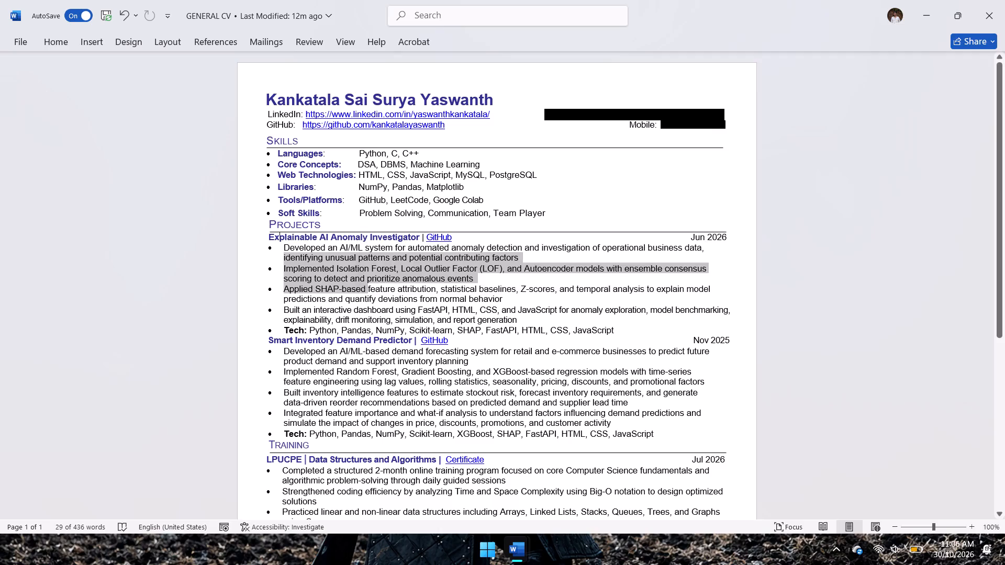
pyautogui.moveTo(287, 240); pyautogui.dragTo(304, 240)
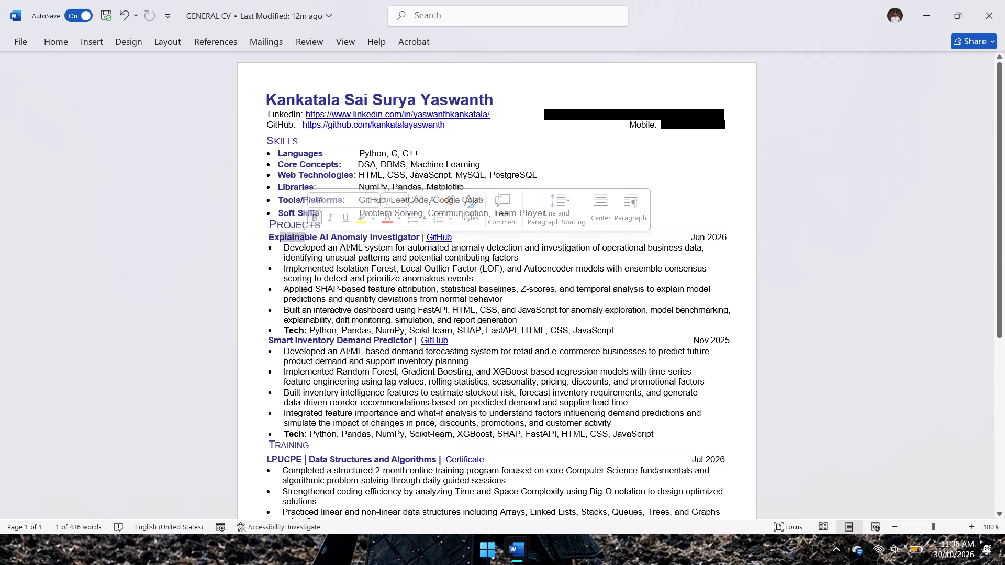
pyautogui.moveTo(320, 340); pyautogui.dragTo(355, 340)
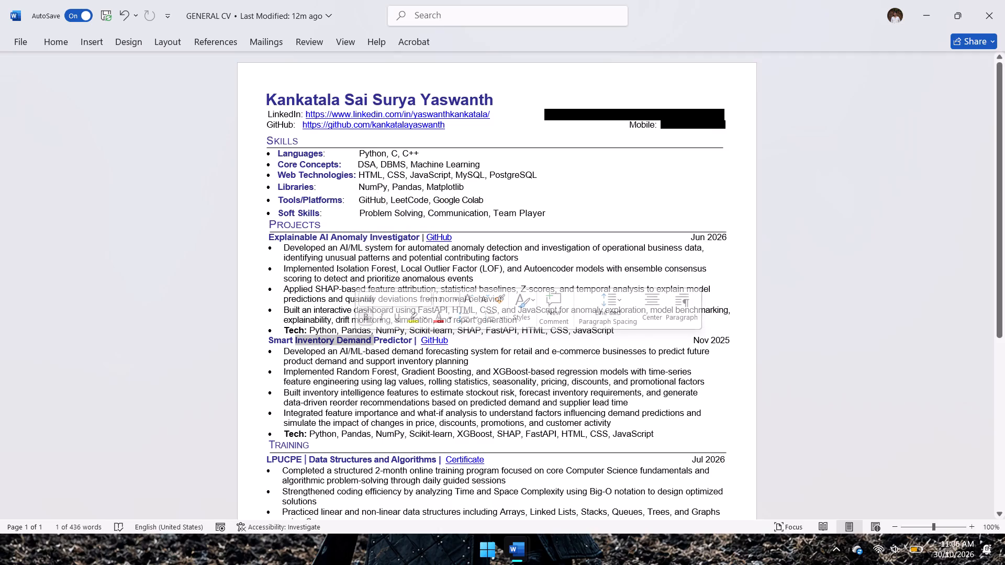
pyautogui.moveTo(330, 357); pyautogui.dragTo(352, 391)
pyautogui.scroll(-3, 352, 391)
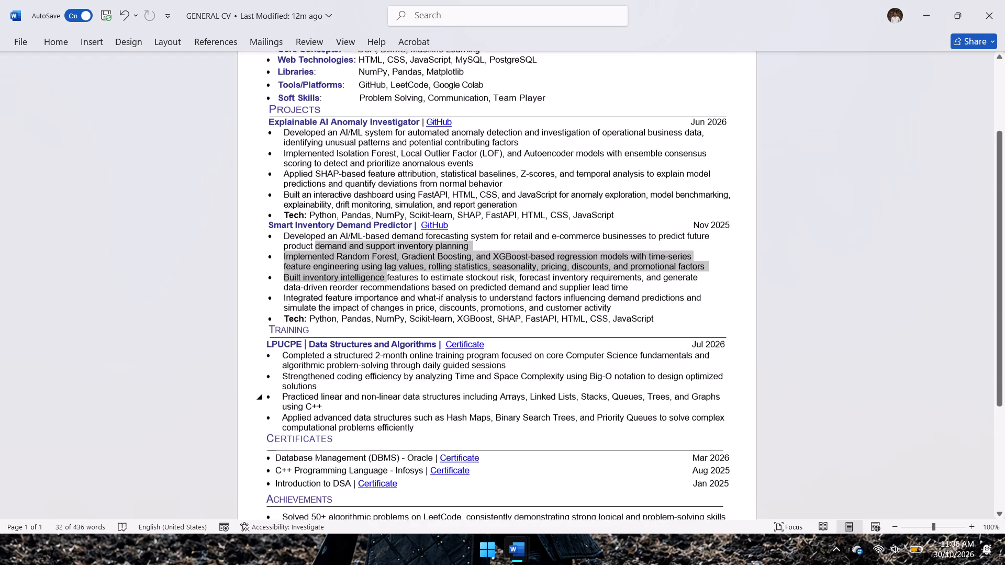
pyautogui.moveTo(283, 331); pyautogui.dragTo(294, 331)
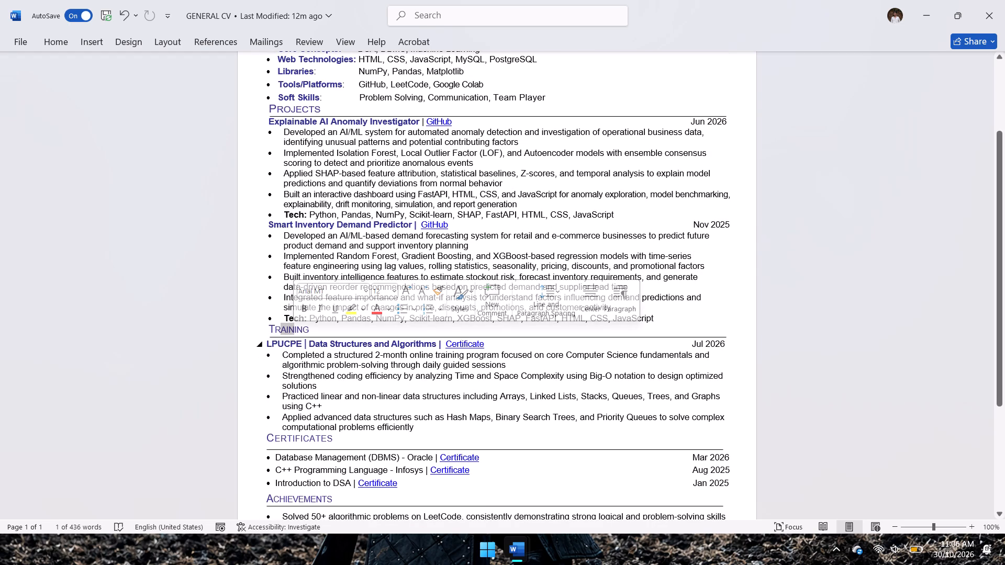
pyautogui.moveTo(270, 109); pyautogui.dragTo(311, 107)
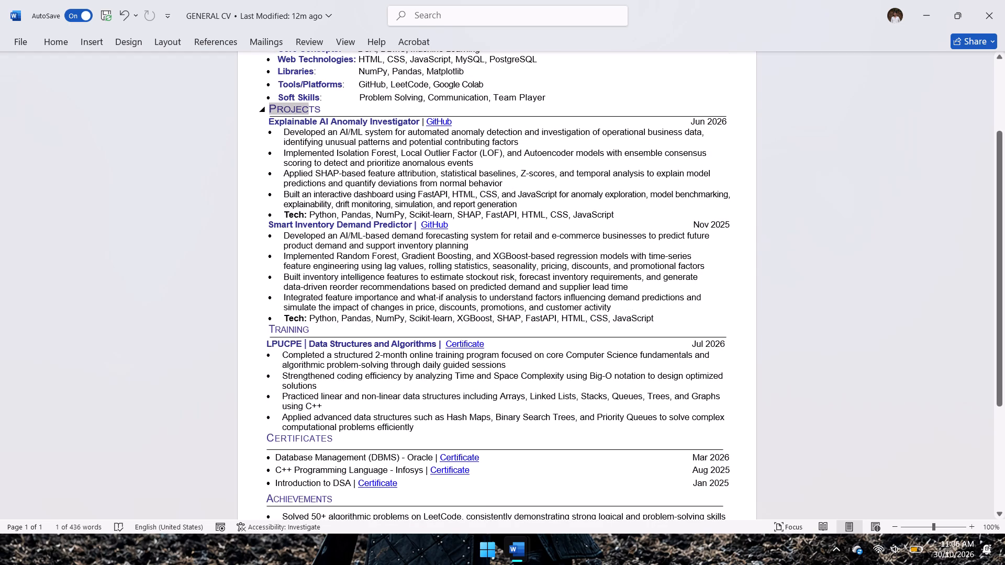
pyautogui.moveTo(311, 107); pyautogui.dragTo(312, 105)
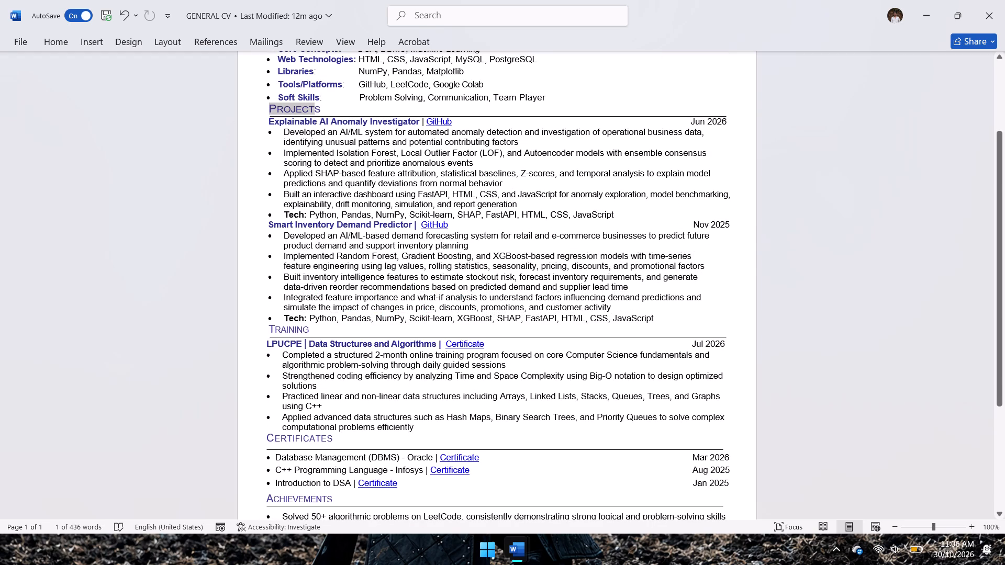
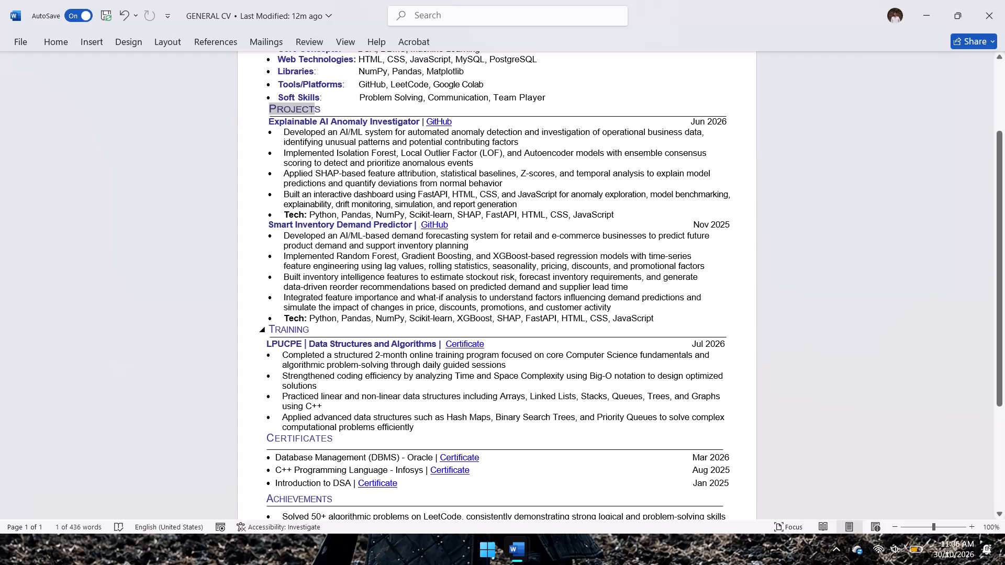
# Set the font of the Training section heading to Arial.
pyautogui.moveTo(269, 330); pyautogui.dragTo(314, 330)
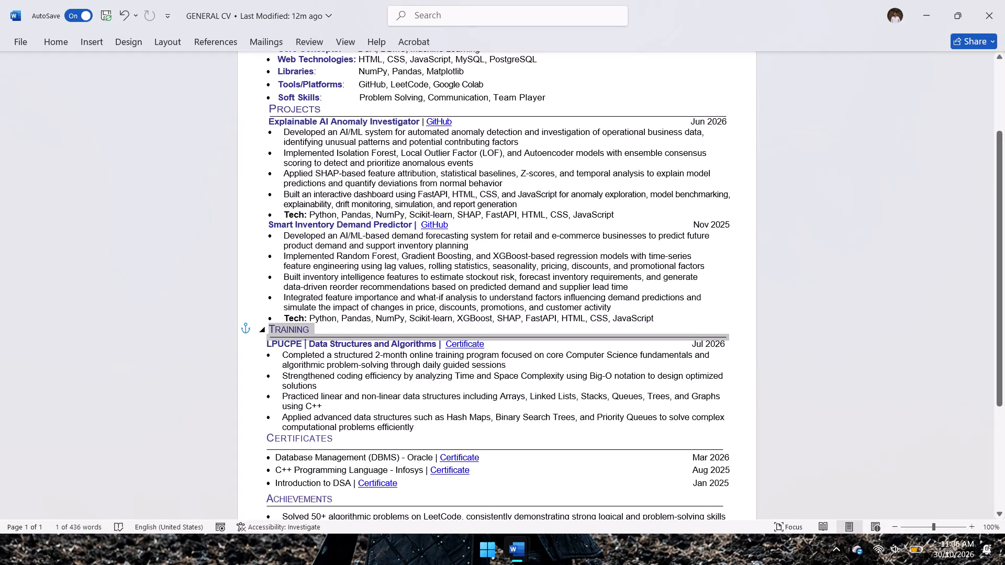
pyautogui.moveTo(314, 330); pyautogui.dragTo(307, 324)
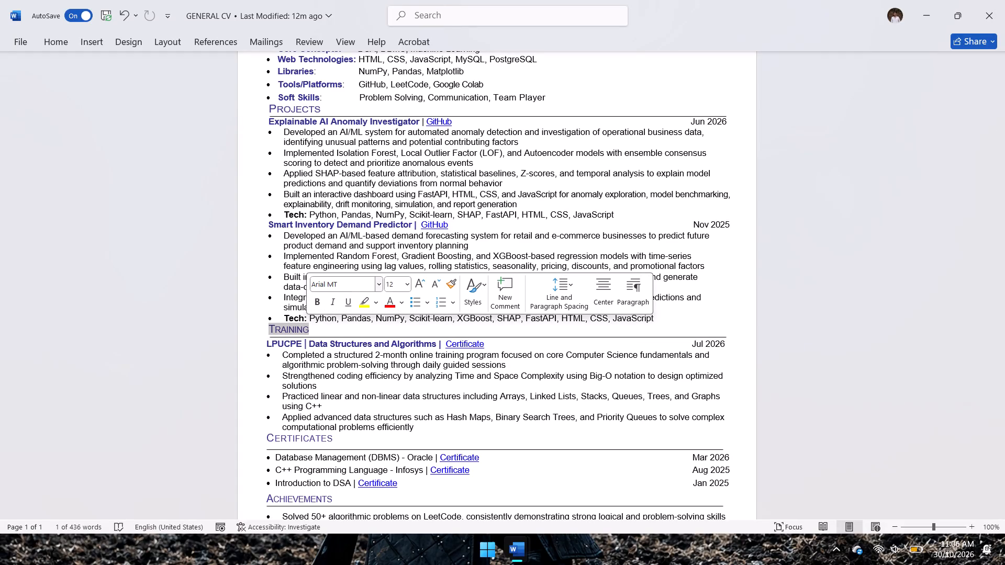
pyautogui.click(350, 281)
pyautogui.click(350, 281)
pyautogui.press('BackSpace')
pyautogui.press('BackSpace')
pyautogui.press('BackSpace')
pyautogui.press('Return')
pyautogui.click(141, 331)
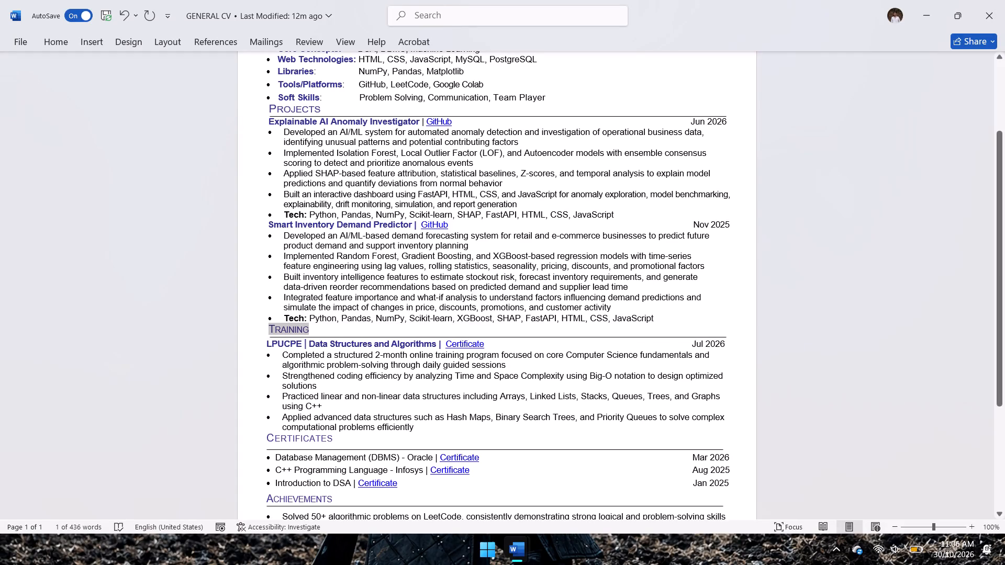
# Check the fonts in the Training entry against the first project title, and set the "LPUCPE | Data Structures and Algorithms" title to Arial.
pyautogui.moveTo(275, 342); pyautogui.dragTo(277, 342)
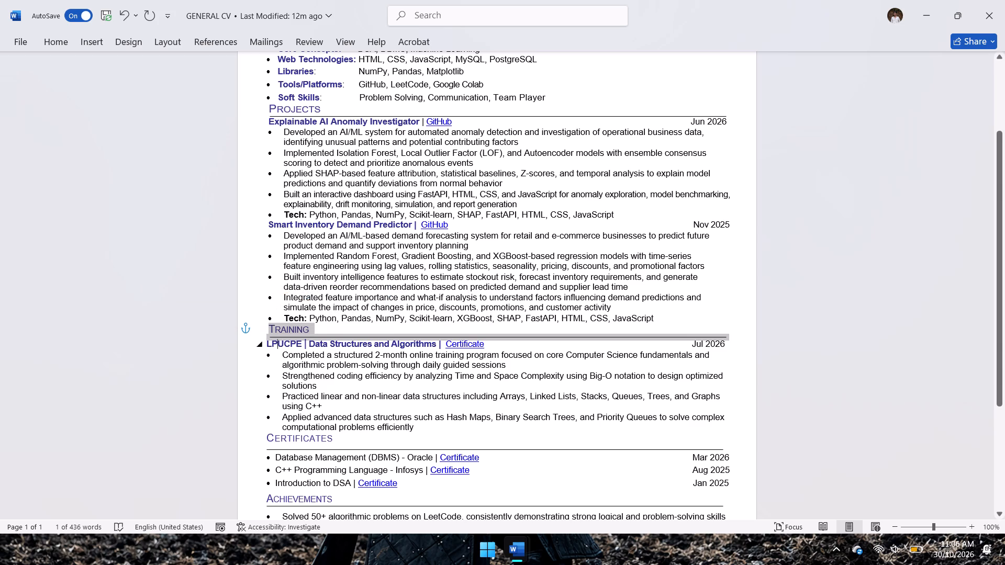
pyautogui.moveTo(277, 342); pyautogui.dragTo(323, 389)
pyautogui.click(249, 367)
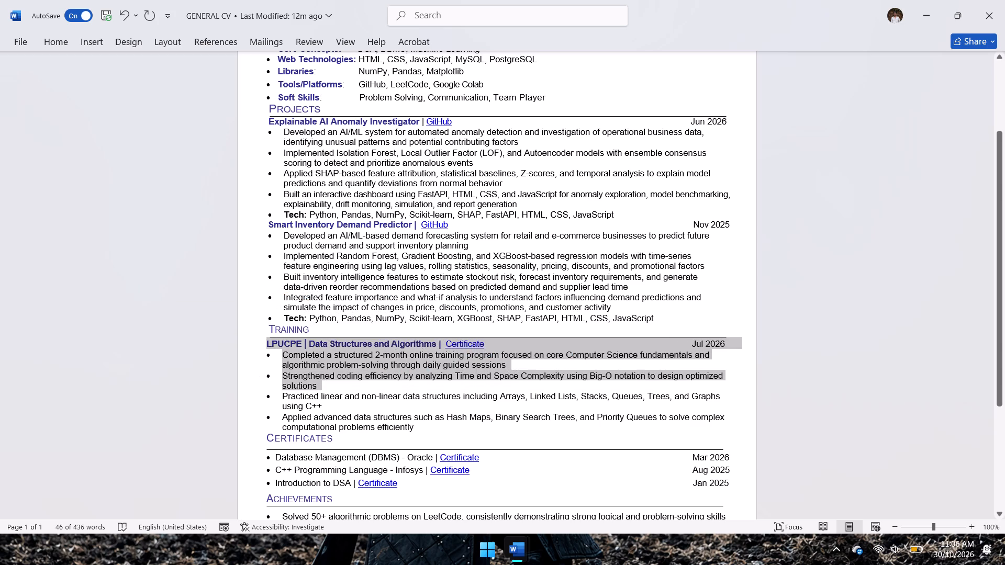
pyautogui.click(129, 400)
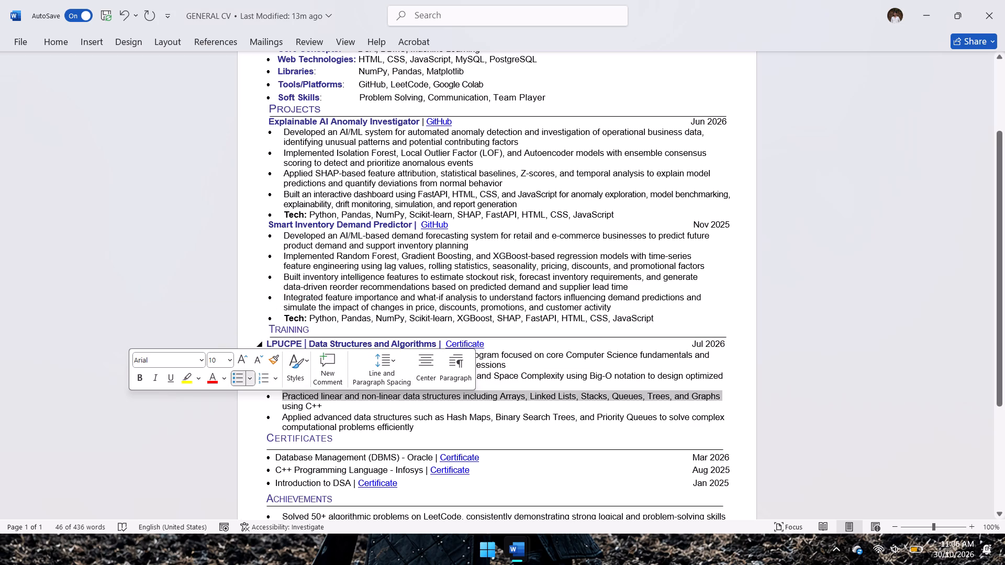
pyautogui.moveTo(297, 345); pyautogui.dragTo(318, 344)
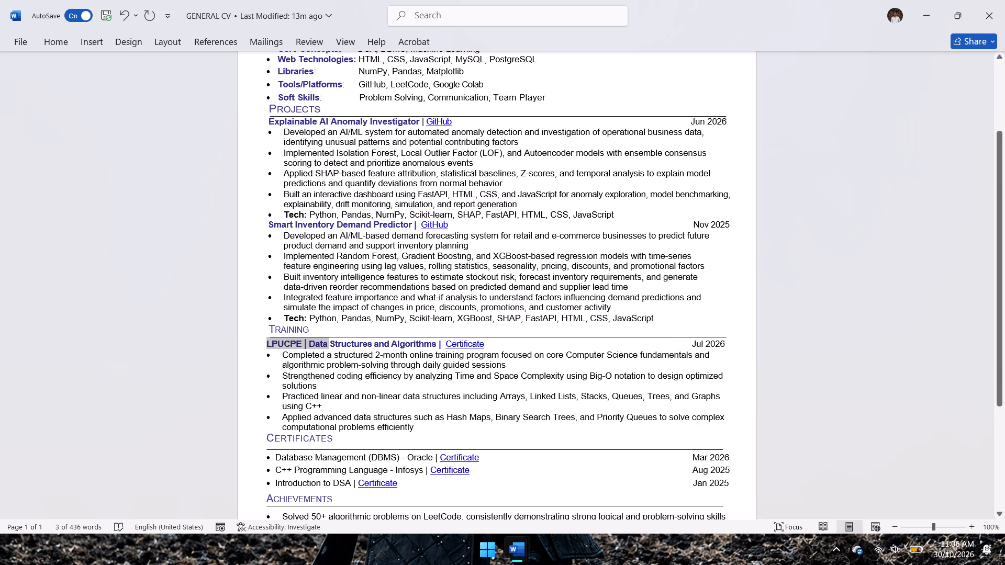
pyautogui.moveTo(270, 122); pyautogui.dragTo(306, 118)
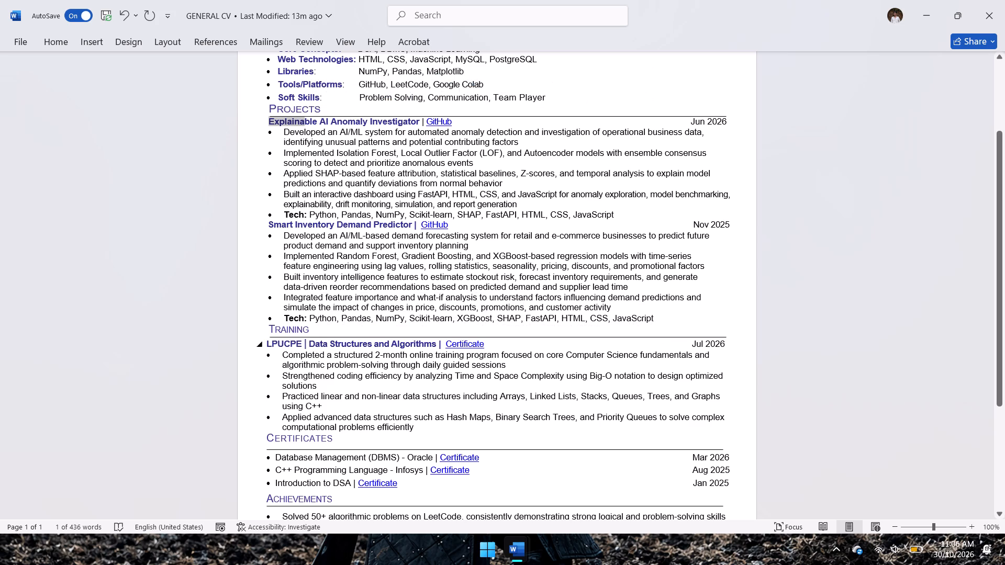
pyautogui.moveTo(301, 359); pyautogui.dragTo(320, 360)
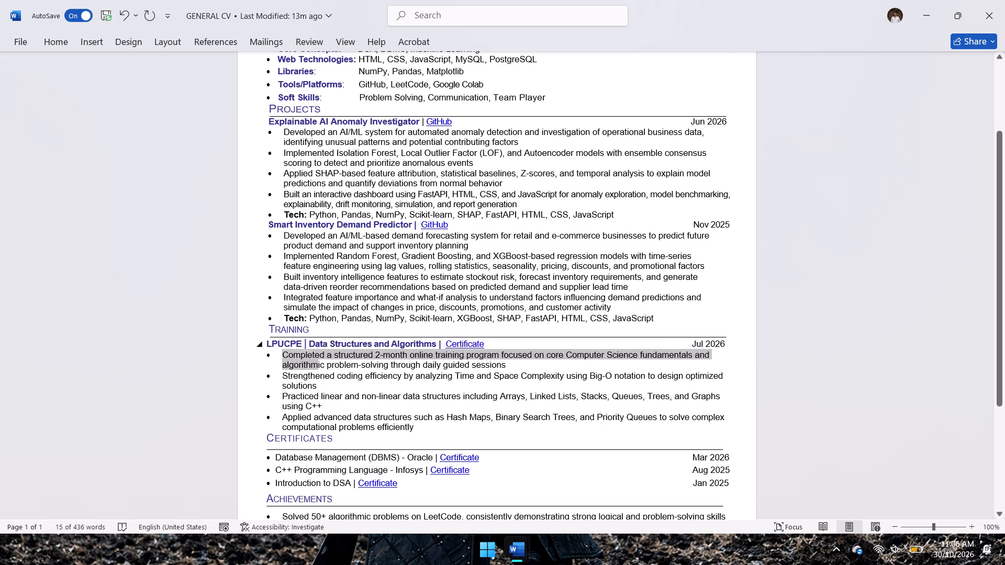
pyautogui.moveTo(266, 344); pyautogui.dragTo(430, 347)
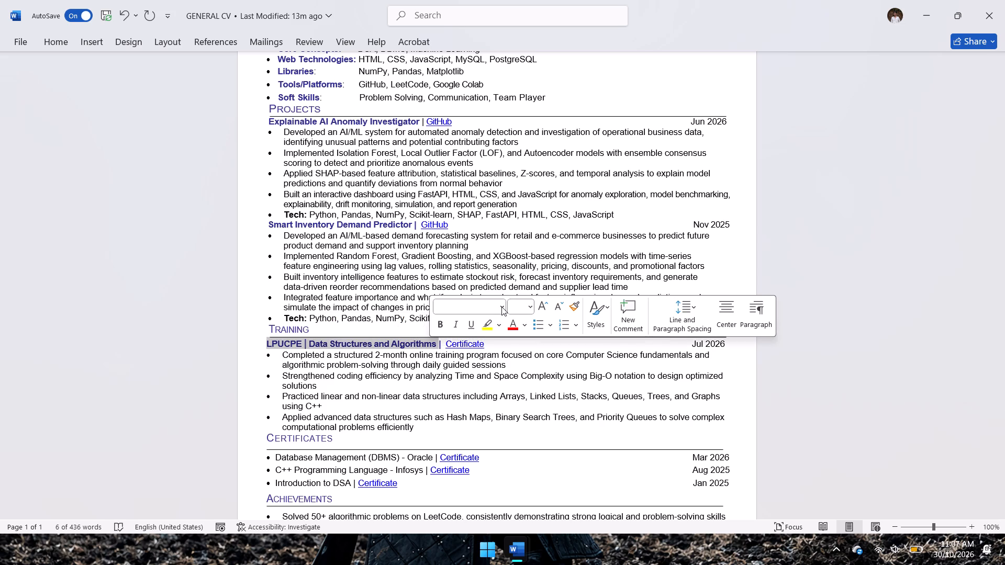
pyautogui.click(501, 307)
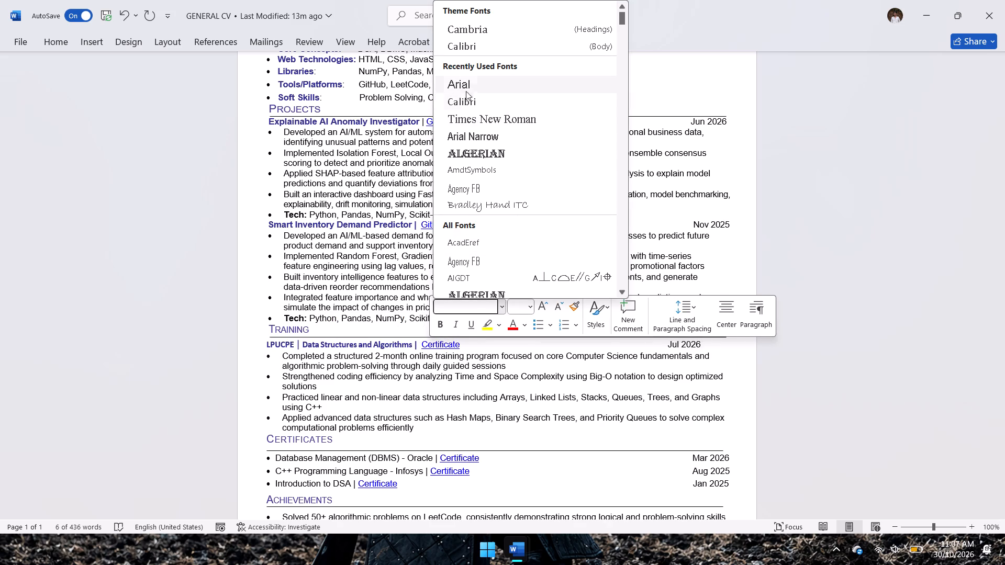
pyautogui.click(465, 83)
pyautogui.click(823, 259)
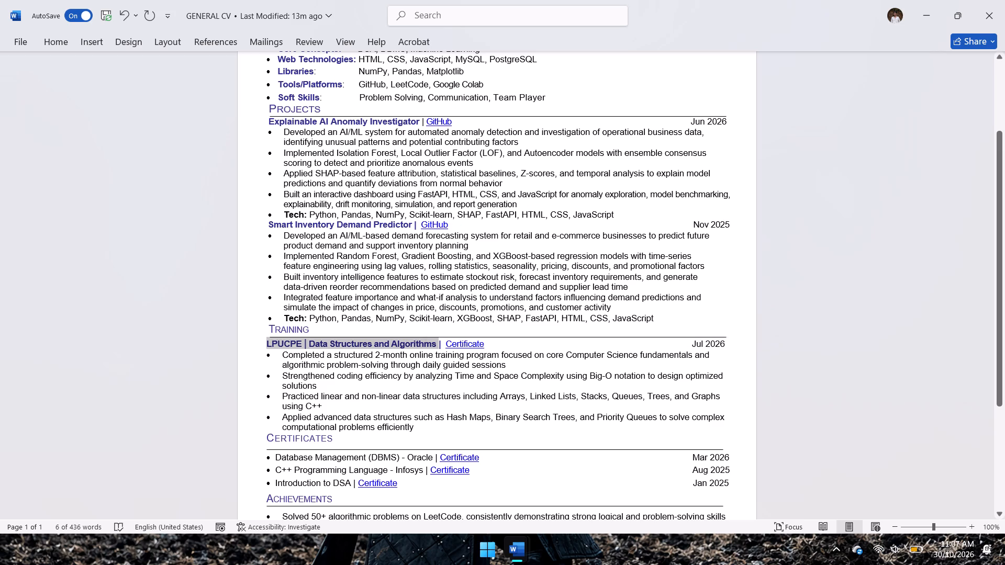
# Check the font and size of the GitHub links in both project titles and the Certificate link in the Training entry.
pyautogui.click(428, 227)
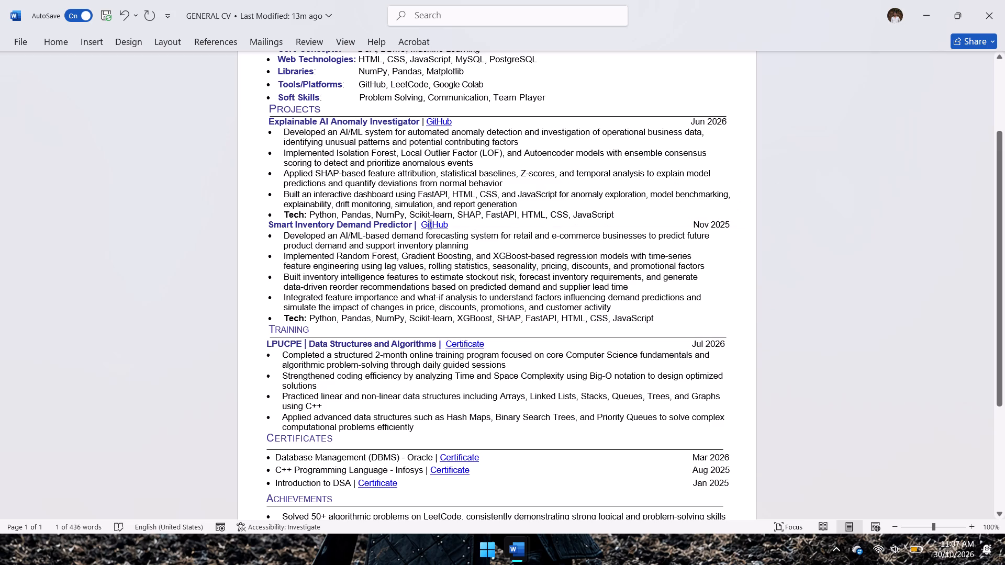
pyautogui.moveTo(453, 344); pyautogui.dragTo(463, 344)
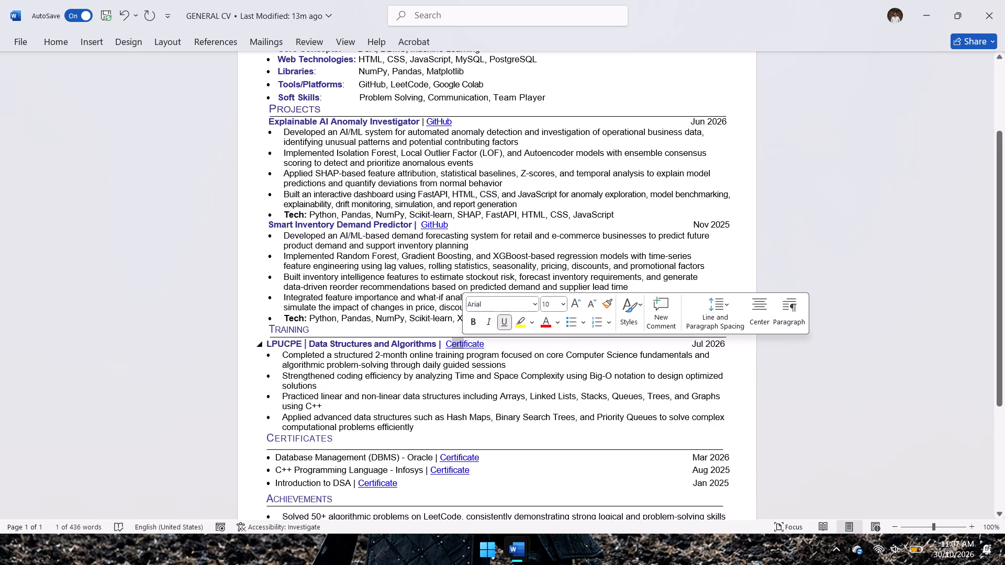
pyautogui.scroll(2, 413, 216)
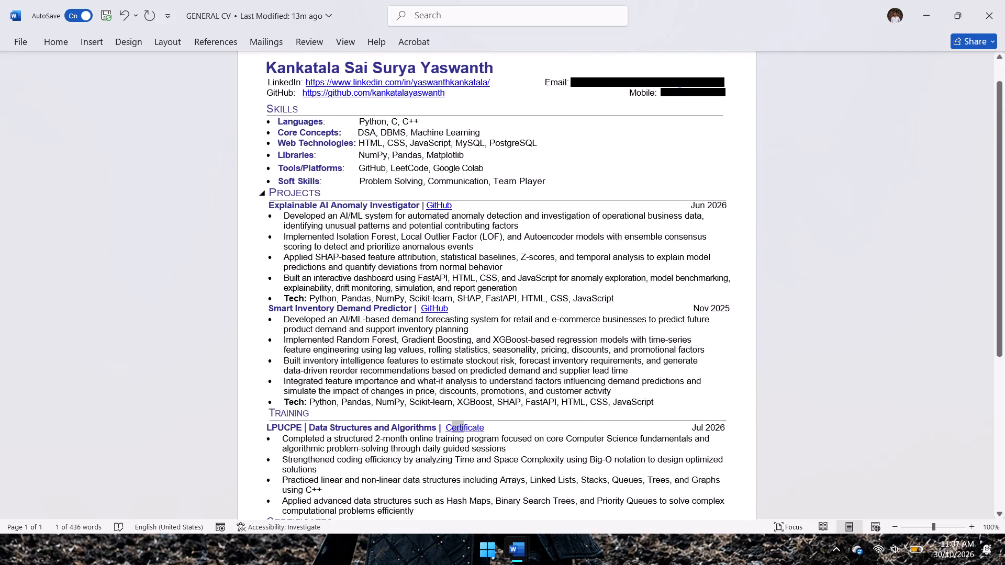
pyautogui.moveTo(426, 204); pyautogui.dragTo(435, 204)
pyautogui.moveTo(420, 311); pyautogui.dragTo(451, 309)
pyautogui.click(434, 308)
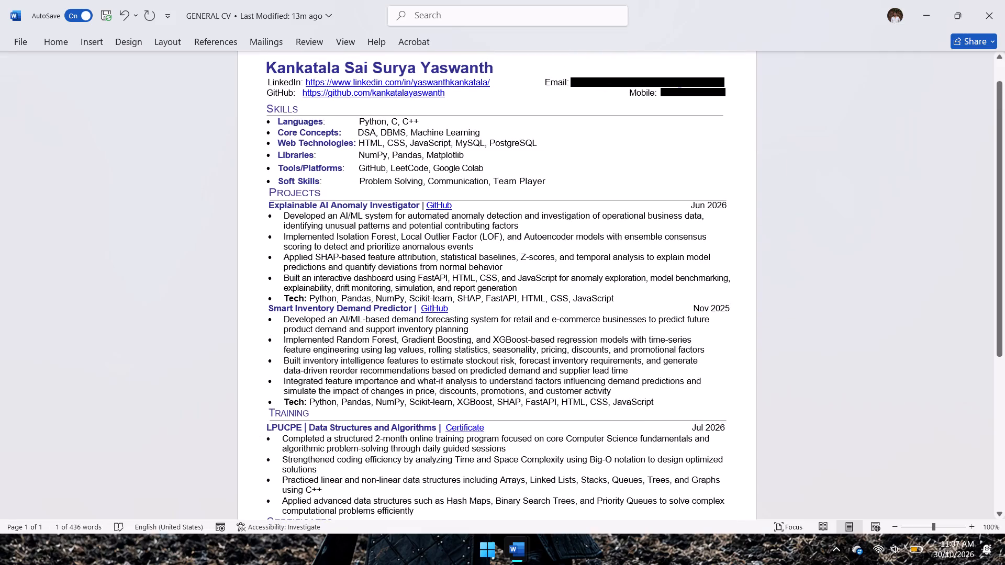
pyautogui.moveTo(426, 308); pyautogui.dragTo(432, 308)
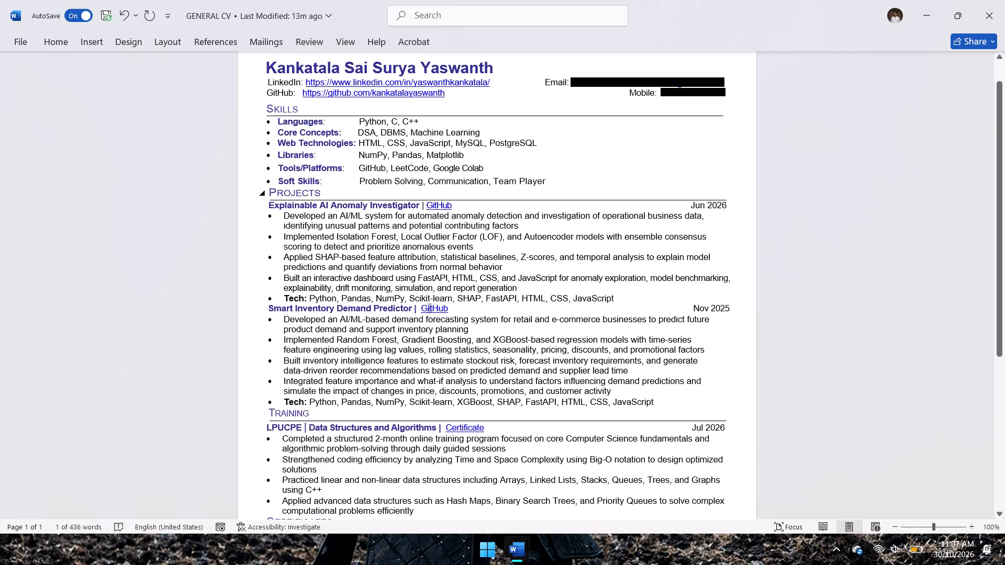
pyautogui.moveTo(426, 205); pyautogui.dragTo(435, 205)
# Set the font of the GitHub link beside the Explainable AI Anomaly Investigator title to Arial.
pyautogui.moveTo(426, 206); pyautogui.dragTo(455, 206)
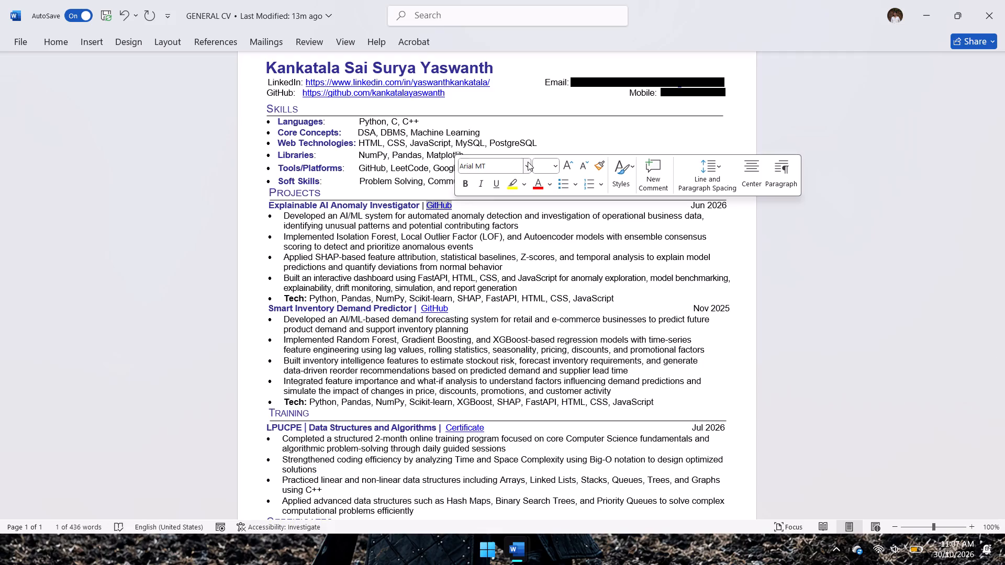
pyautogui.click(512, 162)
pyautogui.click(512, 162)
pyautogui.press('BackSpace')
pyautogui.press('BackSpace')
pyautogui.press('BackSpace')
pyautogui.press('Return')
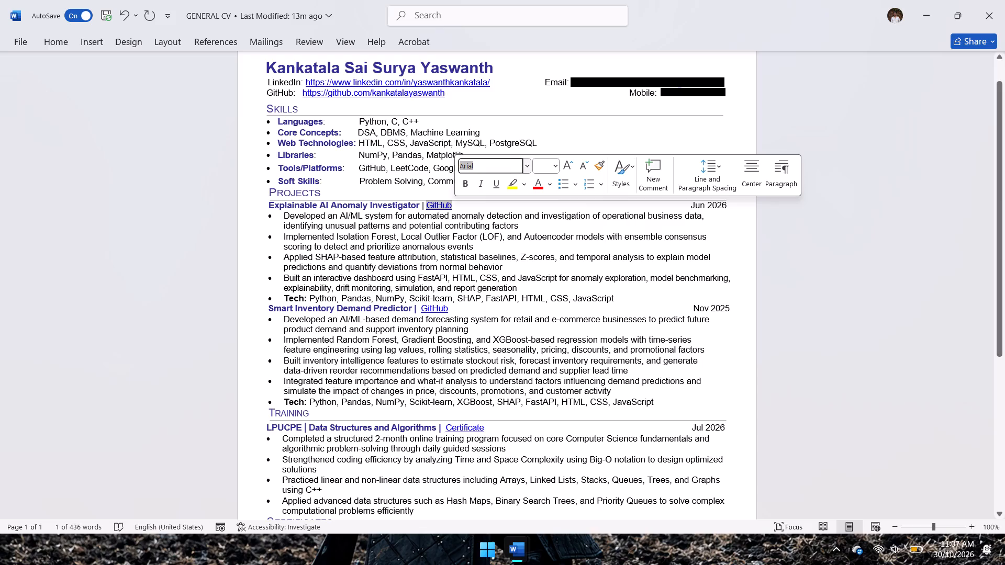
# Set the font of the GitHub link beside the Smart Inventory Demand Predictor title to Arial.
pyautogui.moveTo(421, 308); pyautogui.dragTo(457, 307)
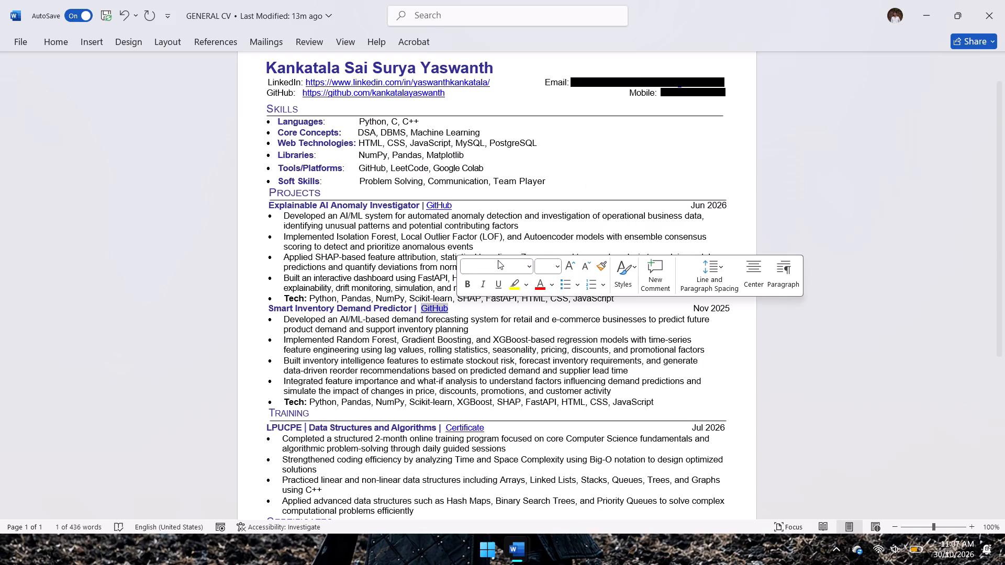
pyautogui.click(498, 260)
pyautogui.click(528, 267)
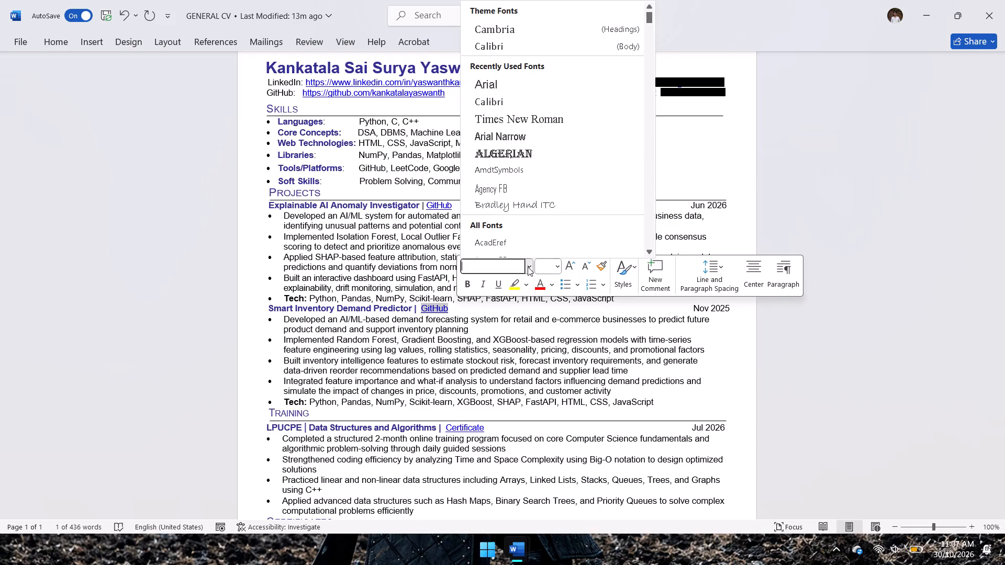
pyautogui.click(478, 82)
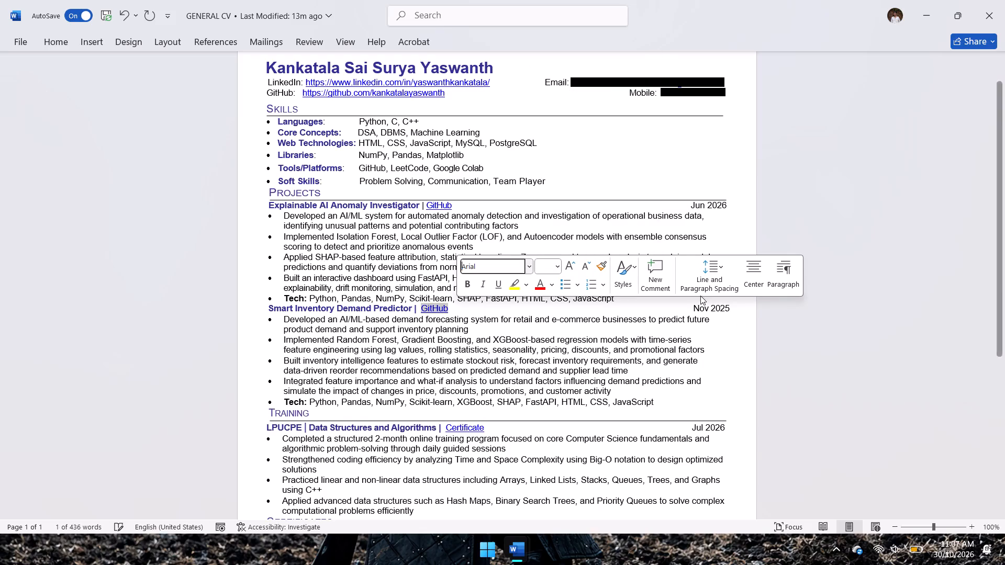
pyautogui.click(805, 442)
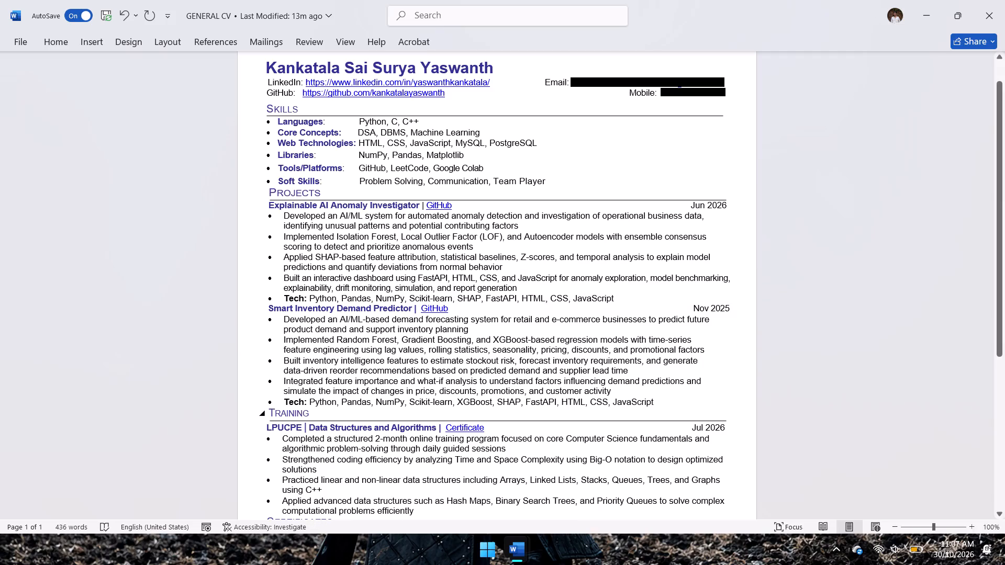
# Set the font of the Certificate link beside the Data Structures and Algorithms training title to Arial.
pyautogui.scroll(-1, 519, 409)
pyautogui.moveTo(445, 320); pyautogui.dragTo(504, 322)
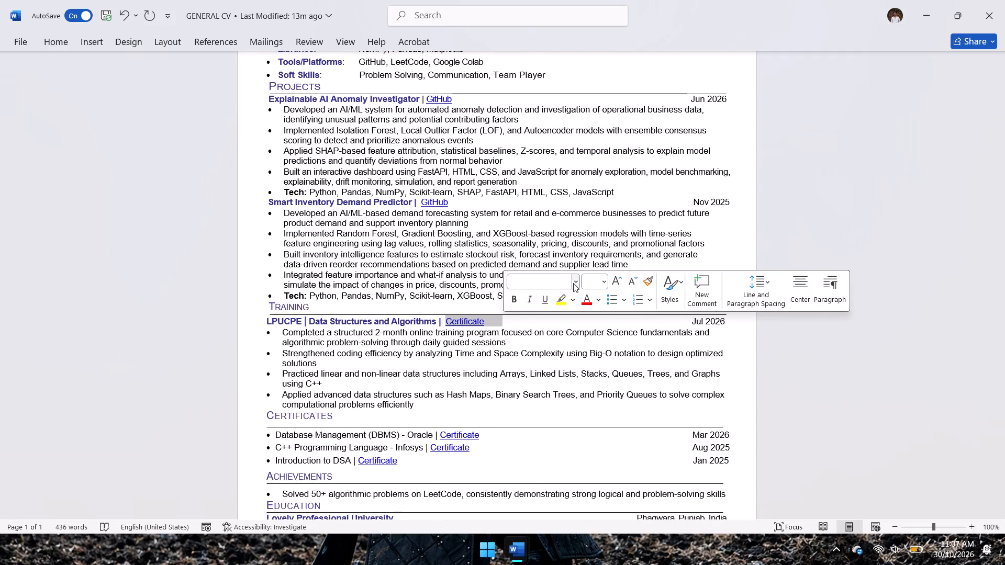
pyautogui.click(573, 283)
pyautogui.click(534, 84)
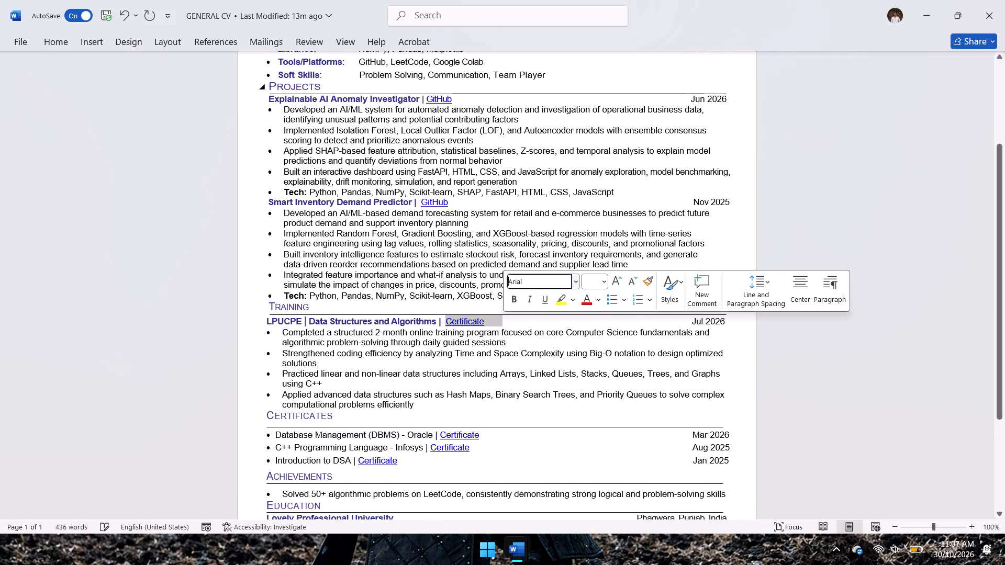
pyautogui.click(810, 401)
# Set the font of the Certificates section heading to Arial.
pyautogui.scroll(-1, 543, 416)
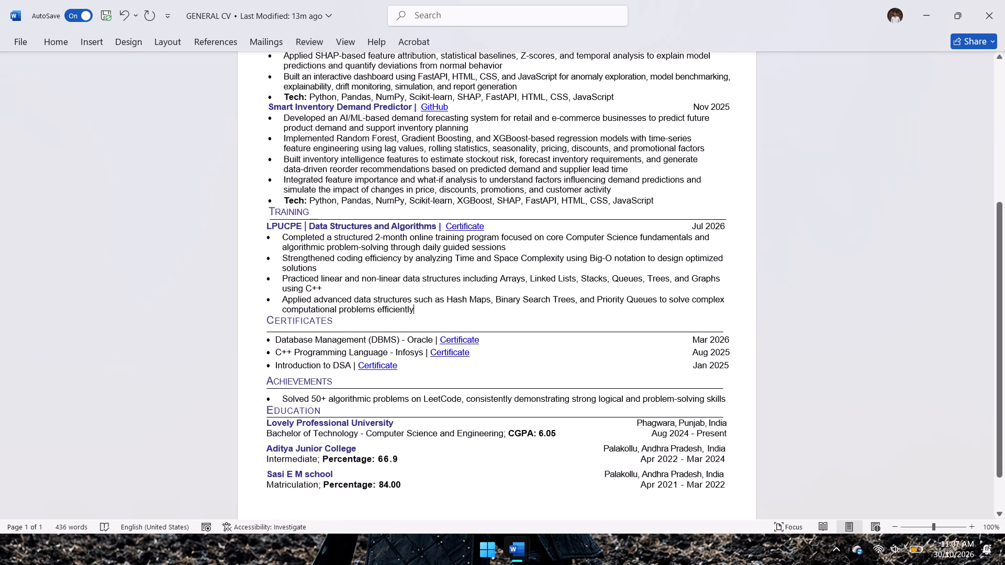
pyautogui.moveTo(310, 335); pyautogui.dragTo(337, 333)
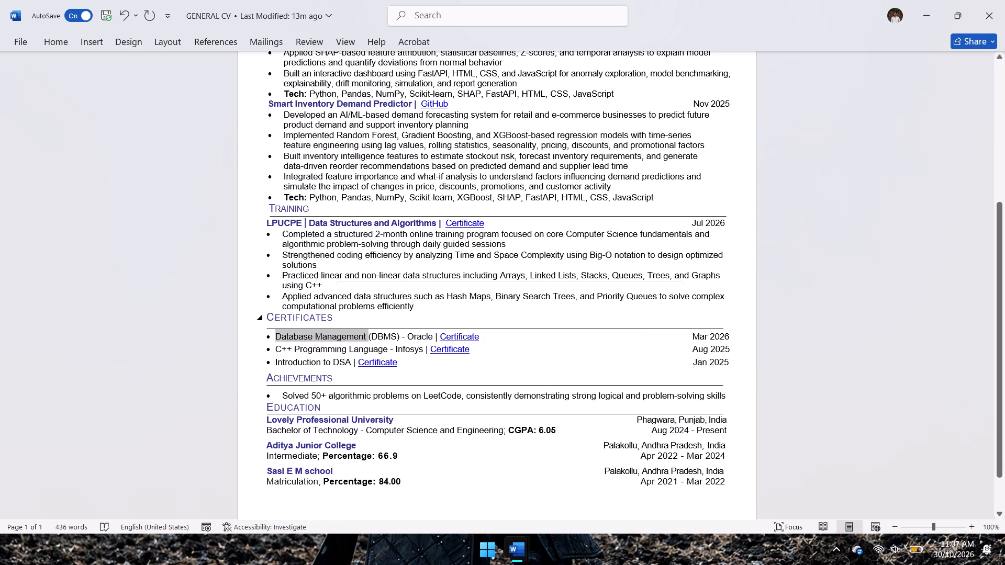
pyautogui.moveTo(266, 315); pyautogui.dragTo(285, 315)
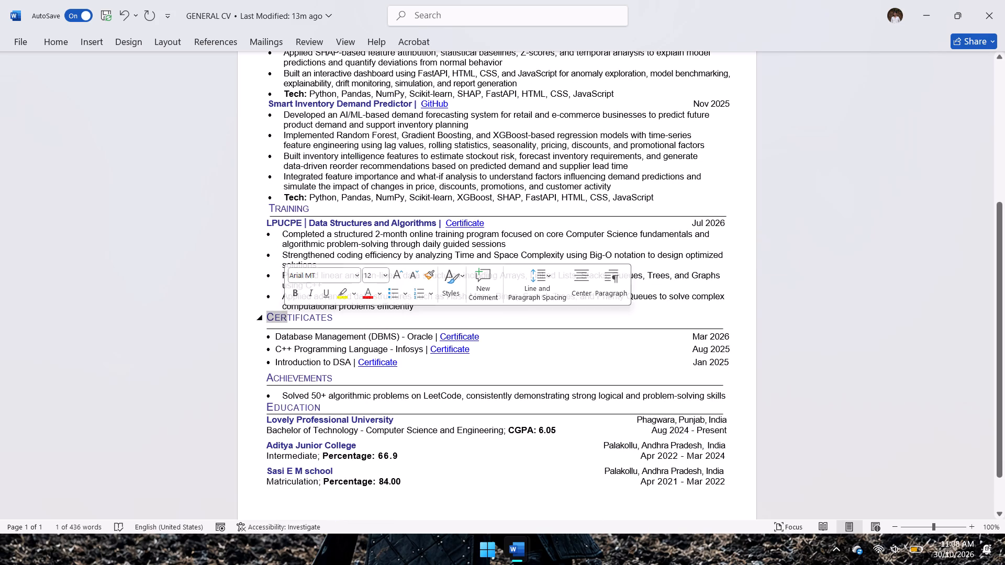
pyautogui.moveTo(277, 207); pyautogui.dragTo(297, 207)
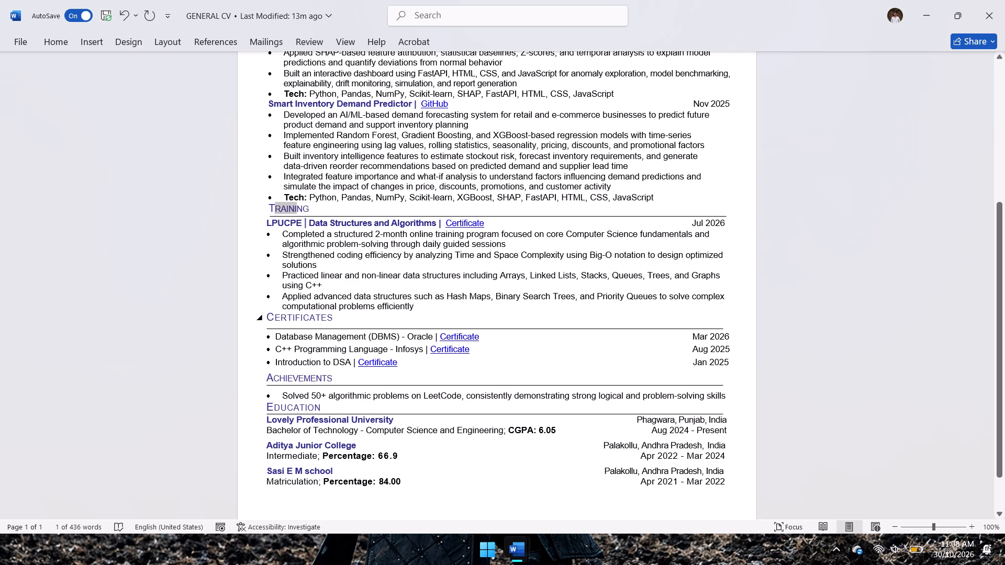
pyautogui.moveTo(266, 317); pyautogui.dragTo(302, 317)
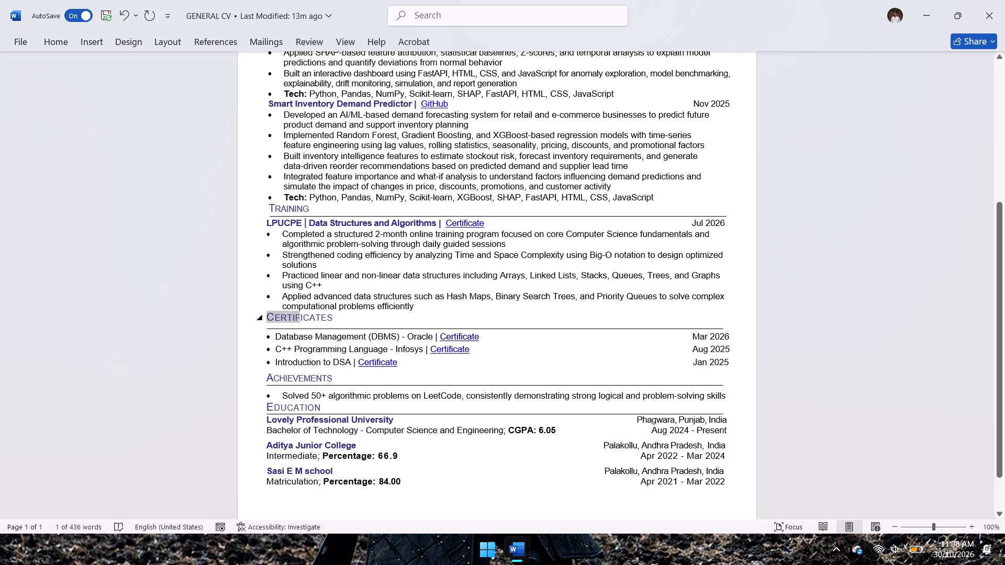
pyautogui.moveTo(302, 317); pyautogui.dragTo(334, 320)
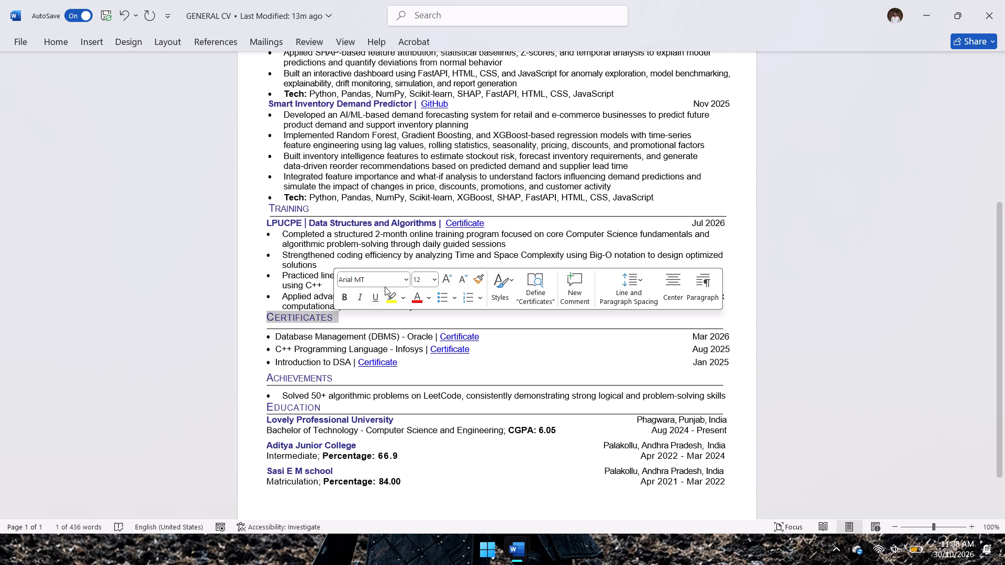
pyautogui.click(390, 280)
pyautogui.click(390, 280)
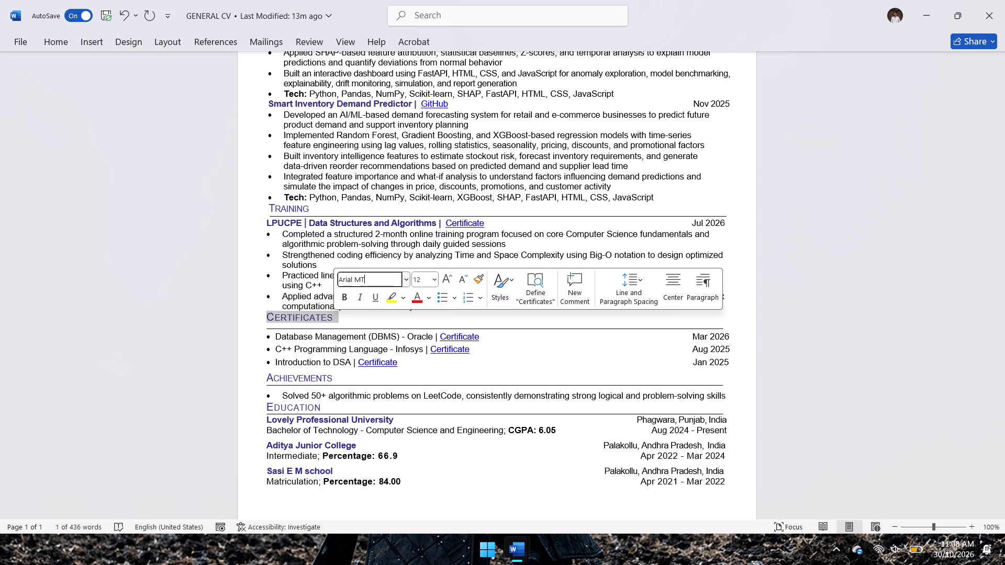
pyautogui.press('BackSpace')
pyautogui.press('BackSpace')
pyautogui.press('BackSpace')
pyautogui.press('BackSpace')
pyautogui.press('l')
pyautogui.press('Return')
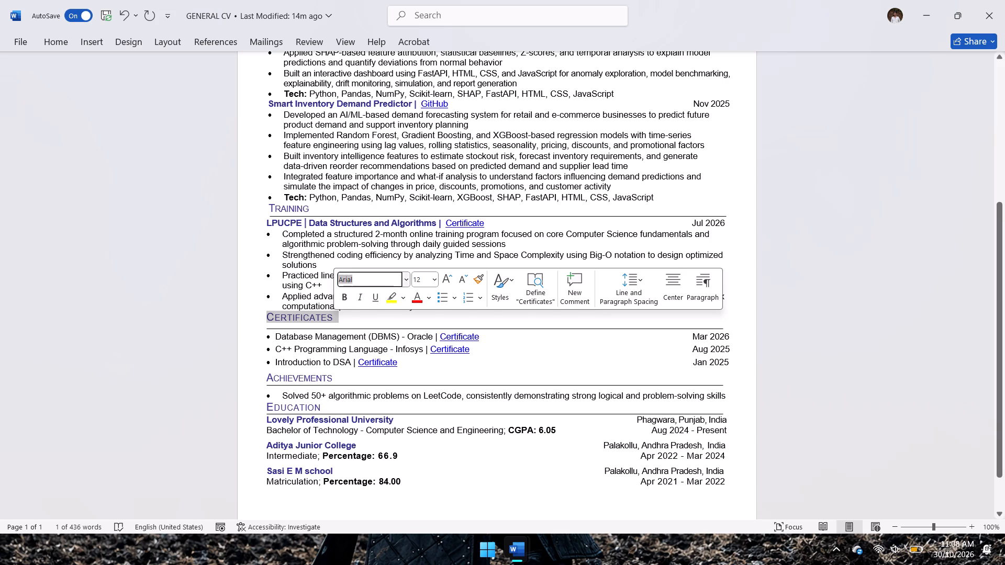
pyautogui.click(228, 359)
pyautogui.click(232, 365)
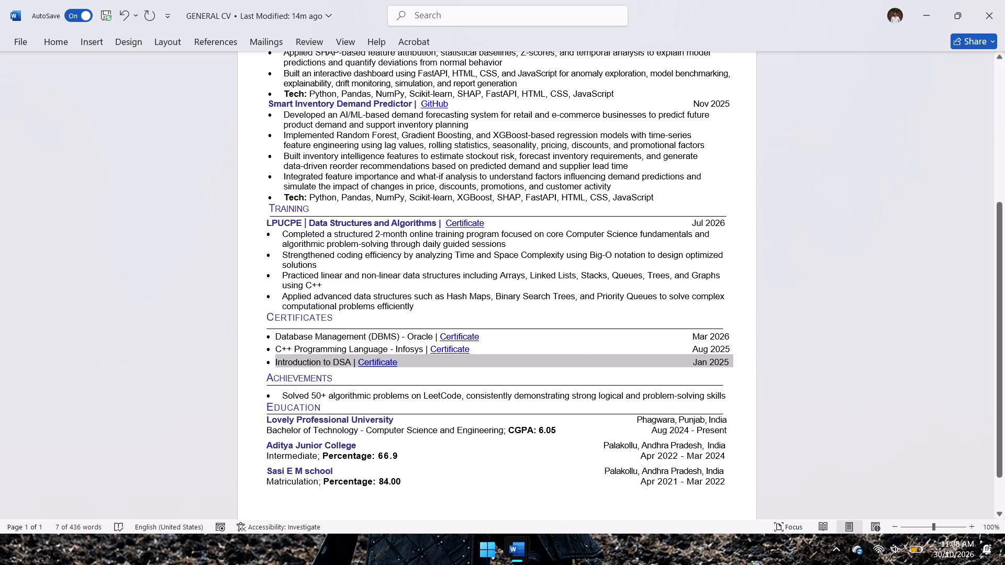
# Check the font and size of the three certificate entries and the Certificate link in the Database Management entry.
pyautogui.moveTo(274, 333); pyautogui.dragTo(702, 361)
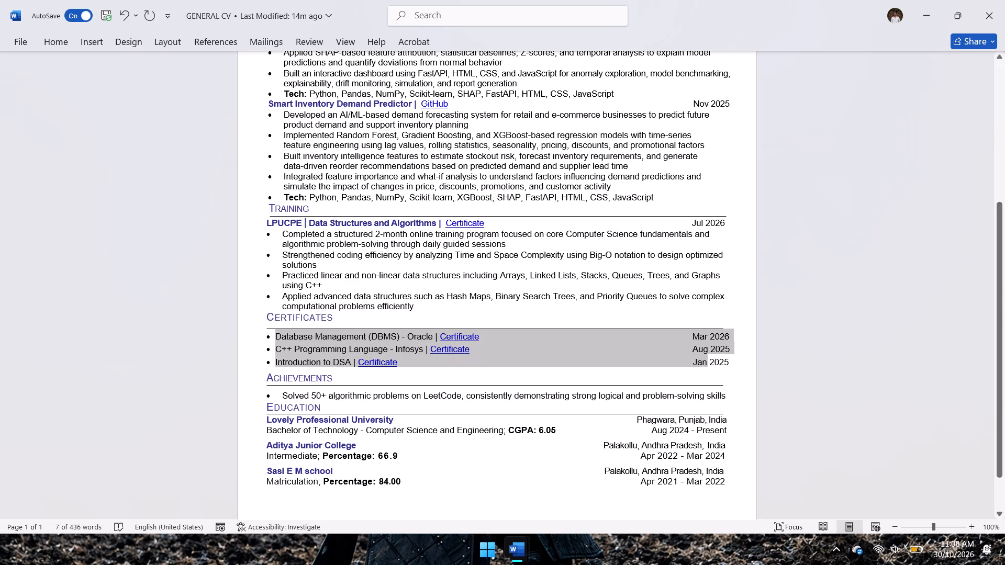
pyautogui.moveTo(702, 361); pyautogui.dragTo(727, 367)
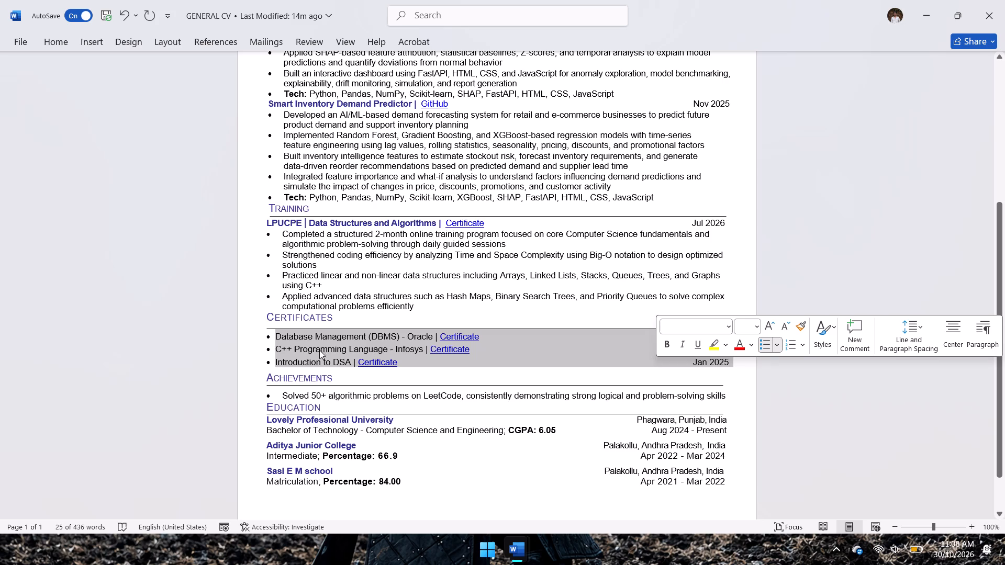
pyautogui.click(312, 353)
pyautogui.moveTo(303, 338); pyautogui.dragTo(330, 349)
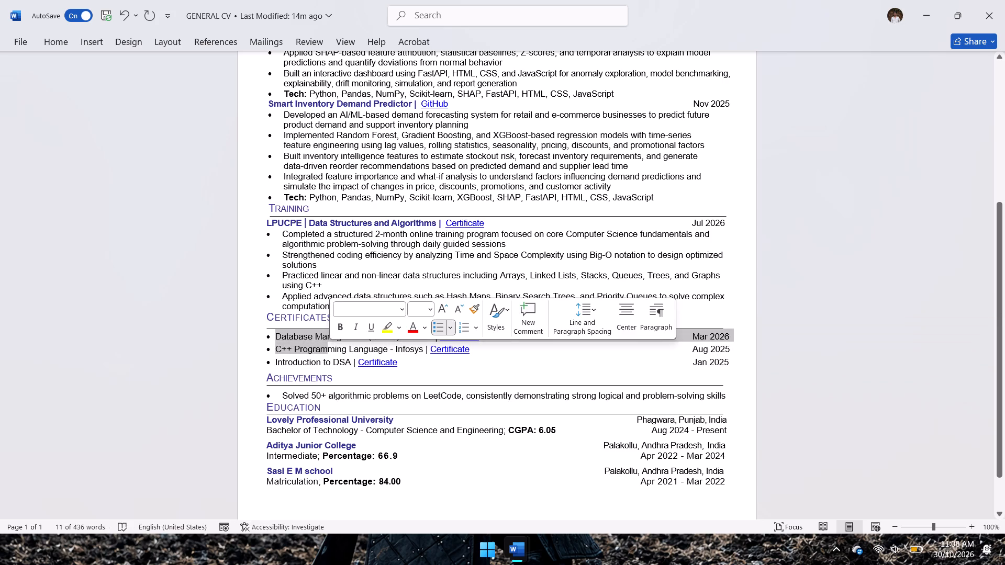
pyautogui.click(272, 334)
pyautogui.moveTo(289, 334); pyautogui.dragTo(311, 335)
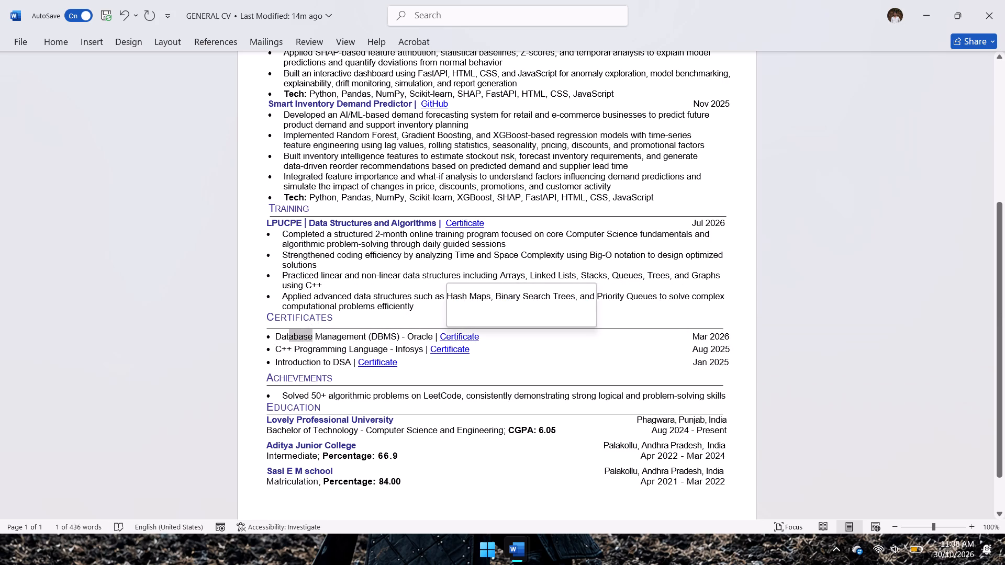
pyautogui.moveTo(442, 337); pyautogui.dragTo(454, 337)
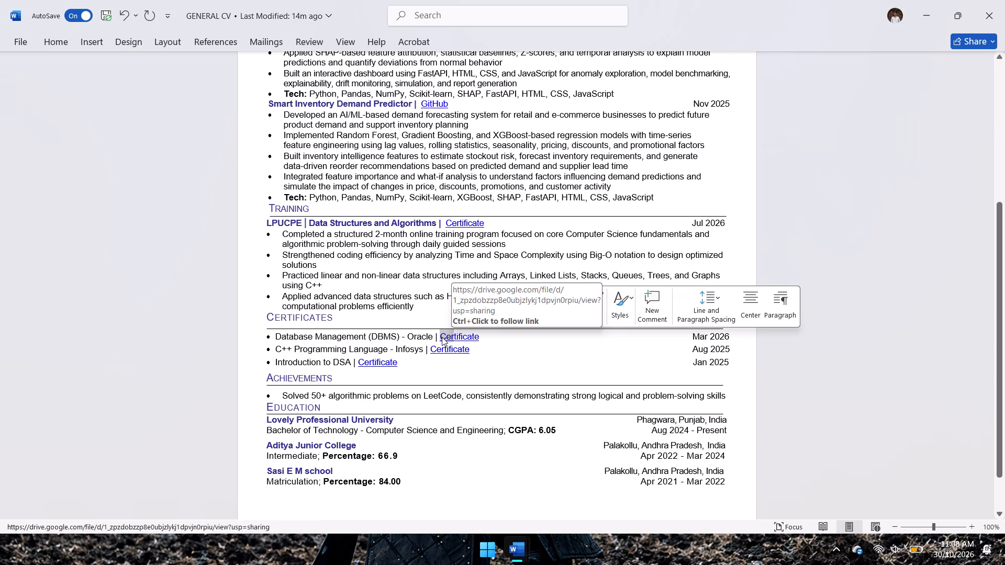
pyautogui.click(437, 336)
pyautogui.moveTo(441, 338); pyautogui.dragTo(473, 338)
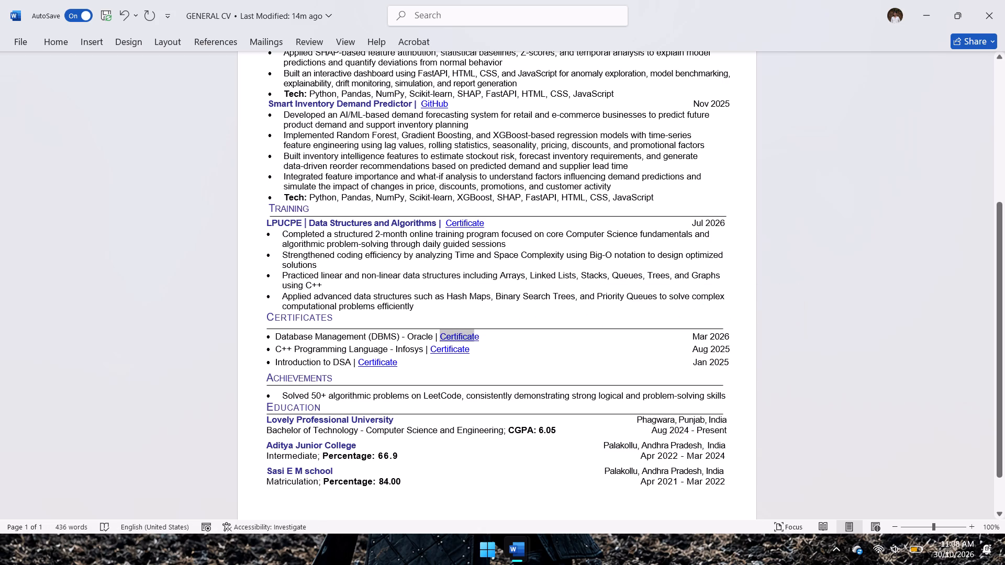
pyautogui.moveTo(473, 338); pyautogui.dragTo(480, 339)
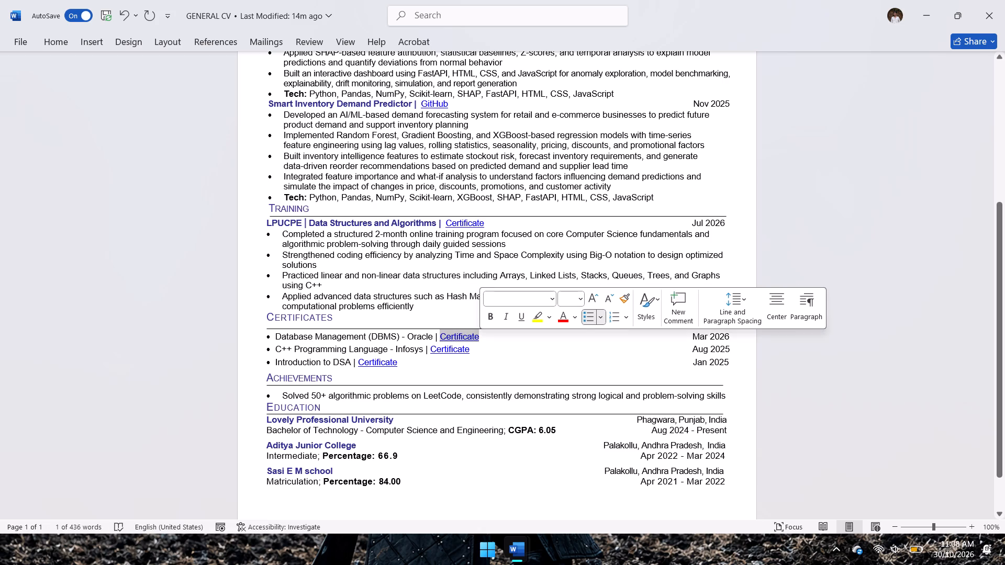
pyautogui.click(518, 397)
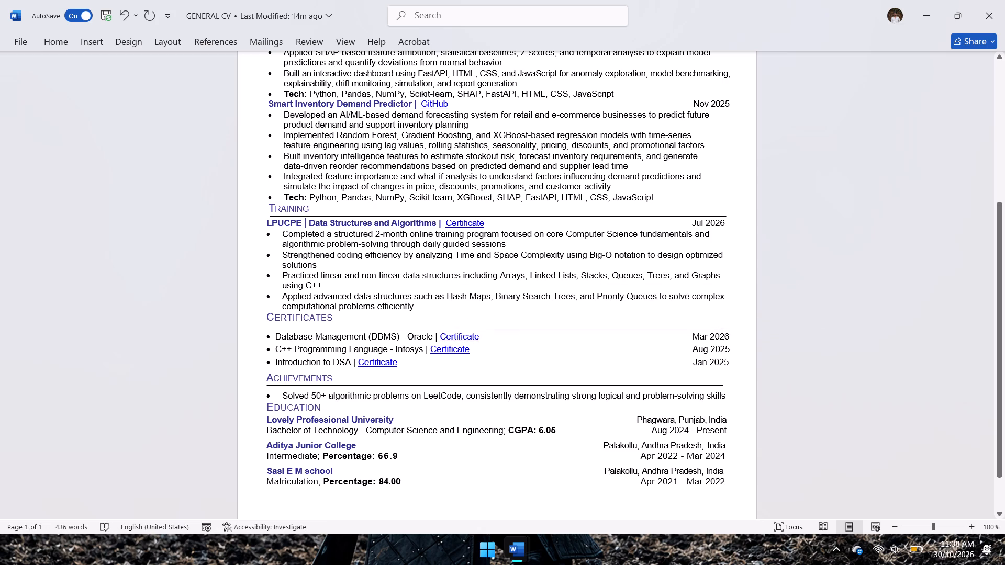
# Set the font of all three certificate entries, including their links and dates, to Arial.
pyautogui.moveTo(274, 336); pyautogui.dragTo(605, 361)
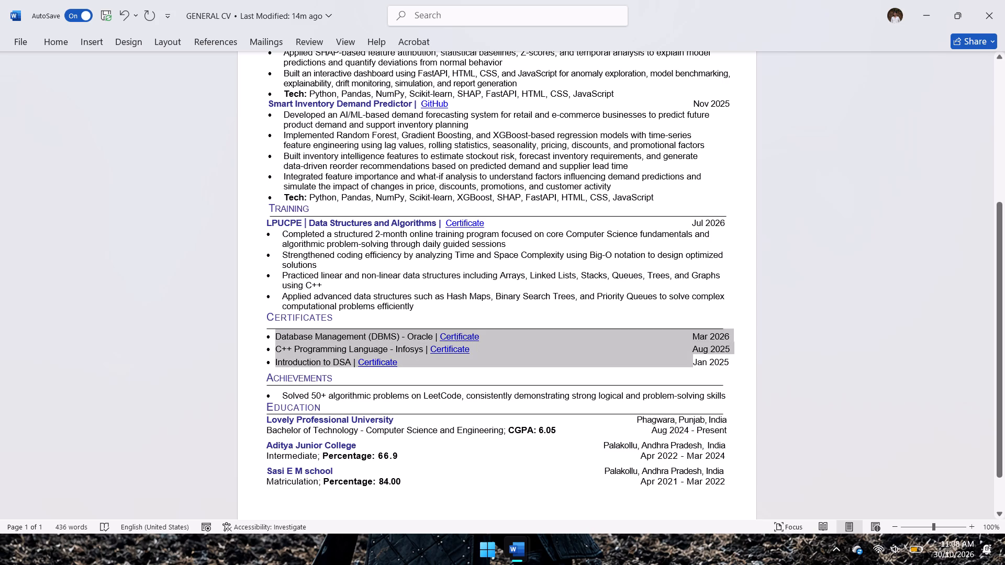
pyautogui.moveTo(605, 361); pyautogui.dragTo(723, 366)
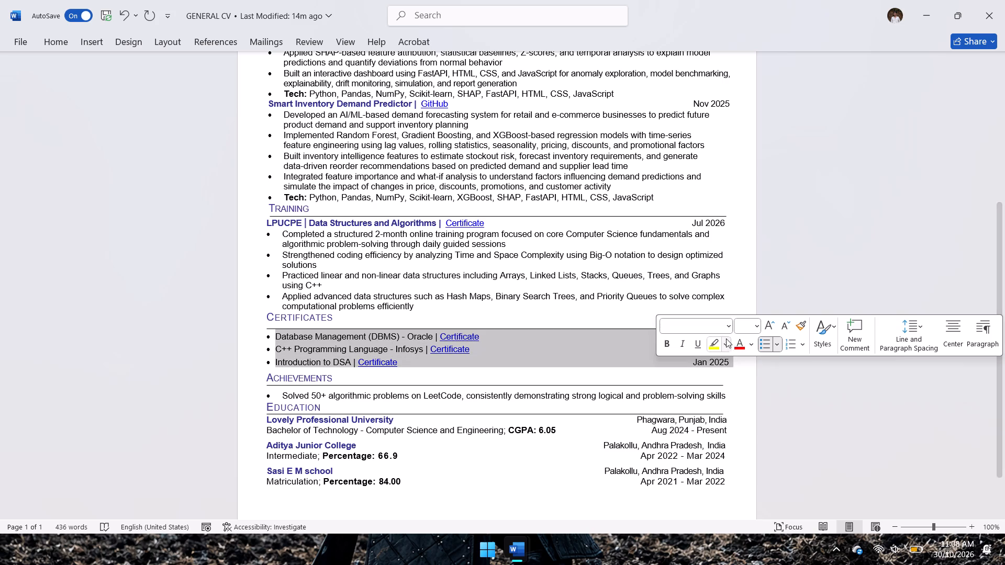
pyautogui.click(728, 329)
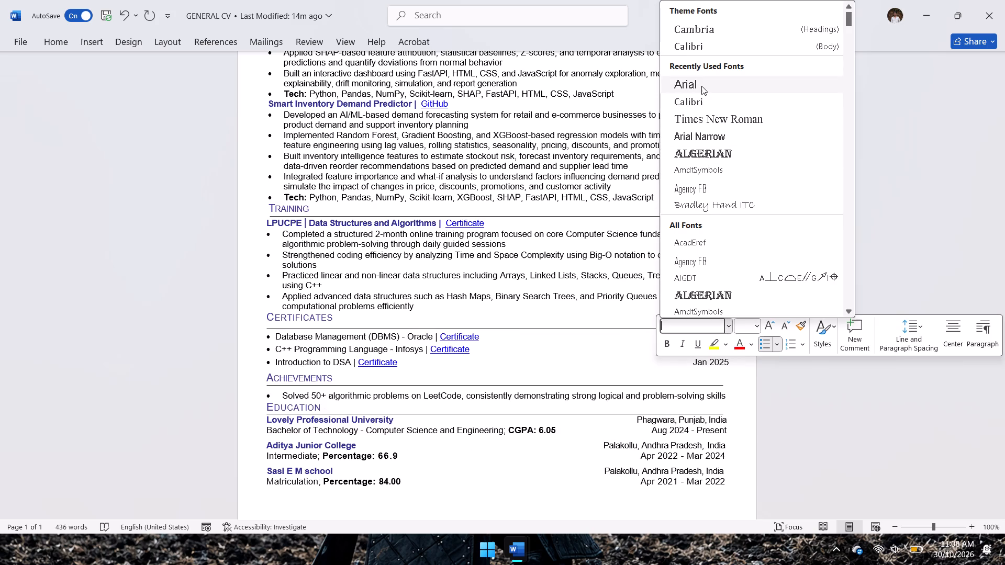
pyautogui.click(701, 86)
pyautogui.click(798, 464)
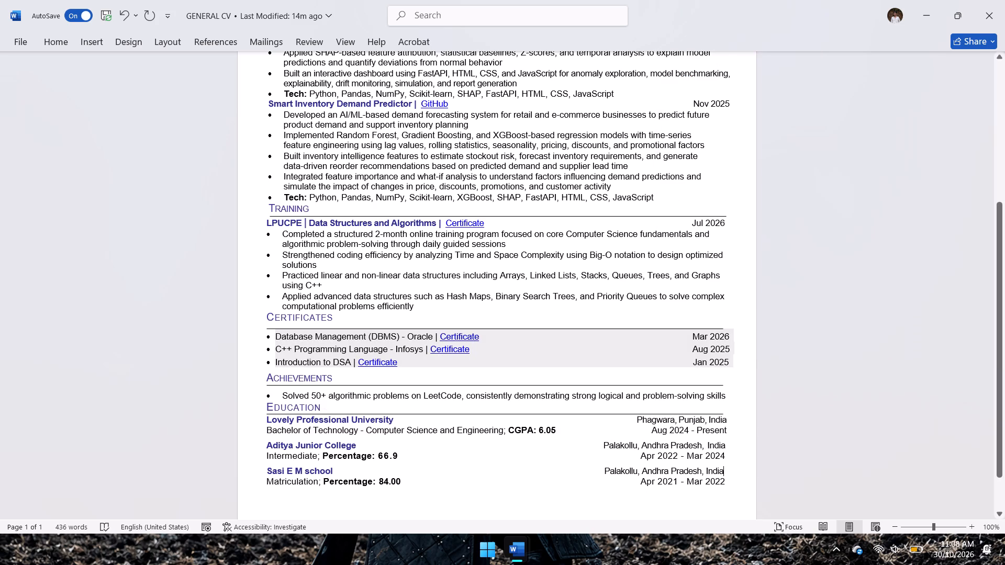
# Remove the bullet and indent from the LeetCode line under Achievements, and reapply a round bullet from the document's existing bullets.
pyautogui.scroll(-2, 658, 426)
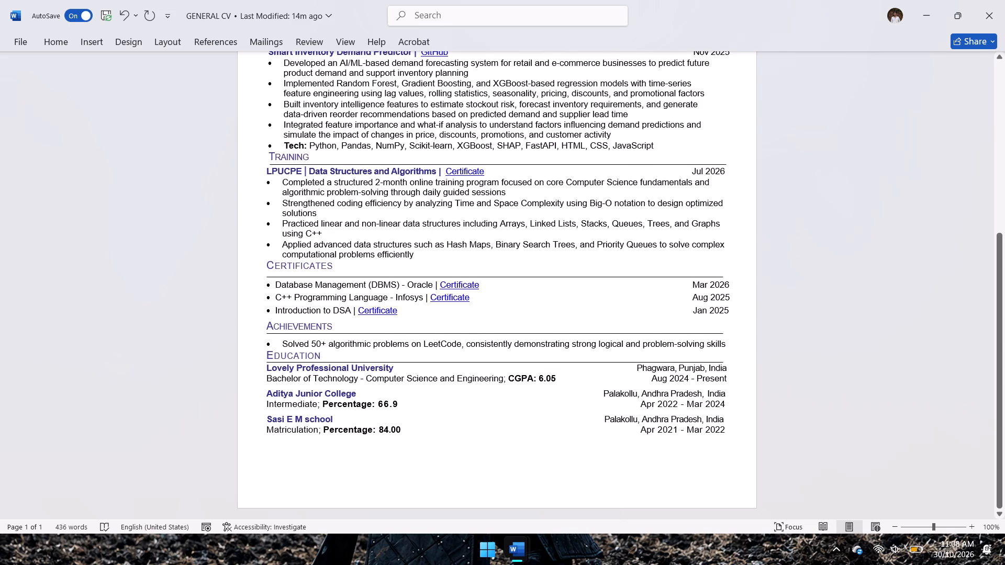
pyautogui.click(283, 344)
pyautogui.press('BackSpace')
pyautogui.press('BackSpace')
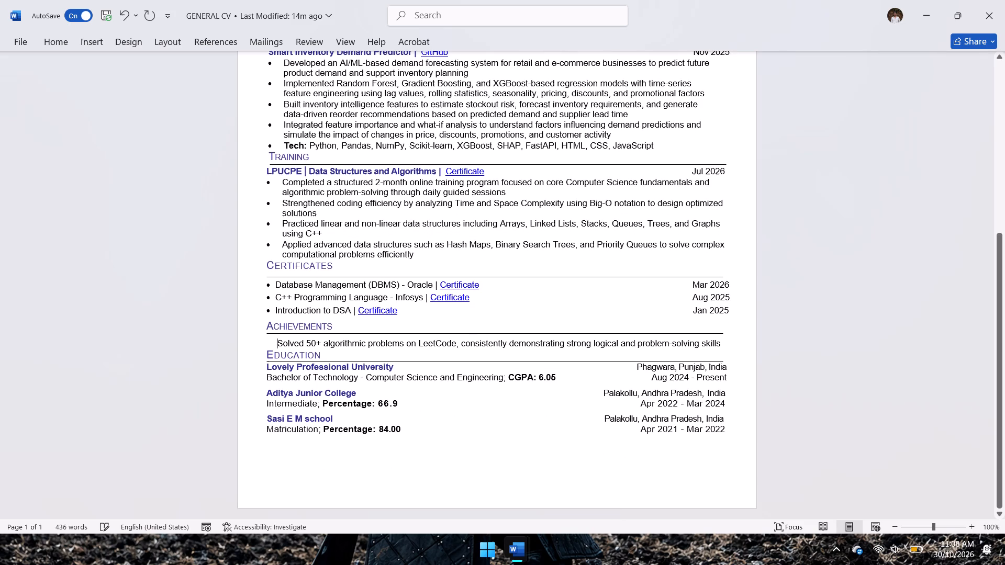
pyautogui.press('BackSpace')
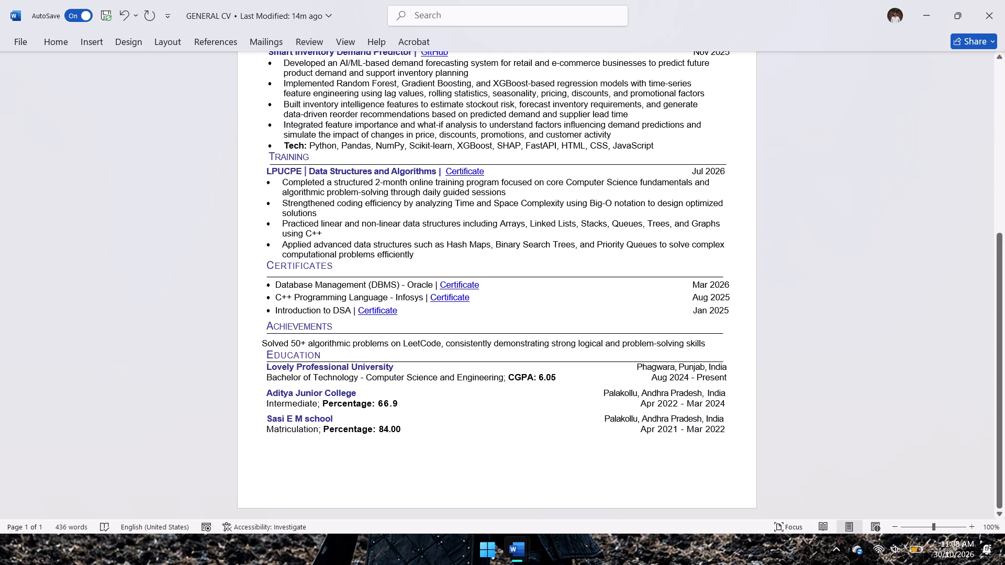
pyautogui.moveTo(262, 343); pyautogui.dragTo(697, 345)
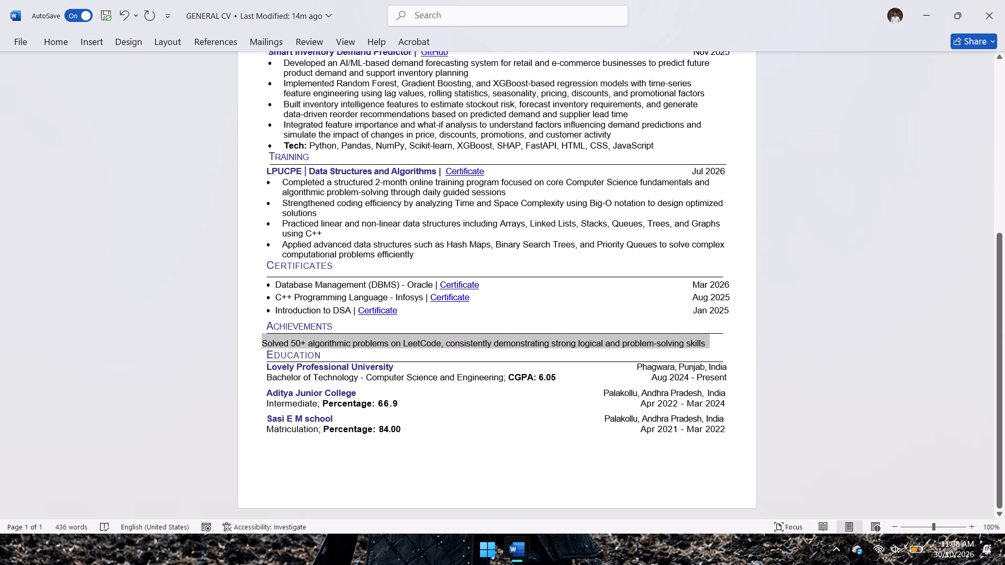
pyautogui.moveTo(697, 345); pyautogui.dragTo(699, 346)
pyautogui.click(778, 323)
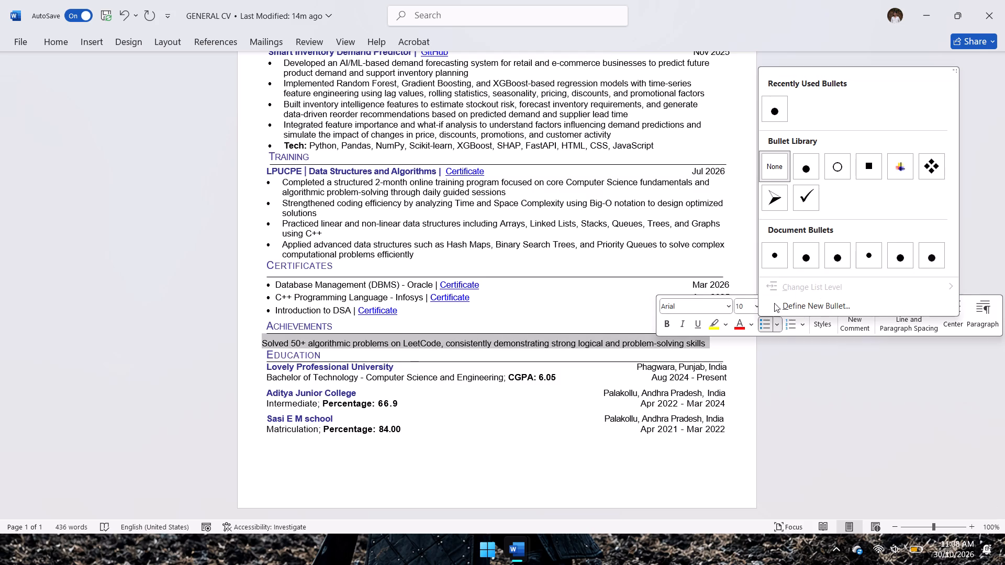
pyautogui.click(795, 261)
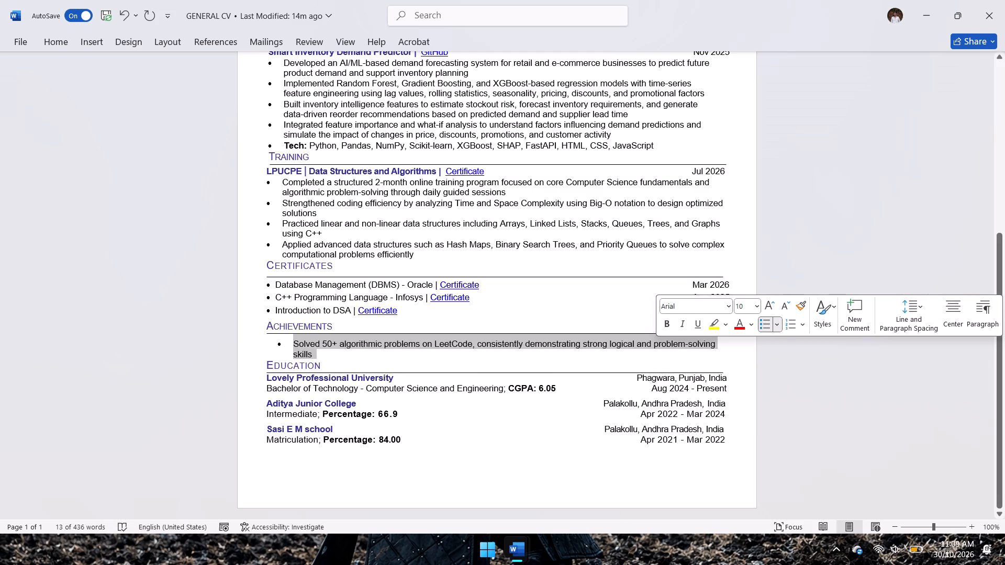
pyautogui.click(775, 325)
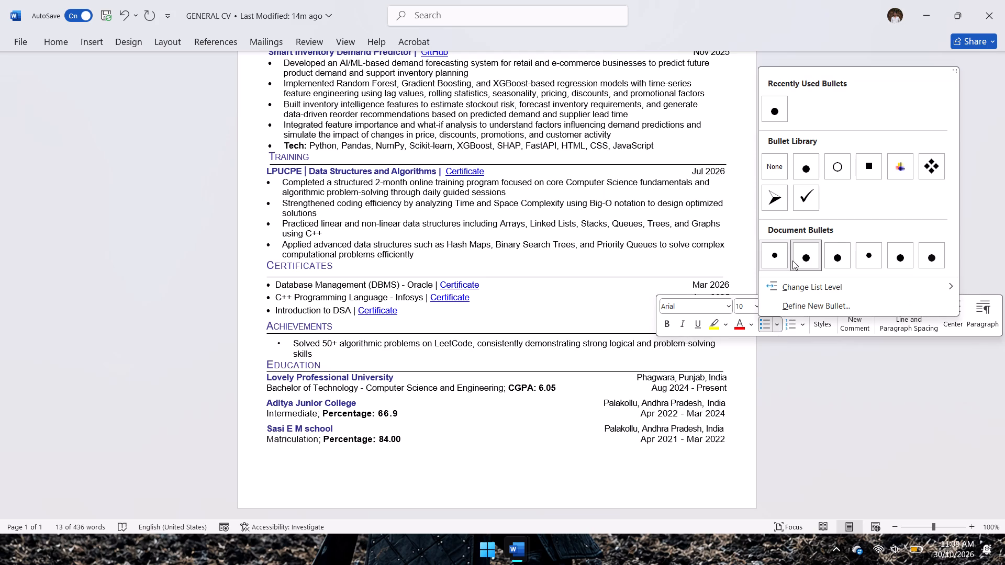
pyautogui.click(807, 261)
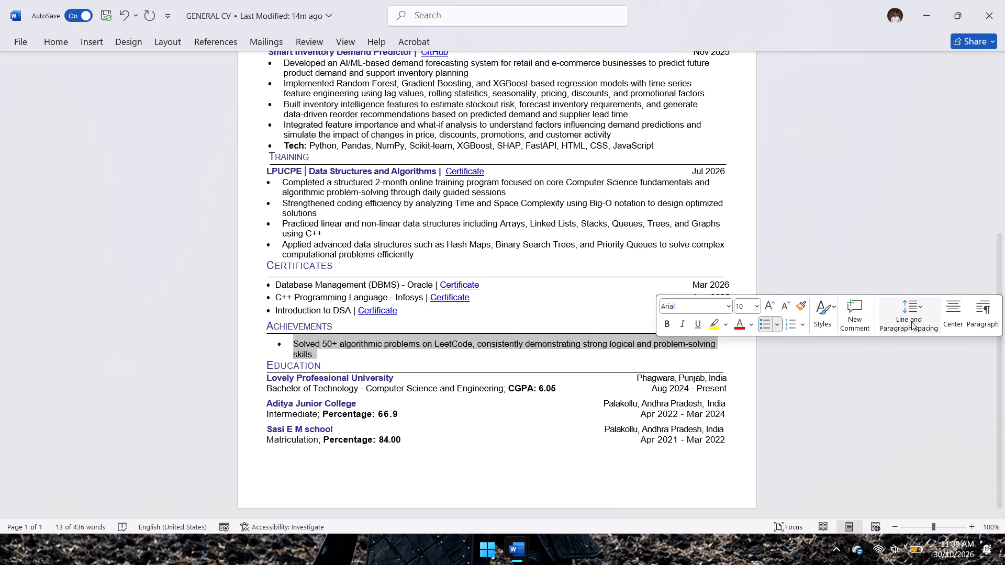
# Decrease the indent of the bulleted LeetCode line under Achievements by one level.
pyautogui.click(61, 35)
pyautogui.click(416, 67)
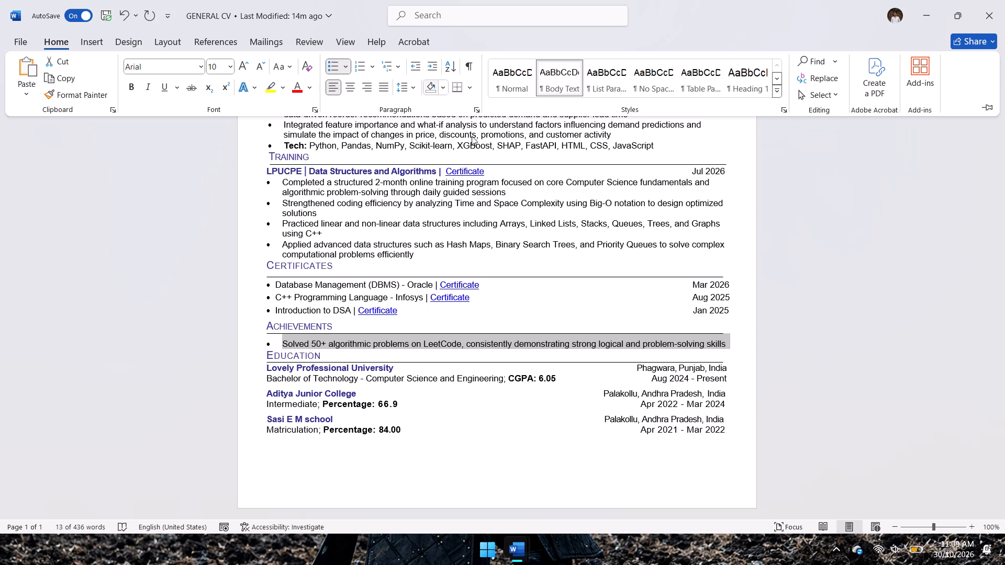
pyautogui.click(803, 335)
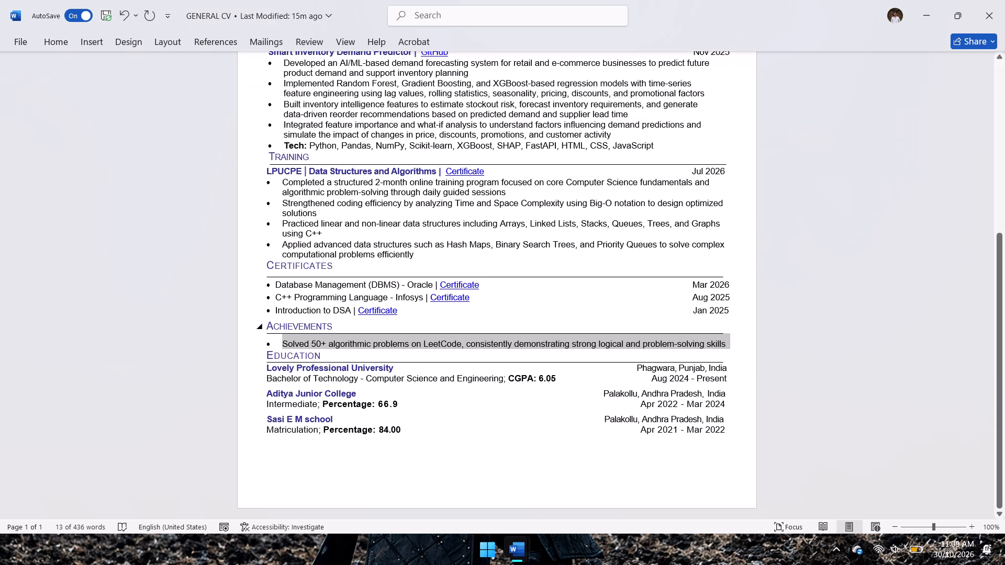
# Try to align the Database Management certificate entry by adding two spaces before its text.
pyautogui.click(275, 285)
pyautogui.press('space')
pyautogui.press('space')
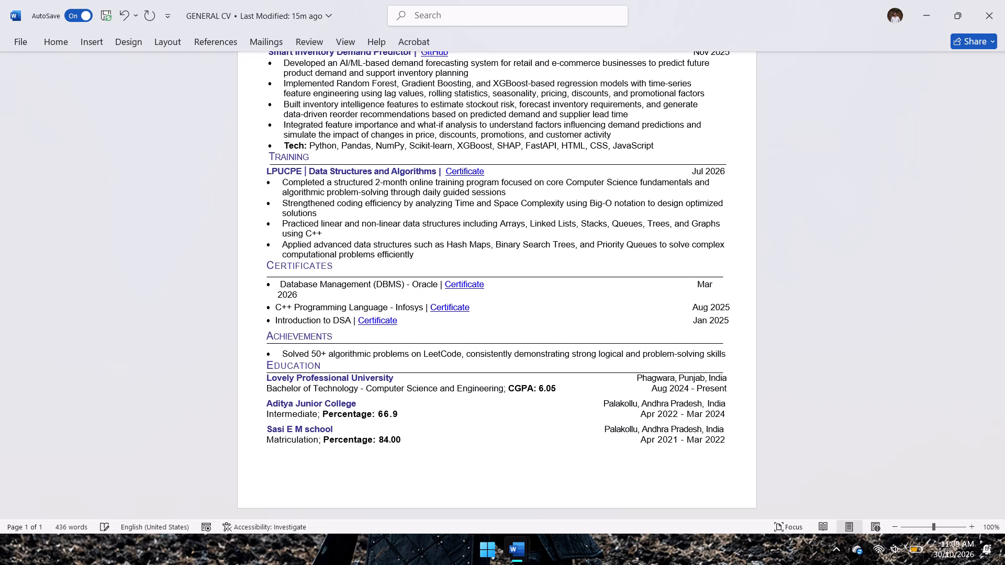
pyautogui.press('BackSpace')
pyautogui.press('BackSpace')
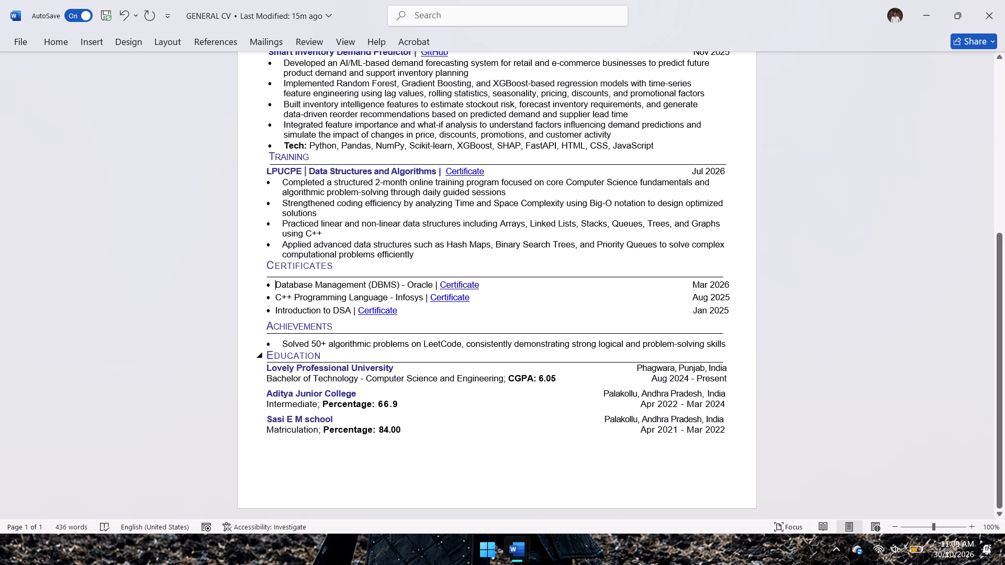
# Check the font and size of the Education and Achievements headings and the three education entries.
pyautogui.moveTo(267, 355); pyautogui.dragTo(328, 354)
pyautogui.click(309, 355)
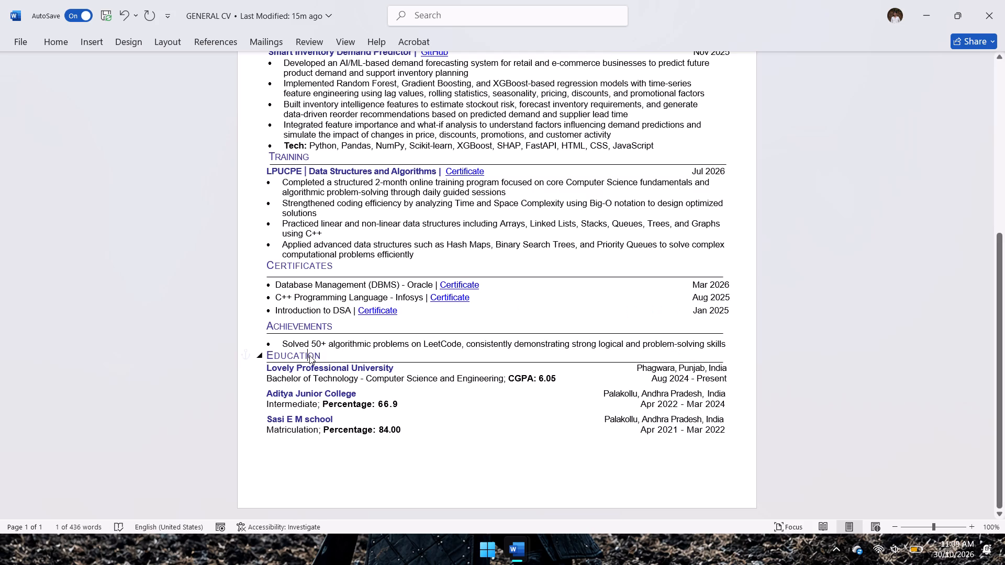
pyautogui.moveTo(289, 356); pyautogui.dragTo(310, 355)
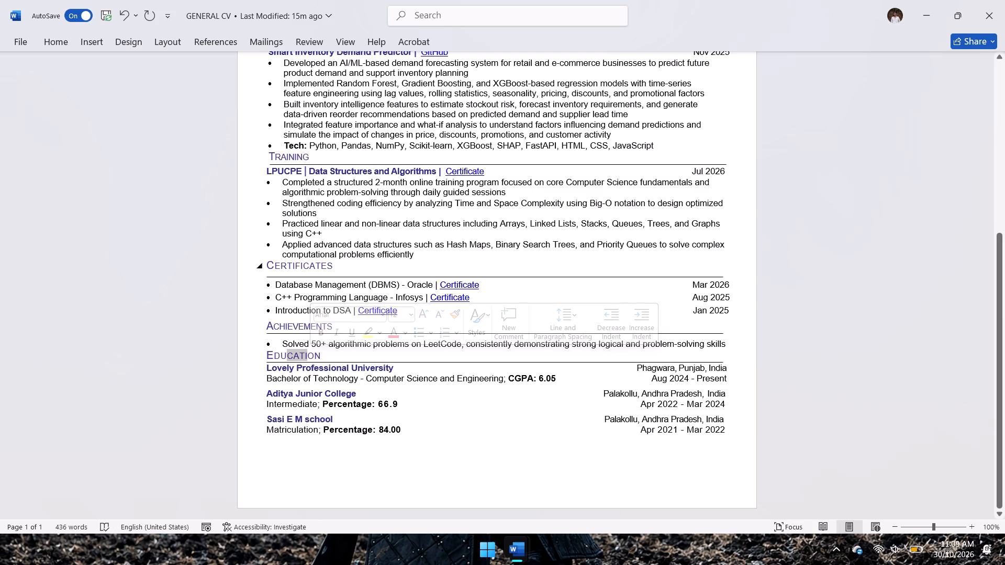
pyautogui.moveTo(266, 328); pyautogui.dragTo(300, 326)
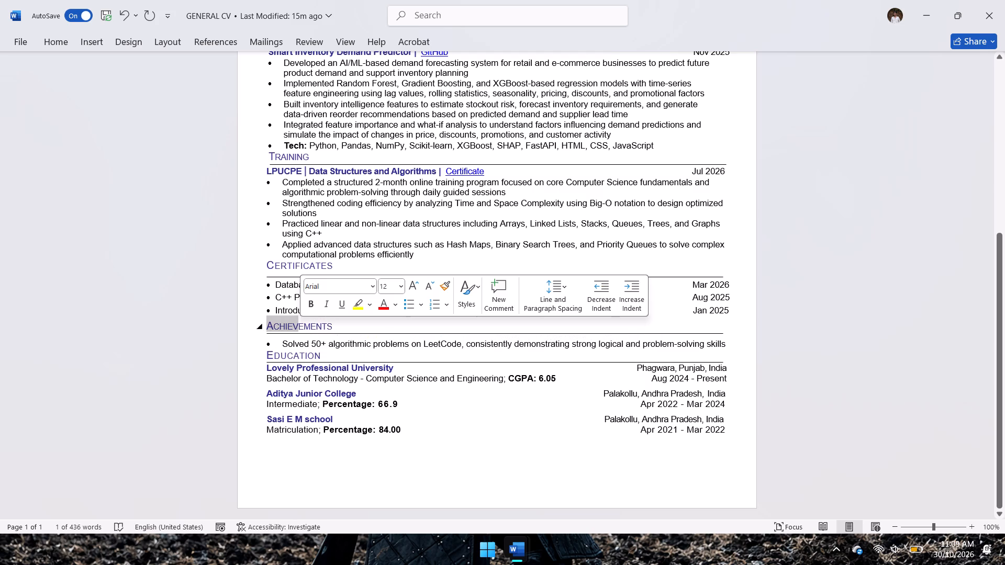
pyautogui.moveTo(264, 370); pyautogui.dragTo(284, 372)
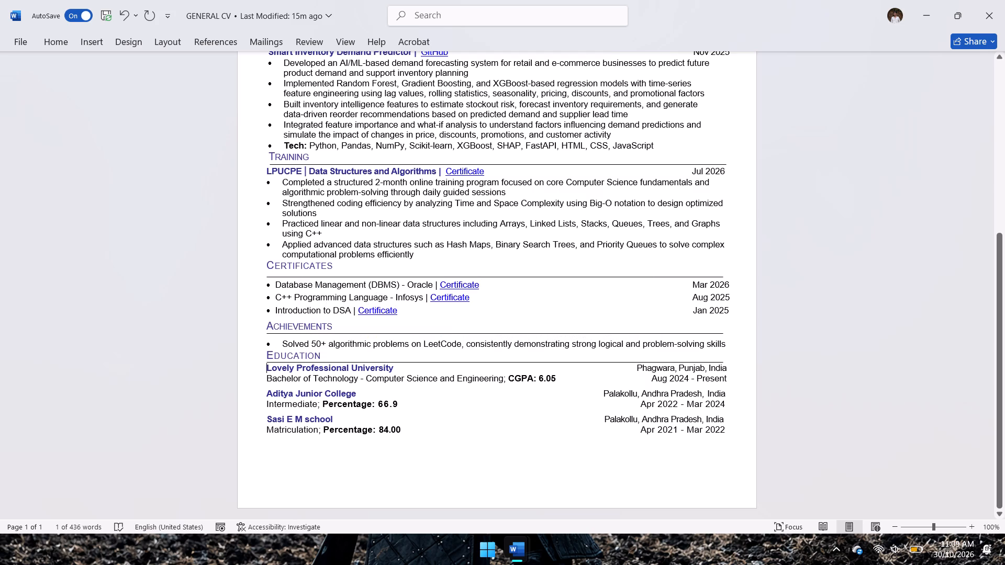
pyautogui.moveTo(284, 372); pyautogui.dragTo(688, 428)
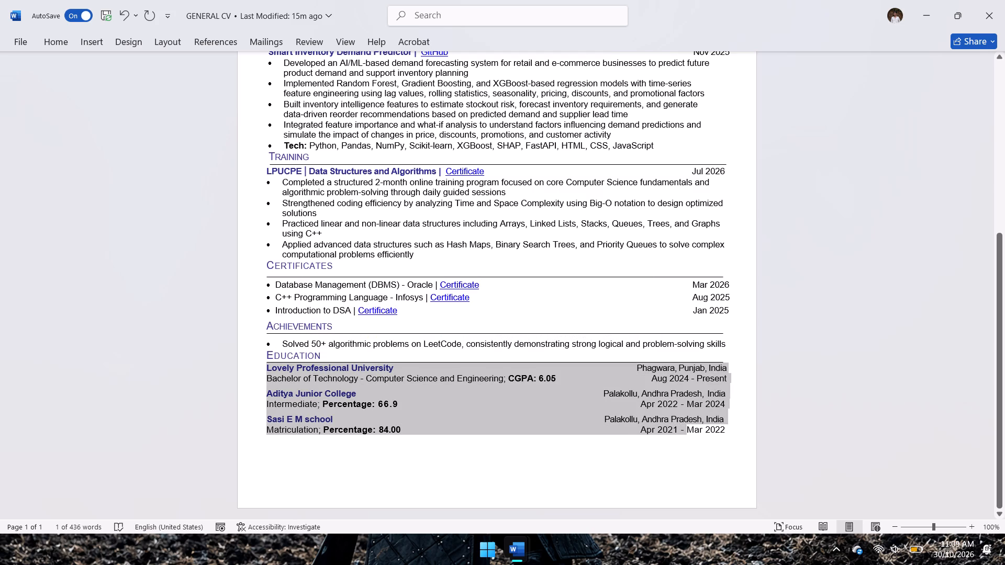
pyautogui.moveTo(688, 428); pyautogui.dragTo(717, 433)
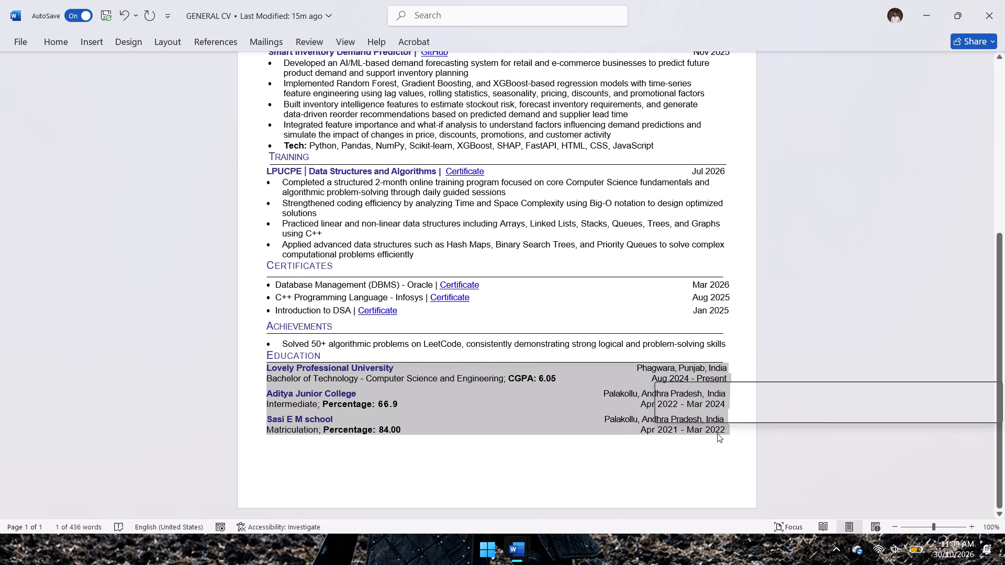
pyautogui.click(494, 463)
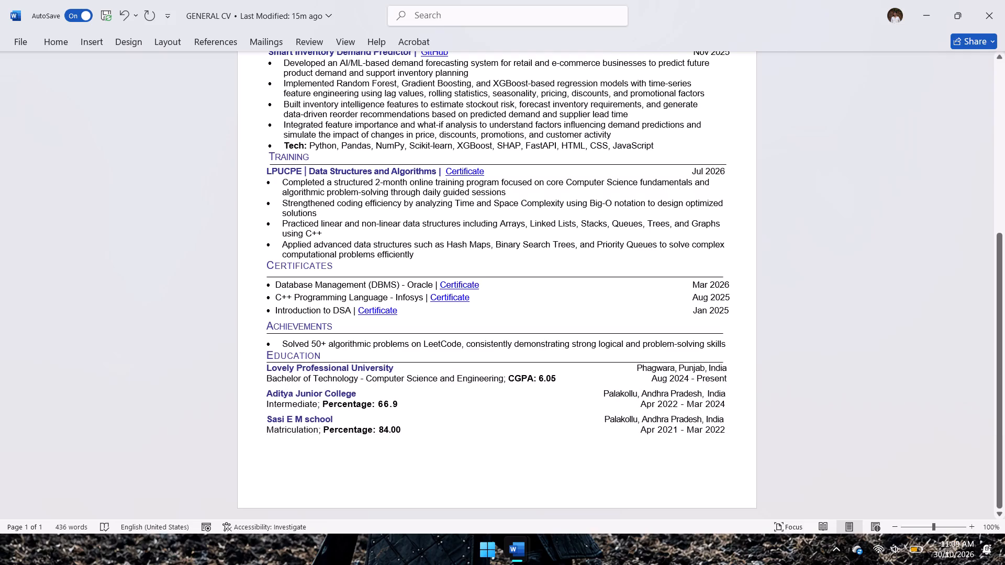
# Set the font of all six Skills entries, from Languages through Soft Skills, to Arial.
pyautogui.scroll(2, 345, 313)
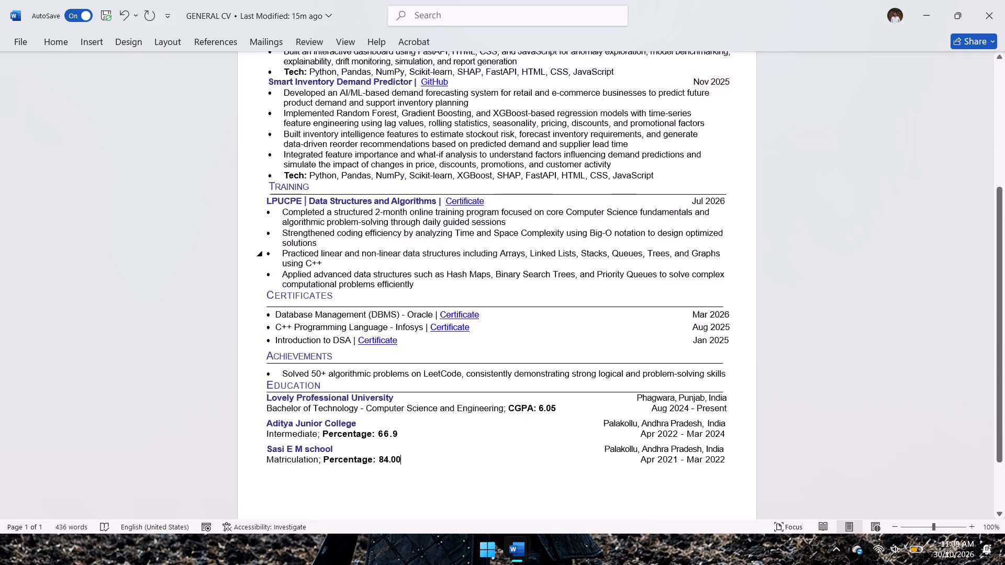
pyautogui.scroll(6, 345, 313)
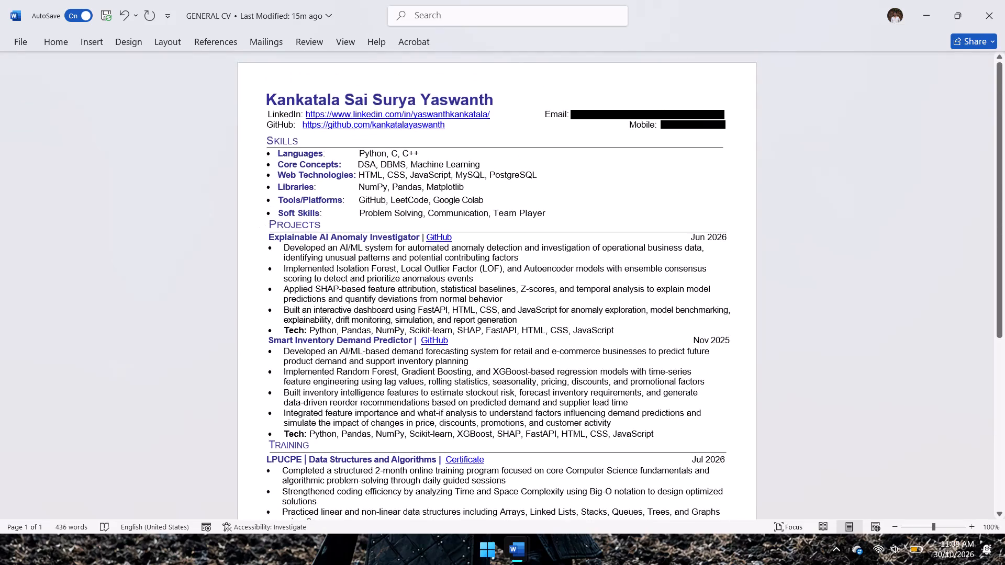
pyautogui.moveTo(364, 162); pyautogui.dragTo(412, 167)
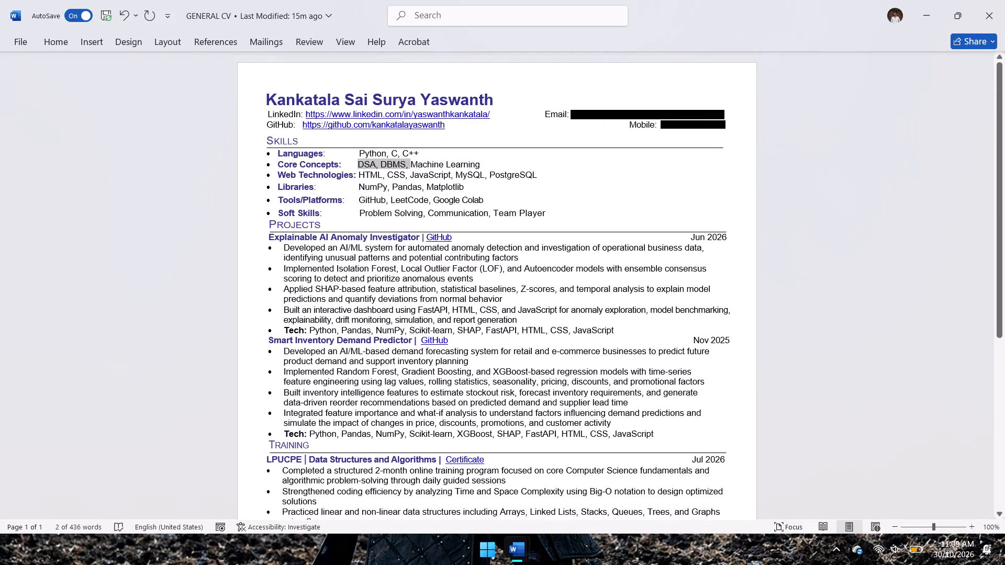
pyautogui.moveTo(363, 153); pyautogui.dragTo(381, 153)
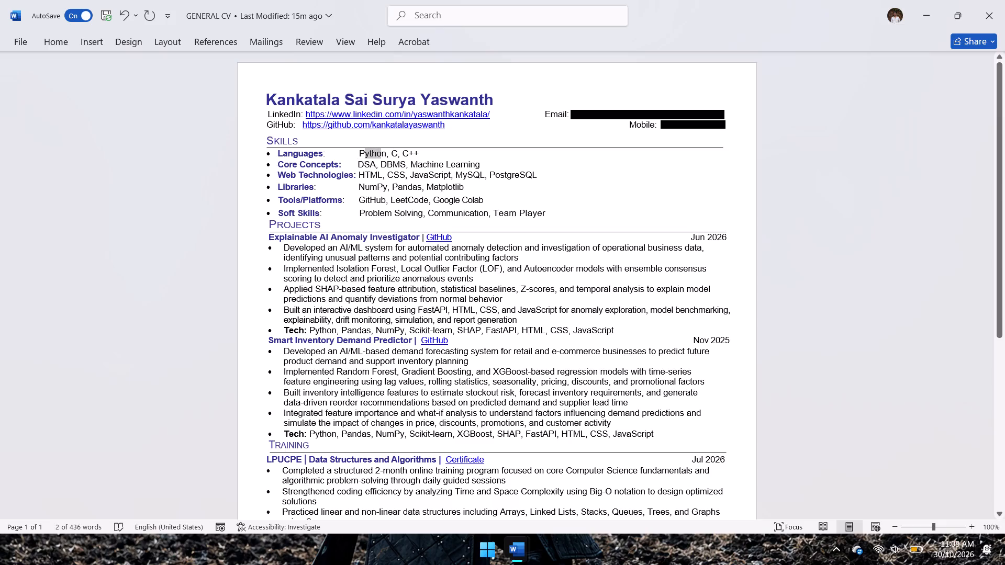
pyautogui.moveTo(381, 153); pyautogui.dragTo(382, 153)
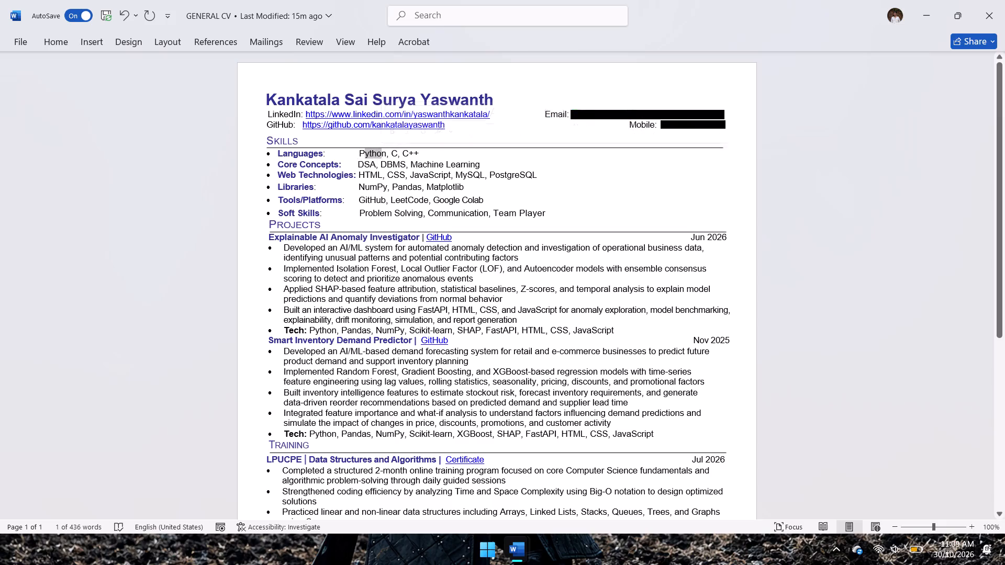
pyautogui.moveTo(276, 155); pyautogui.dragTo(535, 211)
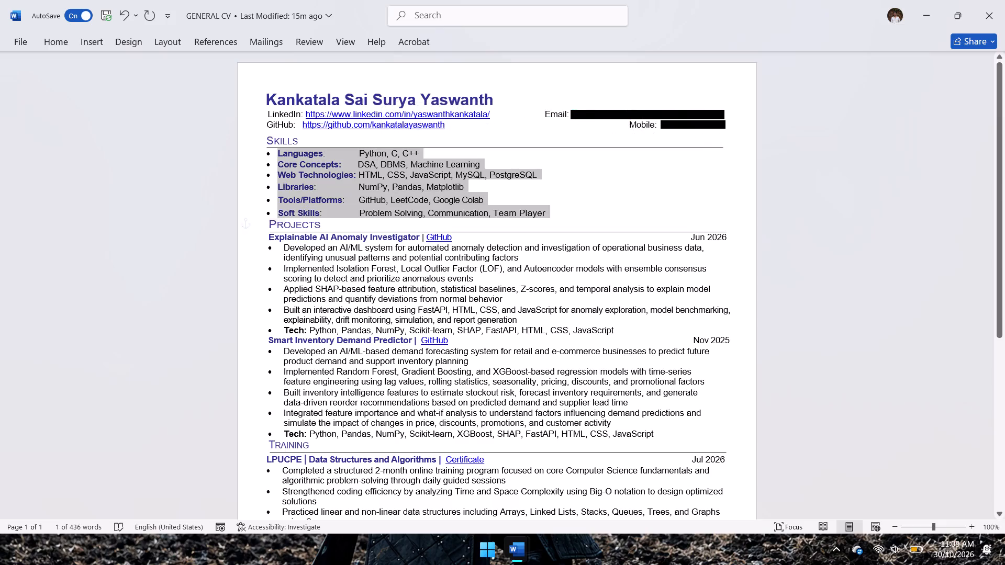
pyautogui.moveTo(535, 211); pyautogui.dragTo(539, 210)
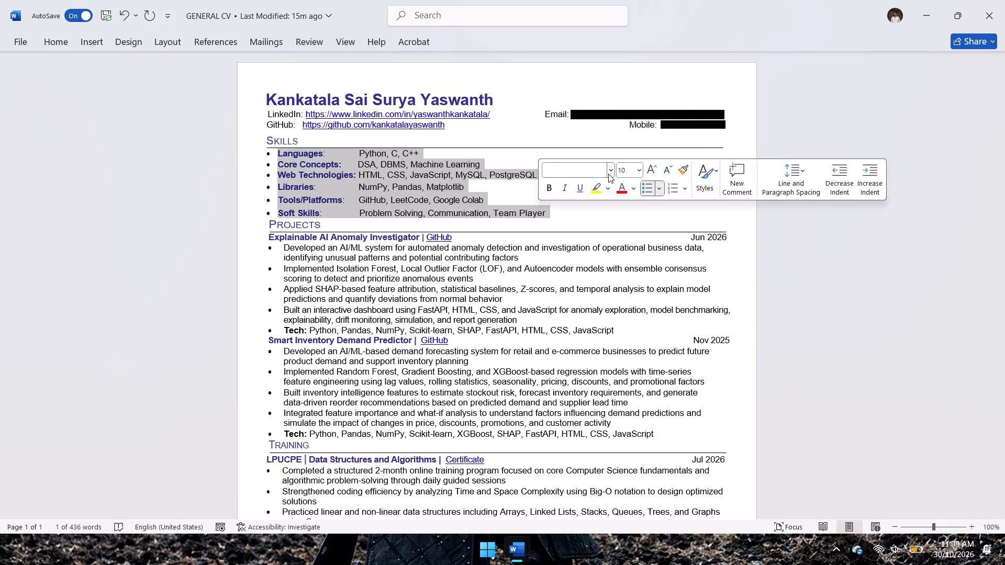
pyautogui.click(608, 174)
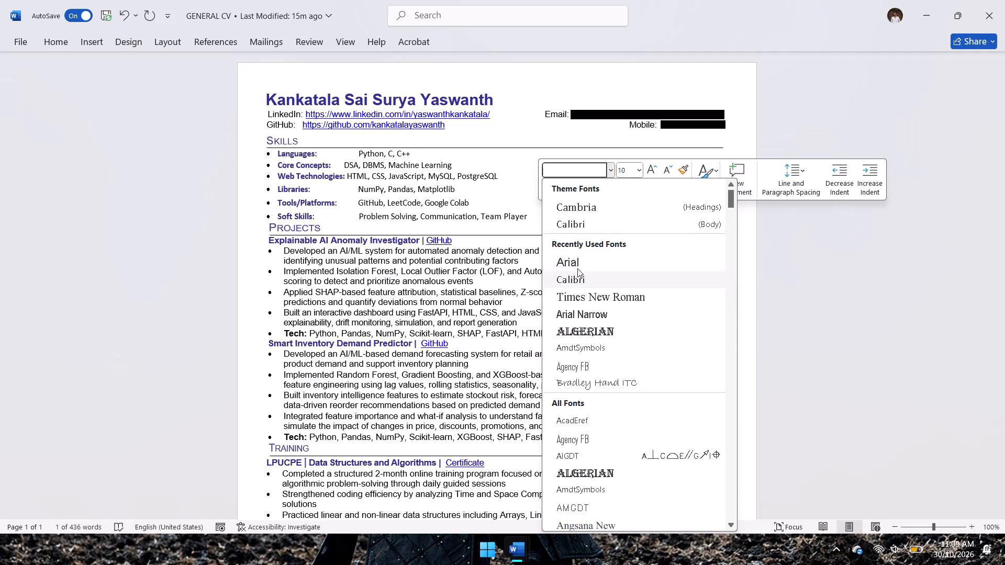
pyautogui.click(575, 266)
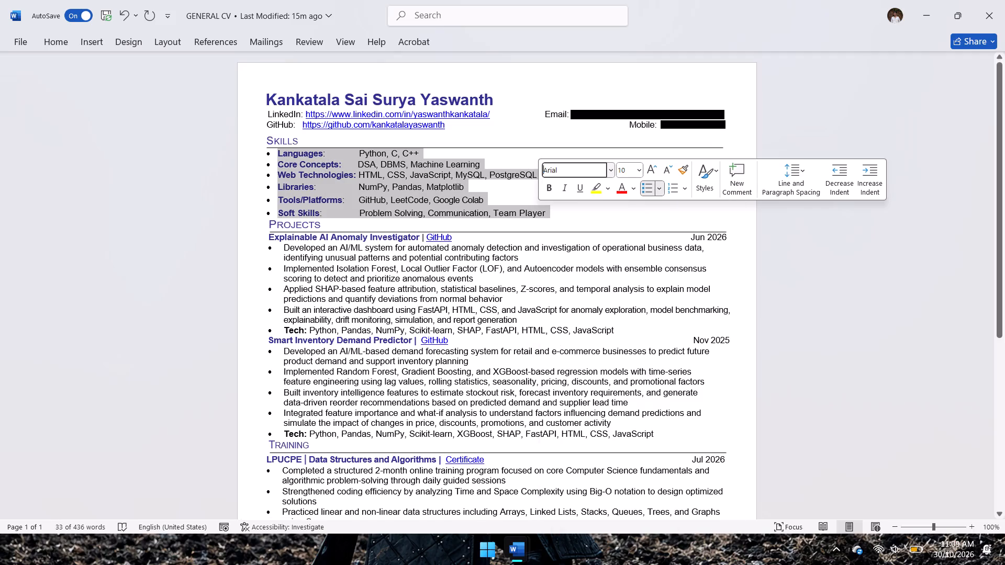
pyautogui.click(831, 305)
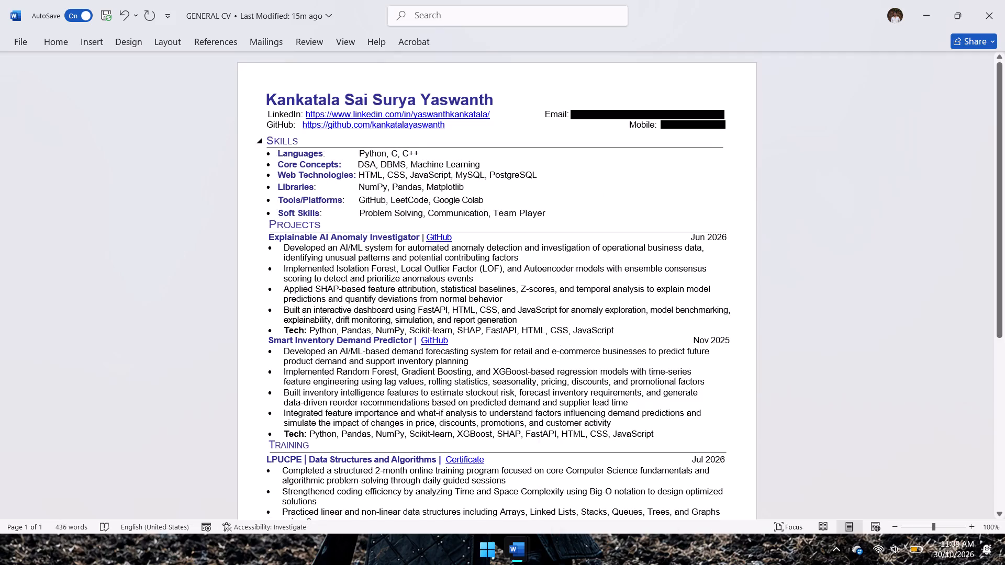
# Set the font of the two contact lines with the LinkedIn, GitHub, email and mobile details to Arial.
pyautogui.moveTo(267, 113); pyautogui.dragTo(668, 122)
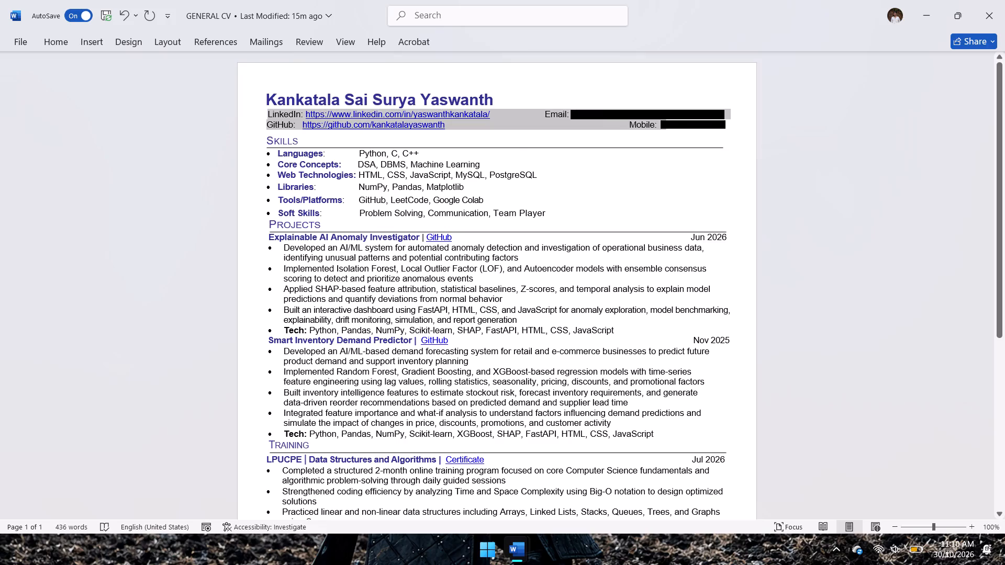
pyautogui.moveTo(668, 122); pyautogui.dragTo(685, 128)
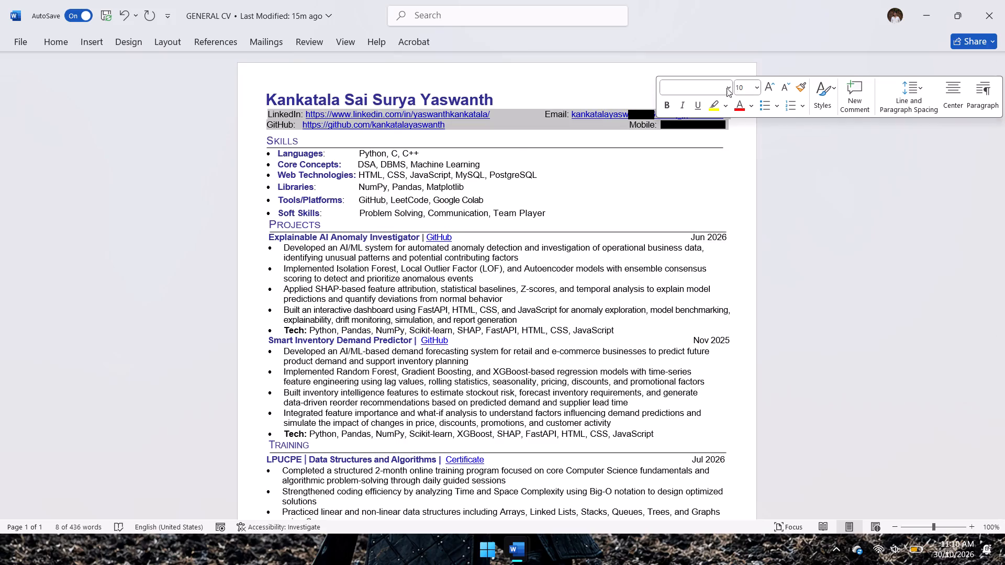
pyautogui.click(727, 88)
pyautogui.click(701, 179)
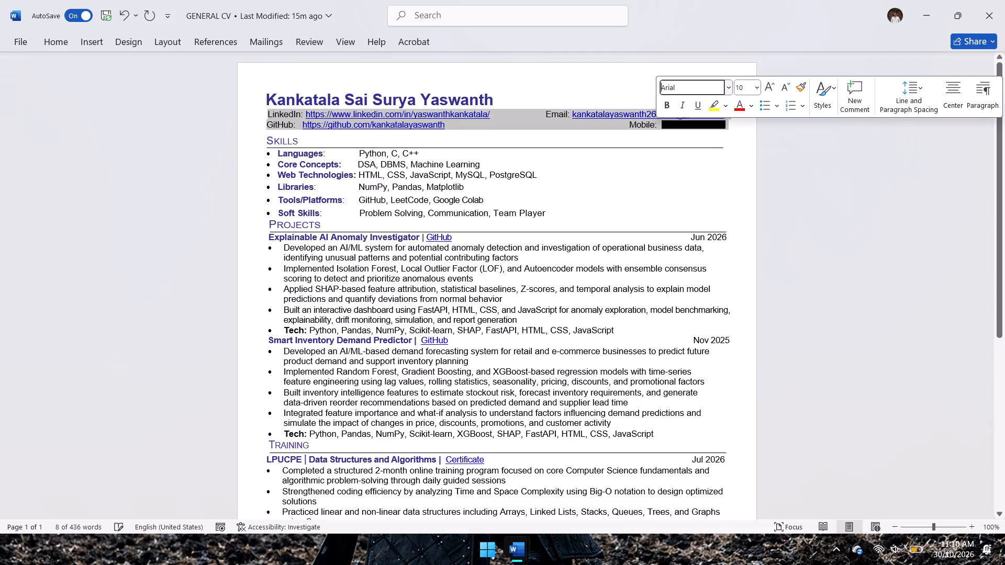
pyautogui.click(807, 231)
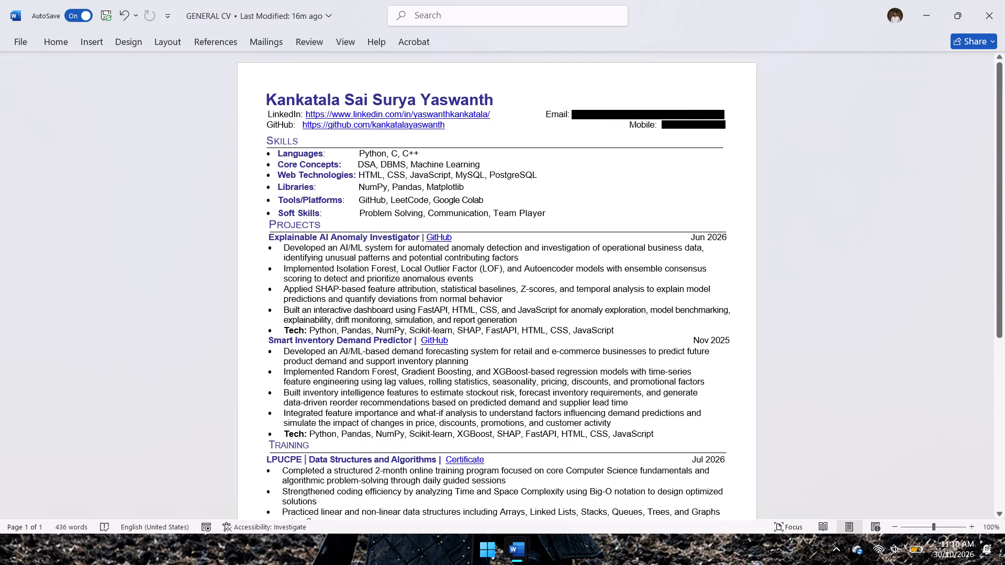
# Check the font and size of each section heading from Skills through Education.
pyautogui.moveTo(273, 139); pyautogui.dragTo(297, 137)
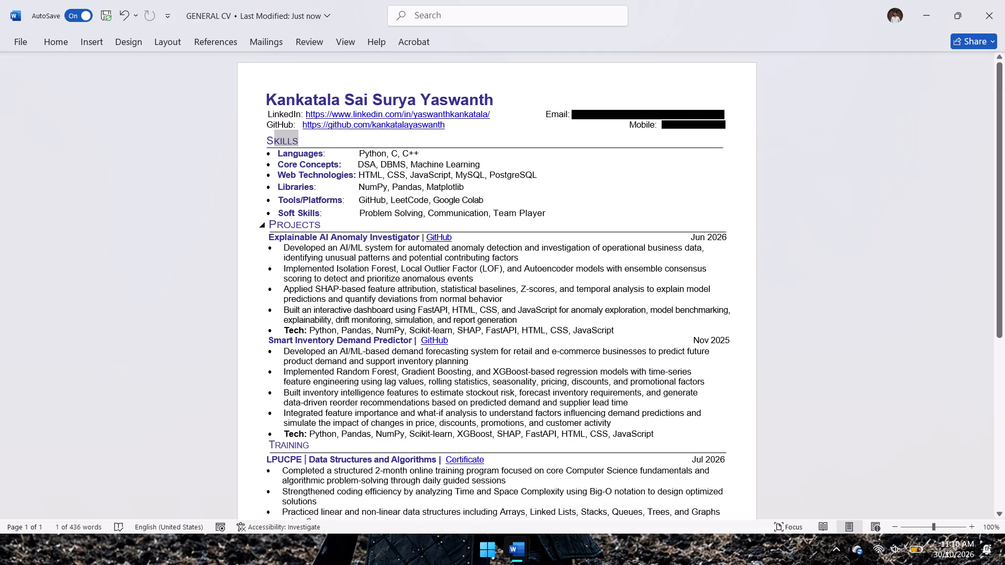
pyautogui.moveTo(283, 224); pyautogui.dragTo(323, 218)
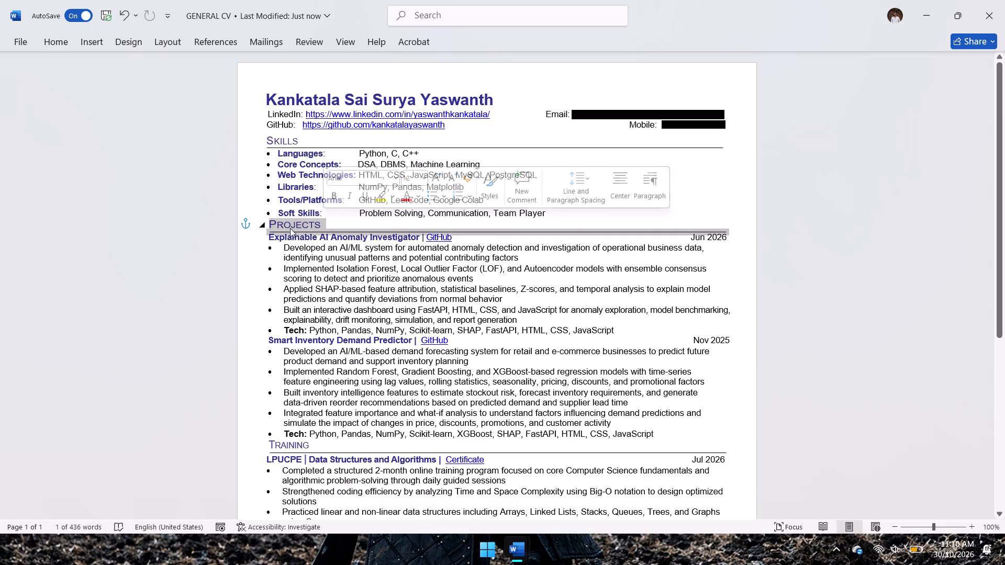
pyautogui.click(131, 297)
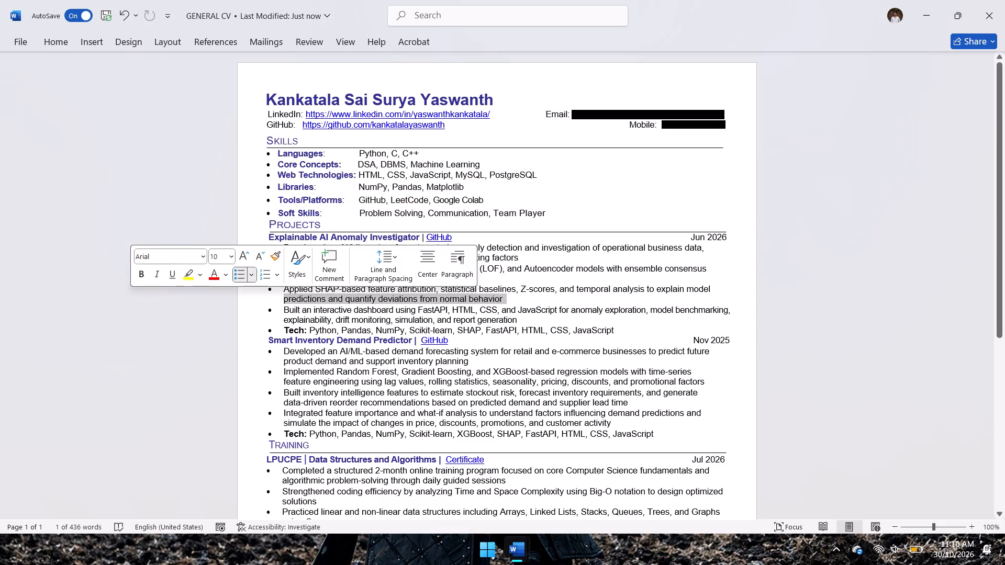
pyautogui.moveTo(274, 225); pyautogui.dragTo(311, 221)
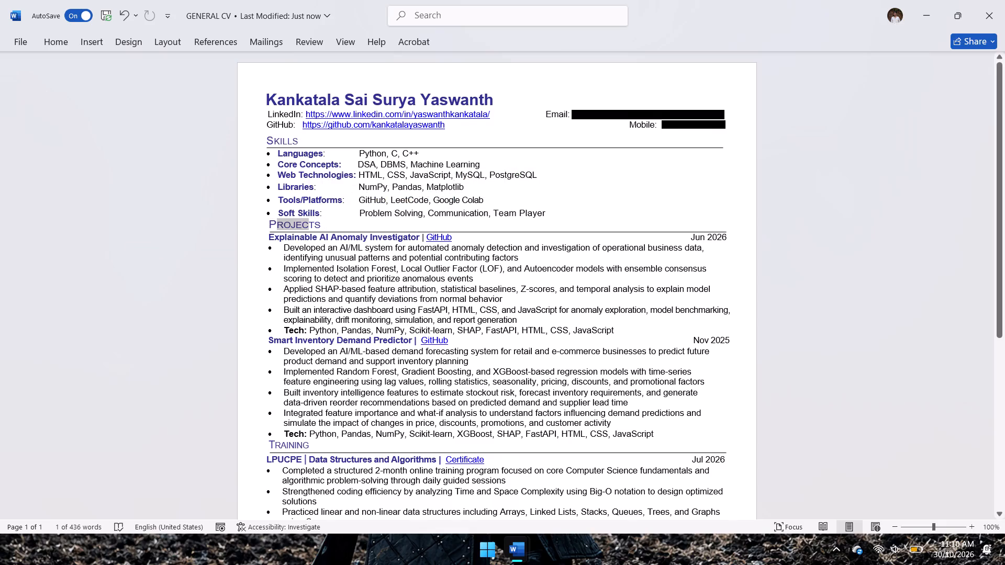
pyautogui.scroll(-3, 330, 265)
pyautogui.moveTo(275, 320); pyautogui.dragTo(294, 317)
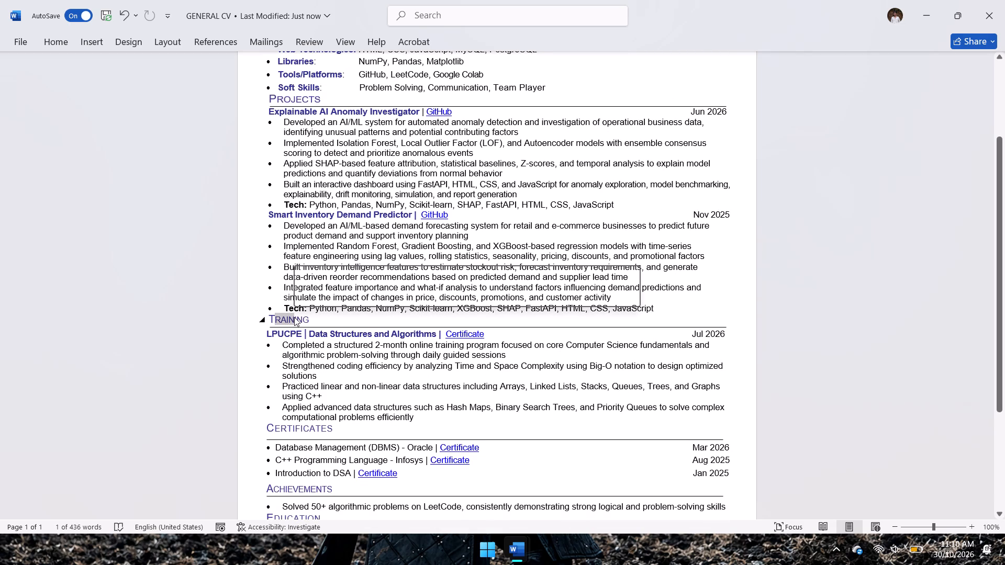
pyautogui.moveTo(289, 426); pyautogui.dragTo(316, 428)
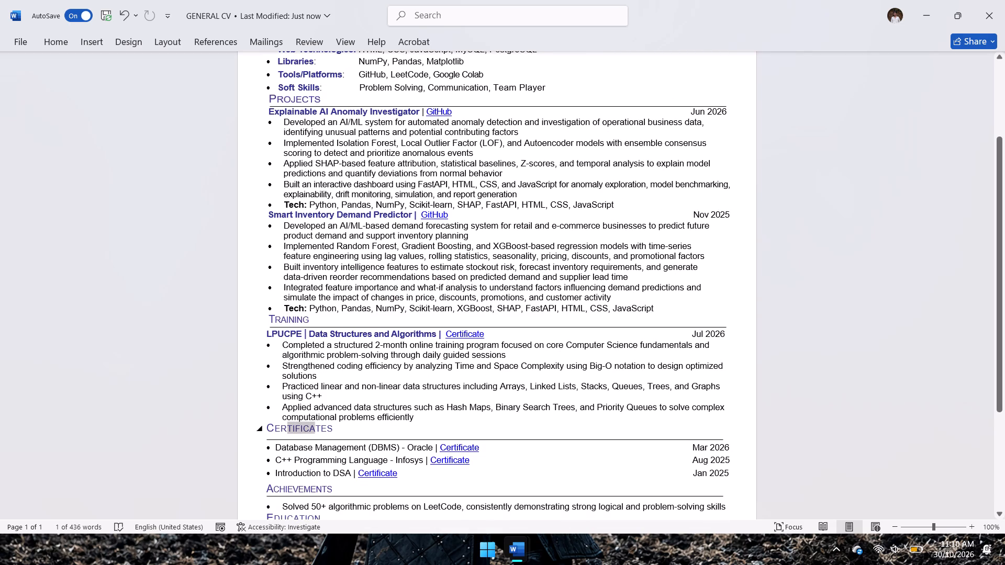
pyautogui.moveTo(316, 428); pyautogui.dragTo(315, 427)
pyautogui.scroll(-1, 323, 462)
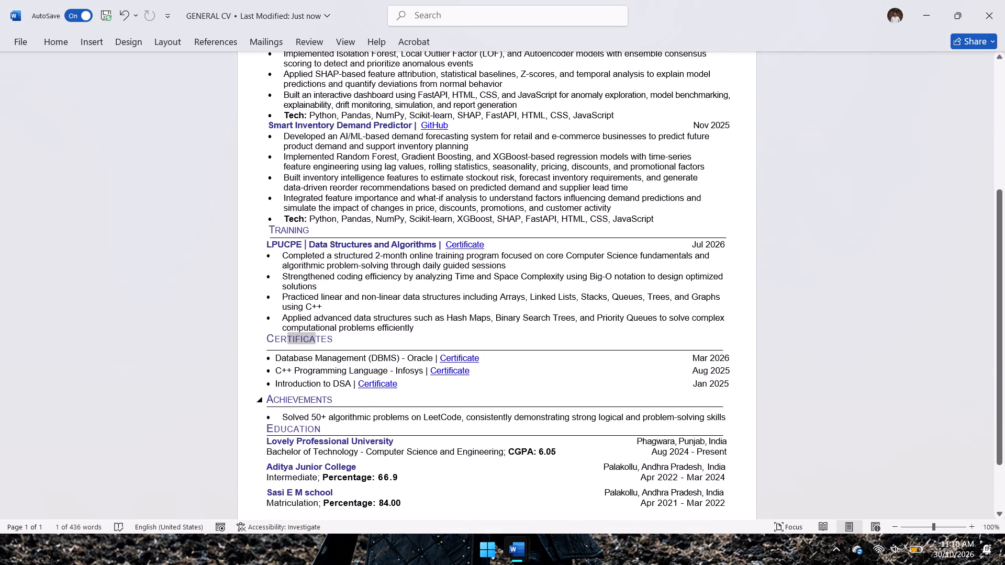
pyautogui.moveTo(271, 400); pyautogui.dragTo(338, 398)
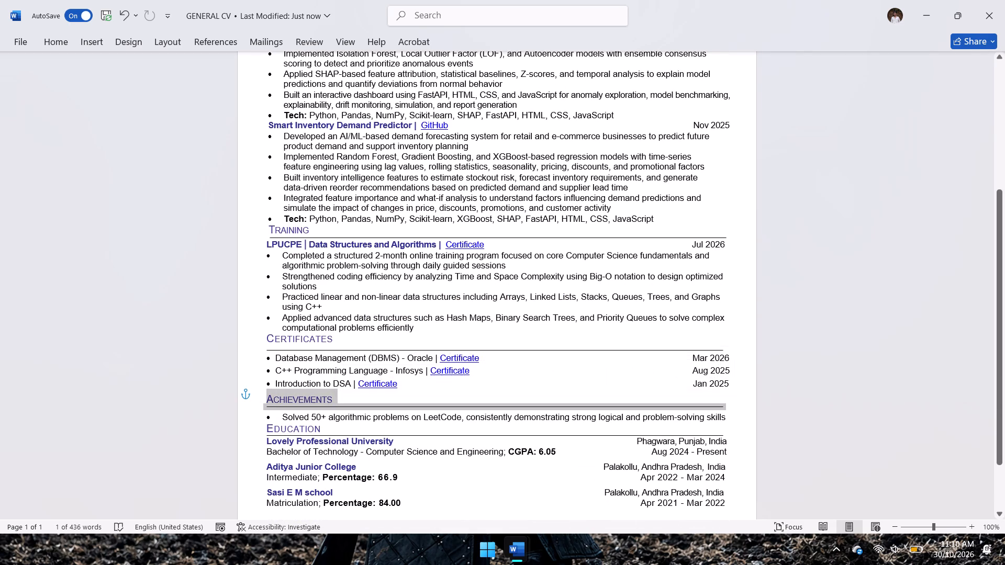
pyautogui.moveTo(266, 432); pyautogui.dragTo(301, 425)
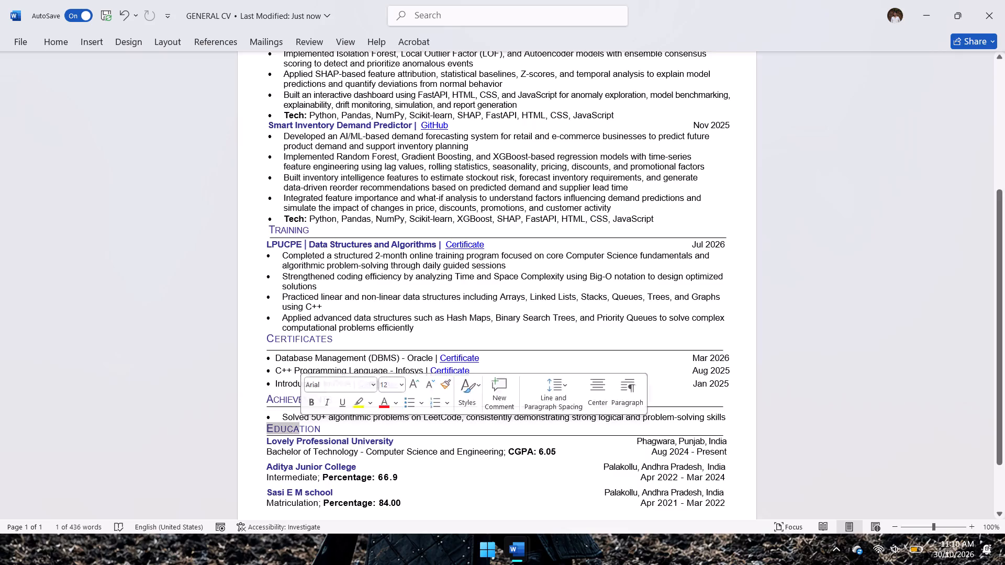
# Set the font of the Skills heading to Arial.
pyautogui.scroll(9, 211, 234)
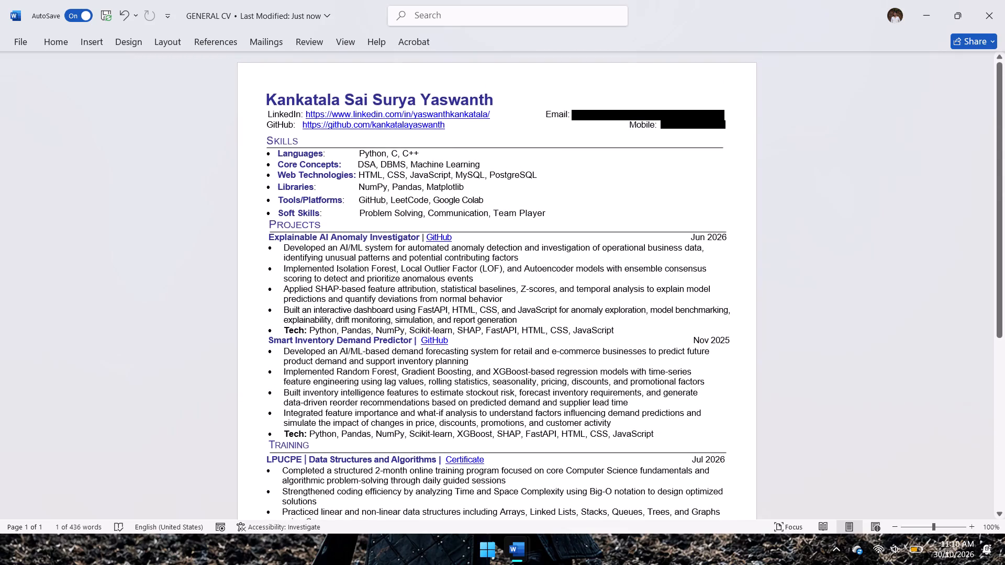
pyautogui.moveTo(297, 140); pyautogui.dragTo(267, 140)
pyautogui.click(340, 100)
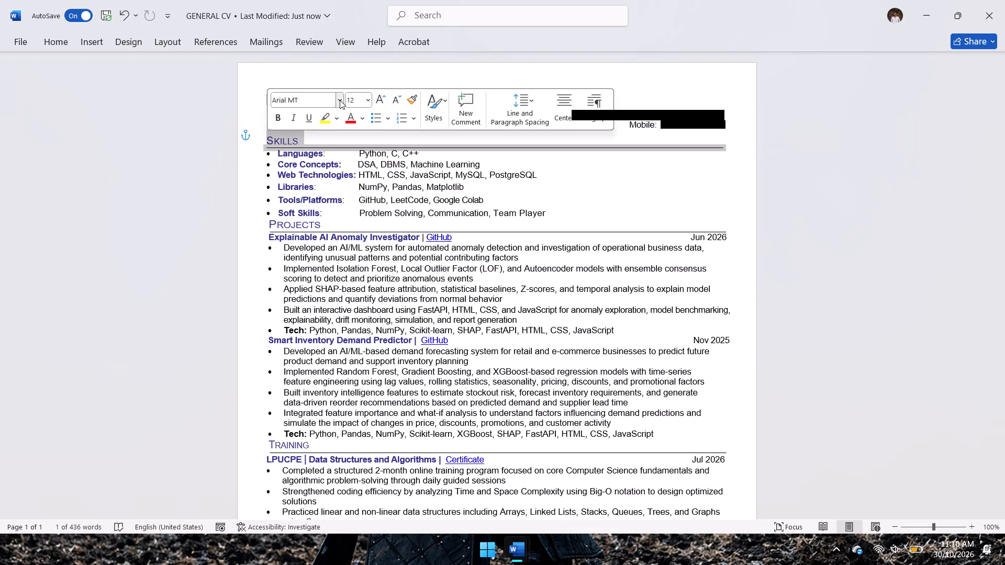
pyautogui.click(308, 189)
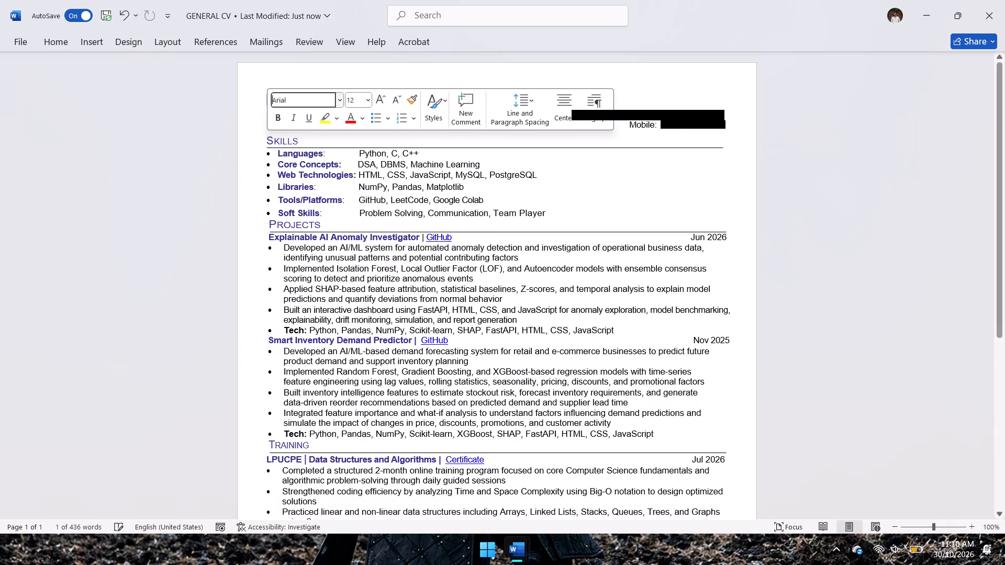
pyautogui.click(836, 215)
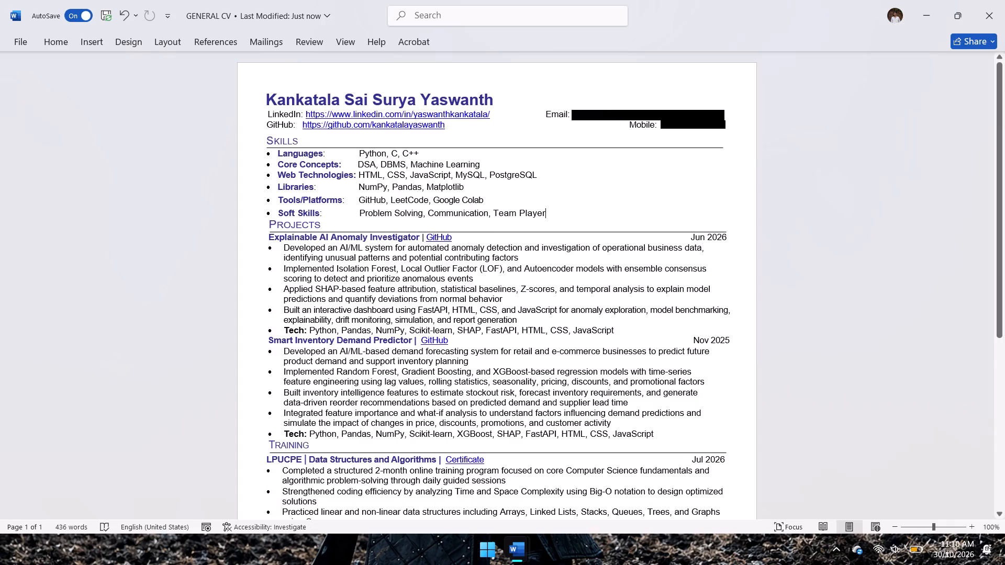
# Check the font of the name heading at the top of the CV.
pyautogui.moveTo(266, 95); pyautogui.dragTo(475, 95)
pyautogui.click(839, 164)
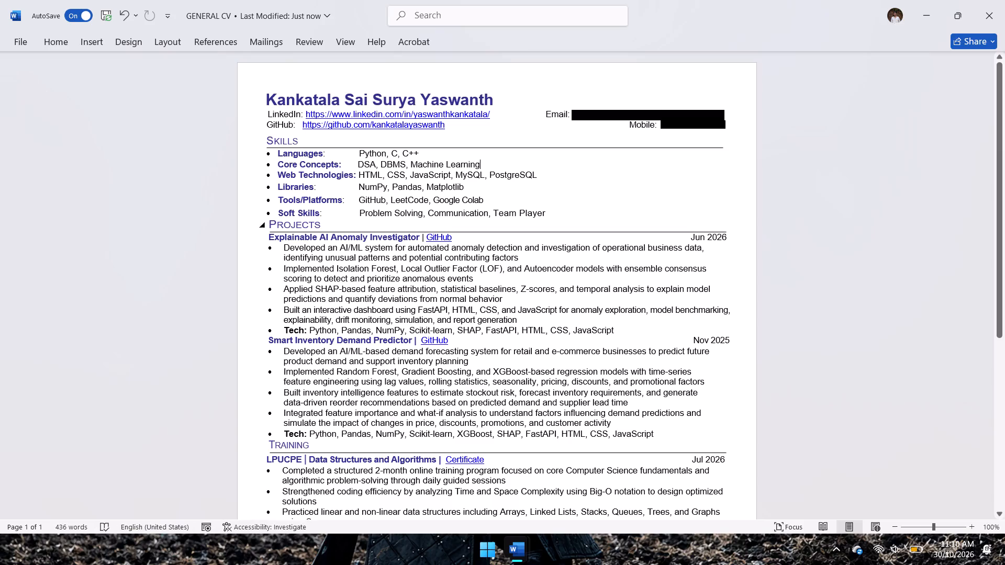
# Check the font and size of the Core Concepts entry under Skills in the general CV.
pyautogui.moveTo(342, 165); pyautogui.dragTo(403, 168)
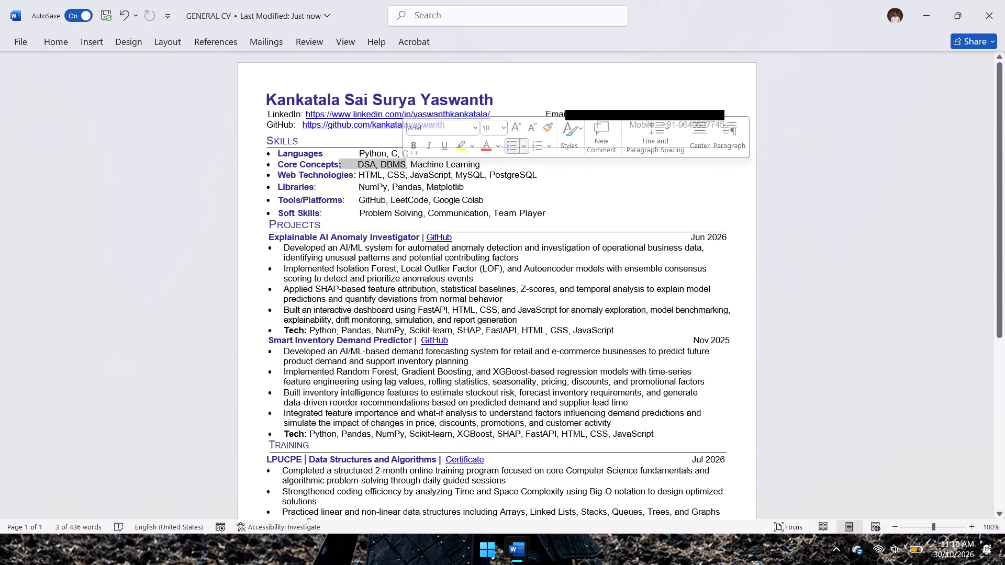
pyautogui.click(850, 219)
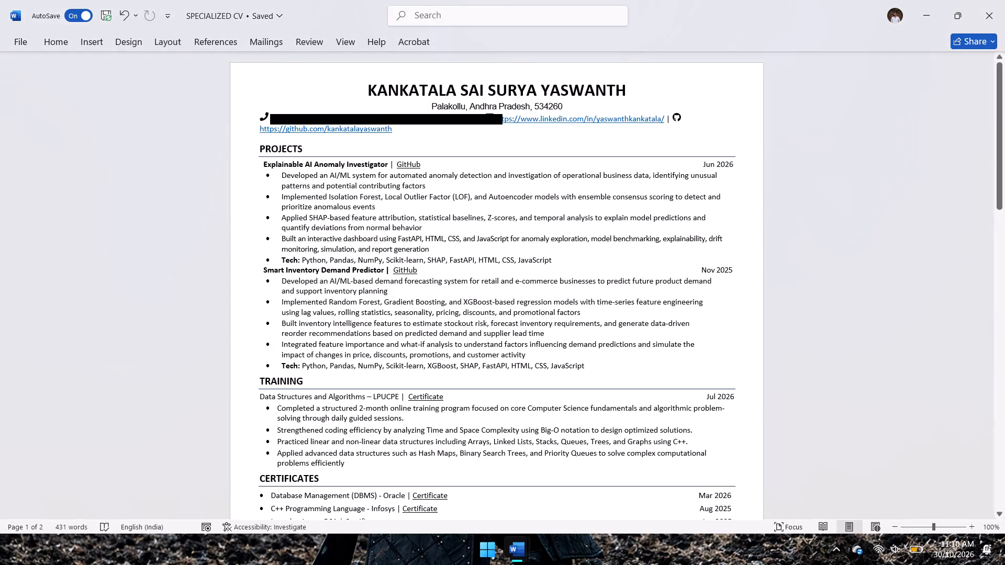
# In the specialized CV, set the font of the location line below the name heading to Calibri.
pyautogui.moveTo(365, 84); pyautogui.dragTo(417, 89)
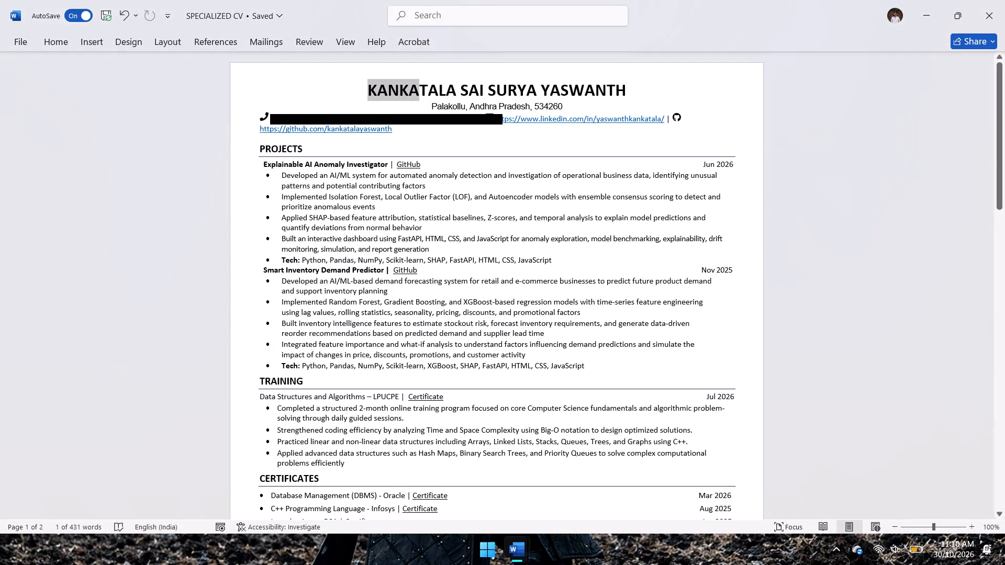
pyautogui.moveTo(430, 106); pyautogui.dragTo(442, 105)
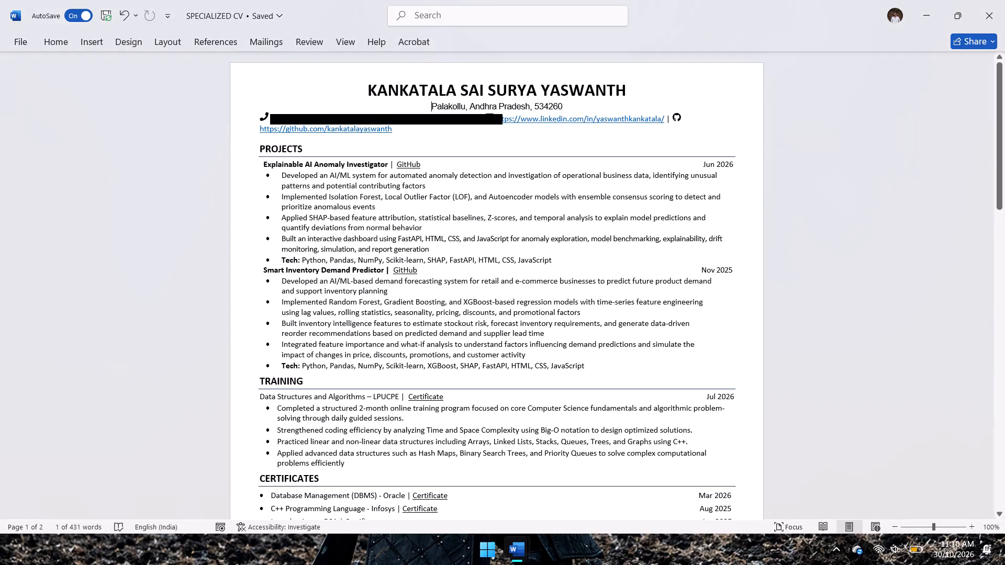
pyautogui.moveTo(442, 105); pyautogui.dragTo(488, 101)
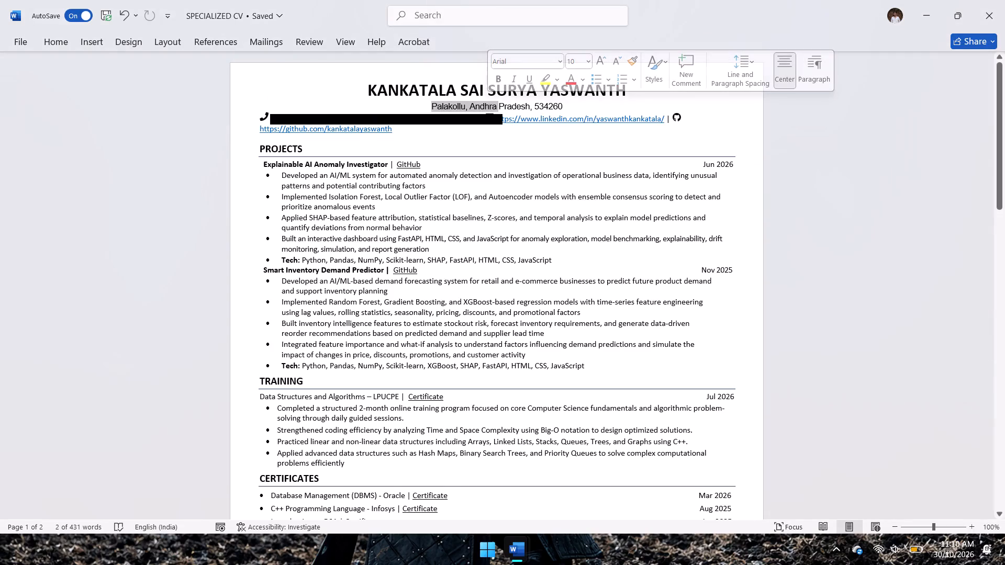
pyautogui.moveTo(563, 106); pyautogui.dragTo(527, 106)
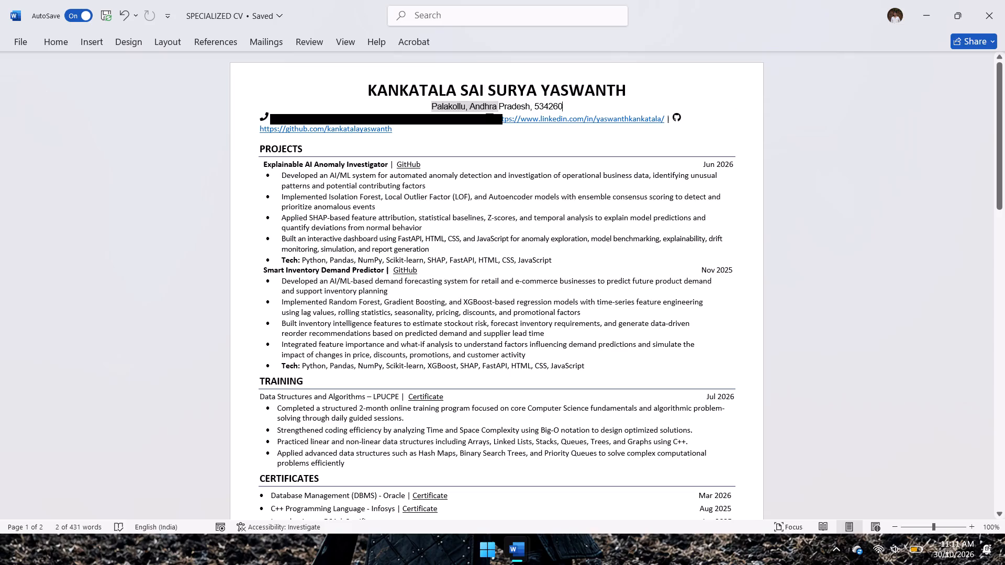
pyautogui.moveTo(527, 106); pyautogui.dragTo(447, 106)
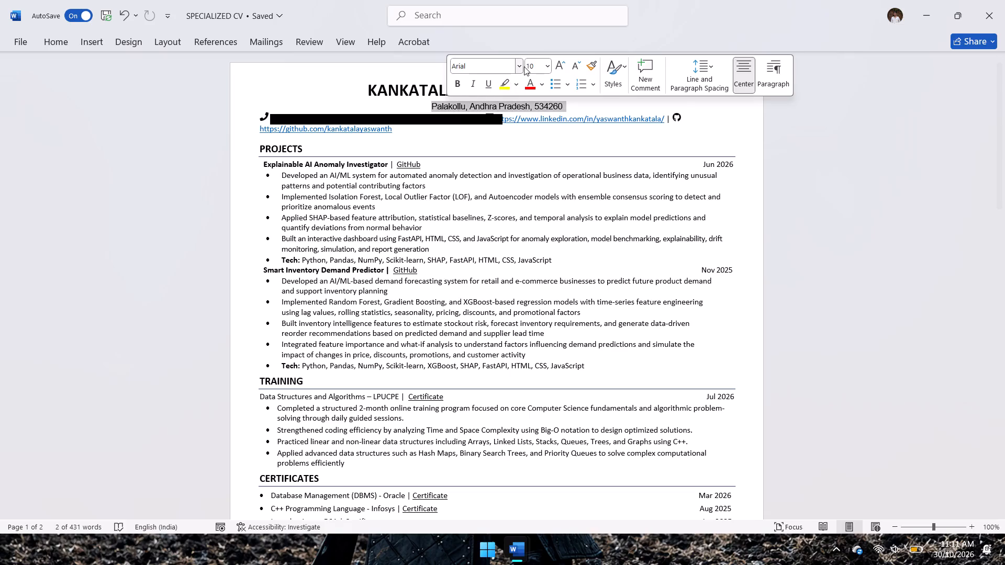
pyautogui.click(522, 66)
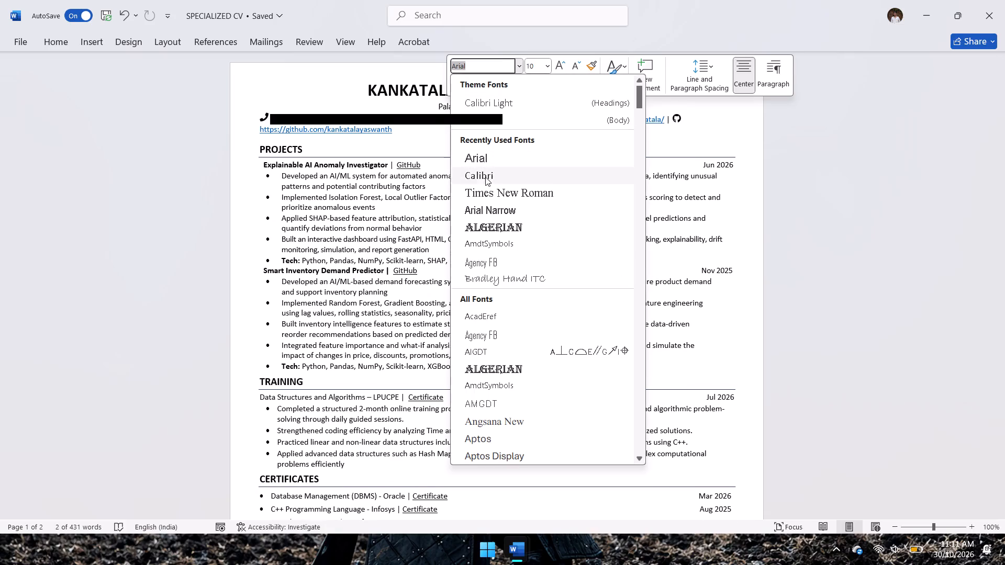
pyautogui.click(486, 177)
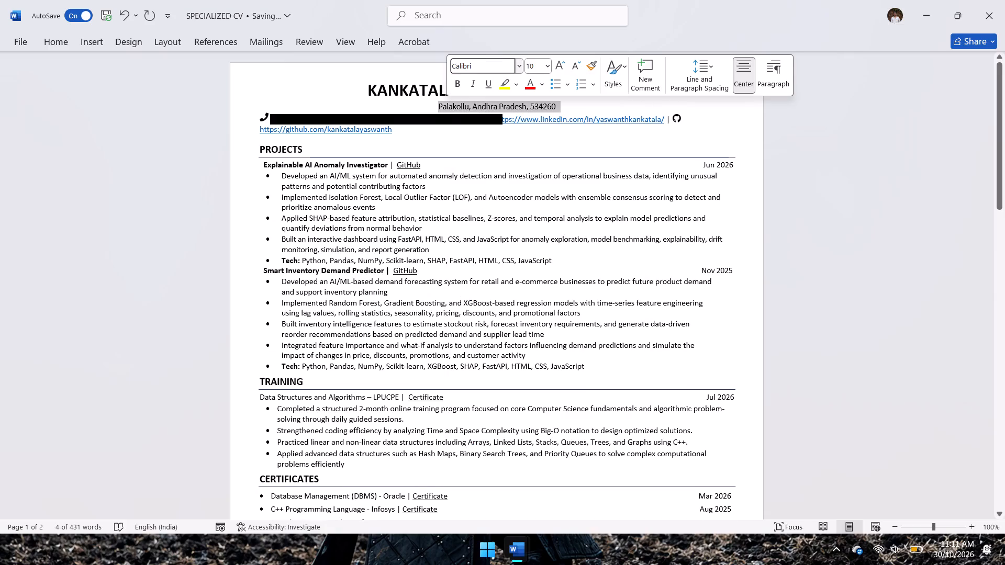
pyautogui.click(575, 163)
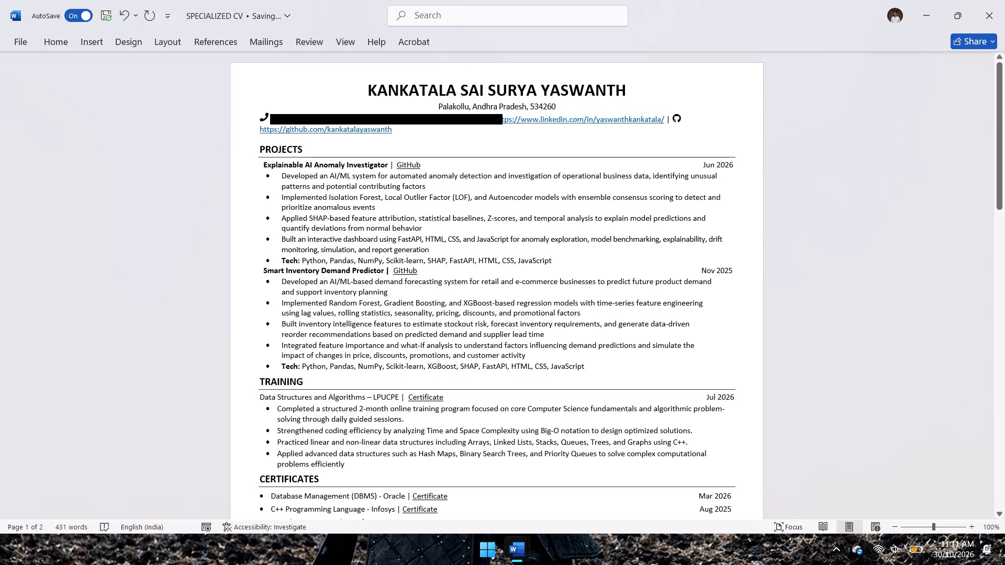
# Check the font and size of the location line and the contact details line below the name heading.
pyautogui.moveTo(528, 107); pyautogui.dragTo(550, 107)
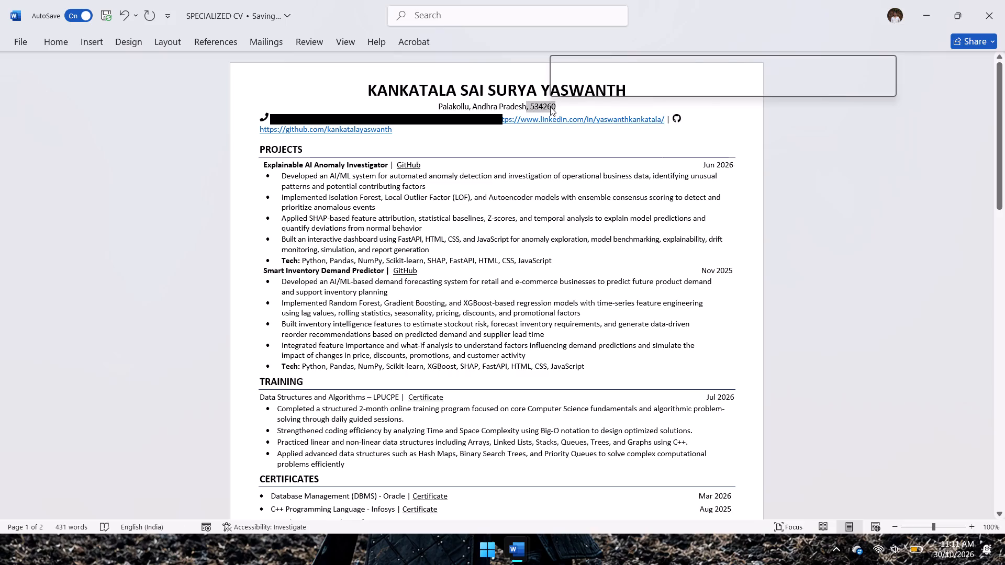
pyautogui.click(583, 153)
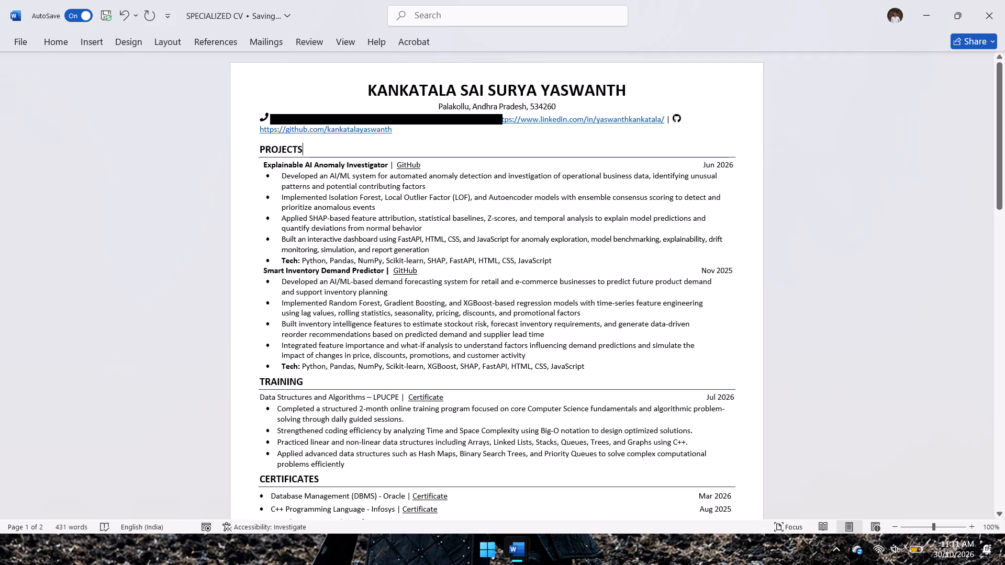
pyautogui.moveTo(553, 107); pyautogui.dragTo(541, 107)
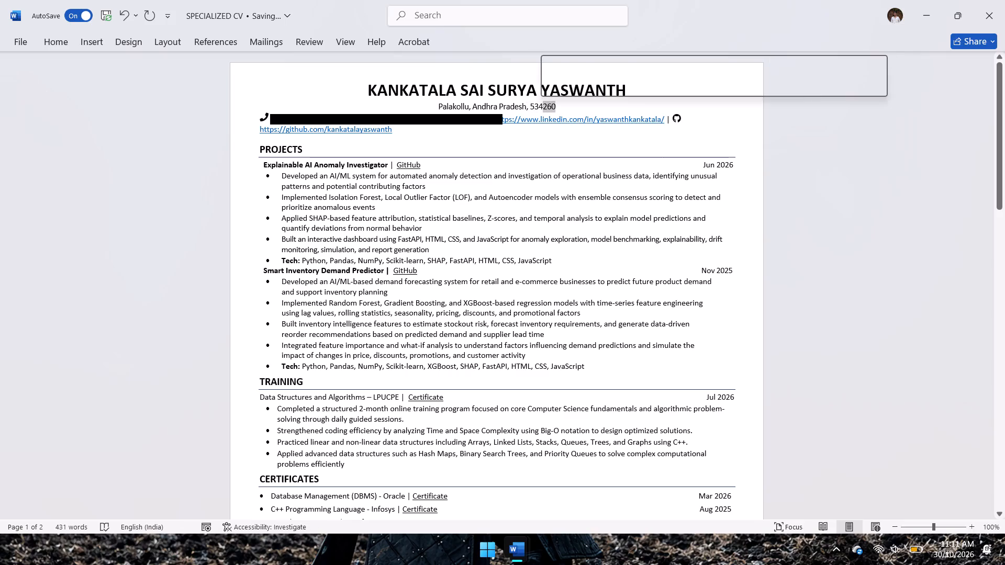
pyautogui.moveTo(492, 105); pyautogui.dragTo(481, 105)
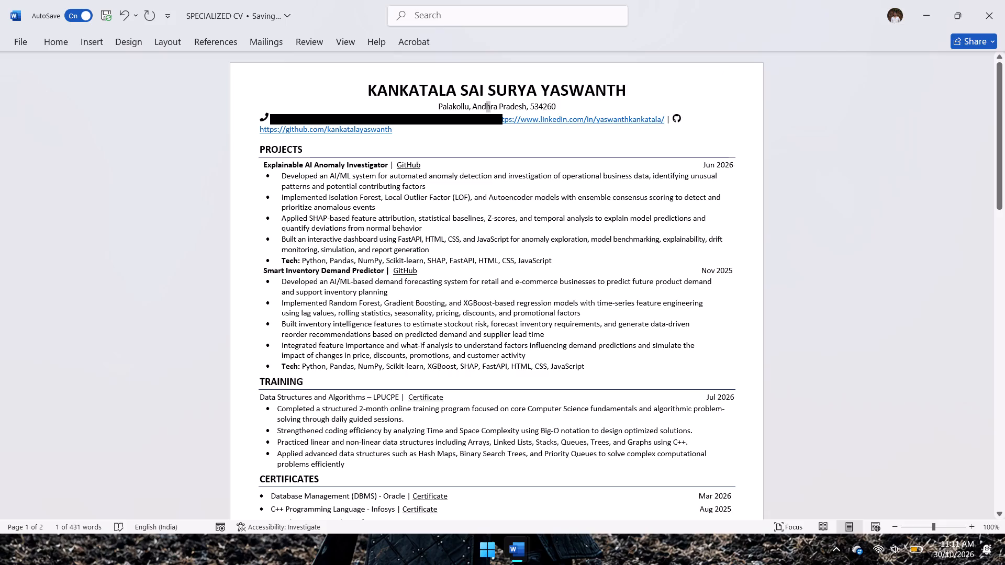
pyautogui.moveTo(481, 105); pyautogui.dragTo(481, 105)
pyautogui.moveTo(443, 108); pyautogui.dragTo(459, 109)
pyautogui.click(440, 106)
pyautogui.moveTo(400, 120); pyautogui.dragTo(429, 119)
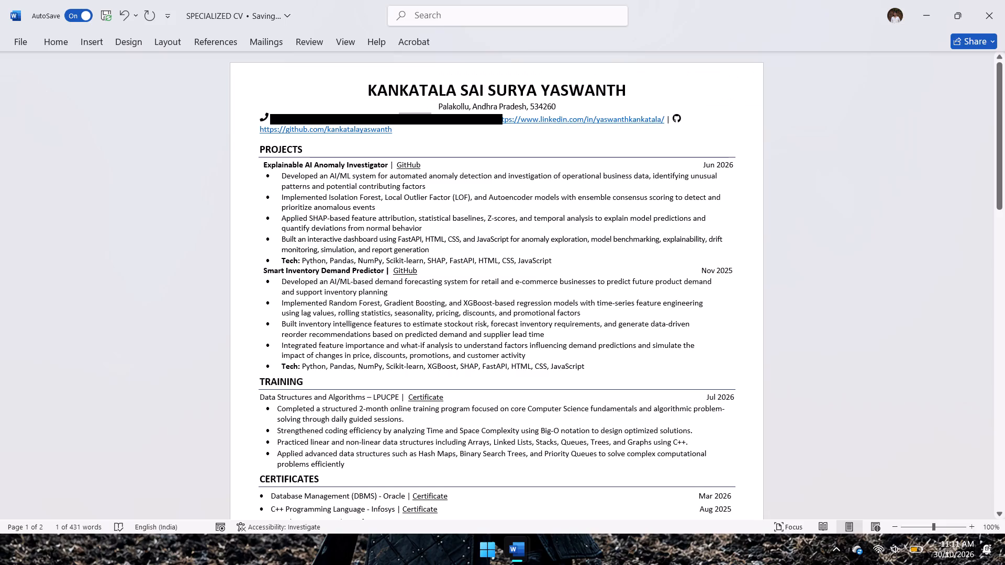
# Set the font size of the whole location line below the name heading to 9.5.
pyautogui.click(437, 106)
pyautogui.moveTo(437, 106); pyautogui.dragTo(556, 103)
pyautogui.click(657, 57)
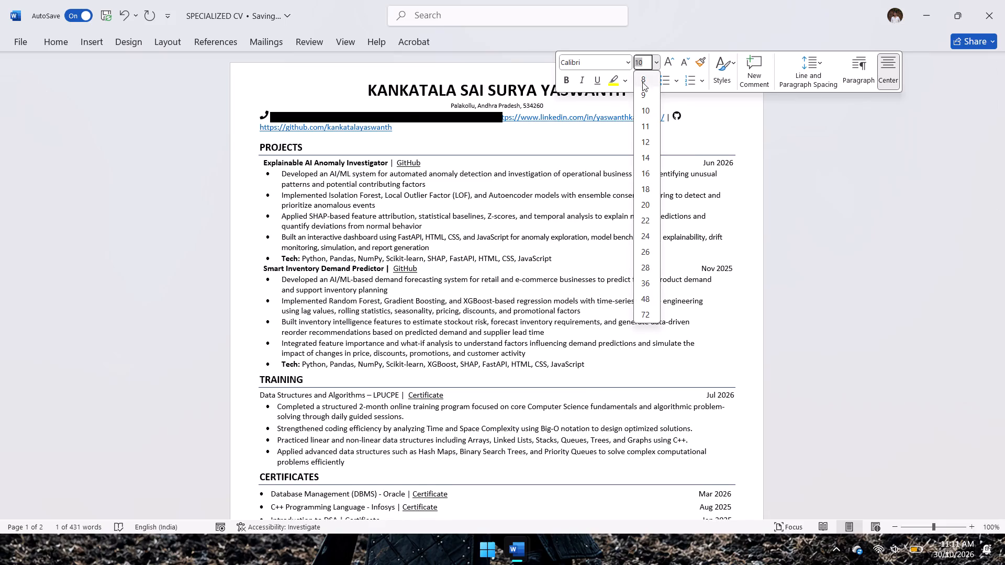
pyautogui.write('9.')
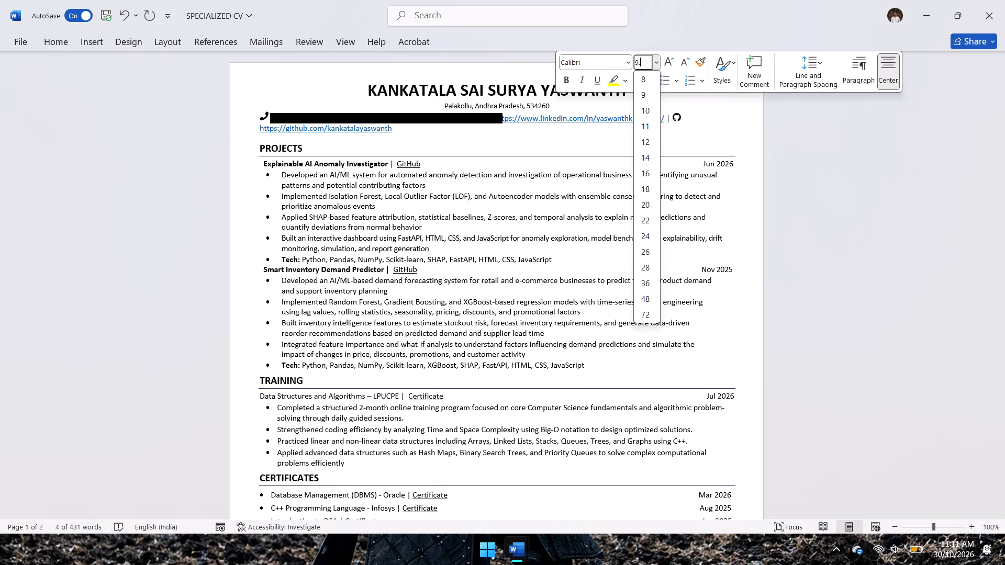
pyautogui.press('5')
pyautogui.press('Return')
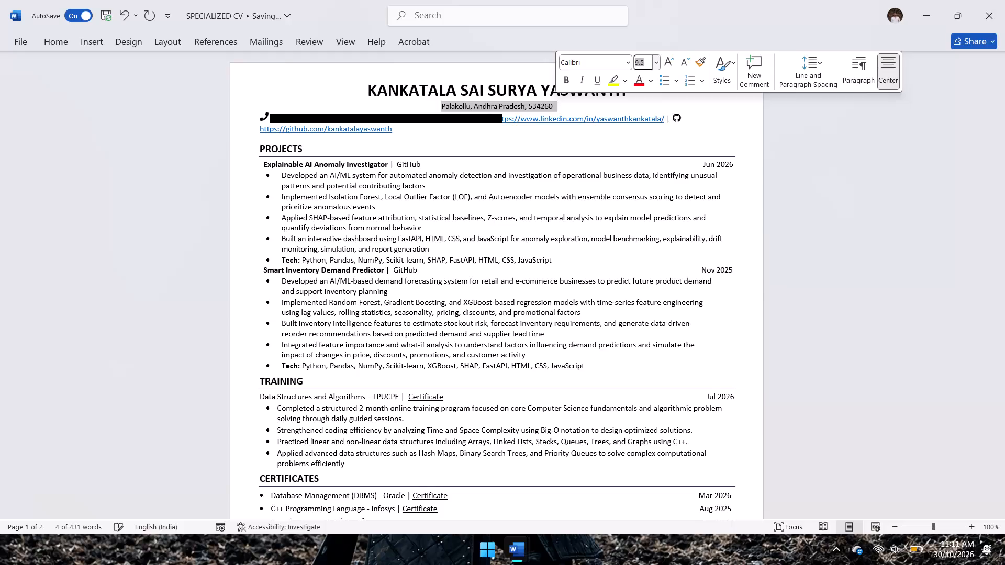
pyautogui.click(876, 177)
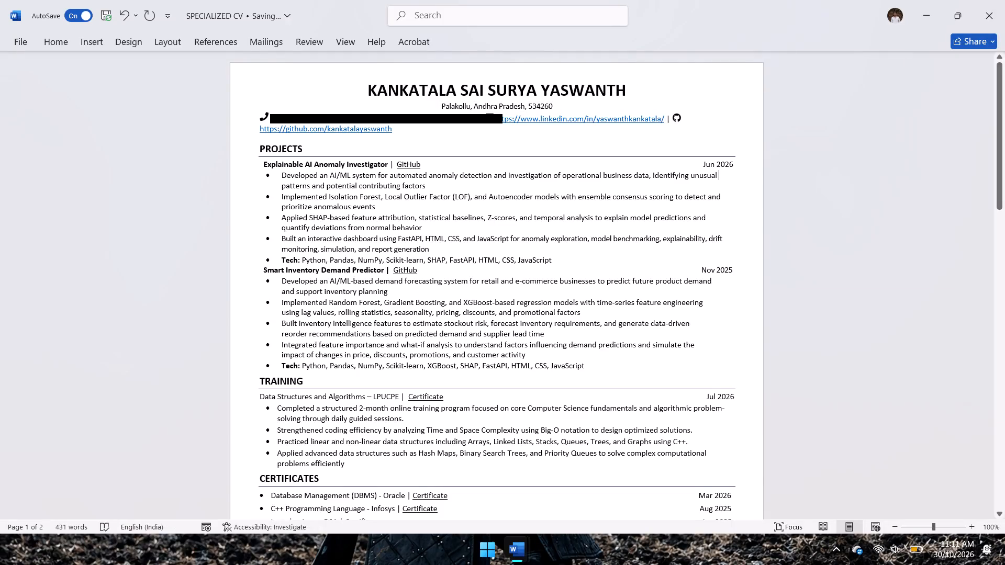
# Set the font size of the full name heading at the top of the specialized CV to 18.
pyautogui.moveTo(373, 90); pyautogui.dragTo(563, 76)
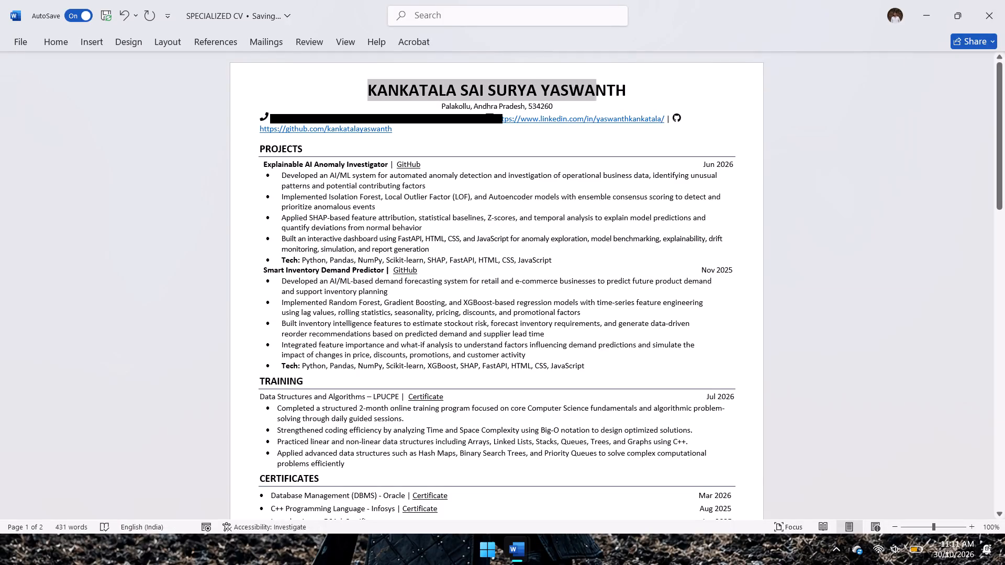
pyautogui.moveTo(563, 76); pyautogui.dragTo(640, 77)
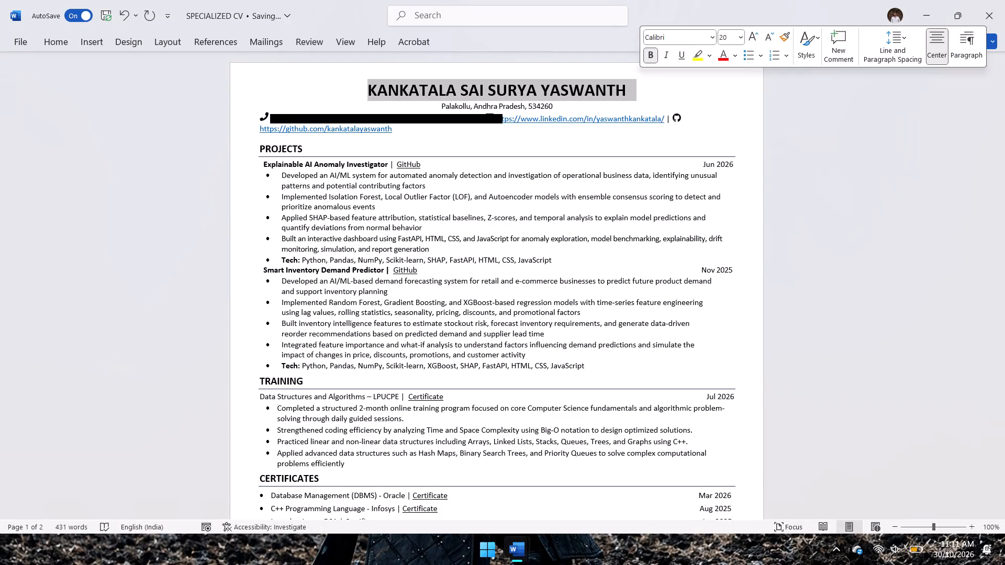
pyautogui.click(741, 38)
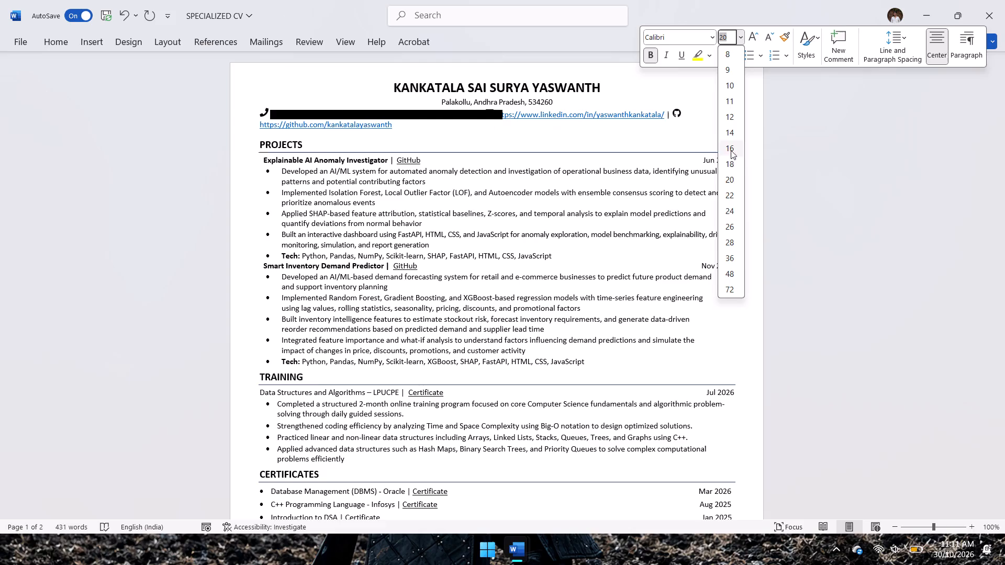
pyautogui.click(731, 161)
pyautogui.click(803, 187)
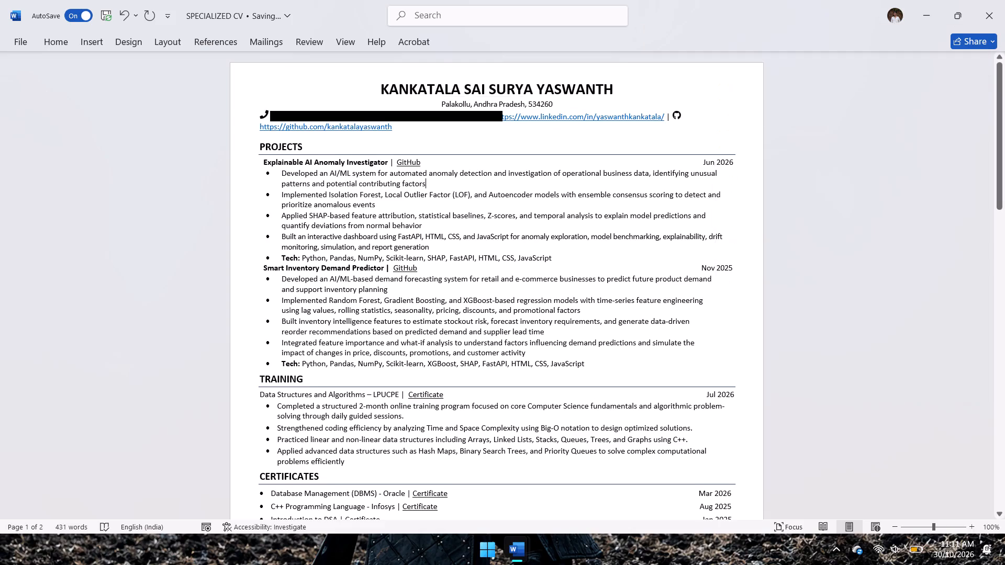
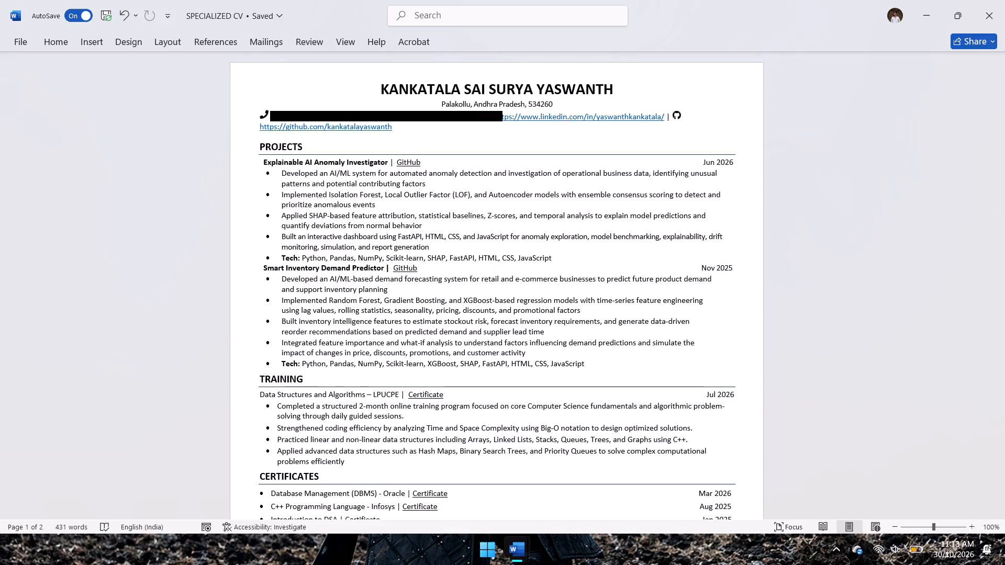
# Switch to the Windows quick settings and turn on the computer's mobile hotspot.
pyautogui.click(872, 539)
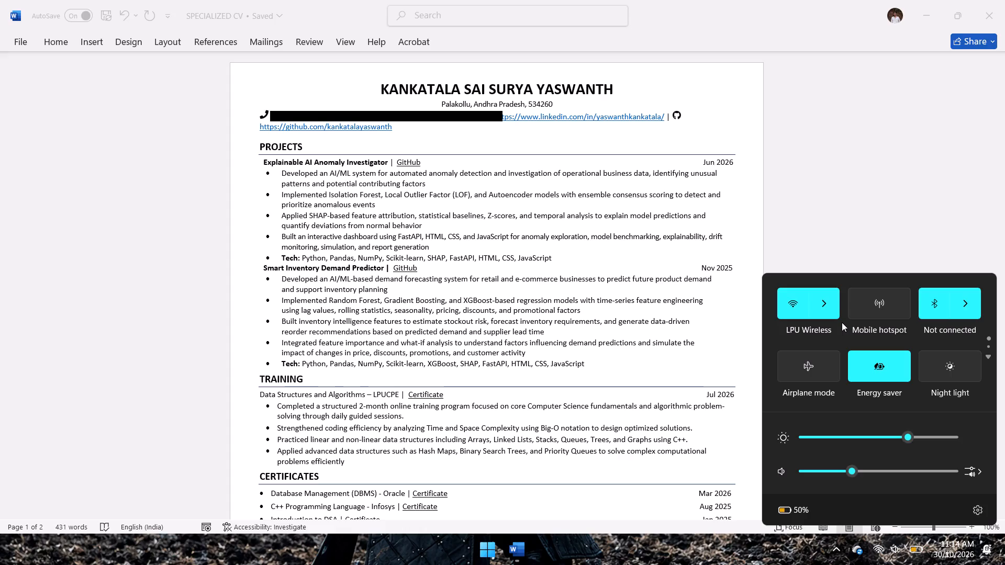
pyautogui.click(885, 319)
pyautogui.click(881, 301)
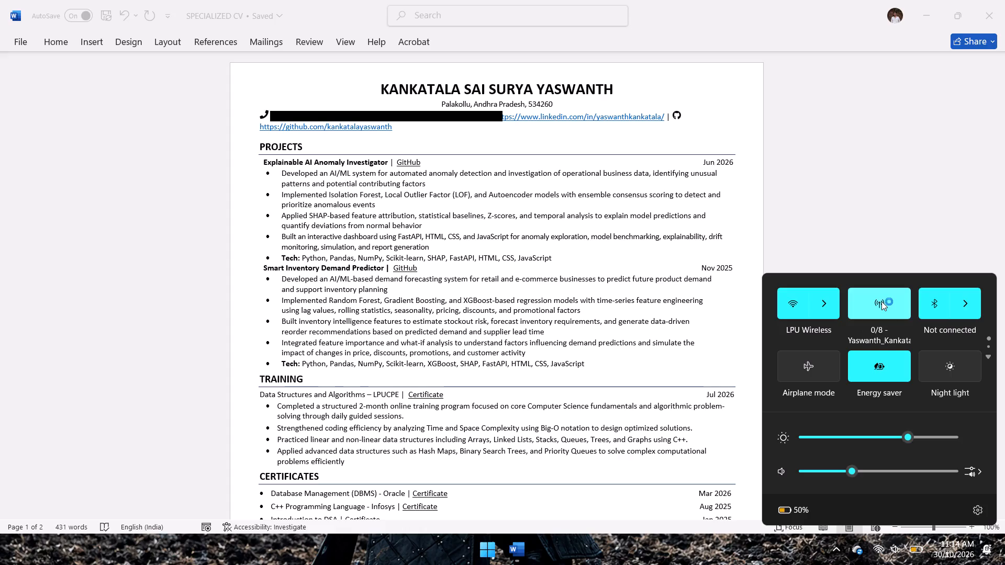
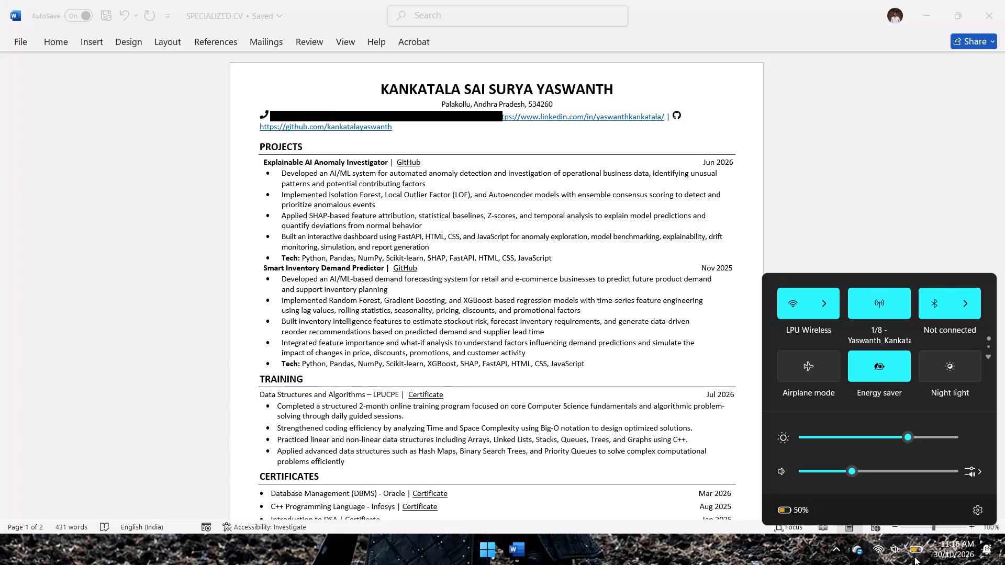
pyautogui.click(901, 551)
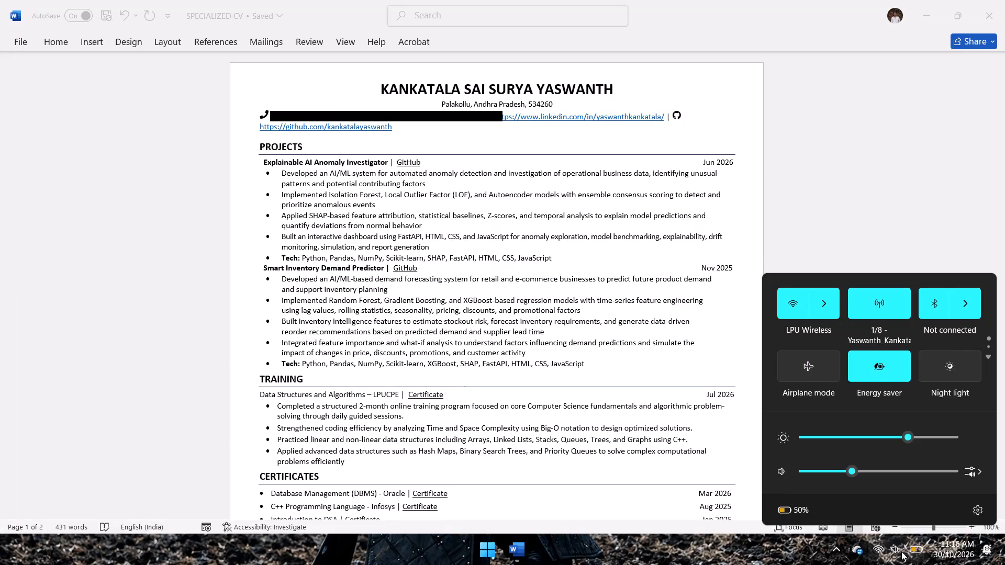
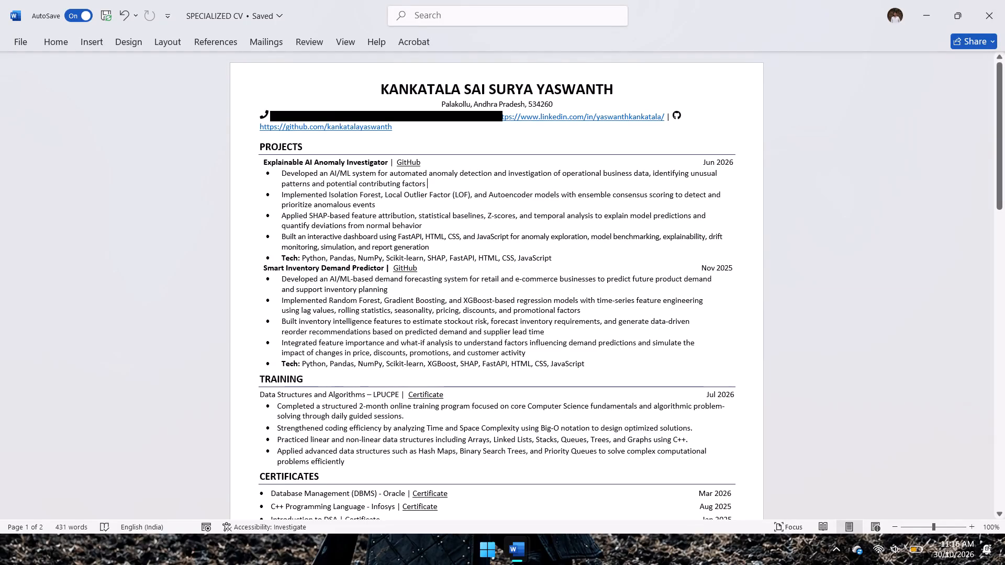
# Select the GitHub profile link on the second line of the contact details below the name heading.
pyautogui.click(260, 128)
pyautogui.moveTo(260, 128); pyautogui.dragTo(374, 123)
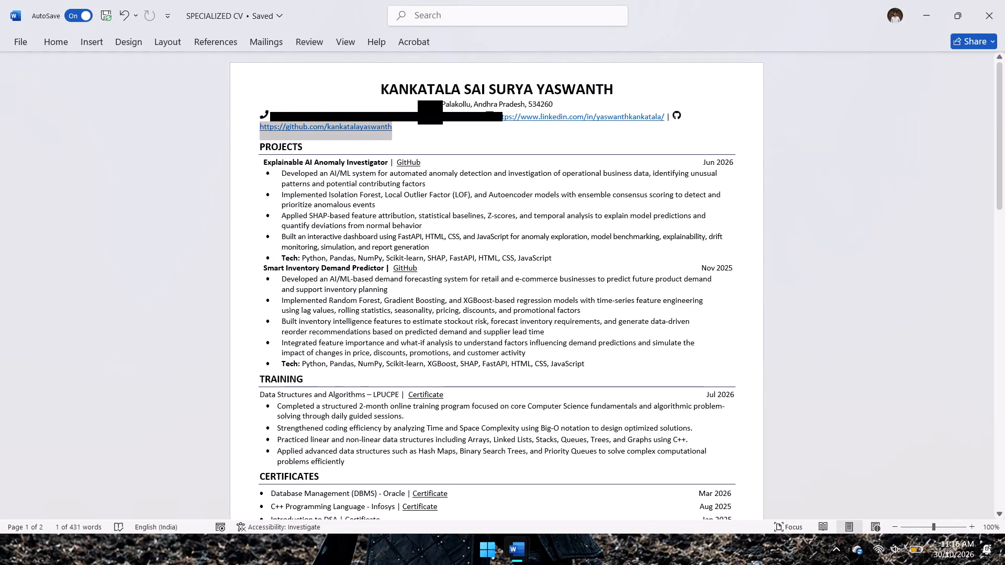
# Check the font and size of the selected GitHub profile link in the contact details, and clear the selection.
pyautogui.click(66, 35)
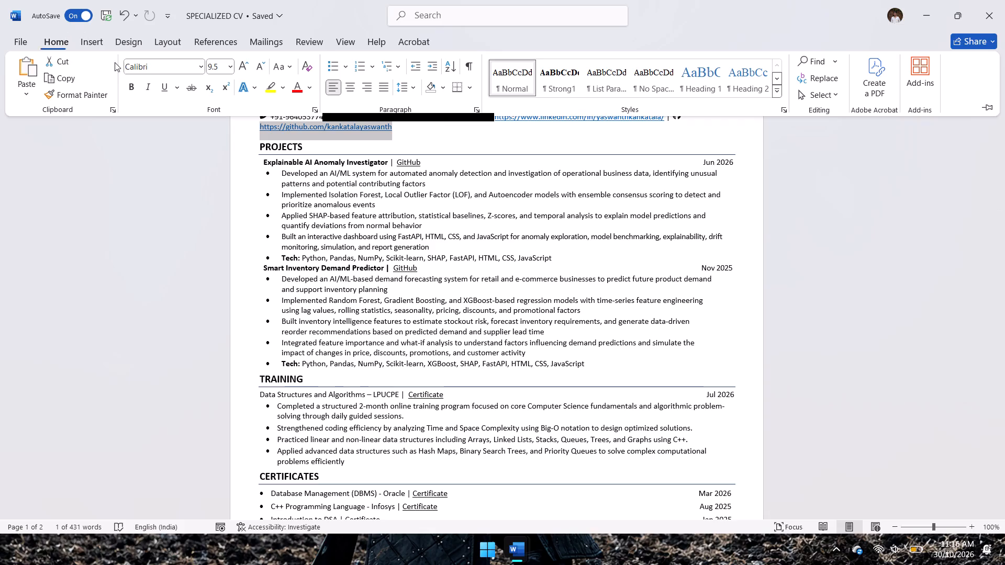
pyautogui.click(175, 182)
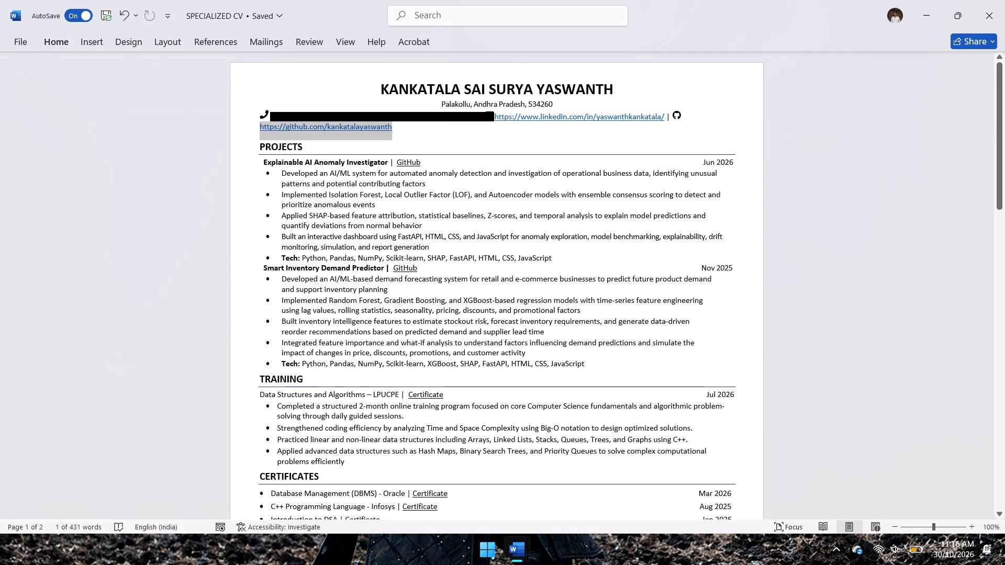
pyautogui.click(949, 224)
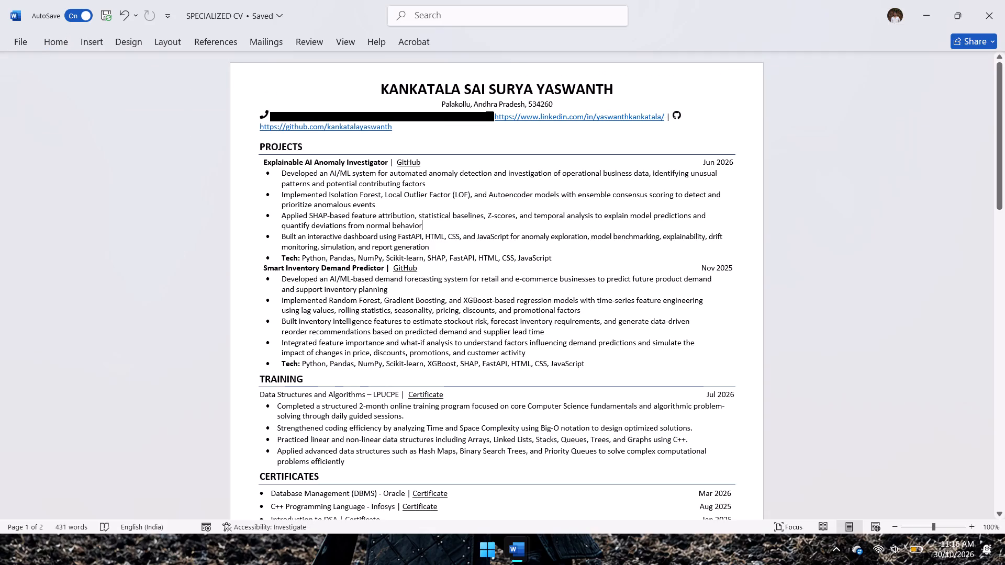
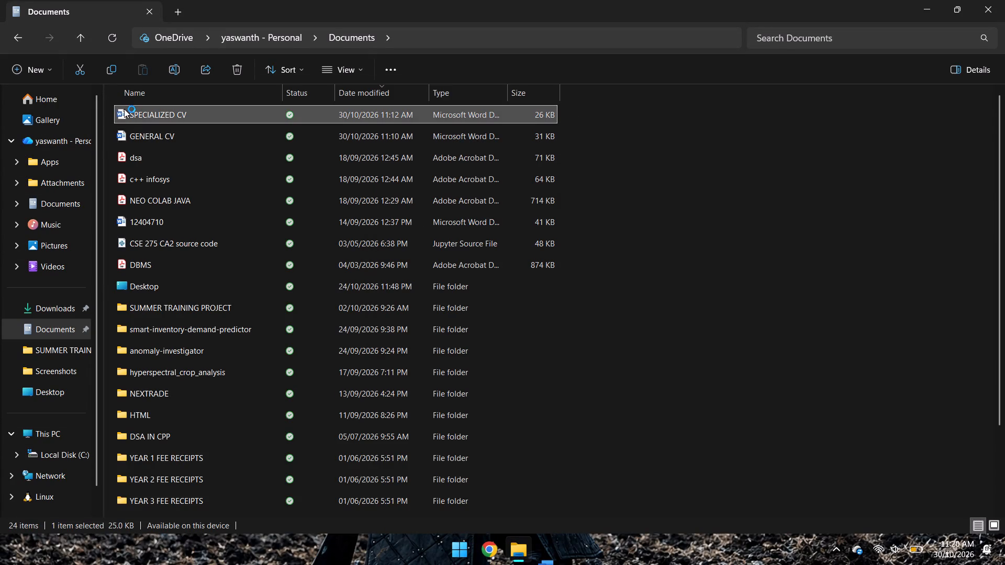
# Switch to the general CV in Word and replace the space before "Python, C, C++" in the Languages skills line.
pyautogui.click(548, 544)
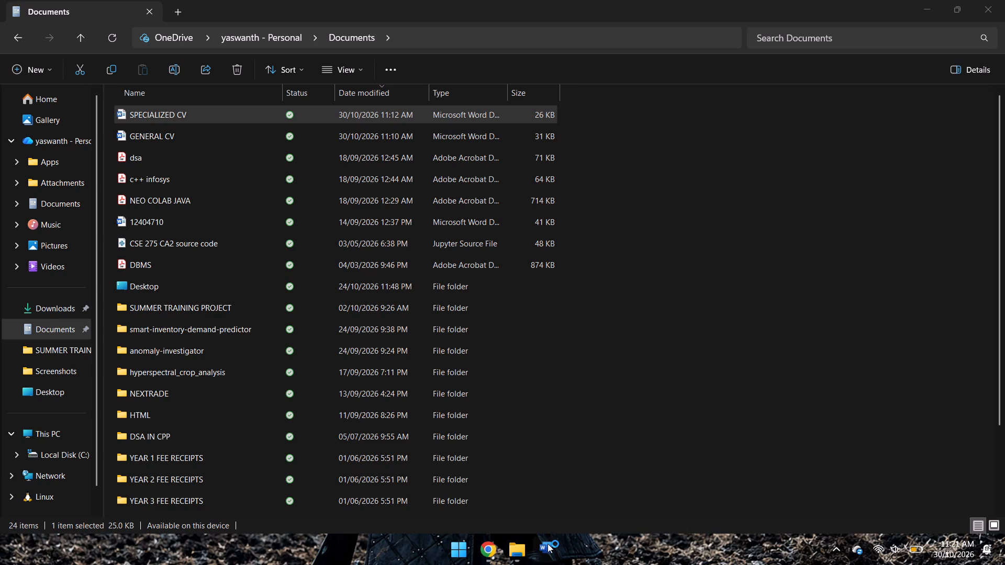
pyautogui.click(491, 502)
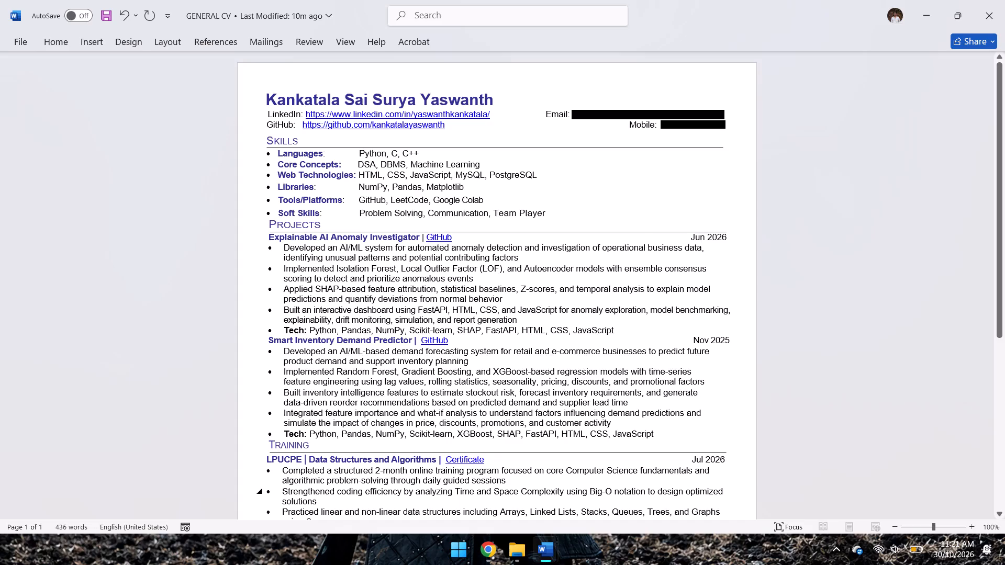
pyautogui.scroll(-3, 542, 296)
pyautogui.scroll(1, 542, 296)
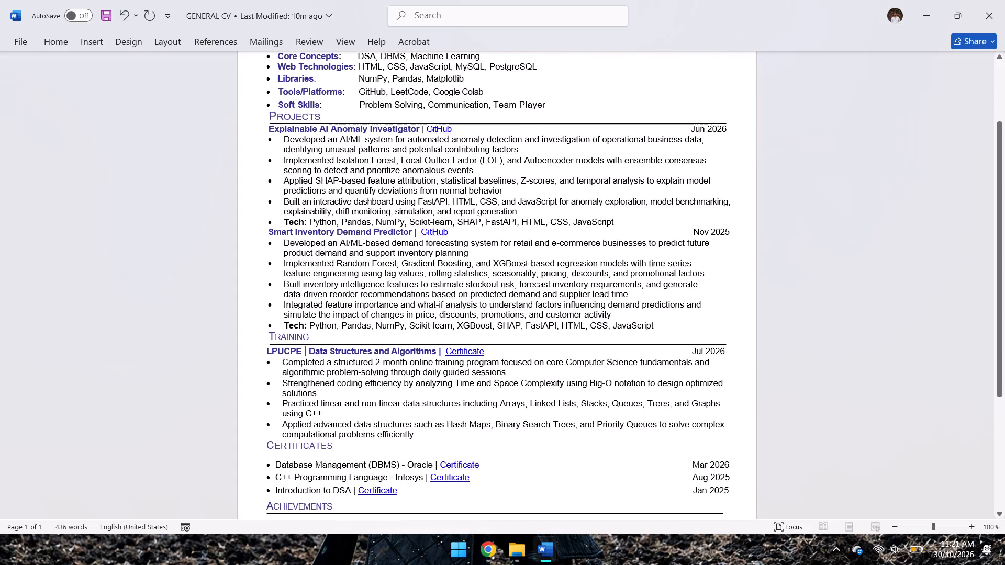
pyautogui.scroll(1, 542, 296)
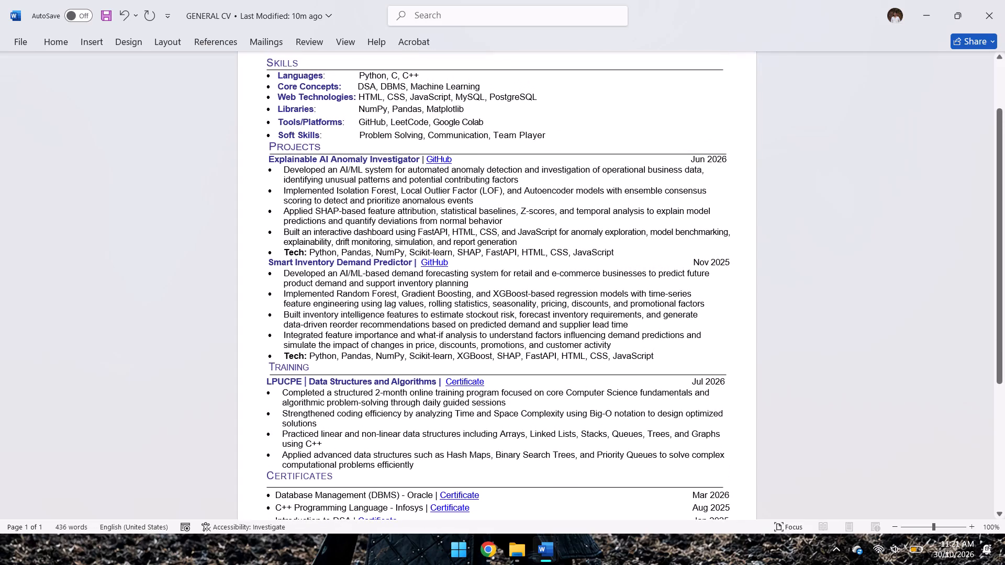
pyautogui.click(359, 77)
pyautogui.press('BackSpace')
pyautogui.press('space')
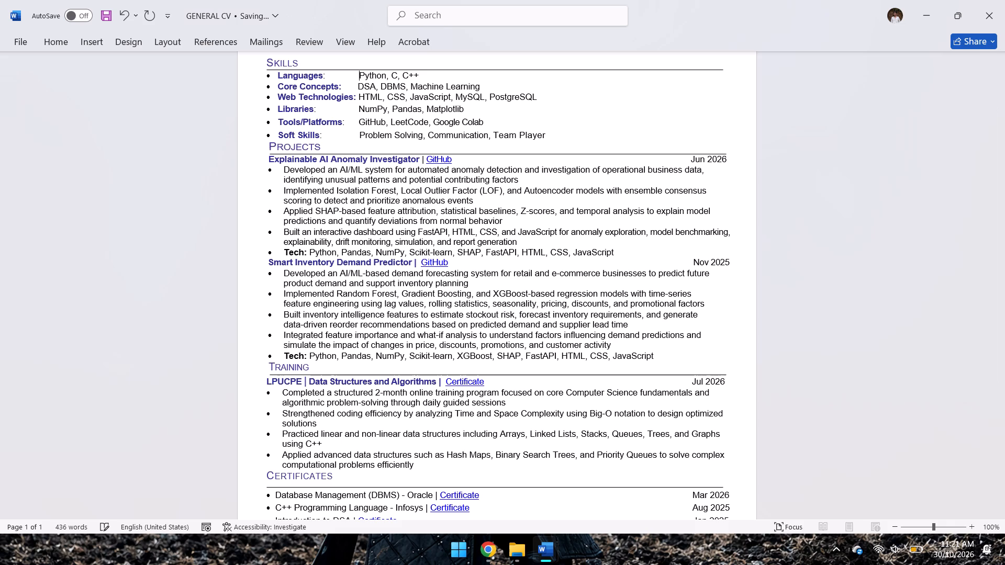
pyautogui.scroll(-11, 564, 252)
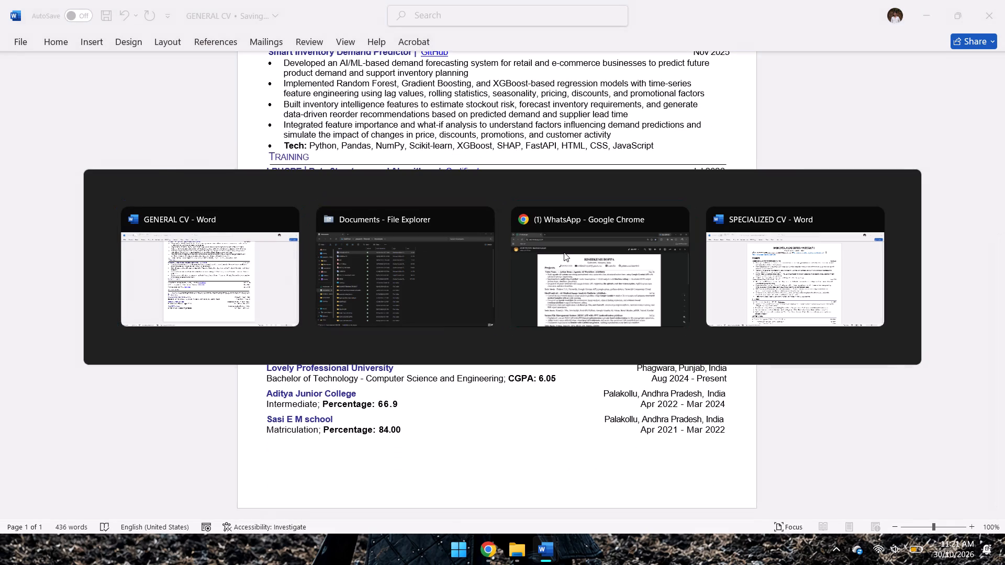
# Close the Documents folder window.
pyautogui.click(1004, 0)
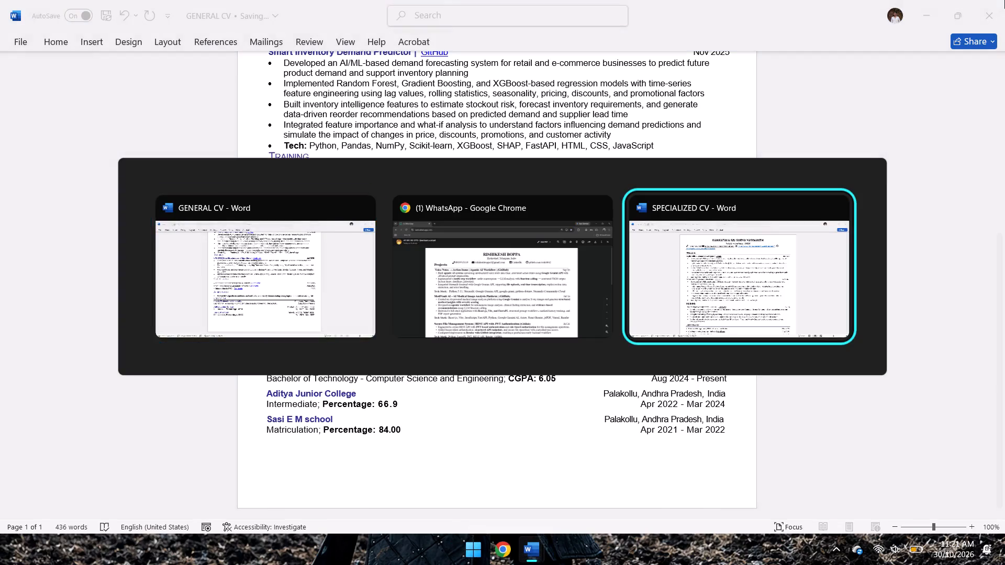
# In the specialized CV, remove the blank second page that follows the Education section.
pyautogui.scroll(-4, 576, 131)
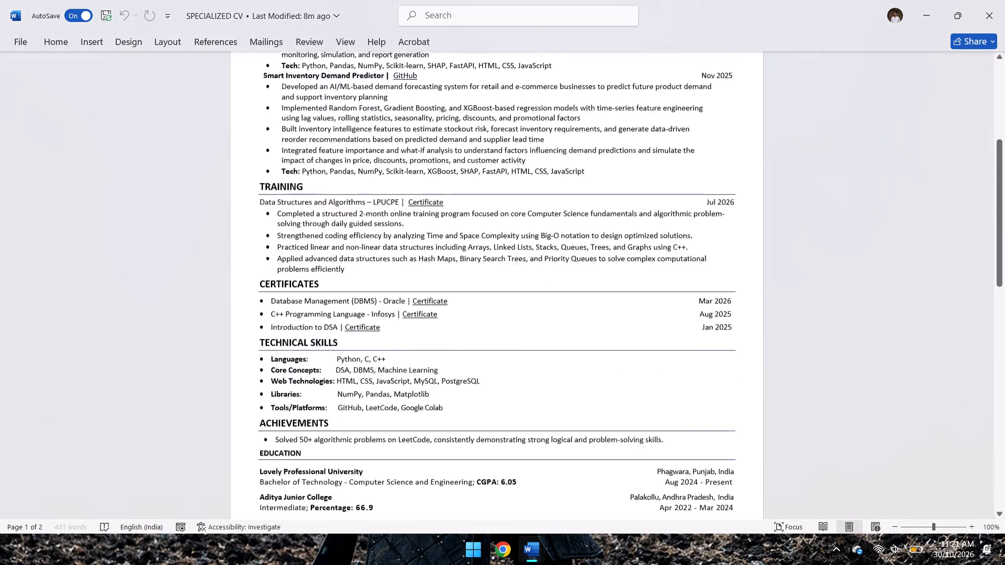
pyautogui.scroll(-13, 576, 131)
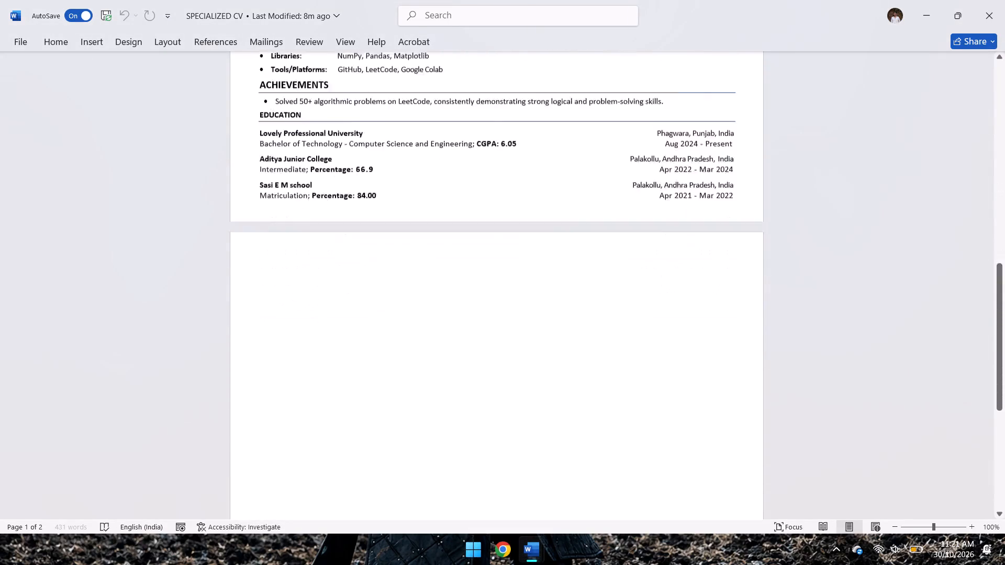
pyautogui.scroll(-19, 576, 131)
pyautogui.scroll(7, 576, 131)
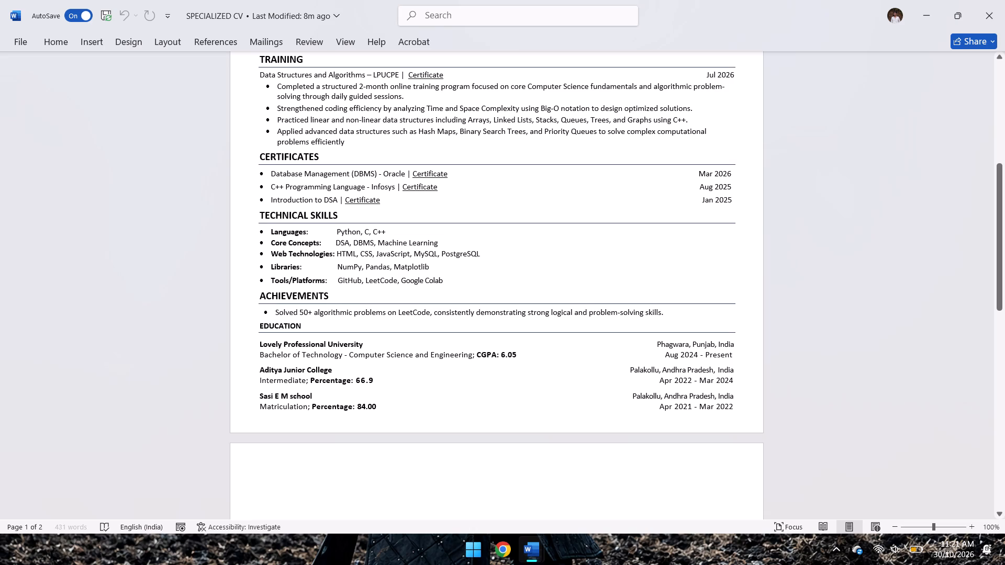
pyautogui.scroll(-11, 331, 397)
pyautogui.scroll(3, 331, 397)
pyautogui.click(331, 397)
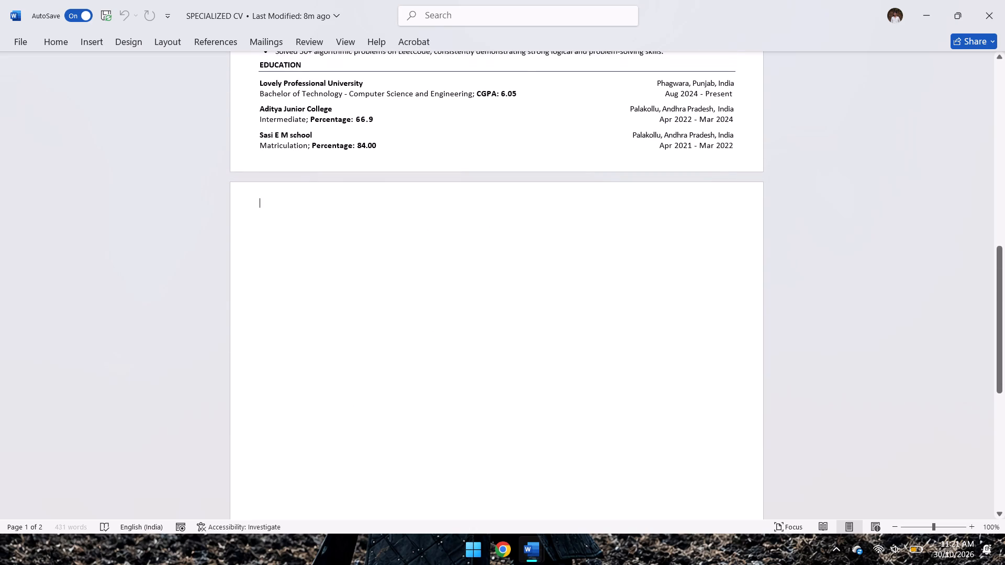
pyautogui.press('BackSpace')
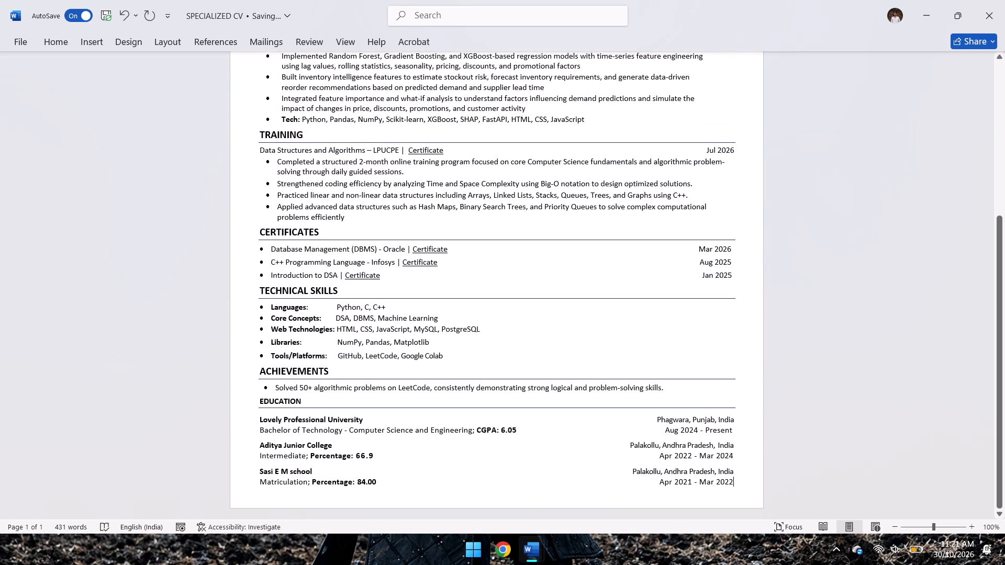
# Review the specialized CV's layout from the Education section back up to the contact details under the name heading.
pyautogui.scroll(-1, 548, 302)
pyautogui.press('Right')
pyautogui.scroll(-6, 603, 348)
pyautogui.scroll(2, 603, 348)
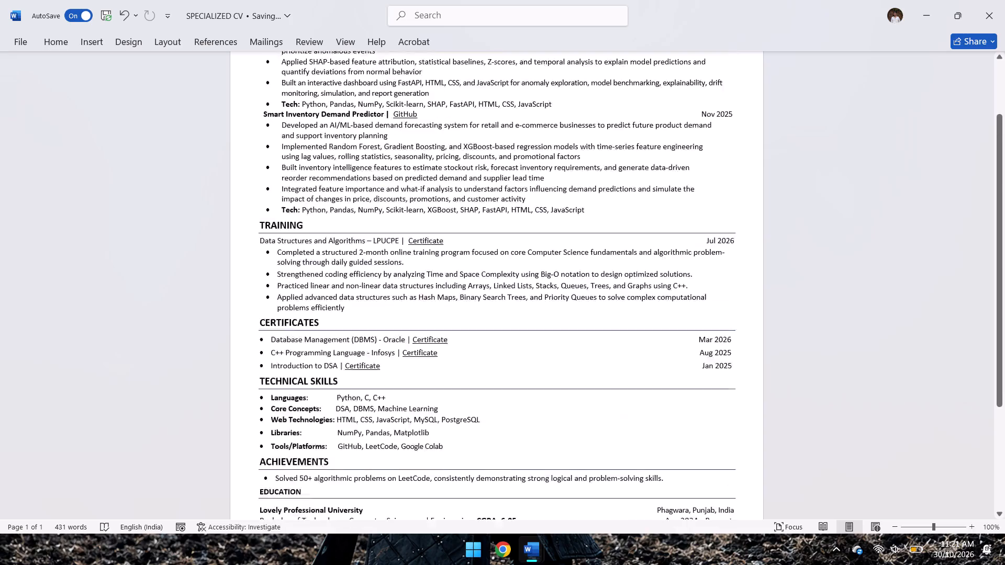
pyautogui.scroll(3, 603, 348)
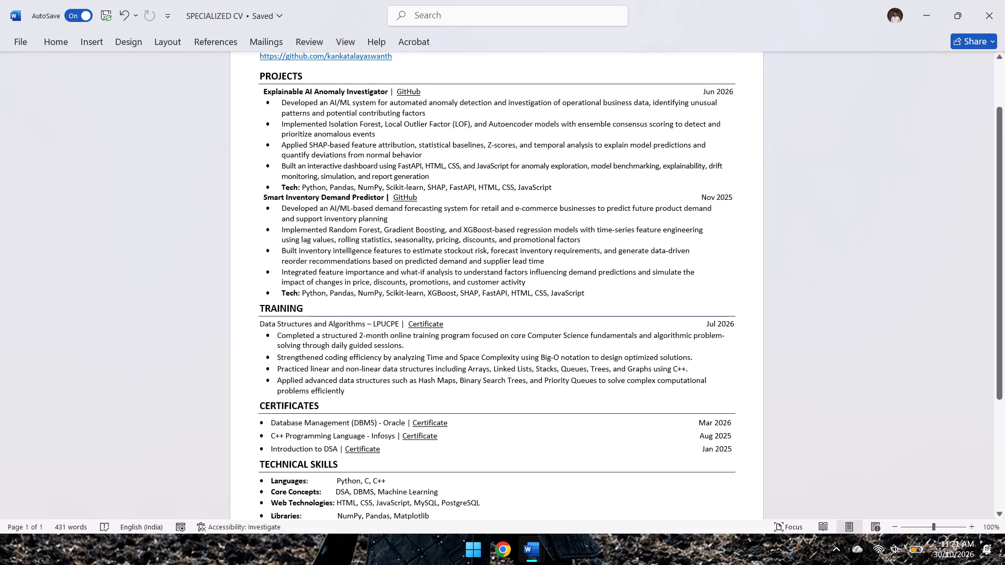
pyautogui.scroll(2, 603, 386)
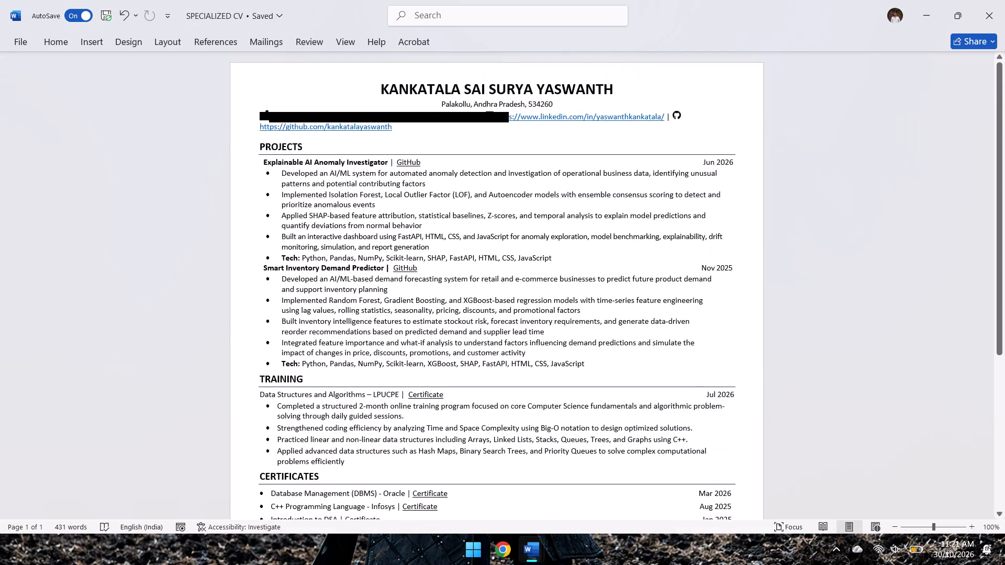
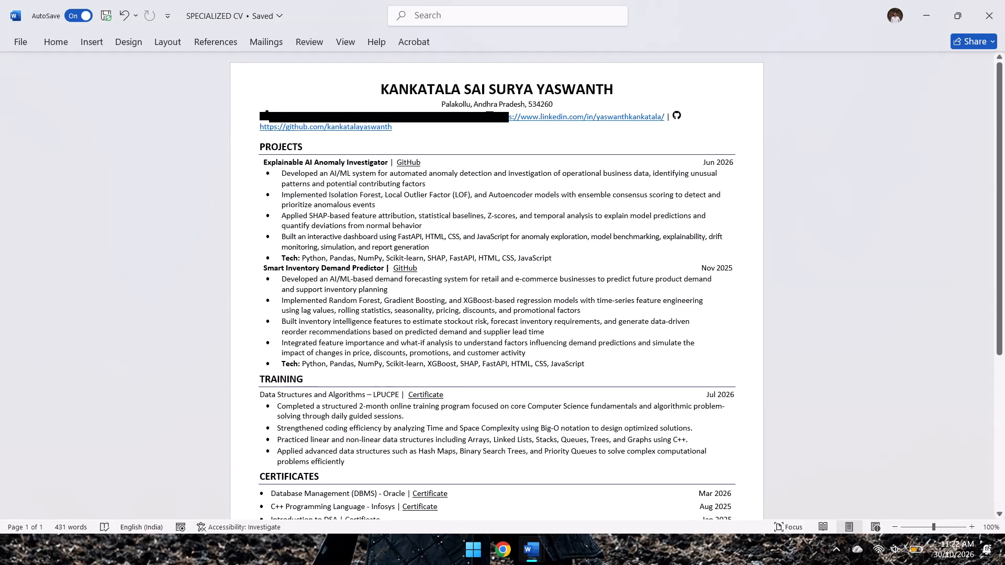
# Tighten the specialized CV's contact line by deleting surplus spacing before the LinkedIn link, and undo the last deletion.
pyautogui.click(489, 116)
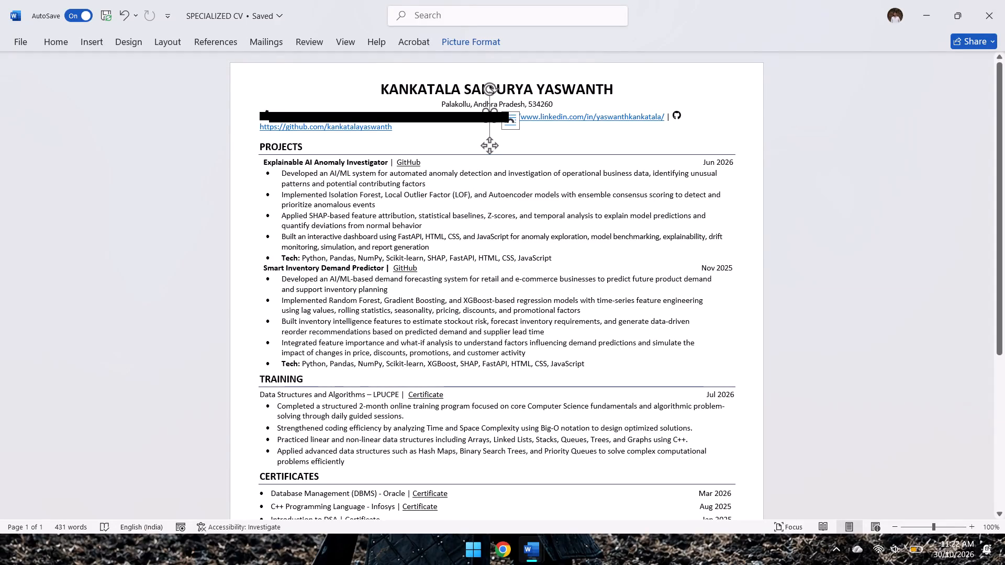
pyautogui.click(475, 121)
pyautogui.click(483, 120)
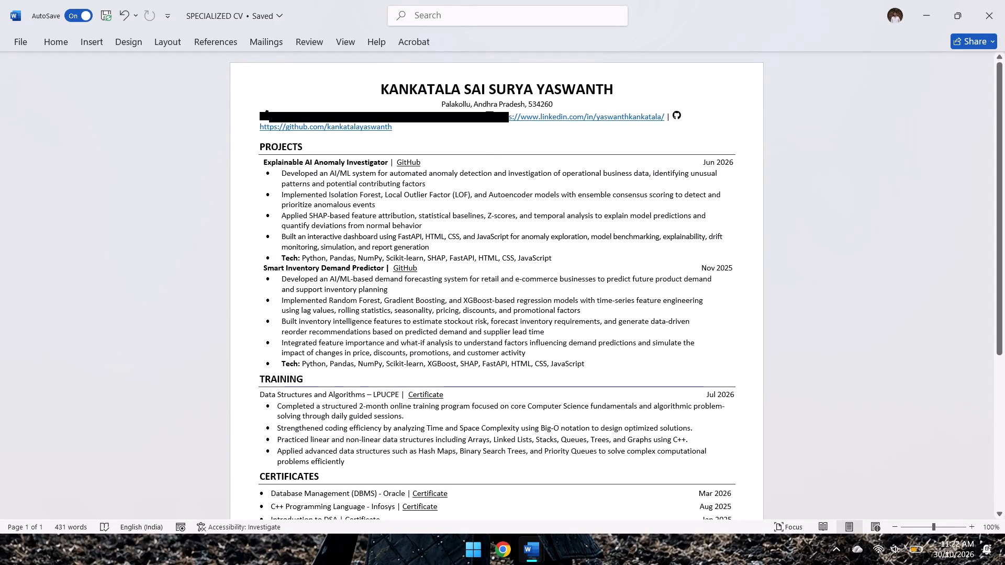
pyautogui.press('Right')
pyautogui.press('BackSpace')
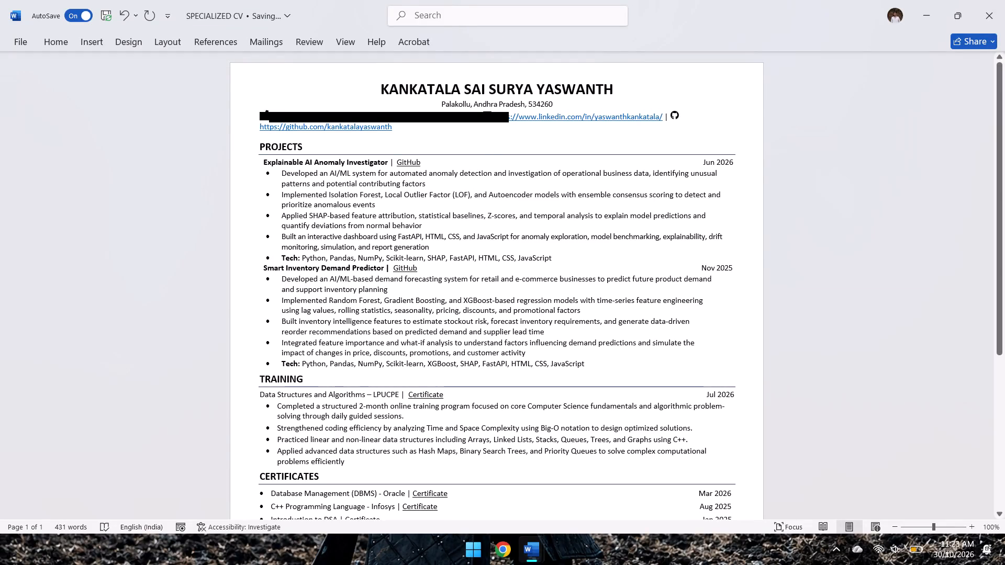
pyautogui.click(327, 114)
pyautogui.press('Right')
pyautogui.press('Right')
pyautogui.press('BackSpace')
pyautogui.press('BackSpace')
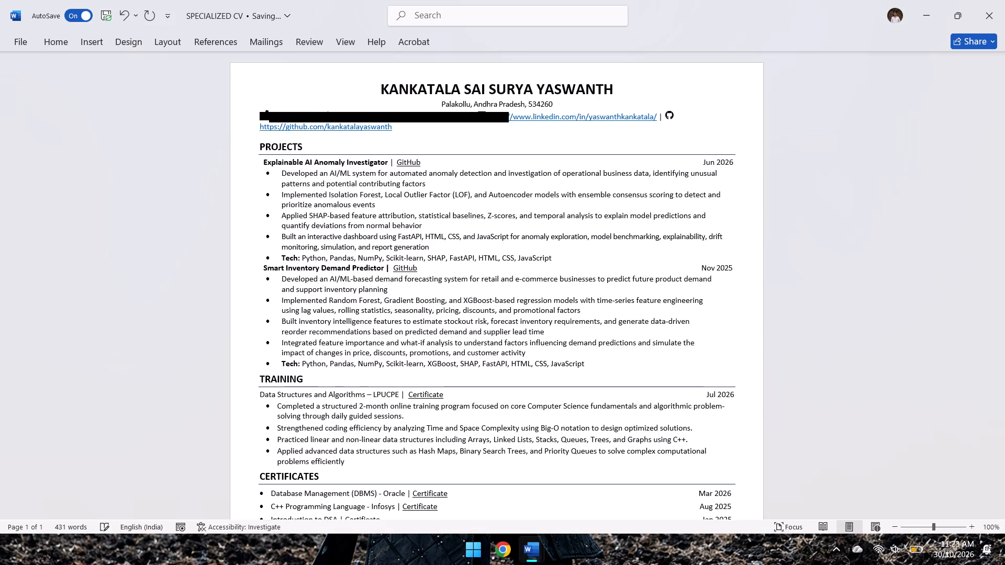
pyautogui.hotkey('ctrl', 'z')
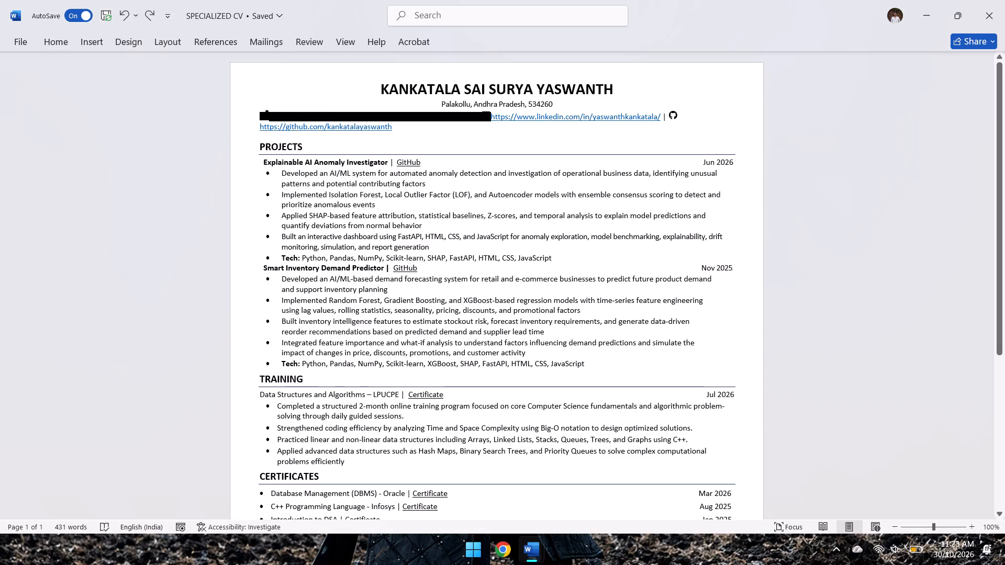
# Review the enlarged specialized CV from the contact details through Projects, Training, Certificates and Technical Skills to Education.
pyautogui.keyDown('ctrl'); pyautogui.scroll(4, 415, 340); pyautogui.keyUp('ctrl')
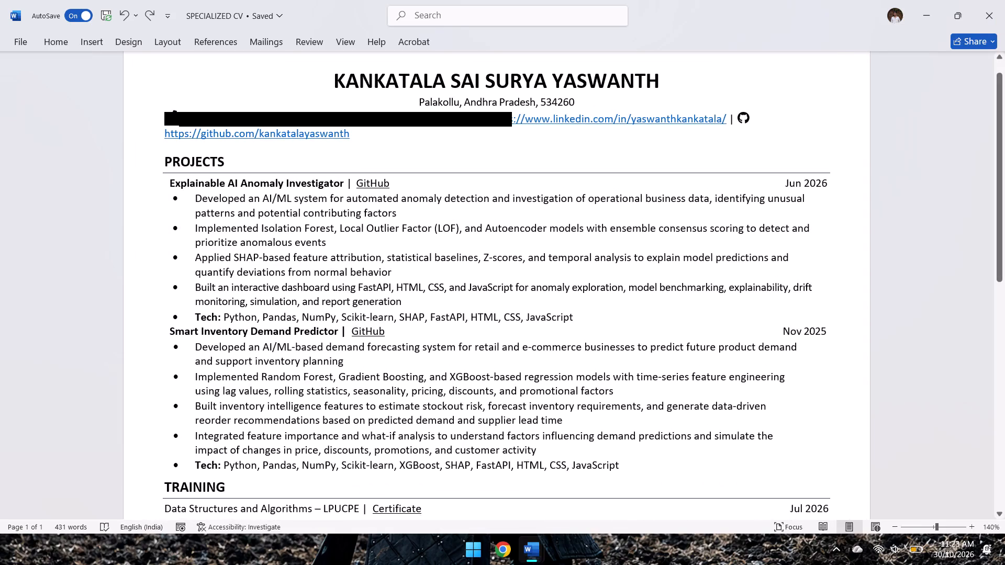
pyautogui.scroll(-1, 376, 308)
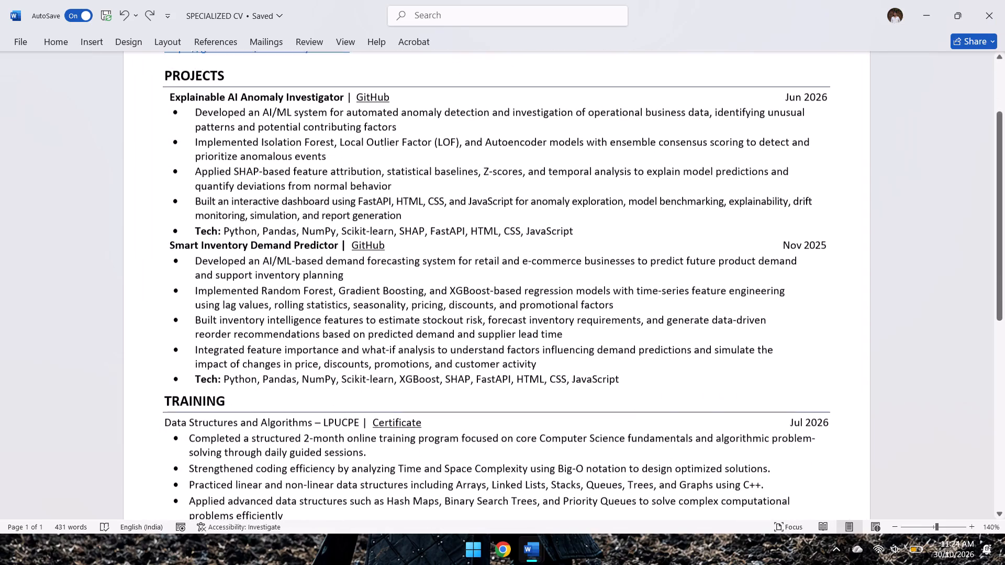
pyautogui.scroll(-2, 376, 308)
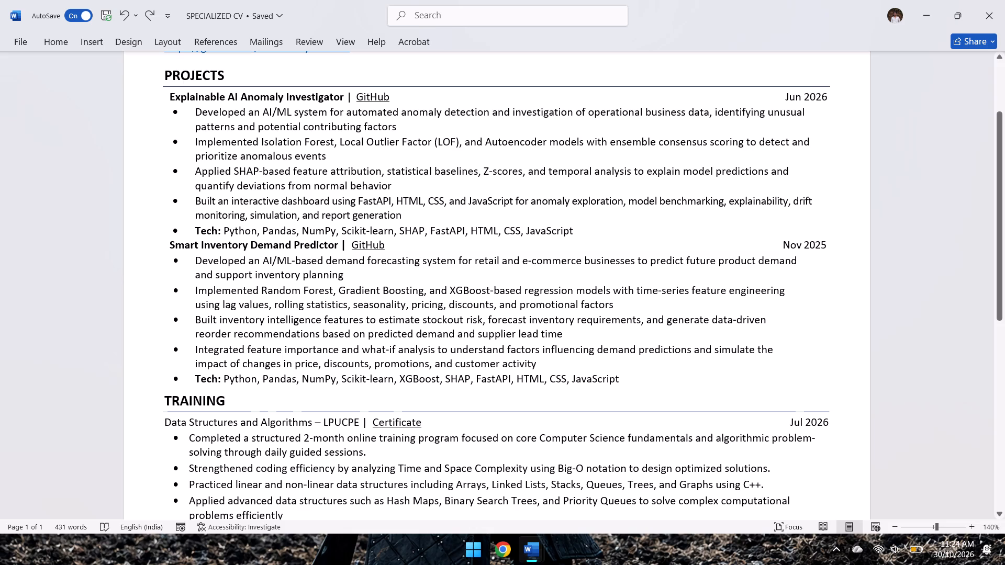
pyautogui.scroll(-1, 229, 268)
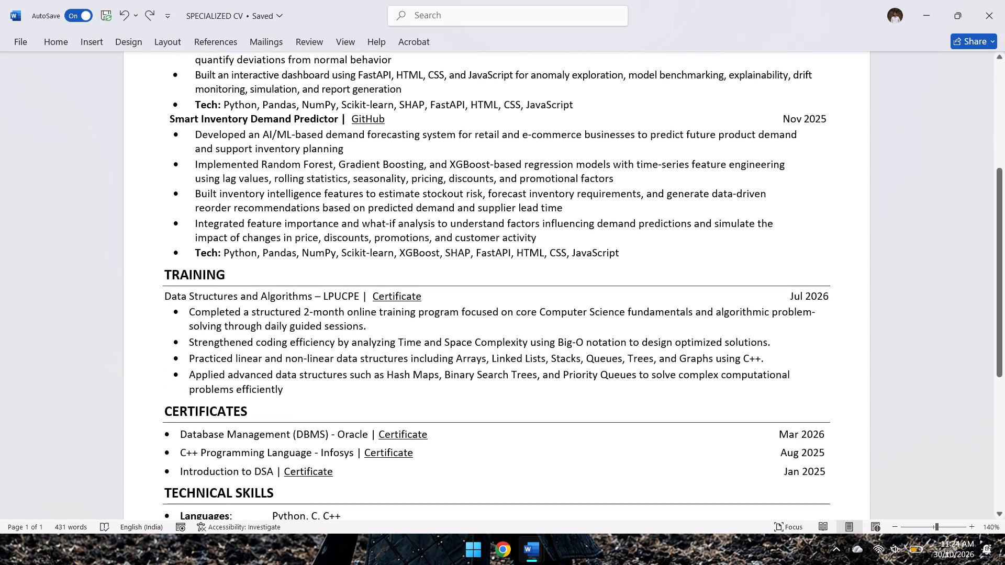
pyautogui.scroll(-1, 229, 268)
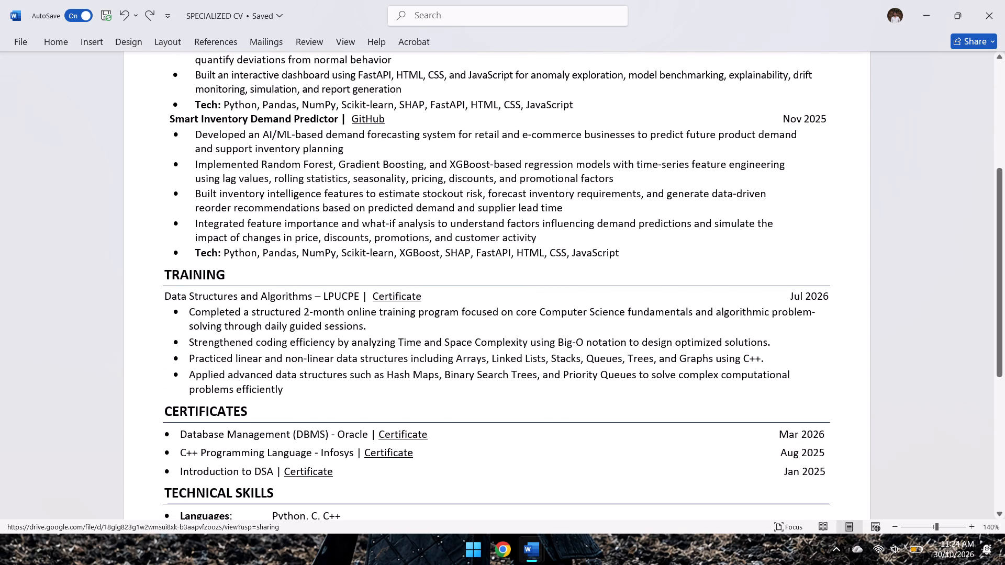
pyautogui.scroll(-1, 408, 330)
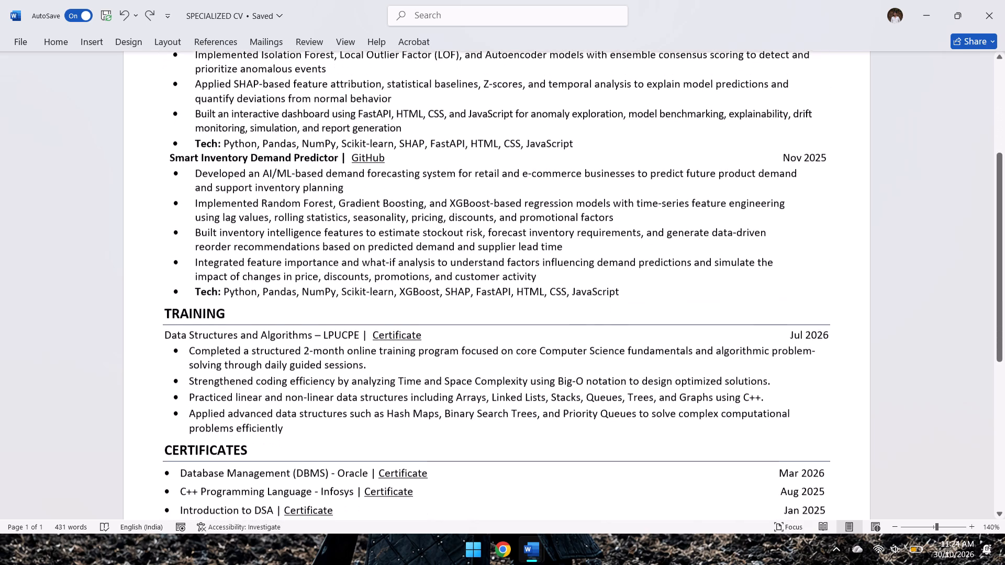
pyautogui.scroll(-2, 408, 330)
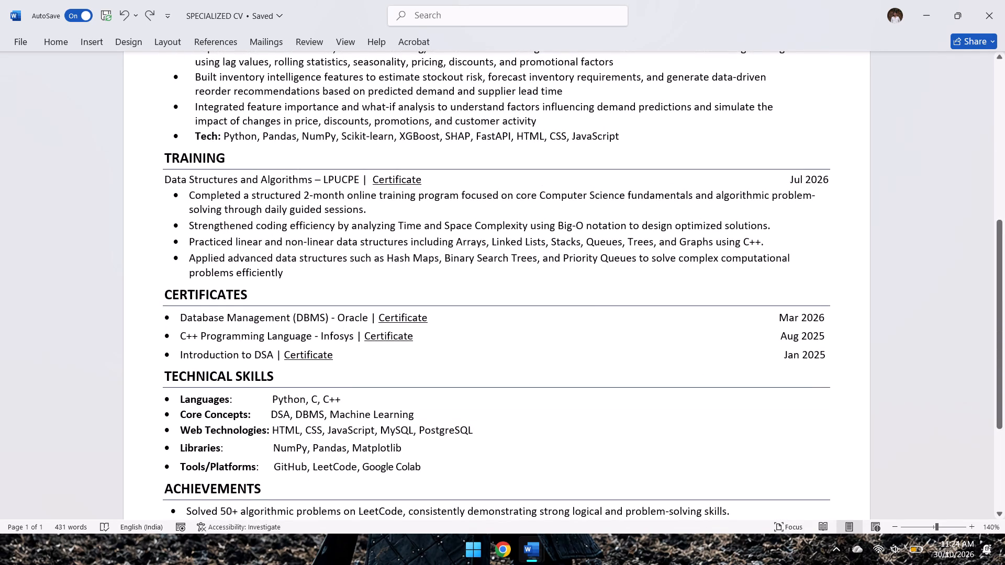
pyautogui.scroll(-1, 535, 377)
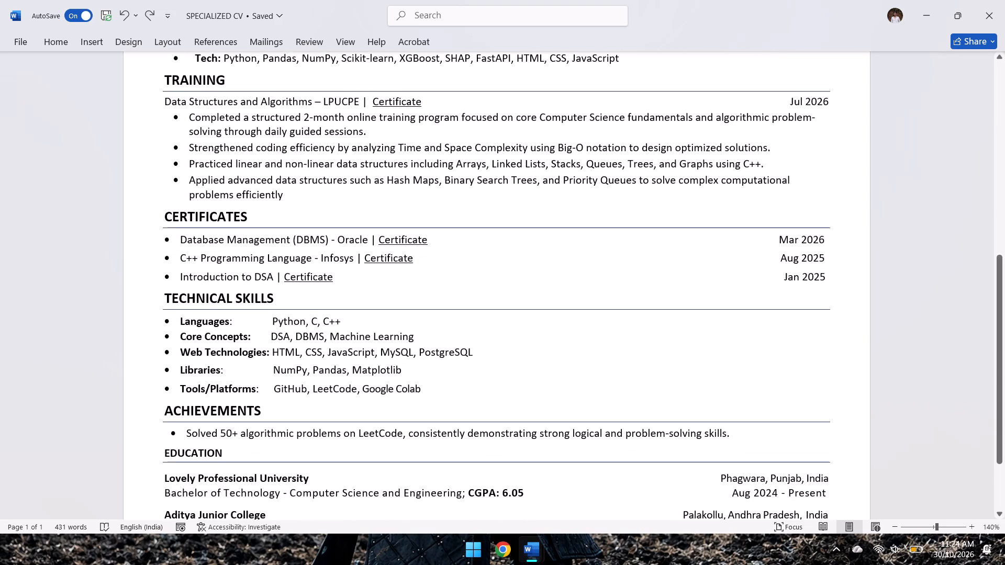
pyautogui.scroll(-3, 535, 377)
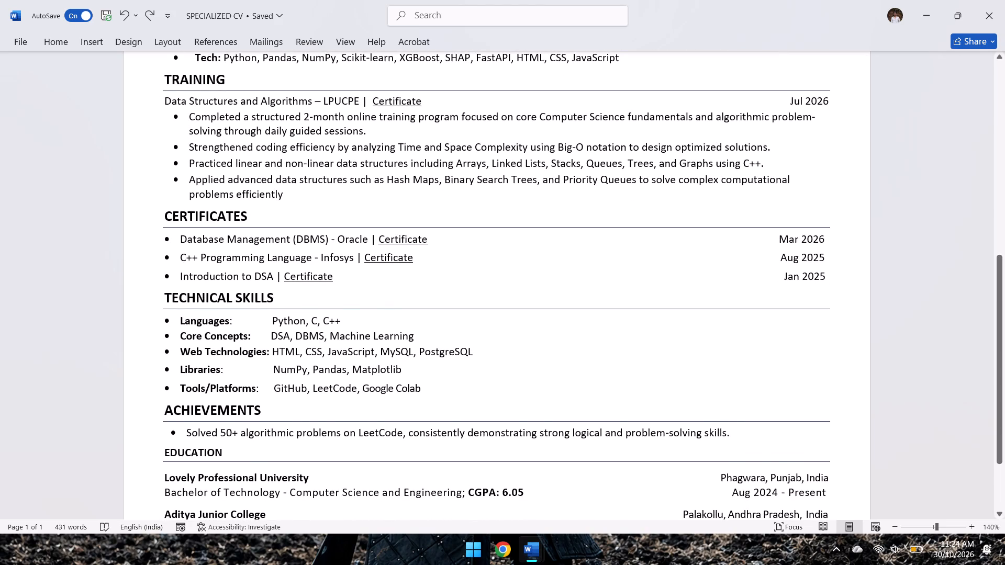
pyautogui.scroll(-2, 535, 377)
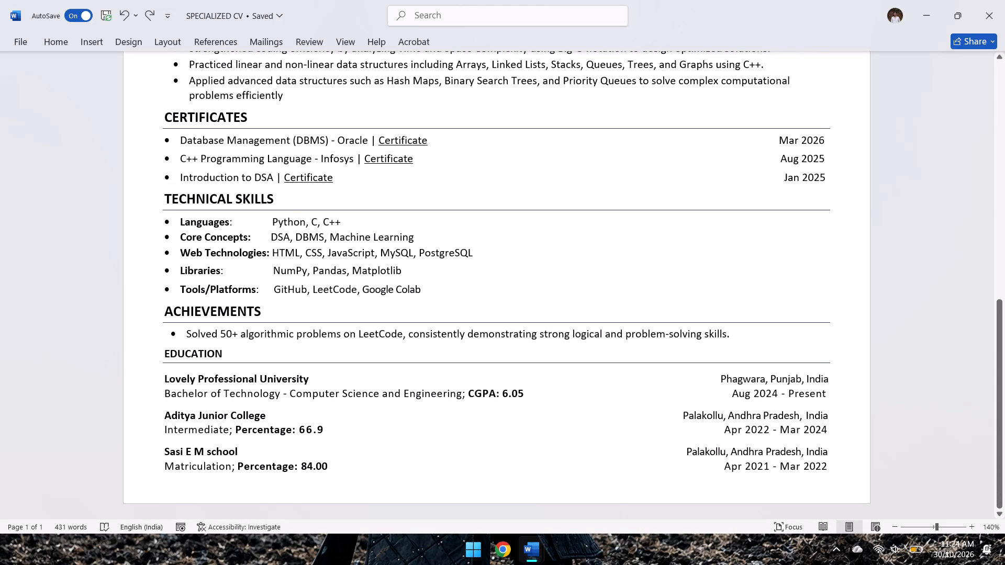
pyautogui.scroll(-1, 343, 466)
pyautogui.scroll(6, 343, 466)
pyautogui.scroll(-3, 343, 466)
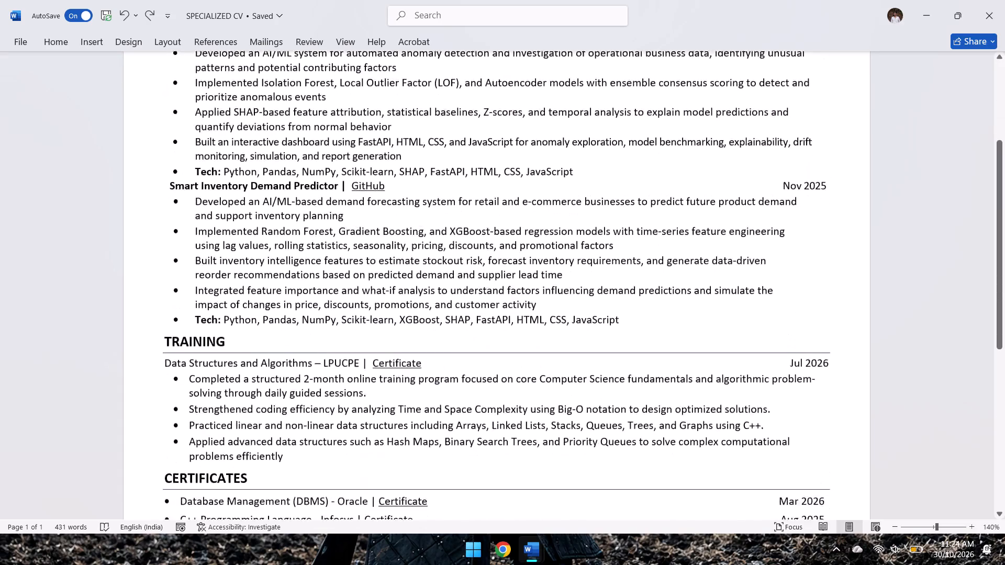
pyautogui.scroll(-2, 343, 466)
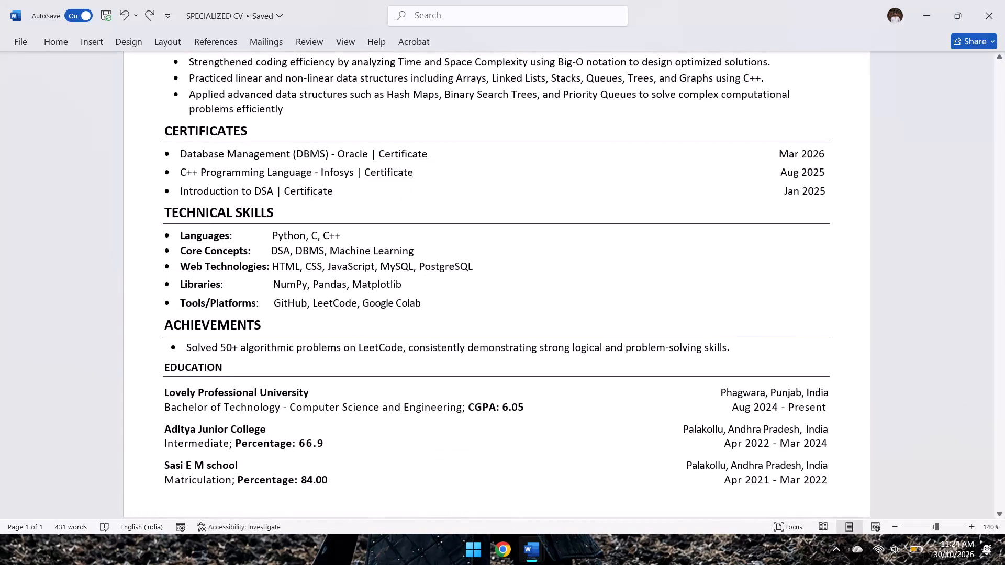
pyautogui.scroll(8, 222, 297)
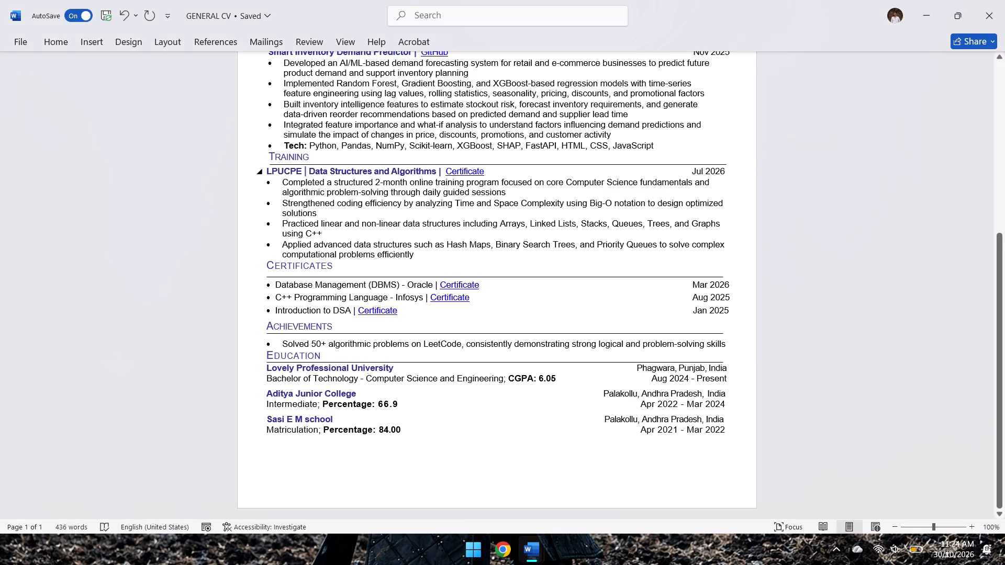
# Review the general CV's layout and section spacing from the name header through the Education section.
pyautogui.scroll(12, 593, 167)
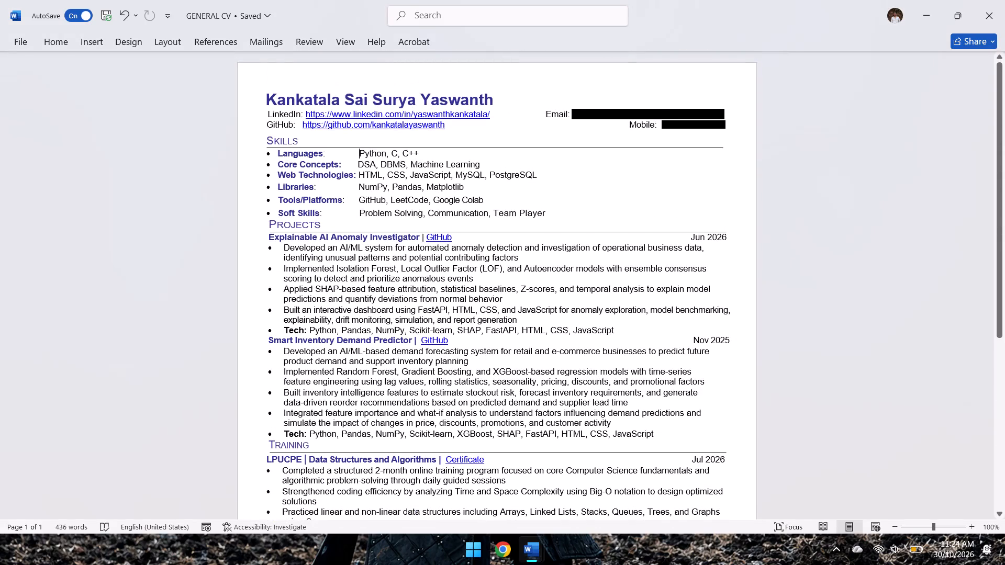
pyautogui.scroll(3, 629, 330)
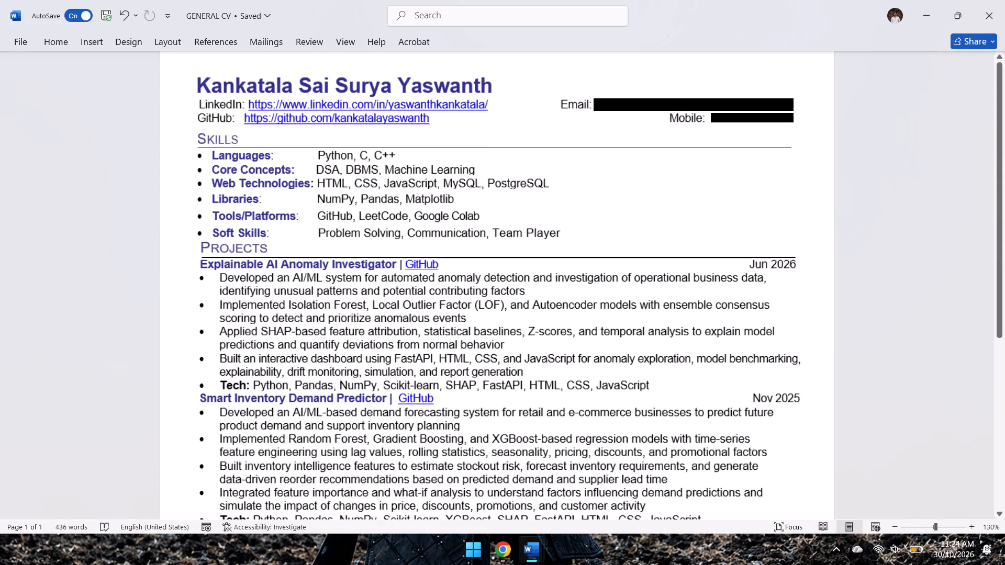
pyautogui.scroll(-1, 441, 363)
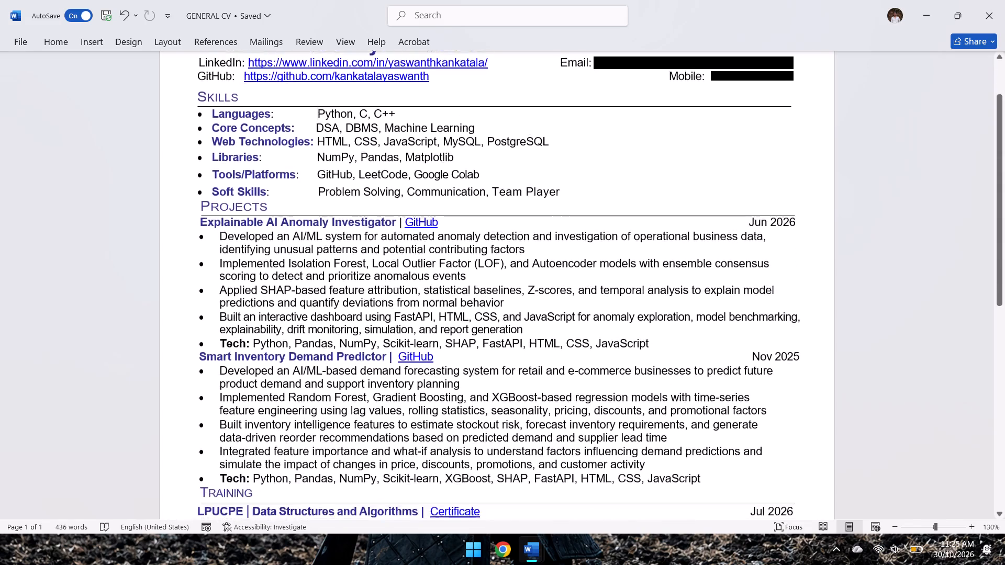
pyautogui.scroll(-4, 441, 363)
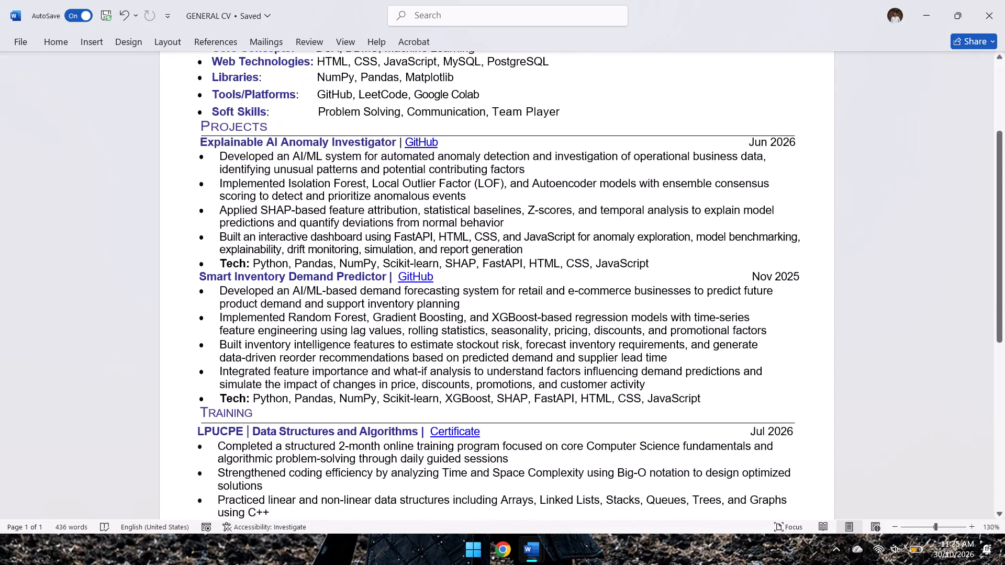
pyautogui.scroll(-5, 441, 363)
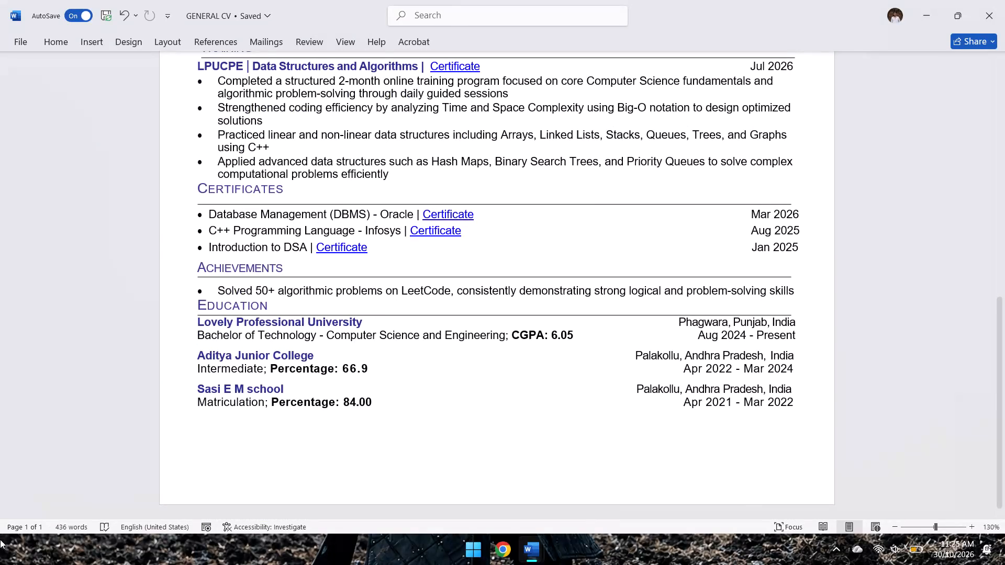
# Insert one blank paragraph above the Education heading in the general CV, after trying and undoing a manual line break.
pyautogui.click(200, 306)
pyautogui.press('Return')
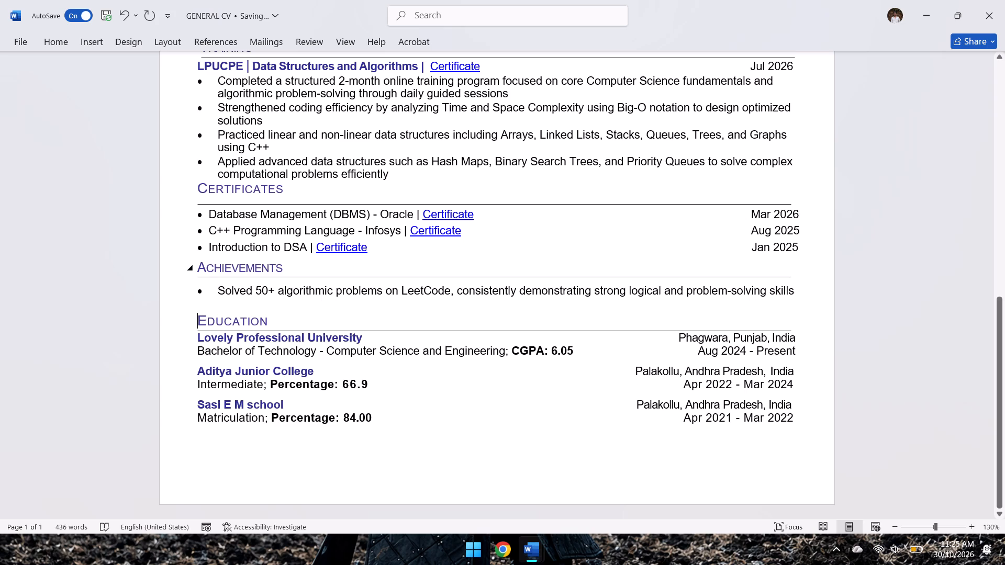
pyautogui.press('Return')
pyautogui.hotkey('ctrl', 'z')
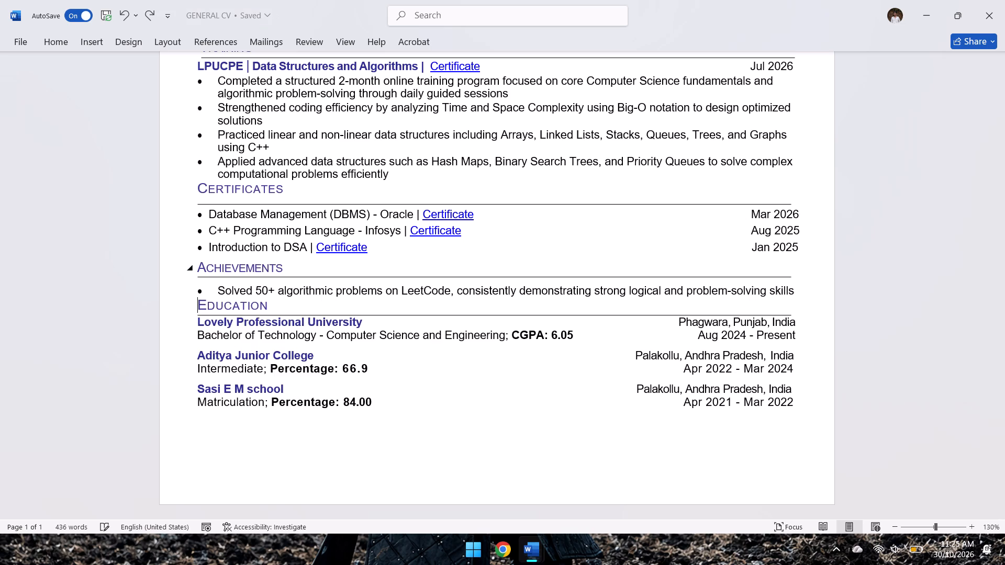
pyautogui.hotkey('shift', 'Return')
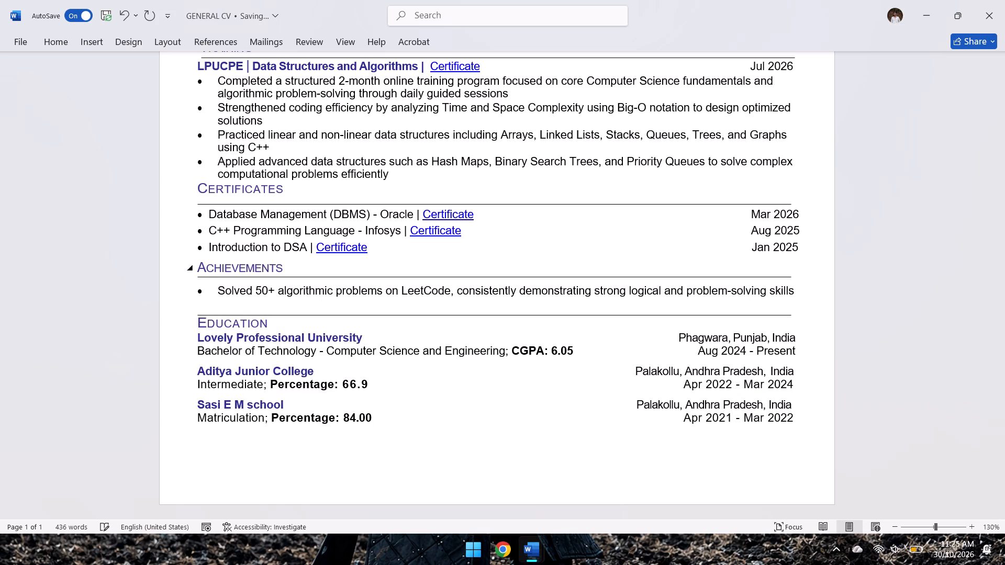
pyautogui.hotkey('ctrl', 'z')
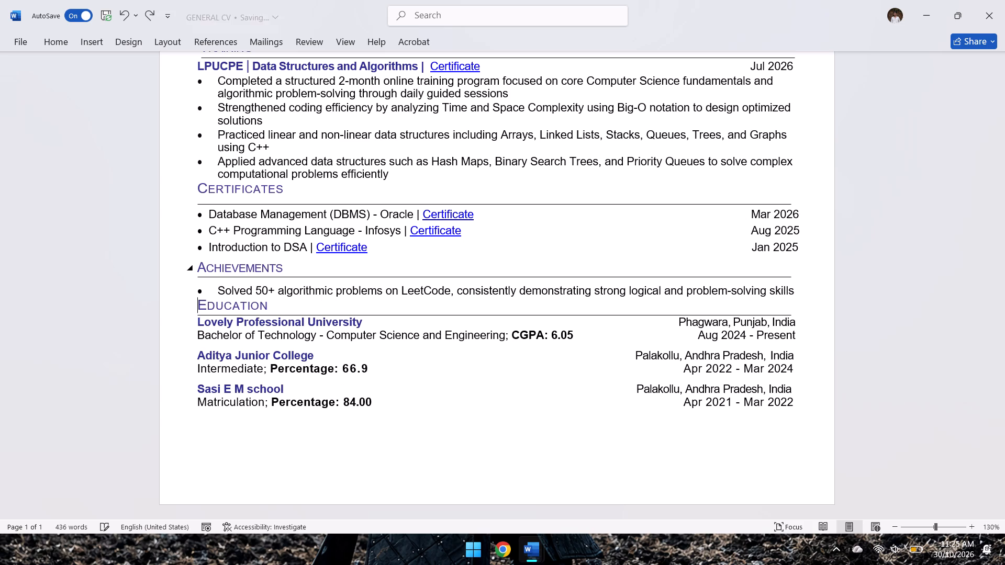
pyautogui.press('Return')
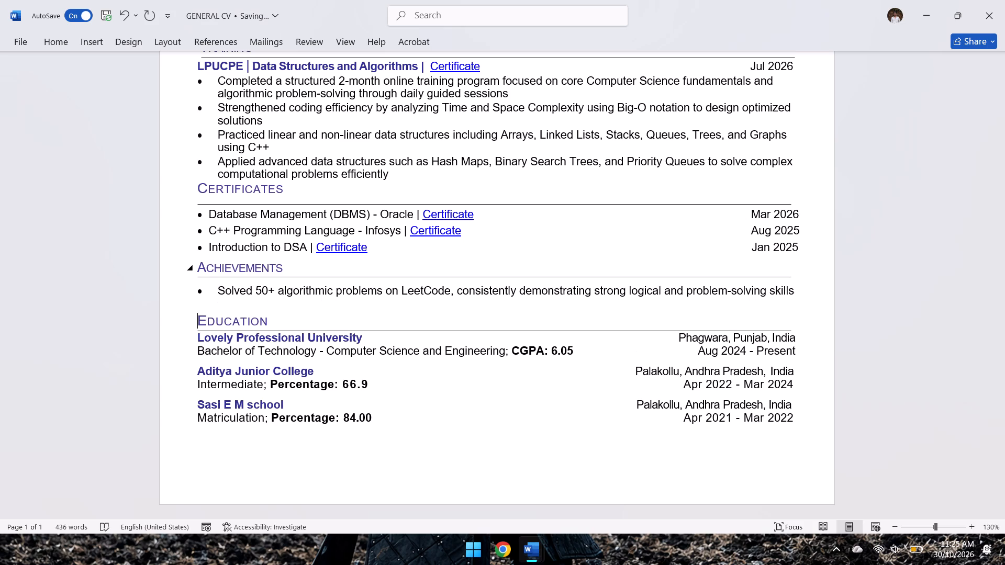
# Insert a blank line above the Achievements heading in the general CV.
pyautogui.press('Up')
pyautogui.press('Up')
pyautogui.press('Up')
pyautogui.press('Return')
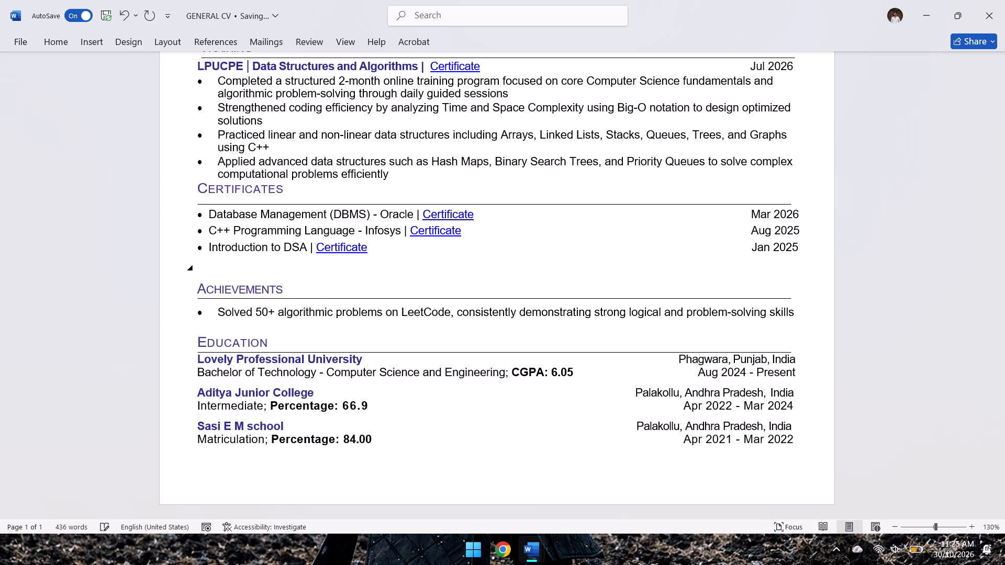
# Insert a blank line above the Certificates heading in the general CV.
pyautogui.press('Up')
pyautogui.press('Up')
pyautogui.press('Up')
pyautogui.press('Up')
pyautogui.press('Up')
pyautogui.press('Up')
pyautogui.press('Return')
# Insert a blank line above the Training heading in the general CV.
pyautogui.scroll(3, 353, 356)
pyautogui.press('Up')
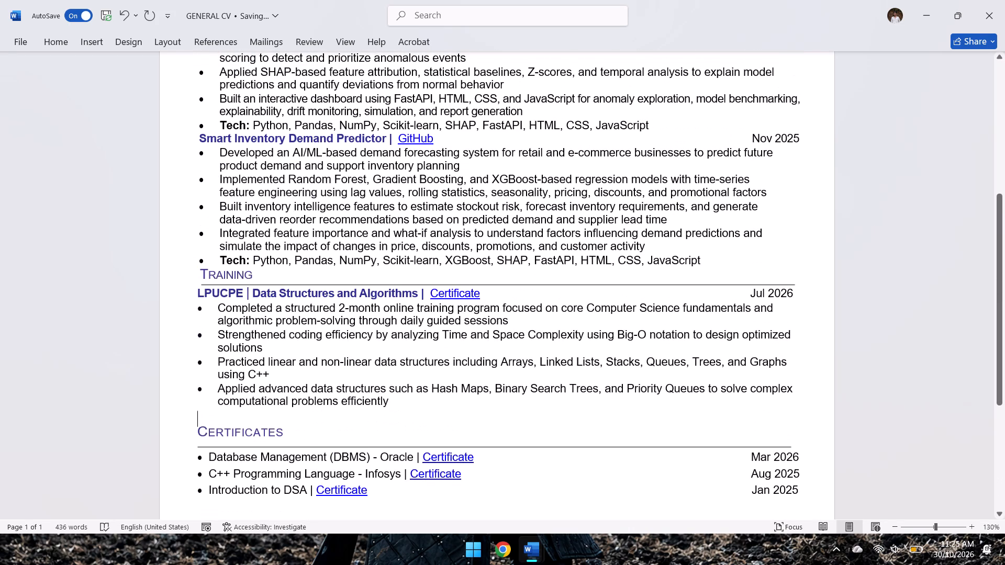
pyautogui.press('Up')
pyautogui.press('Up')
pyautogui.press('Up')
pyautogui.press('Up')
pyautogui.press('Up')
pyautogui.press('Up')
pyautogui.press('Up')
pyautogui.press('Up')
pyautogui.press('Up')
pyautogui.press('Up')
pyautogui.press('Return')
# Insert a blank line above the Projects heading in the general CV.
pyautogui.scroll(2, 391, 202)
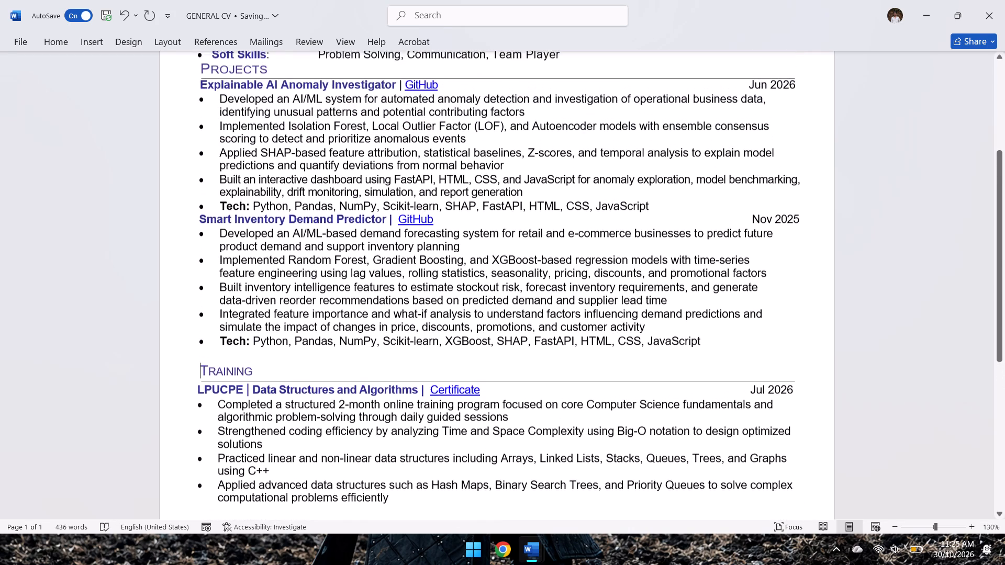
pyautogui.scroll(2, 391, 202)
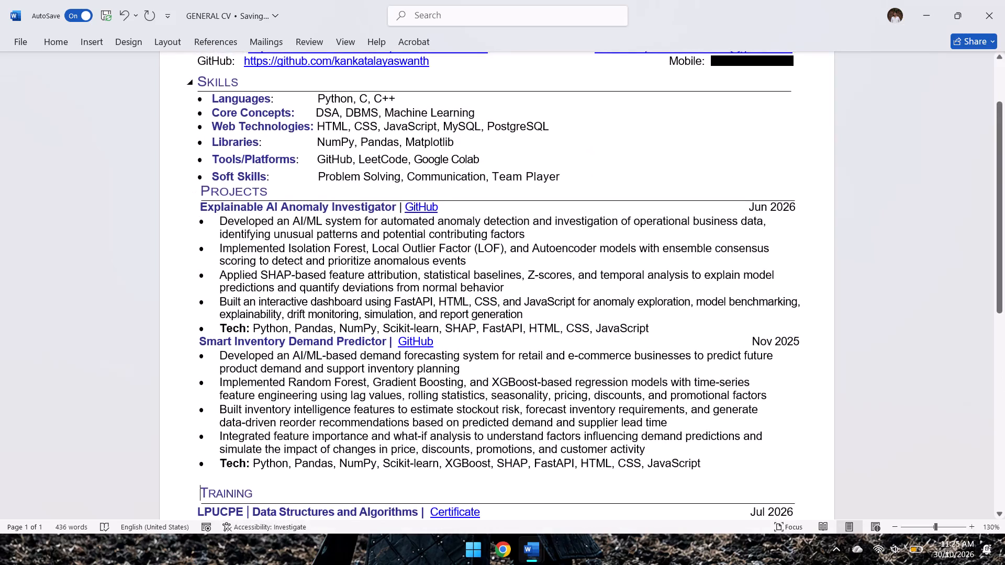
pyautogui.click(202, 190)
pyautogui.press('Return')
# Replace the blank paragraph above the Achievements heading with an unbulleted blank line continuing from the last Certificates entry.
pyautogui.scroll(-4, 622, 372)
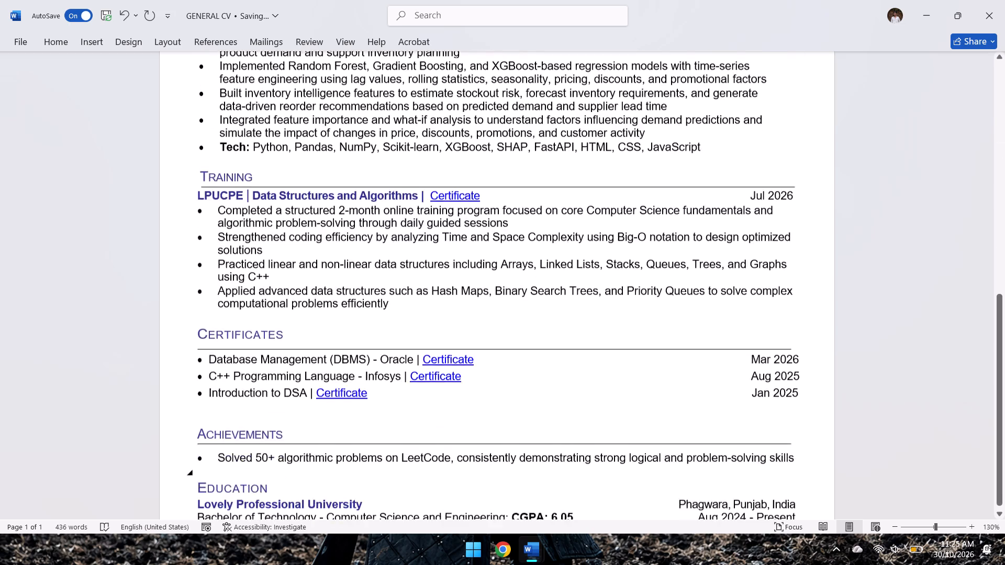
pyautogui.scroll(-5, 622, 372)
pyautogui.scroll(1, 622, 372)
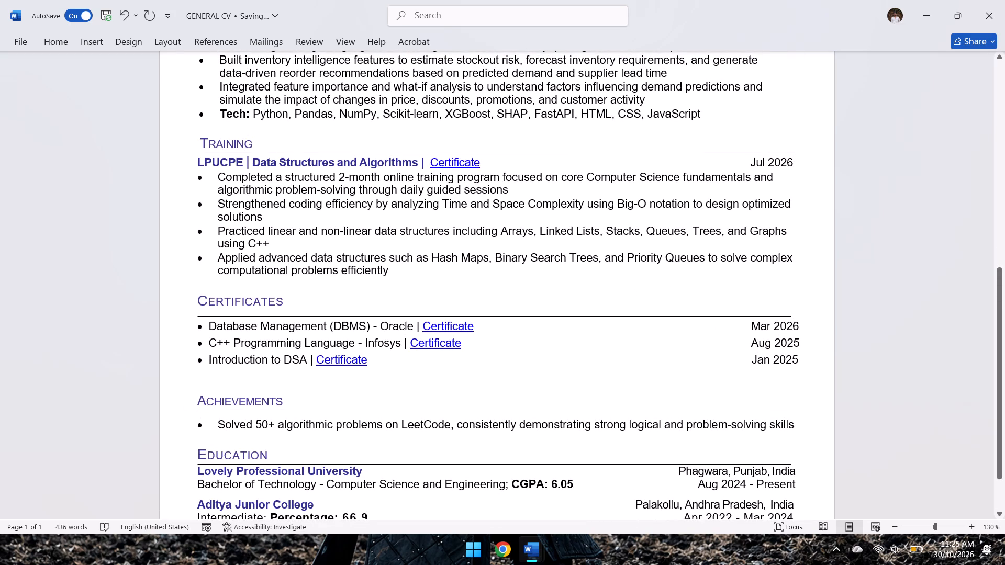
pyautogui.click(203, 379)
pyautogui.press('BackSpace')
pyautogui.press('BackSpace')
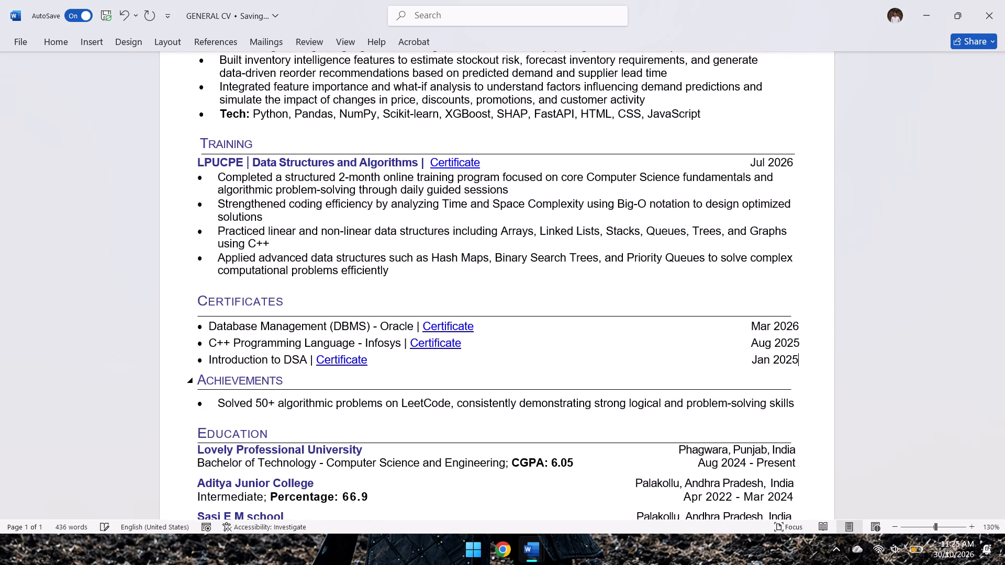
pyautogui.press('Return')
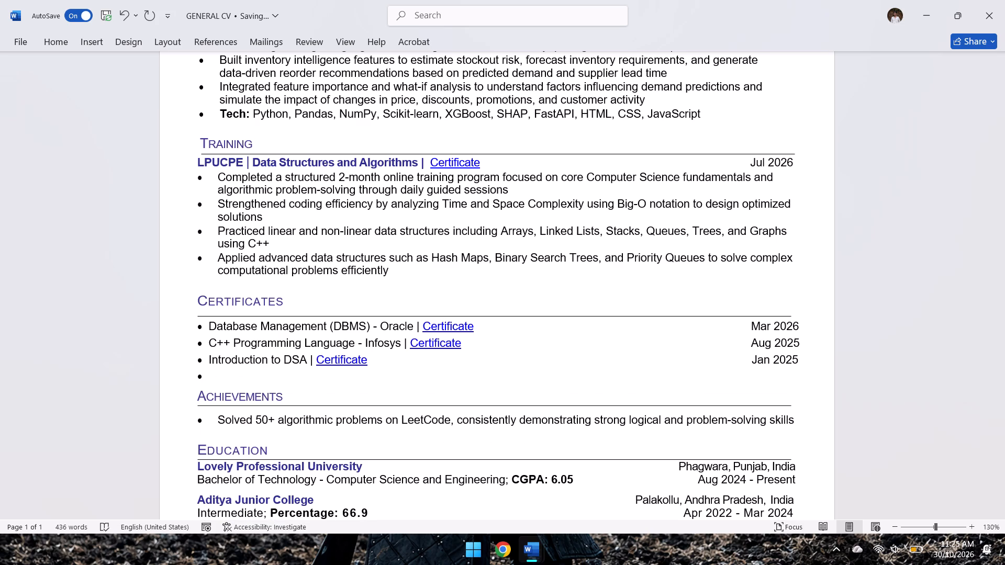
pyautogui.press('BackSpace')
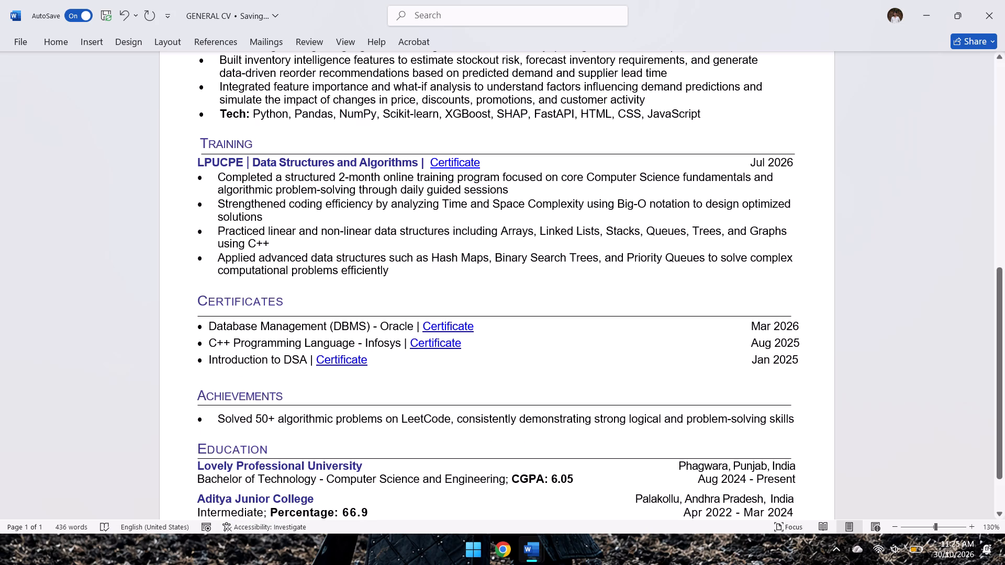
# Check the section spacing and page fit of the general CV from the Training section down to the end of Education.
pyautogui.scroll(-2, 279, 423)
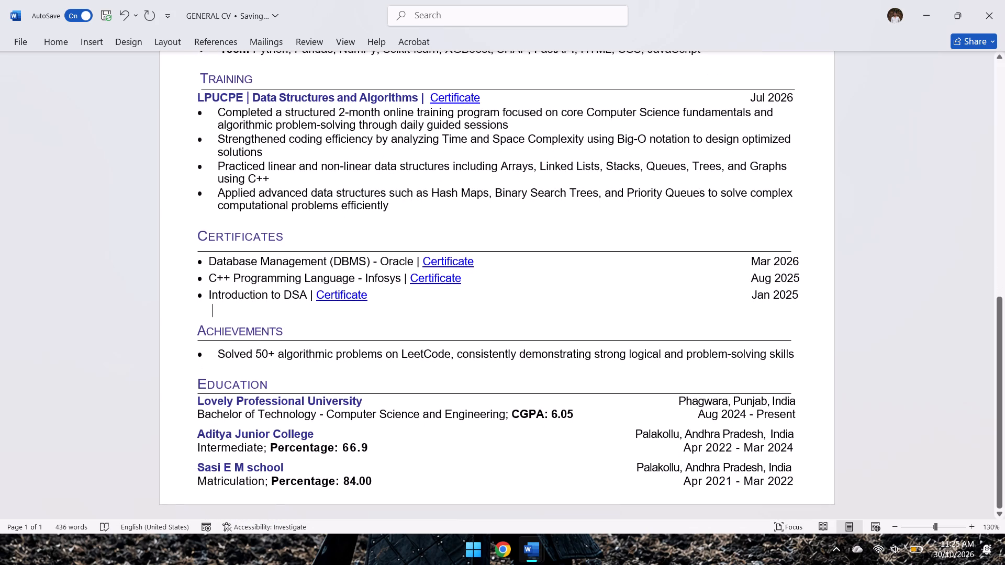
pyautogui.scroll(-2, 279, 423)
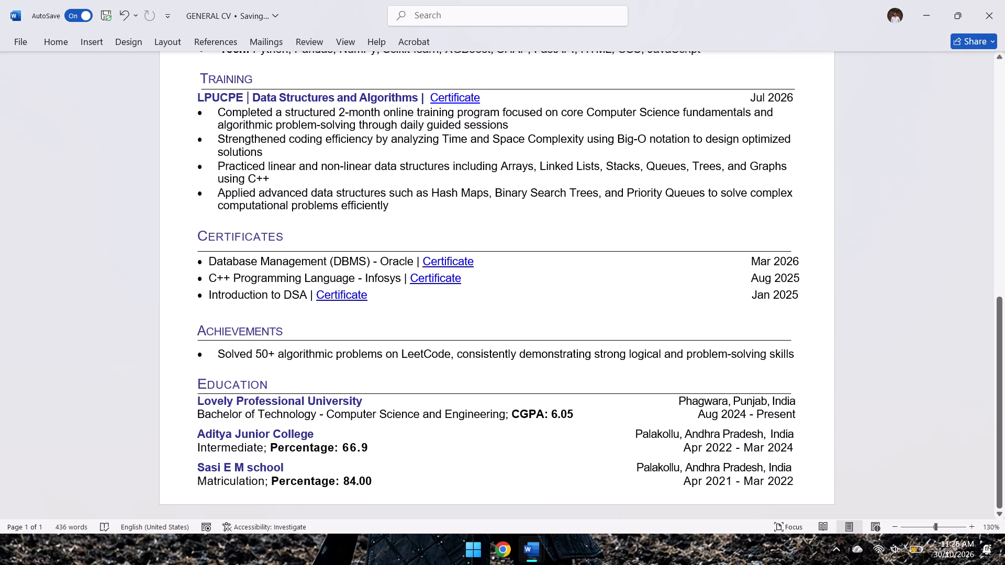
pyautogui.scroll(-3, 459, 517)
pyautogui.scroll(-2, 354, 360)
pyautogui.scroll(8, 354, 360)
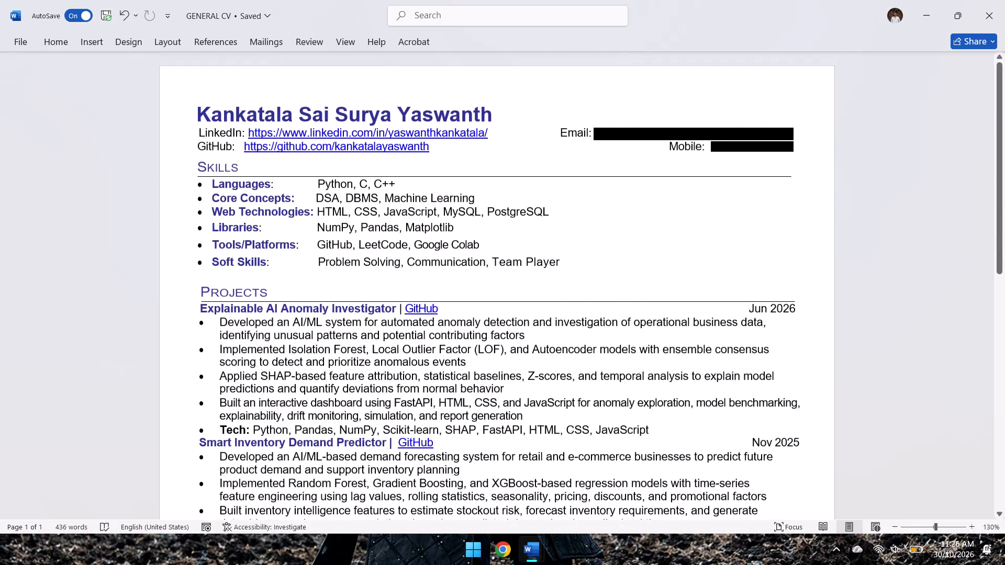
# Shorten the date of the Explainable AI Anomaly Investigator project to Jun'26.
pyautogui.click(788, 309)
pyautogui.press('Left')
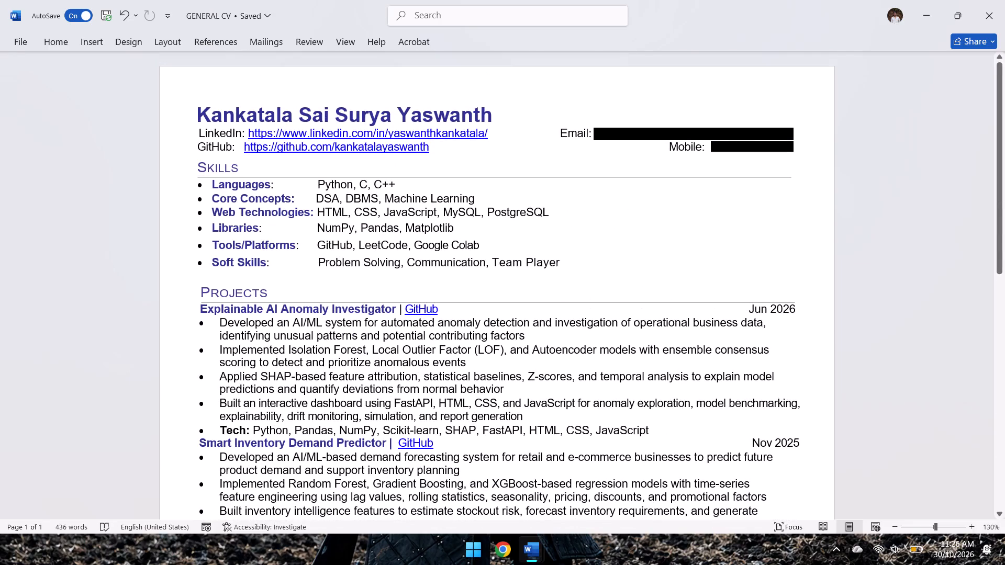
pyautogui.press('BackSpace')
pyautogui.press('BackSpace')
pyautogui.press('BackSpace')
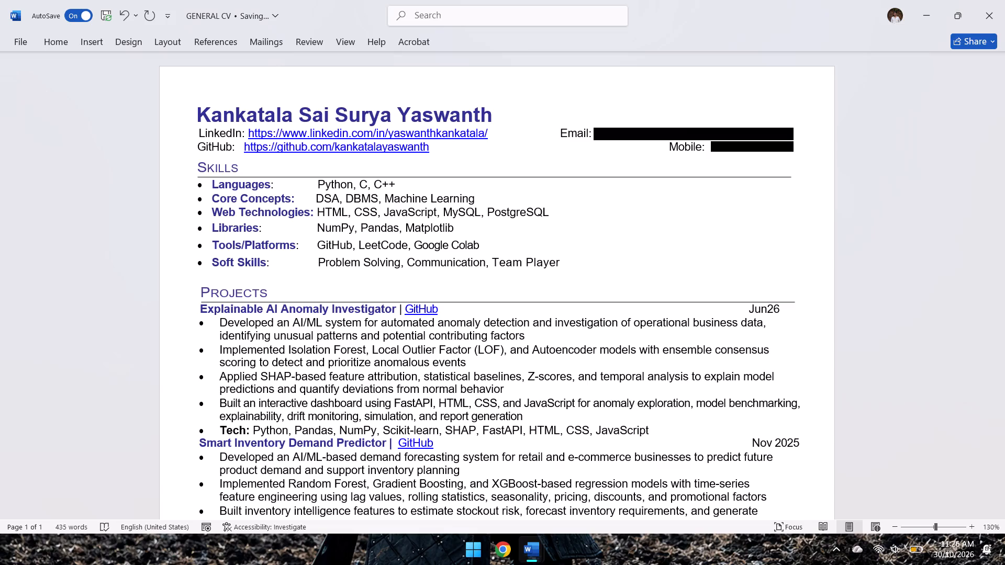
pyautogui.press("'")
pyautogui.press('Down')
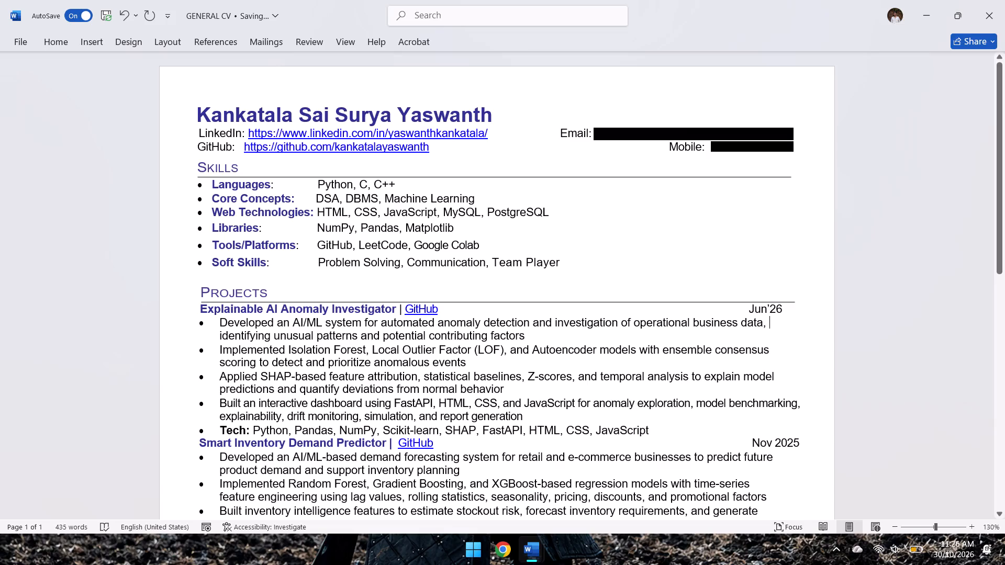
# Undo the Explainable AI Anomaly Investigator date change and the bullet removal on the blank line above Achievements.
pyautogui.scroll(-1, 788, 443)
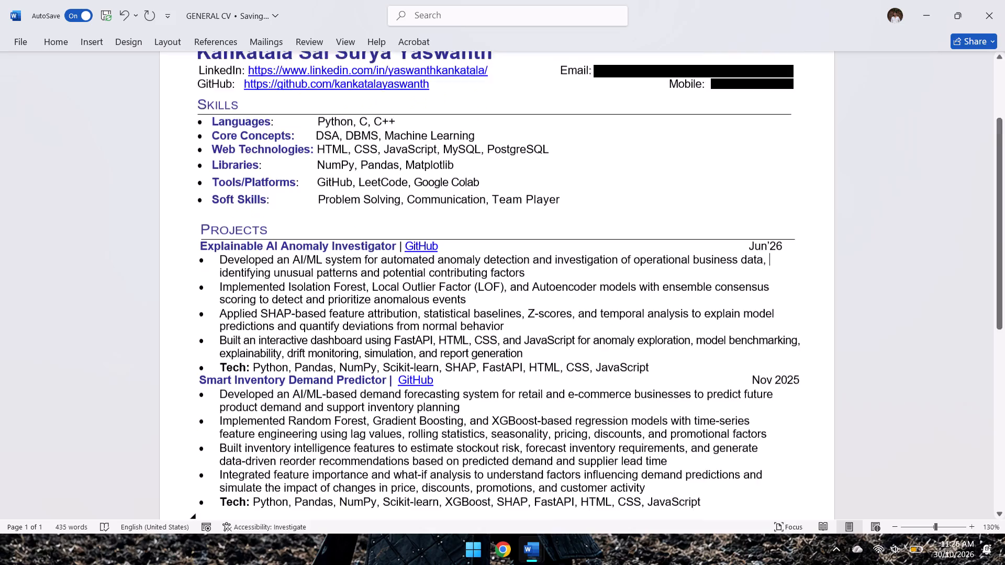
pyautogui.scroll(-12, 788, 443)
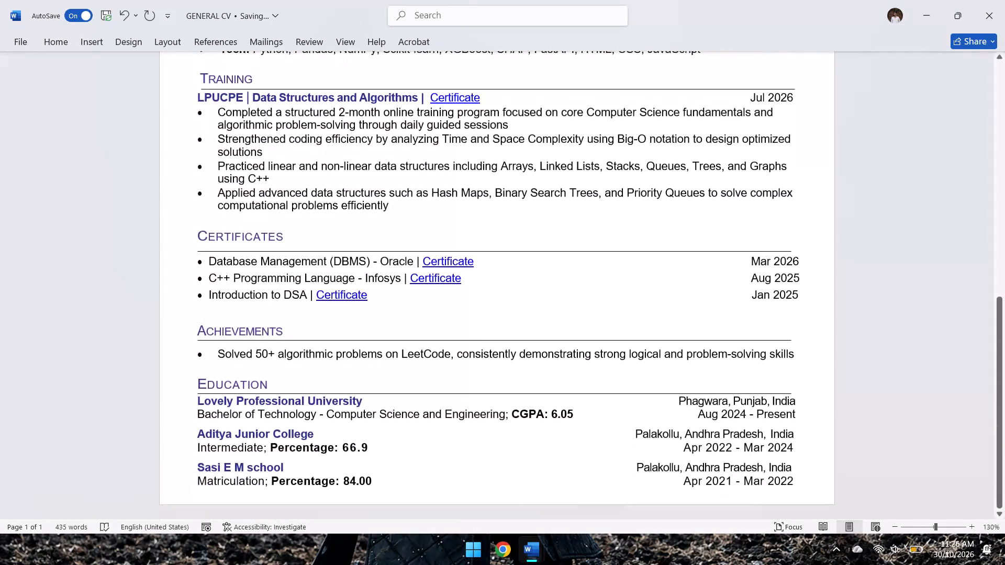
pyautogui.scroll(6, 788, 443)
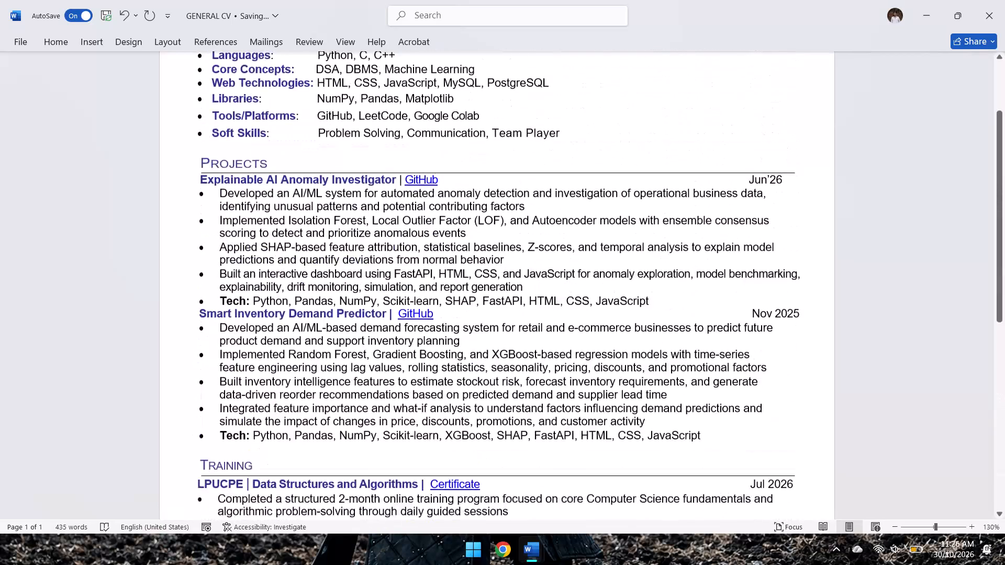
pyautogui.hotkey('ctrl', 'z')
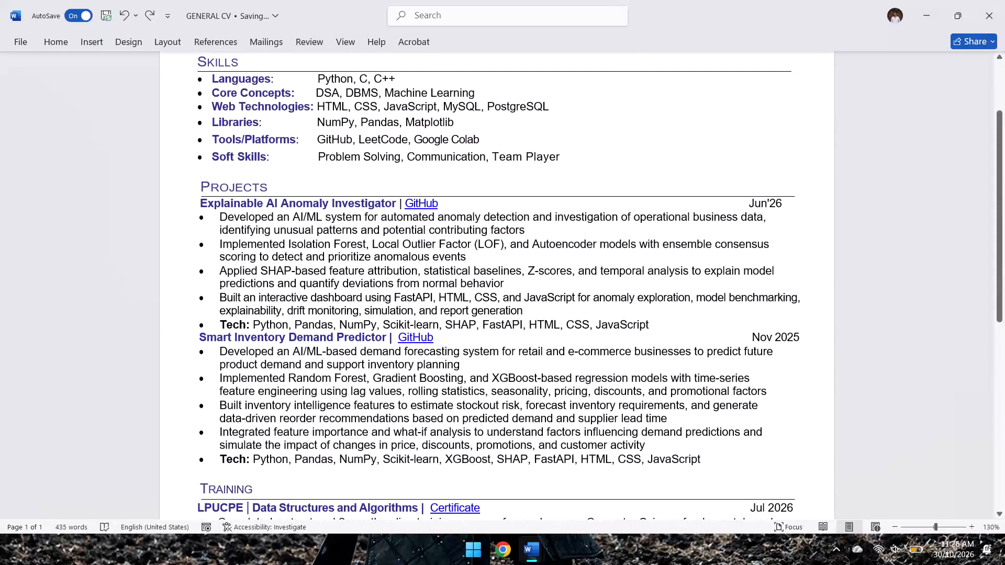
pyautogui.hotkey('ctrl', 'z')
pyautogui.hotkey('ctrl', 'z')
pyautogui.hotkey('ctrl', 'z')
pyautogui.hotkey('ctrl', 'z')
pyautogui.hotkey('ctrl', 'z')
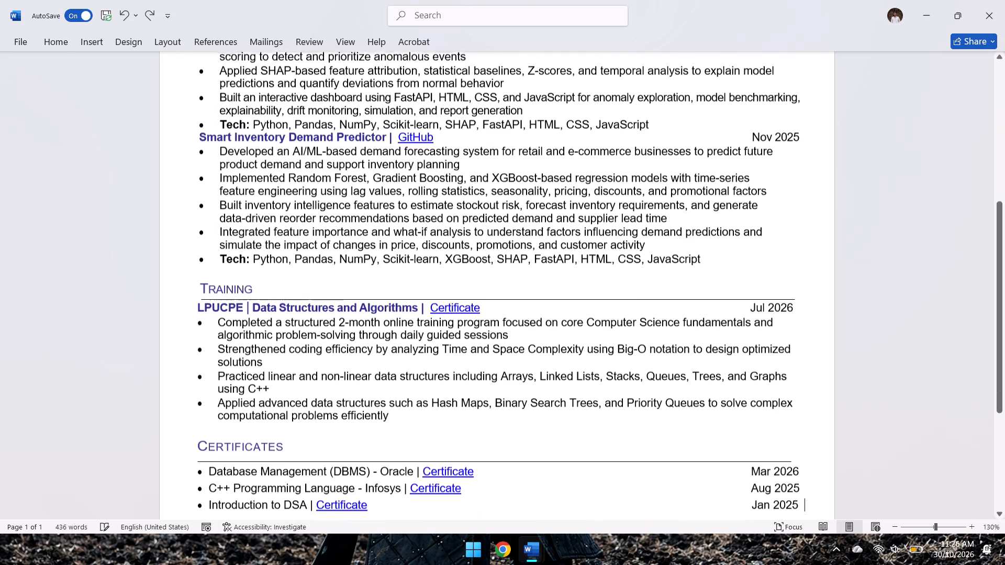
# Remove the bullet from the empty list line between the last certificate and the Achievements heading.
pyautogui.scroll(-1, 507, 419)
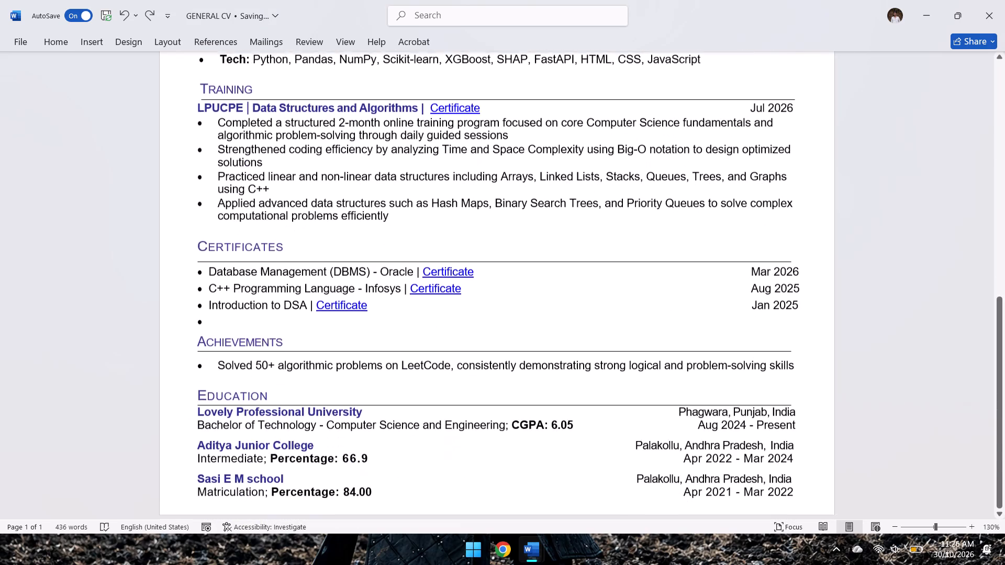
pyautogui.scroll(-2, 507, 419)
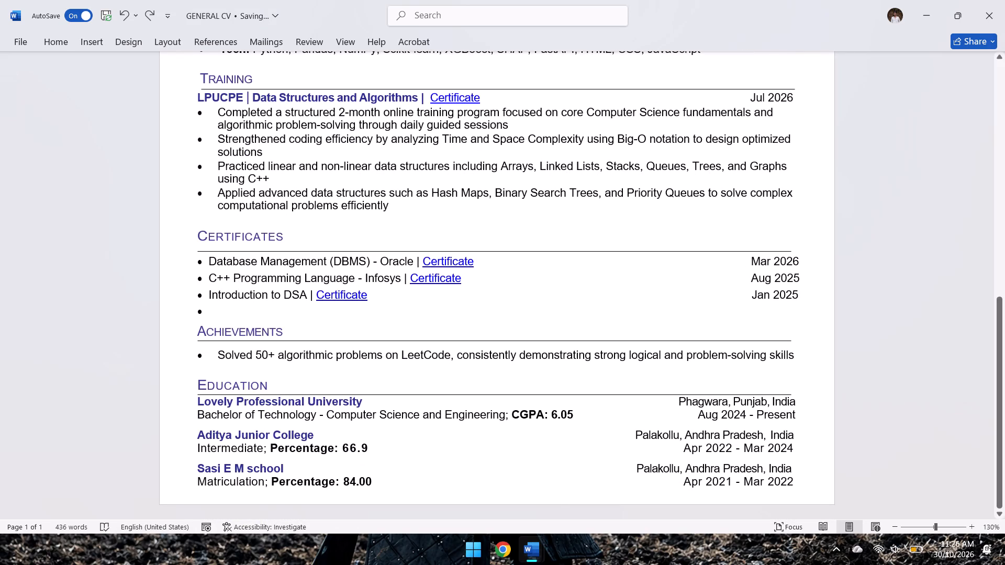
pyautogui.click(216, 317)
pyautogui.press('BackSpace')
# Shorten the Explainable AI Anomaly Investigator project's date to Jun'26 and add four leading spaces to align it with the heading rule's right end.
pyautogui.scroll(10, 314, 389)
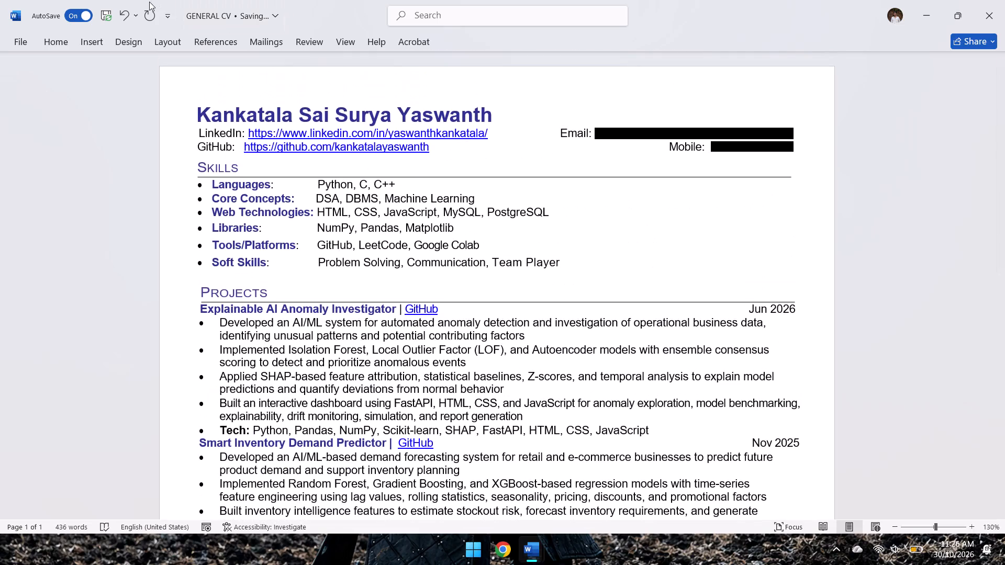
pyautogui.click(14, 21)
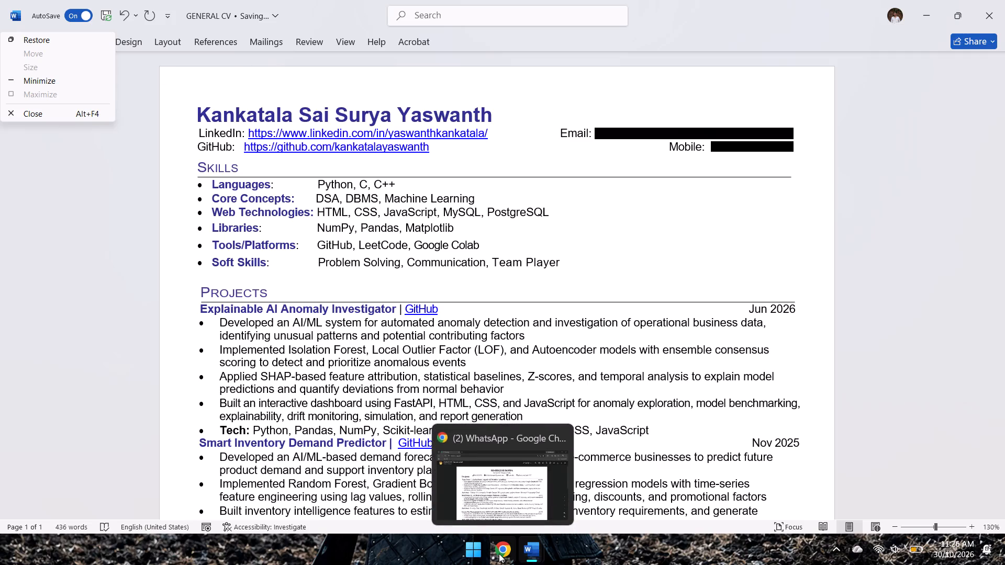
pyautogui.click(817, 459)
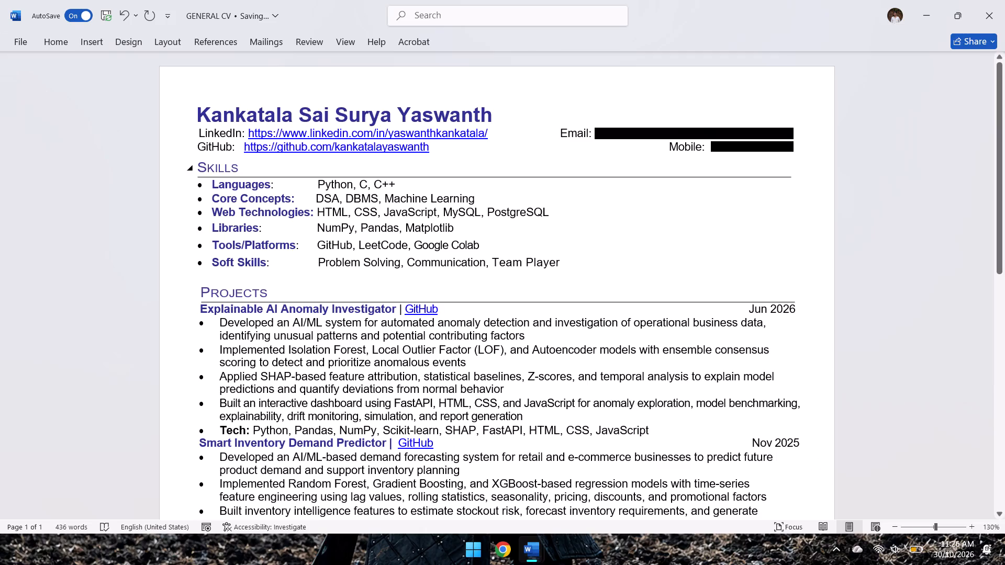
pyautogui.click(780, 311)
pyautogui.press('BackSpace')
pyautogui.press('BackSpace')
pyautogui.press('BackSpace')
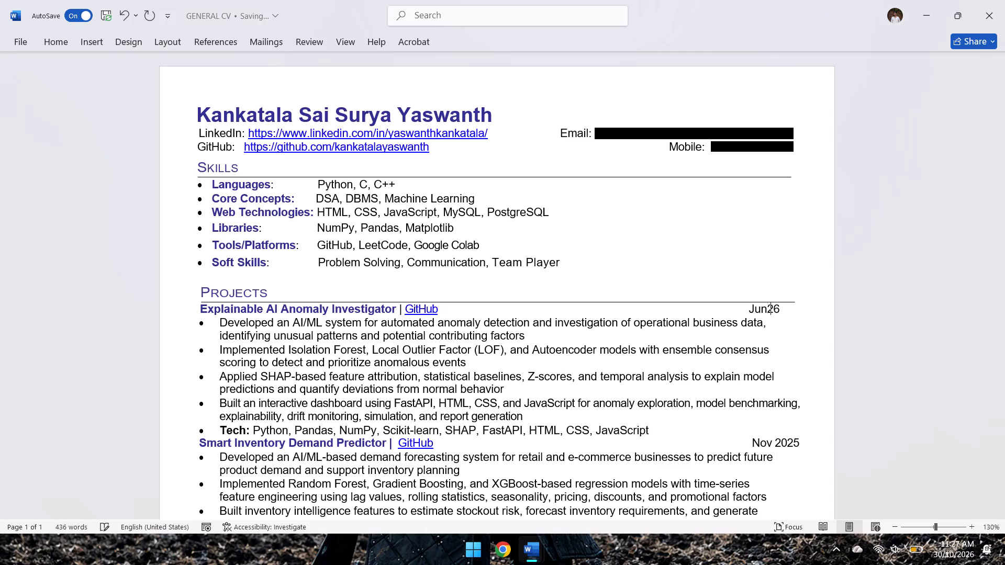
pyautogui.press("'")
pyautogui.press('Left')
pyautogui.press('Left')
pyautogui.press('Left')
pyautogui.press('Left')
pyautogui.press('space')
pyautogui.press('space')
pyautogui.press('space')
pyautogui.press('space')
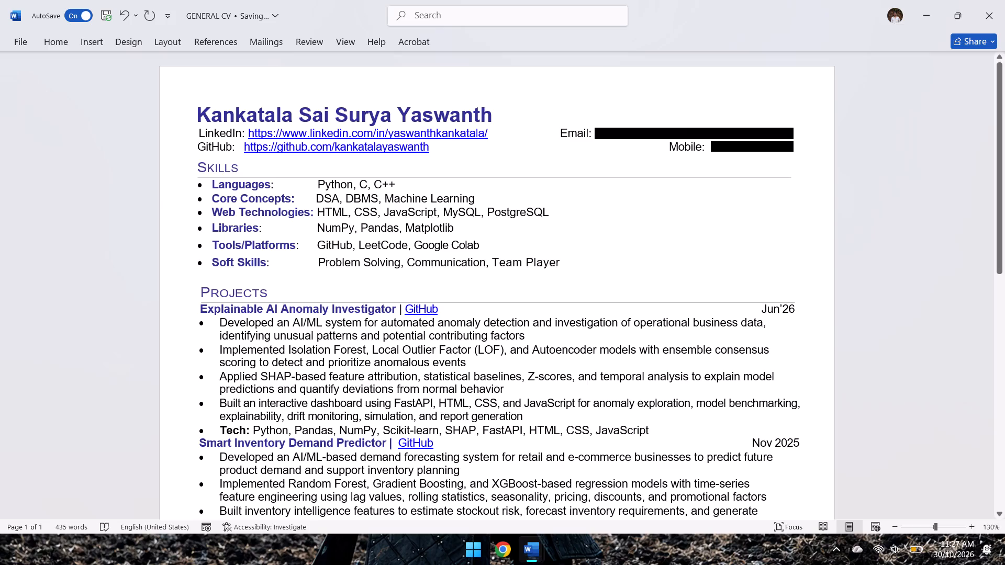
# Shorten the Smart Inventory Demand Predictor project's date to Nov'25 and add three leading spaces to align it with the date above.
pyautogui.click(786, 446)
pyautogui.press('BackSpace')
pyautogui.press('BackSpace')
pyautogui.press('BackSpace')
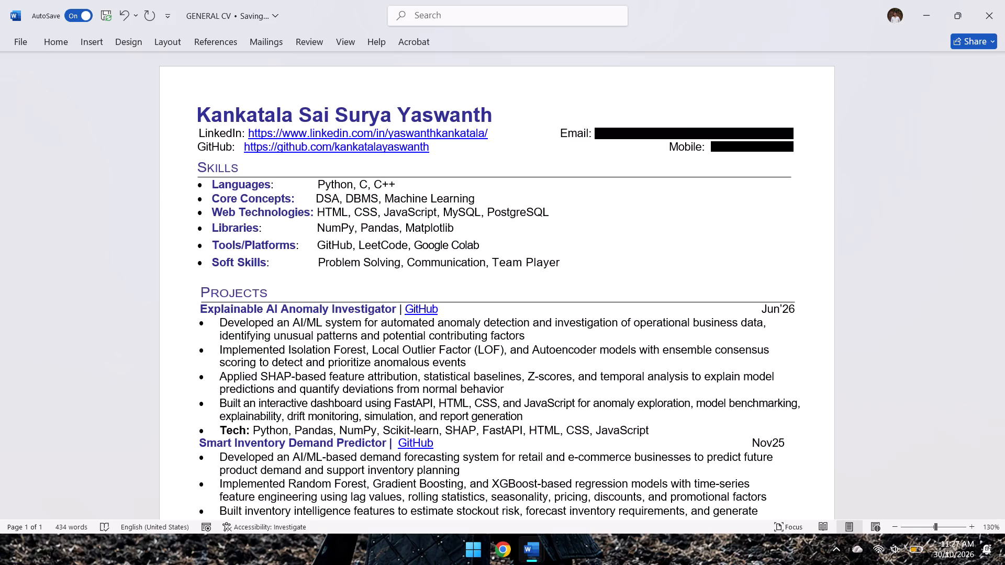
pyautogui.press("'")
pyautogui.press('Left')
pyautogui.press('Left')
pyautogui.press('Left')
pyautogui.press('Left')
pyautogui.press('space')
pyautogui.press('space')
pyautogui.press('space')
# Shorten the LPUCPE Data Structures and Algorithms training date to Jul'26 and add five leading spaces to align it with the project dates.
pyautogui.keyDown('ctrl'); pyautogui.scroll(-3, 786, 446); pyautogui.keyUp('ctrl')
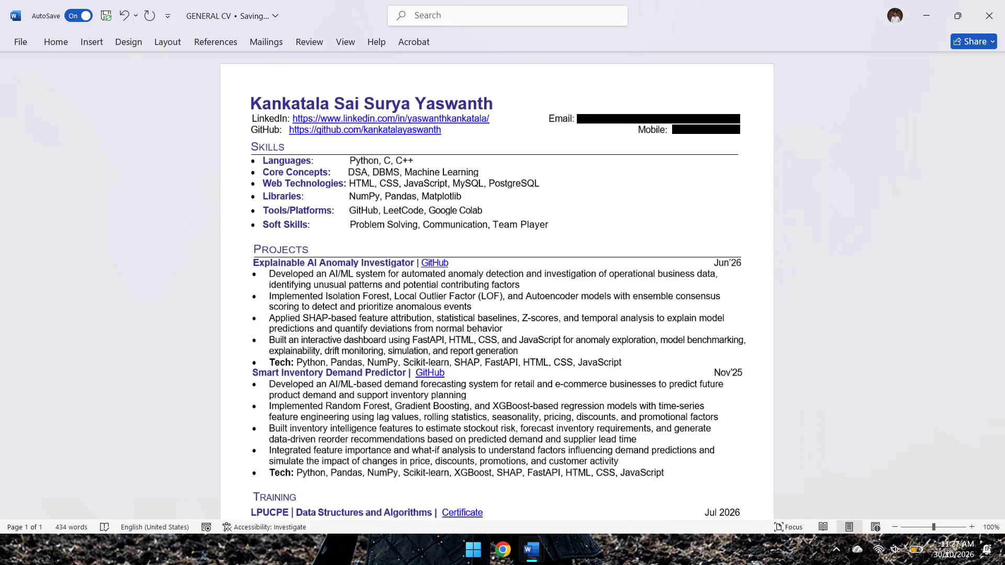
pyautogui.keyDown('ctrl'); pyautogui.scroll(-2, 786, 446); pyautogui.keyUp('ctrl')
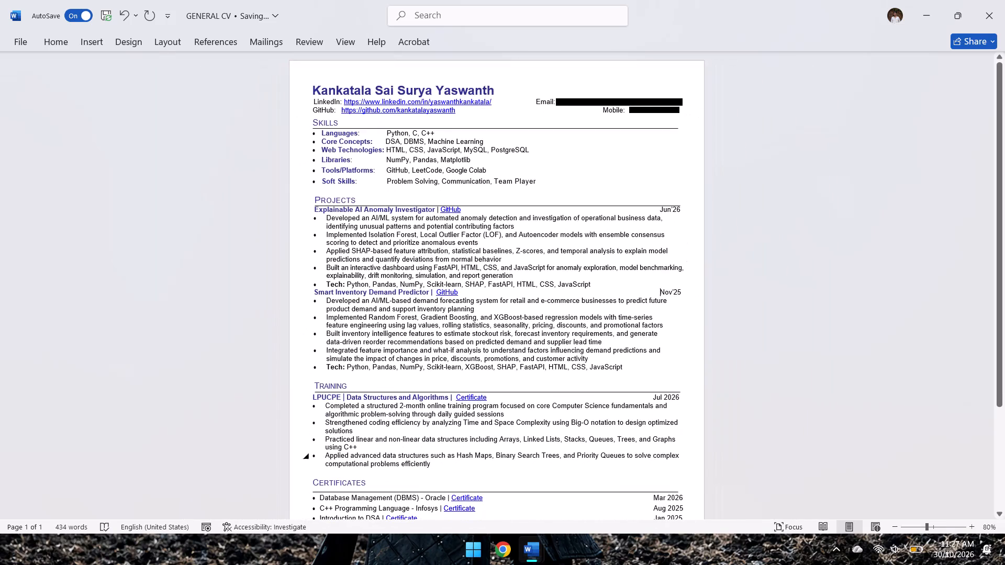
pyautogui.click(671, 398)
pyautogui.press('BackSpace')
pyautogui.press('BackSpace')
pyautogui.press('BackSpace')
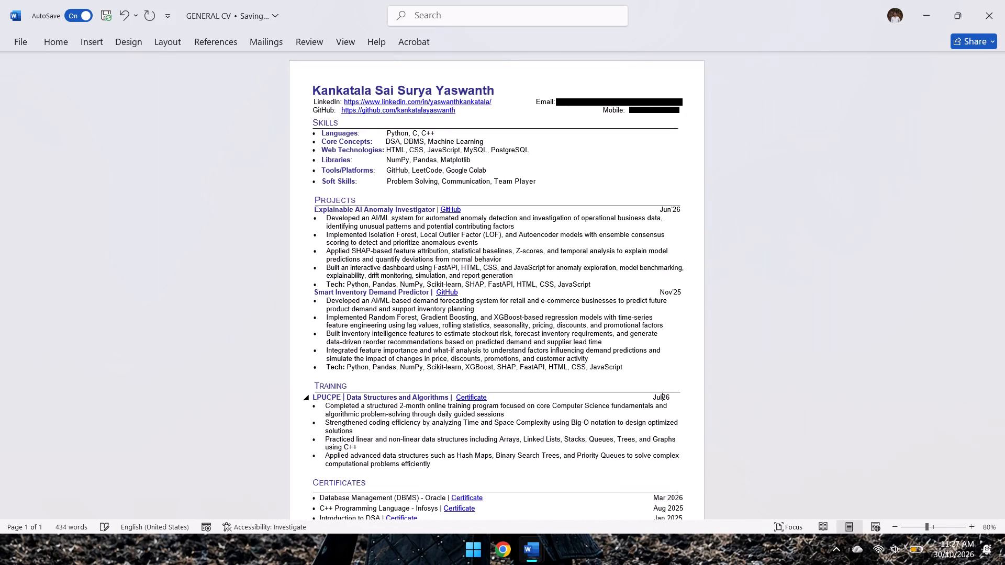
pyautogui.press("'")
pyautogui.press('Left')
pyautogui.press('Left')
pyautogui.press('Left')
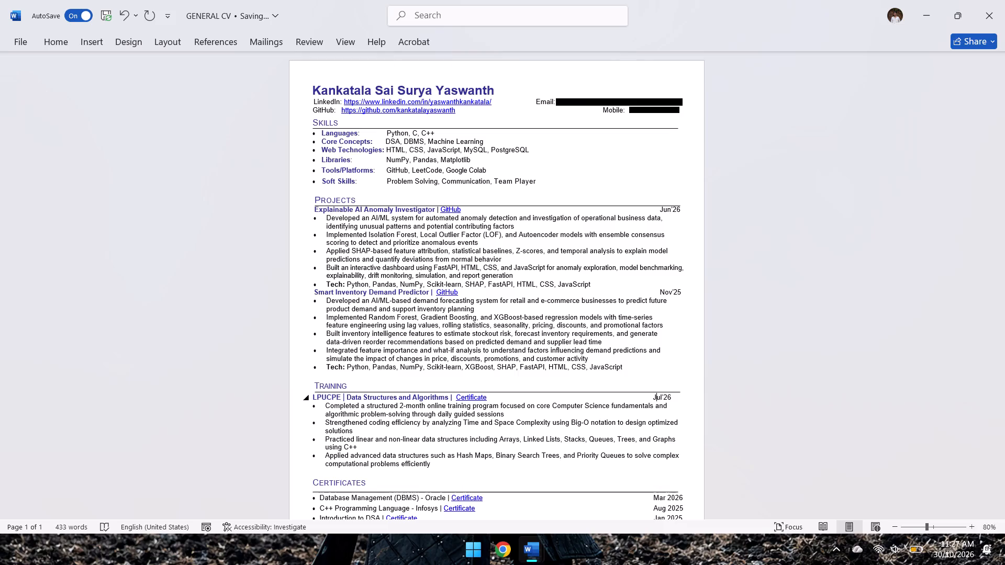
pyautogui.press('Left')
pyautogui.press('space')
pyautogui.press('space')
pyautogui.press('space')
pyautogui.press('space')
pyautogui.press('space')
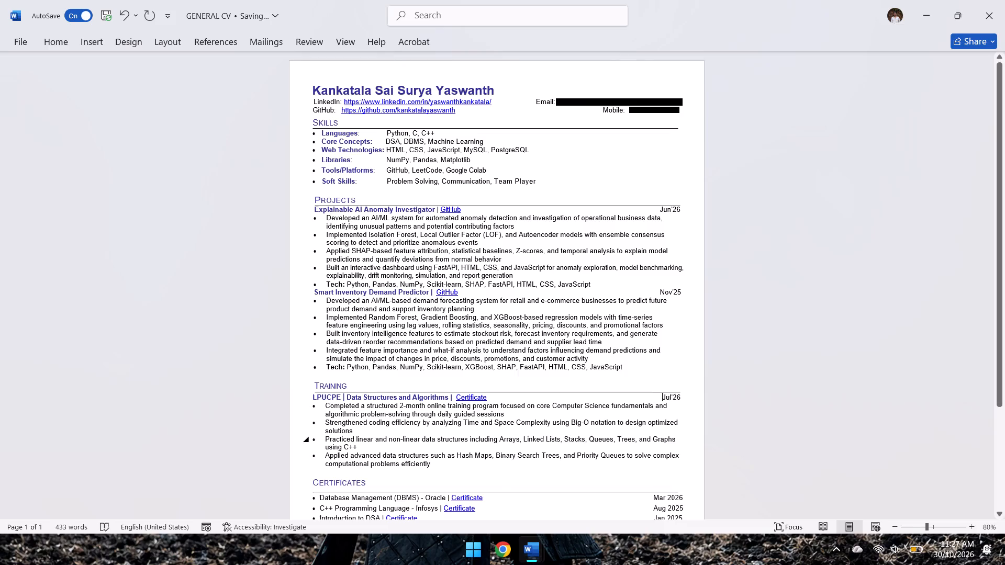
# Shorten the Oracle Database Management certificate's date to Mar'26 and shift it four spaces toward the heading rule's right end.
pyautogui.keyDown('ctrl'); pyautogui.scroll(1, 658, 446); pyautogui.keyUp('ctrl')
pyautogui.scroll(-2, 658, 446)
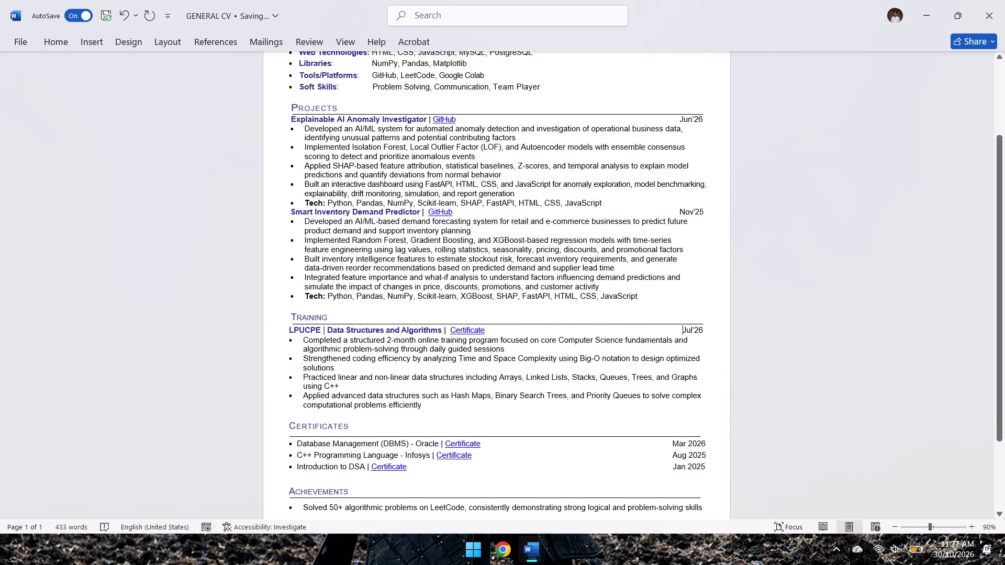
pyautogui.click(698, 445)
pyautogui.press('BackSpace')
pyautogui.press('BackSpace')
pyautogui.press('BackSpace')
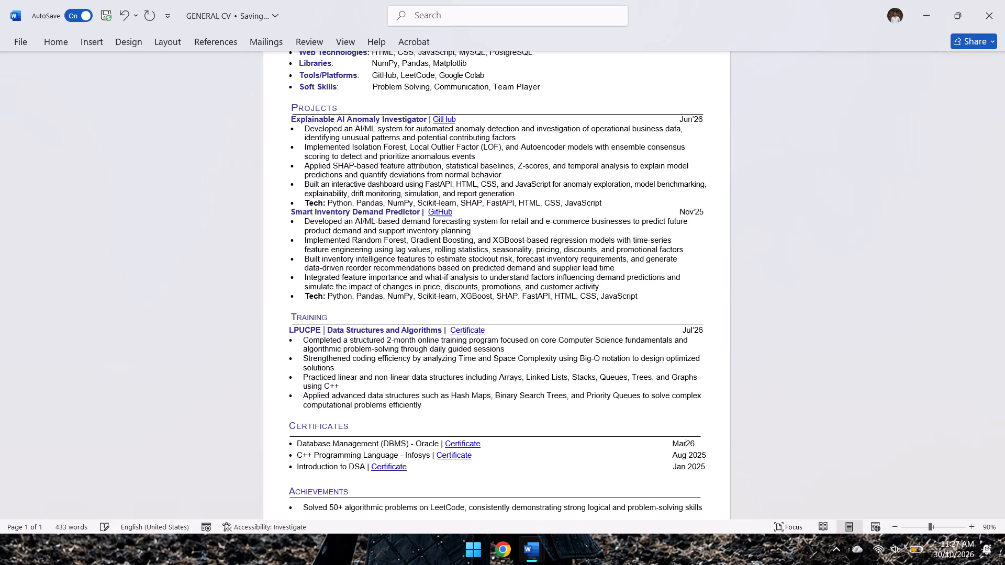
pyautogui.press("'")
pyautogui.press('Left')
pyautogui.press('Left')
pyautogui.press('Left')
pyautogui.press('Left')
pyautogui.press('Left')
pyautogui.press('Right')
pyautogui.press('space')
pyautogui.press('space')
pyautogui.press('space')
pyautogui.press('space')
pyautogui.press('space')
pyautogui.press('BackSpace')
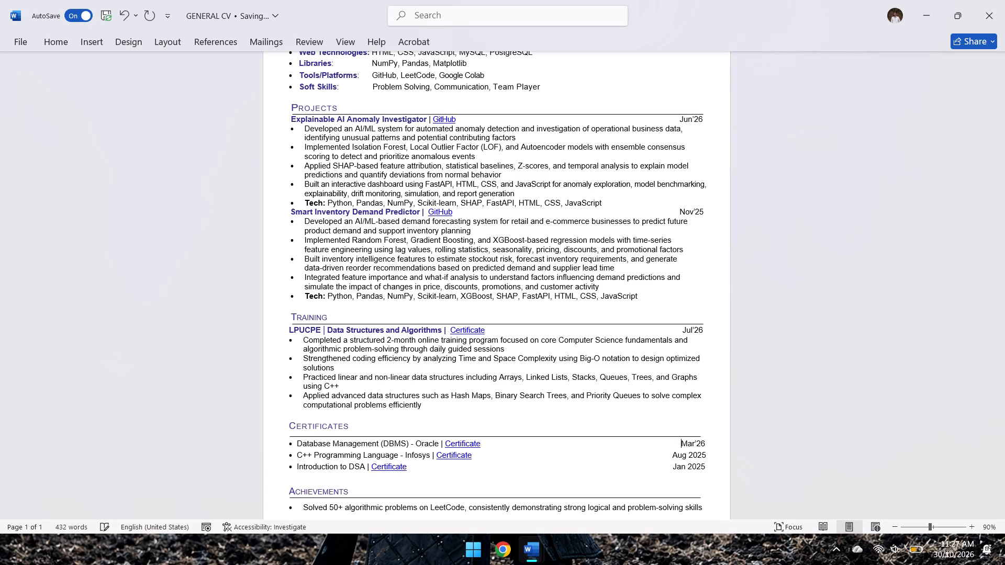
# Shorten the Infosys C++ Programming Language certificate's date to Aug'25 and add four leading spaces to align it with the date above.
pyautogui.press('Right')
pyautogui.press('Down')
pyautogui.press('Right')
pyautogui.press('Right')
pyautogui.press('BackSpace')
pyautogui.press('BackSpace')
pyautogui.press('BackSpace')
pyautogui.press("'")
pyautogui.press('Left')
pyautogui.press('Left')
pyautogui.press('Left')
pyautogui.press('Left')
pyautogui.press('space')
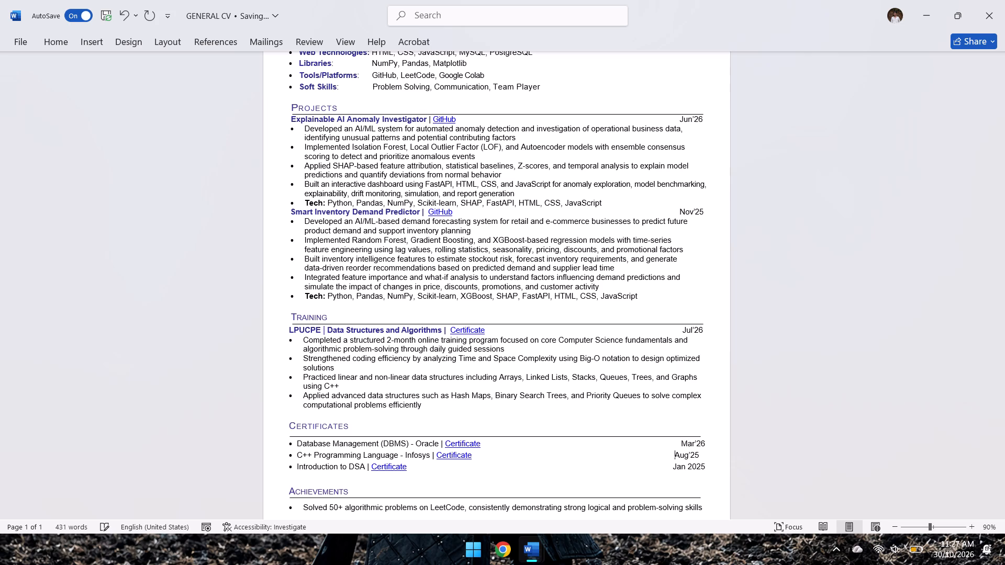
pyautogui.press('space')
pyautogui.press('space')
pyautogui.press('space')
# Shorten the Introduction to DSA certificate's date to Jan'25 and add four leading spaces to align it with the other certificate dates.
pyautogui.press('Down')
pyautogui.press('Right')
pyautogui.press('Right')
pyautogui.press('Right')
pyautogui.press('Right')
pyautogui.press('BackSpace')
pyautogui.press('BackSpace')
pyautogui.press('BackSpace')
pyautogui.press("'")
pyautogui.press('Left')
pyautogui.press('Left')
pyautogui.press('Left')
pyautogui.press('Left')
pyautogui.press('space')
pyautogui.press('space')
pyautogui.press('space')
pyautogui.press('space')
# Place the text cursor inside the start year of the Lovely Professional University date range in Education.
pyautogui.scroll(-2, 835, 450)
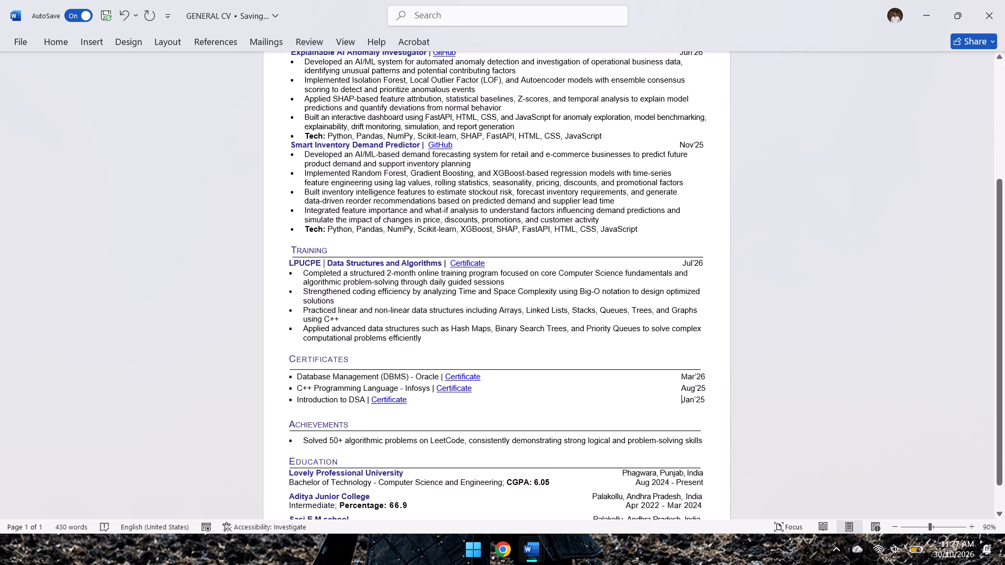
pyautogui.click(660, 482)
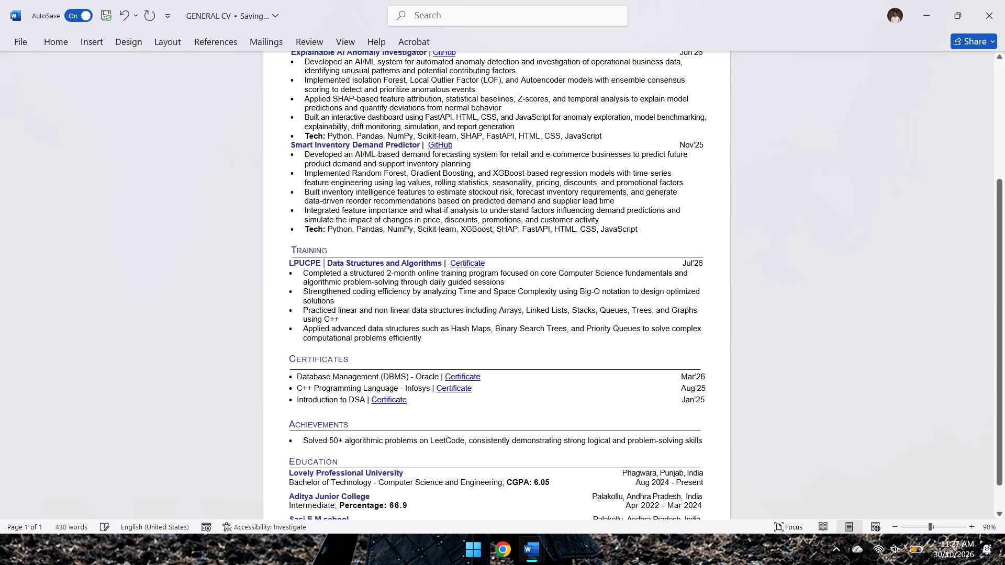
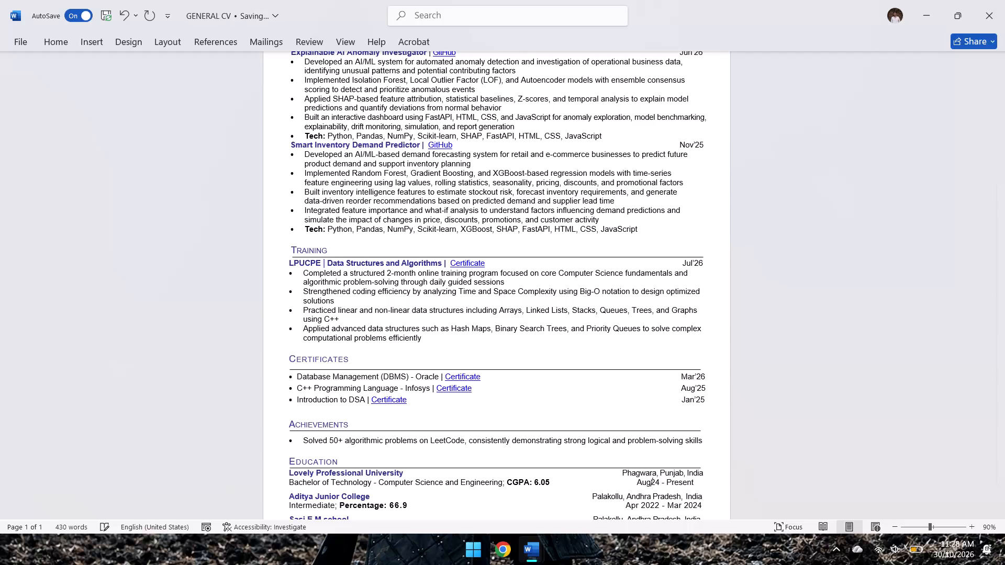
# Shorten the Lovely Professional University start date to Aug'24 and add five leading spaces to align the range with the location above.
pyautogui.press(';')
pyautogui.press('BackSpace')
pyautogui.press("'")
pyautogui.press('Left')
pyautogui.press('Left')
pyautogui.press('Left')
pyautogui.press('Left')
pyautogui.press('space')
pyautogui.press('space')
pyautogui.press('space')
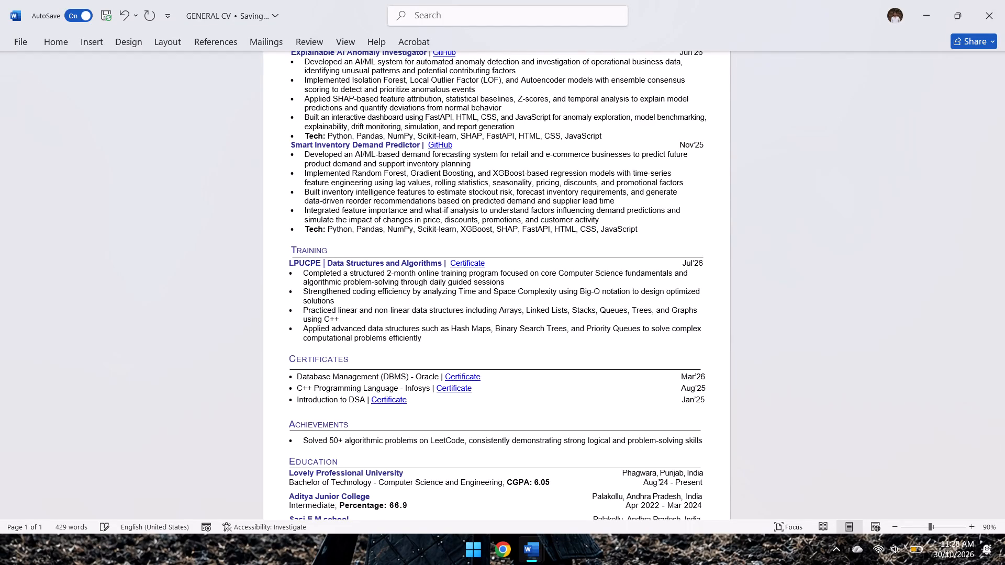
pyautogui.press('space')
pyautogui.press('space')
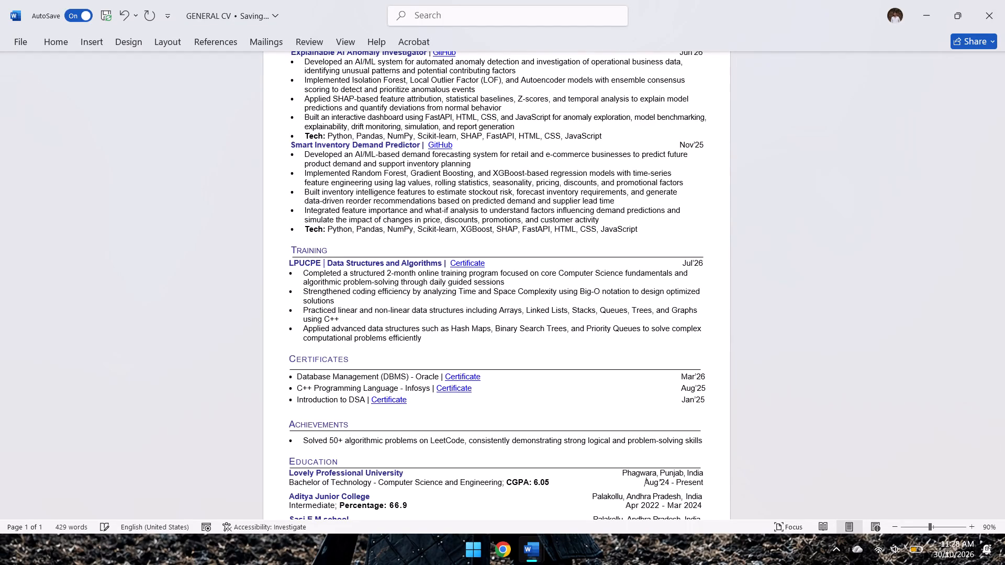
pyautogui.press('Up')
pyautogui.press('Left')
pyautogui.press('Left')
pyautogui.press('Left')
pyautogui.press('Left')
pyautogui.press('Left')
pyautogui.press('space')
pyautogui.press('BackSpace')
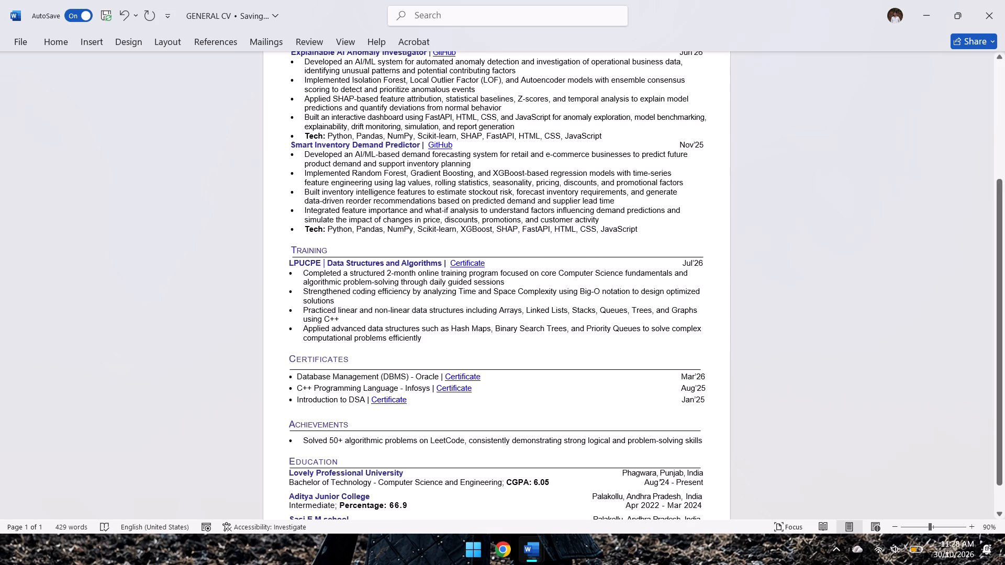
# Shorten the start date of the Aditya Junior College date range in Education to Apr'22.
pyautogui.scroll(-2, 778, 477)
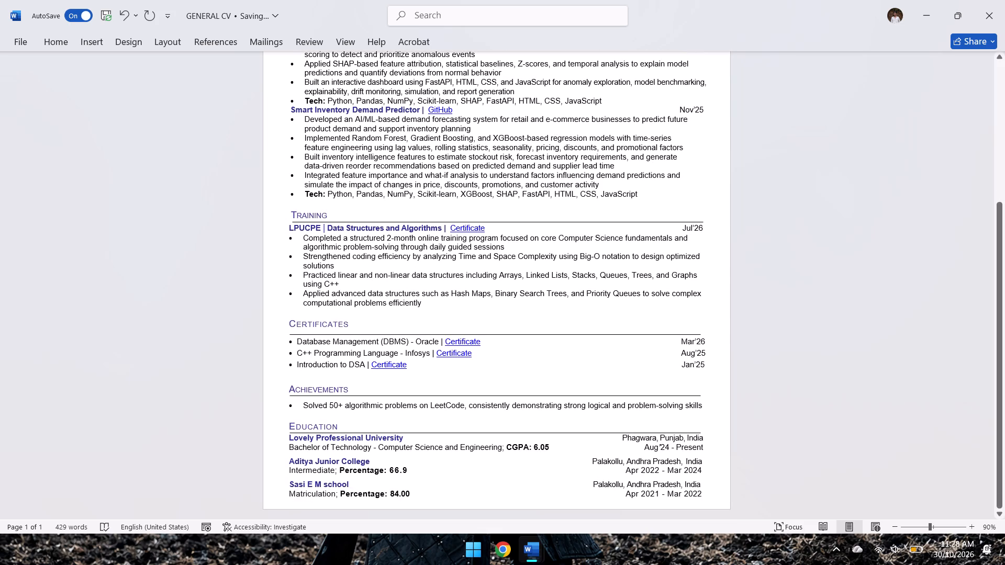
pyautogui.click(649, 470)
pyautogui.press('BackSpace')
pyautogui.press('BackSpace')
pyautogui.press('BackSpace')
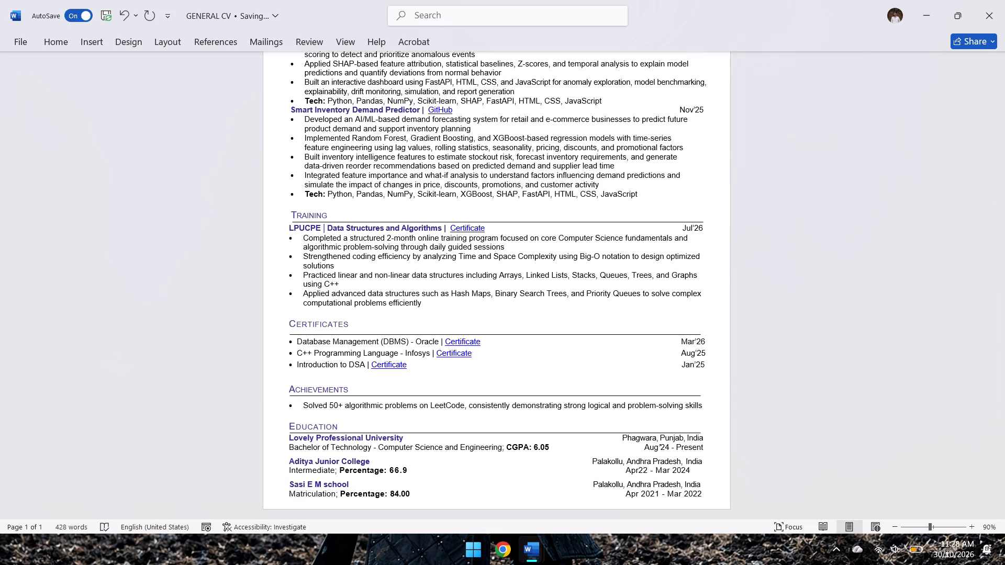
pyautogui.press("'")
pyautogui.press('Left')
pyautogui.press('Left')
pyautogui.press('Left')
pyautogui.press('Left')
# Shorten the end year of the Aditya Junior College date range by removing its leading century digits.
pyautogui.press('Right')
pyautogui.press('Right')
pyautogui.press('Right')
pyautogui.press('Right')
pyautogui.press('Right')
pyautogui.press('Right')
pyautogui.press('Right')
pyautogui.press('Right')
pyautogui.press('Right')
pyautogui.press('Right')
pyautogui.press('Right')
pyautogui.press('Right')
pyautogui.press('Right')
pyautogui.press('Right')
pyautogui.press('Right')
pyautogui.press('BackSpace')
# Complete the Aditya Junior College end date in Education as Mar'24, with an apostrophe before the two-digit year.
pyautogui.press('BackSpace')
pyautogui.press('BackSpace')
pyautogui.press("'")
# Add eight leading spaces before the Aditya Junior College date range to align its end with the location above.
pyautogui.press('Left')
pyautogui.press('Left')
pyautogui.press('Left')
pyautogui.press('Left')
pyautogui.press('Left')
pyautogui.press('Left')
pyautogui.press('Left')
pyautogui.press('Left')
pyautogui.press('Left')
pyautogui.press('Left')
pyautogui.press('Left')
pyautogui.press('Left')
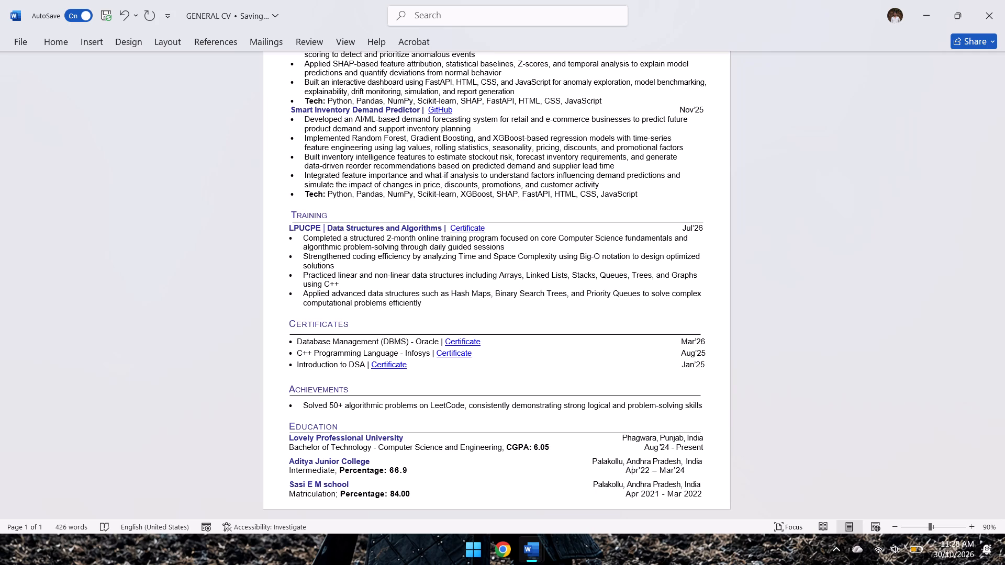
pyautogui.press('Left')
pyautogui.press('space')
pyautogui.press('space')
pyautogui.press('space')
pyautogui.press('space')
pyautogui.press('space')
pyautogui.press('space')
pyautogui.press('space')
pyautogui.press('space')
pyautogui.press('Down')
pyautogui.press('Down')
pyautogui.press('Right')
pyautogui.press('Right')
pyautogui.press('Right')
pyautogui.press('Right')
pyautogui.press('Right')
pyautogui.press('Right')
pyautogui.press('Right')
pyautogui.press('Right')
pyautogui.press('Right')
pyautogui.press('Right')
pyautogui.press('Right')
pyautogui.press('Right')
pyautogui.press('Right')
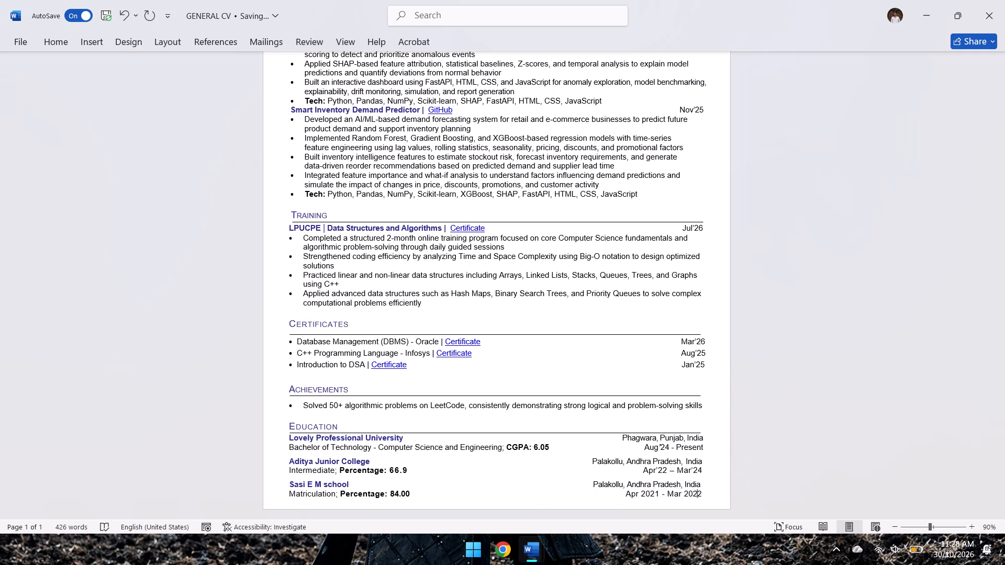
pyautogui.press('Left')
pyautogui.press('BackSpace')
pyautogui.press('BackSpace')
pyautogui.press('BackSpace')
pyautogui.press("'")
pyautogui.press('Left')
pyautogui.press('Left')
pyautogui.press('Left')
pyautogui.press('Left')
pyautogui.press('Left')
pyautogui.press('Left')
pyautogui.press('Left')
pyautogui.press('Left')
pyautogui.press('Left')
pyautogui.press('Left')
pyautogui.press('Left')
pyautogui.press('Left')
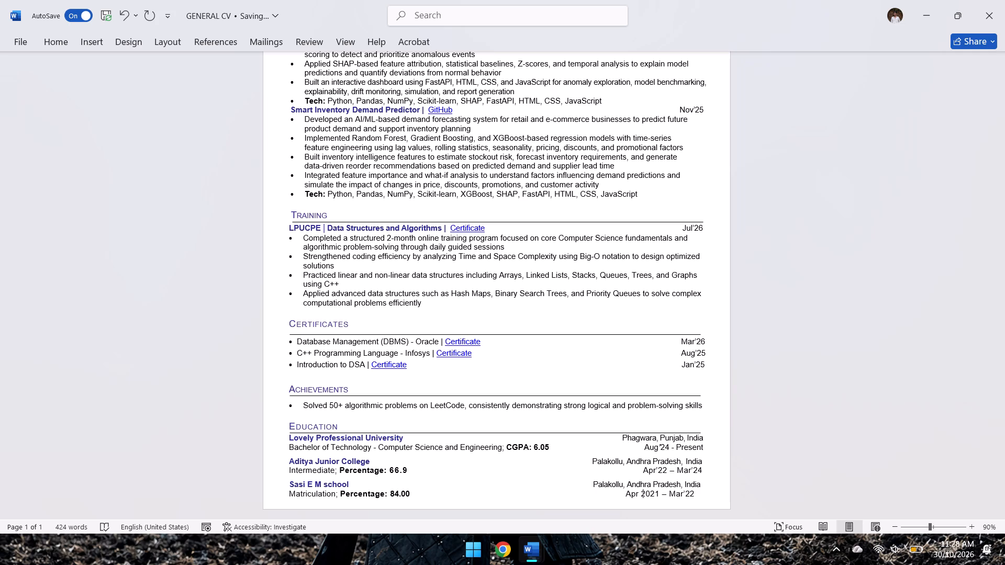
pyautogui.press('Right')
pyautogui.press('Right')
pyautogui.press('Right')
pyautogui.press('BackSpace')
pyautogui.press('BackSpace')
pyautogui.press('BackSpace')
pyautogui.press("'")
pyautogui.press('Left')
pyautogui.press('Left')
pyautogui.press('Left')
pyautogui.press('Left')
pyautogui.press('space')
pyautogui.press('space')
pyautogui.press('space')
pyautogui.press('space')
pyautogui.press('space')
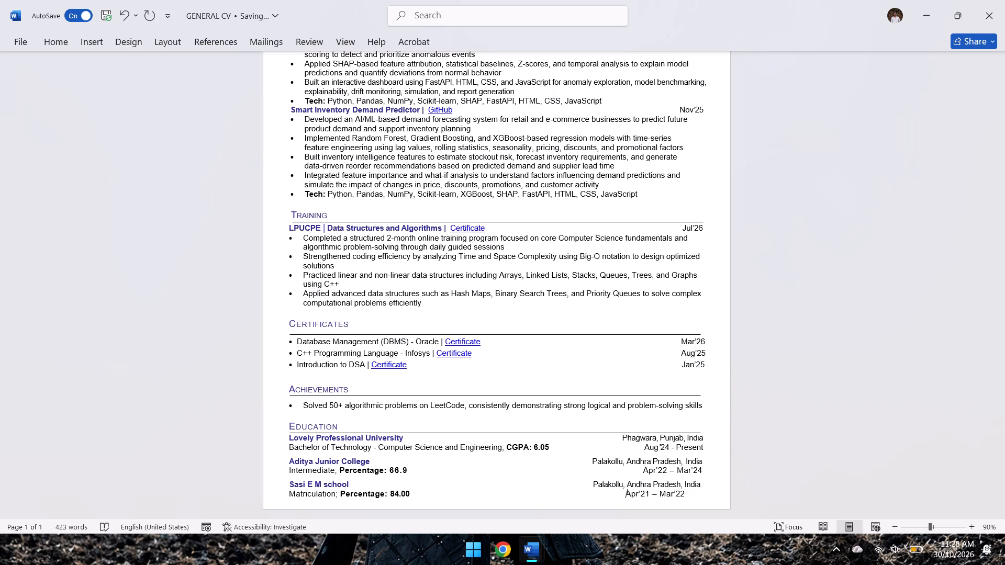
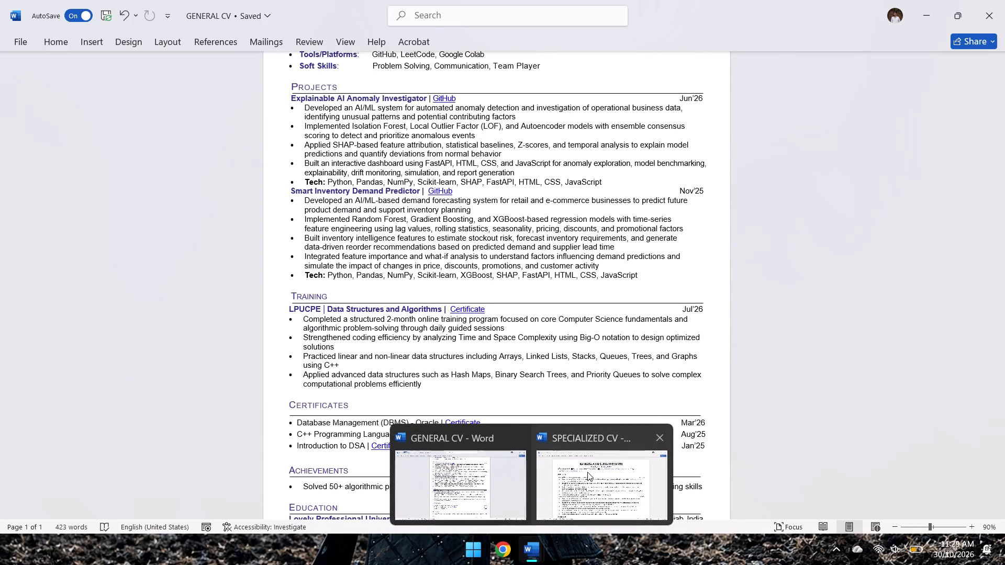
# Switch to the SPECIALIZED CV document and examine the dates and locations in its Education section at the end of the page.
pyautogui.click(587, 472)
pyautogui.scroll(-8, 587, 472)
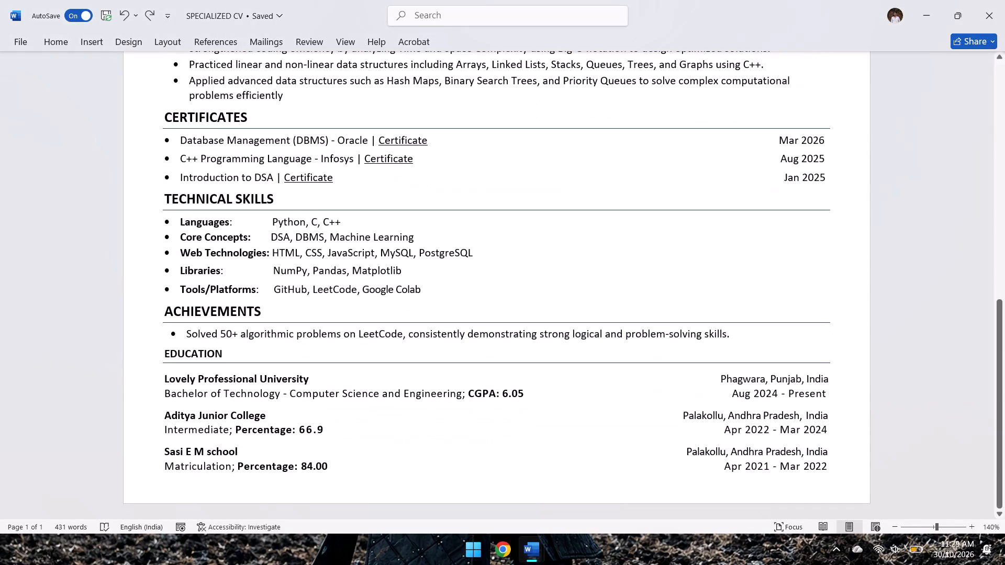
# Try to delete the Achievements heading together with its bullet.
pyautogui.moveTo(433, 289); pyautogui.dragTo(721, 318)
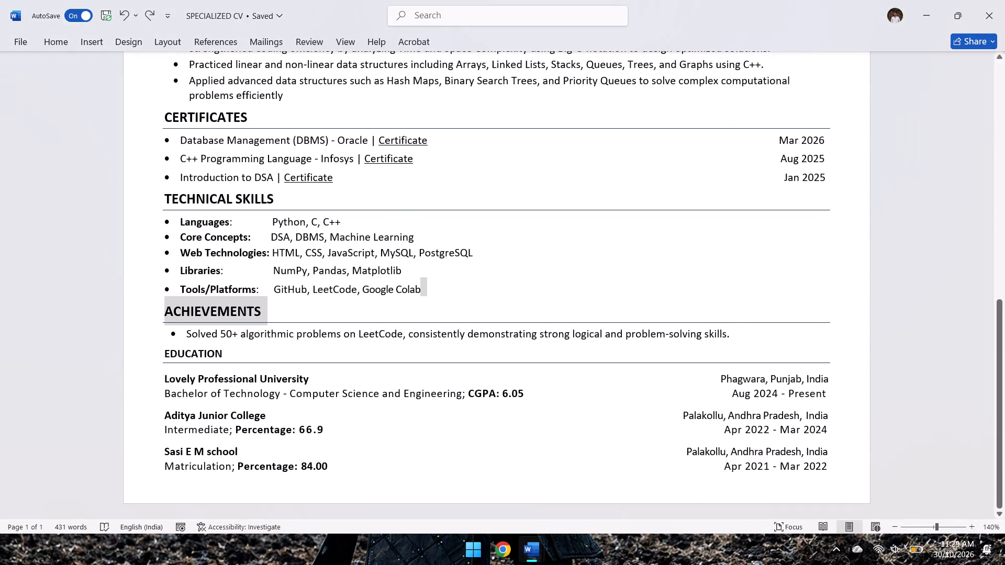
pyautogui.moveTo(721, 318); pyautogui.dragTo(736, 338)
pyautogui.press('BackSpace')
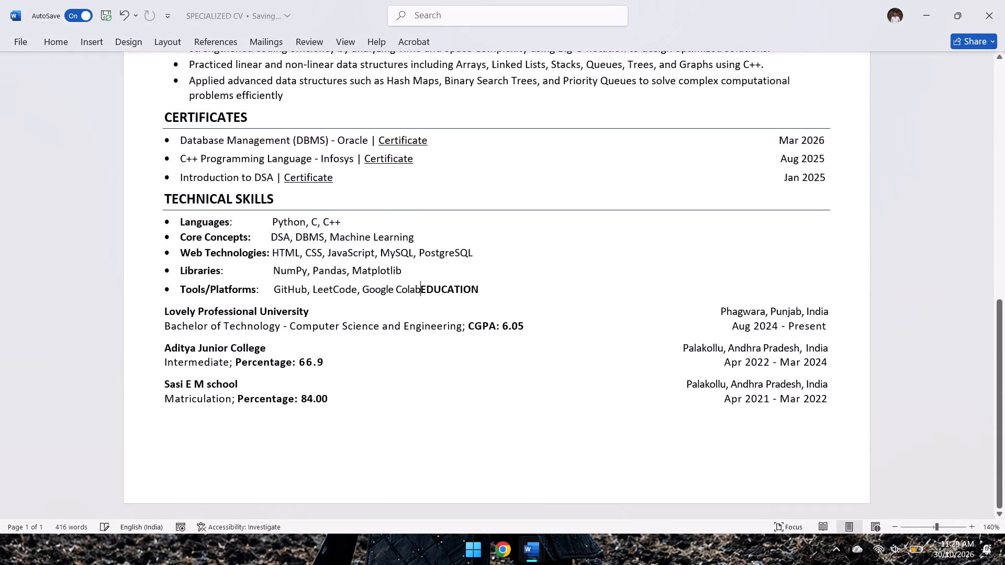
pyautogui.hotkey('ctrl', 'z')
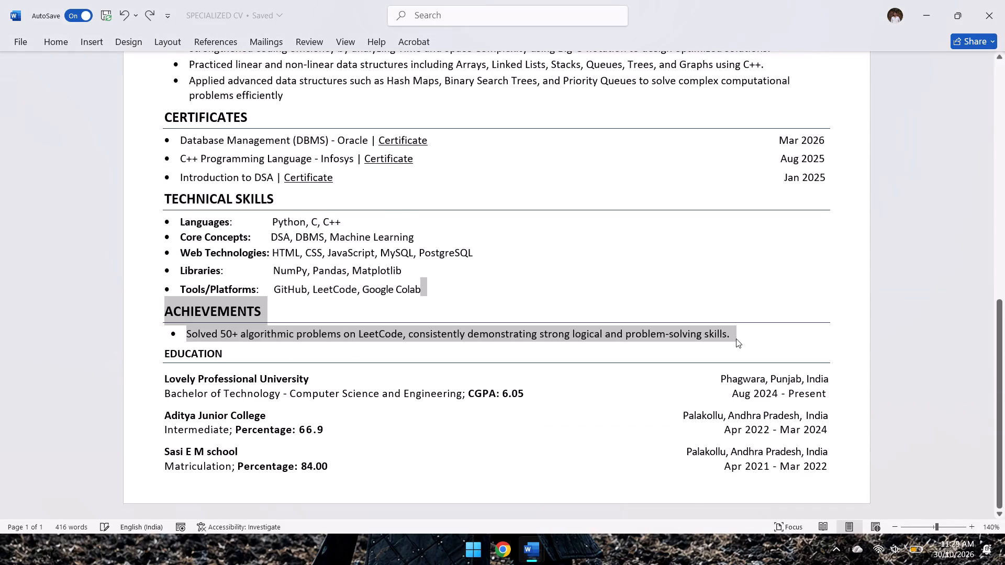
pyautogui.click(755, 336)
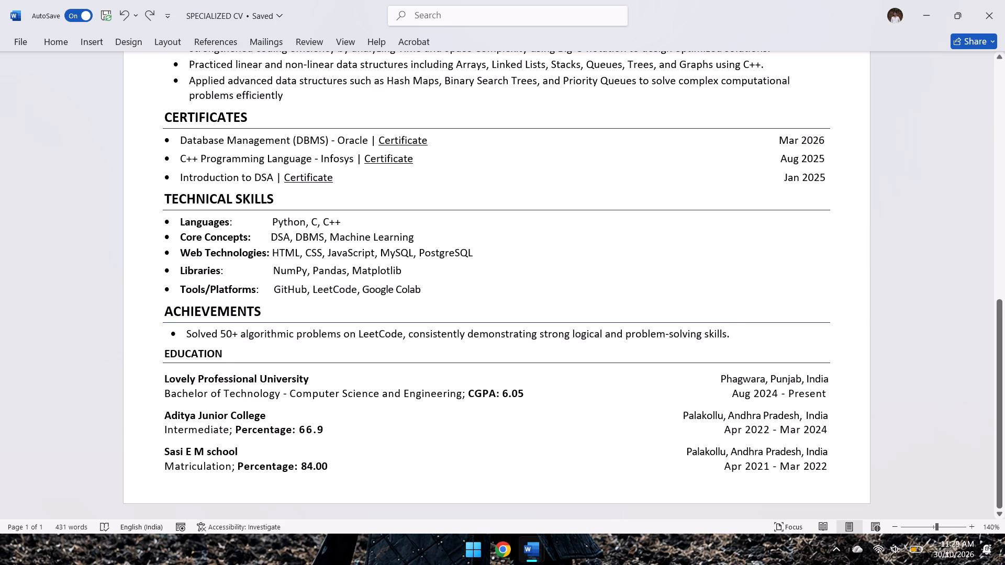
# Delete the LeetCode problem-solving bullet under Achievements.
pyautogui.moveTo(734, 332); pyautogui.dragTo(218, 329)
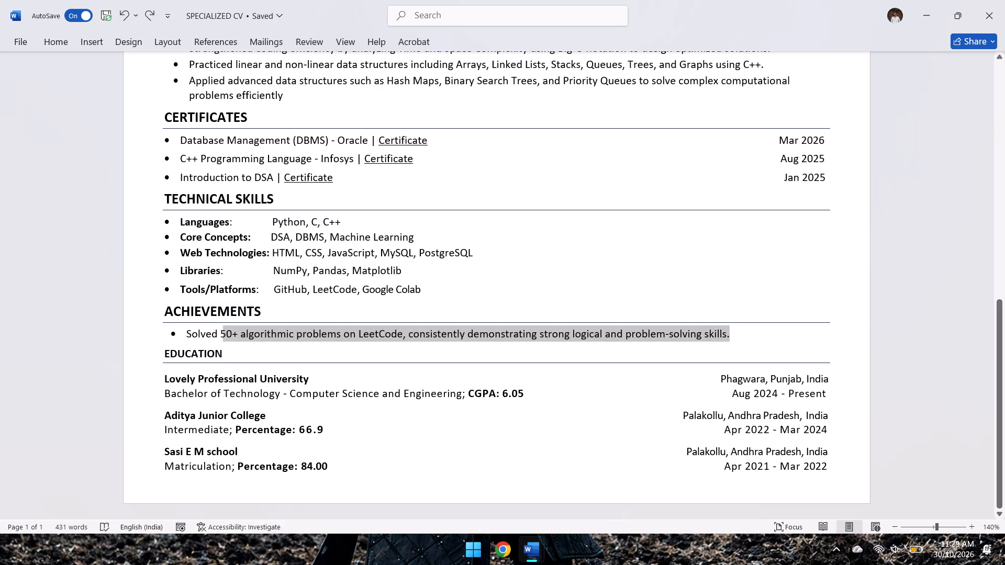
pyautogui.moveTo(218, 329); pyautogui.dragTo(205, 329)
pyautogui.press('BackSpace')
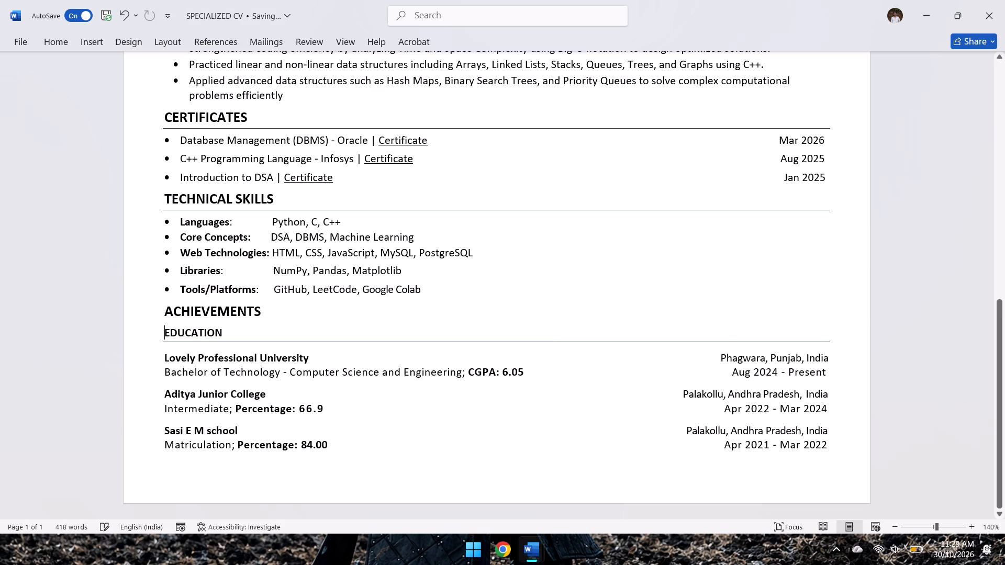
# Delete the Achievements heading so that Education directly follows Technical Skills.
pyautogui.click(167, 328)
pyautogui.press('Up')
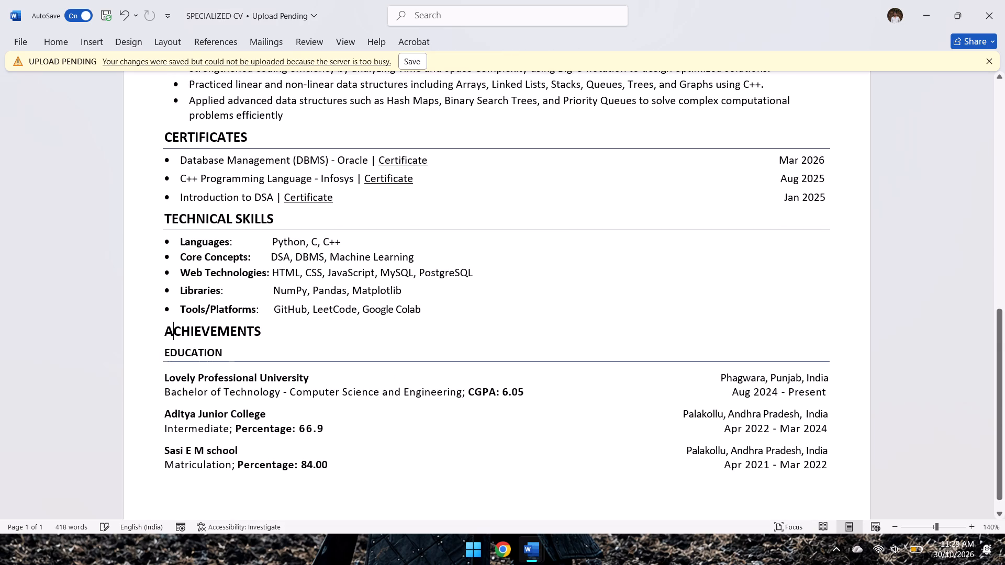
pyautogui.press('Down')
pyautogui.press('Left')
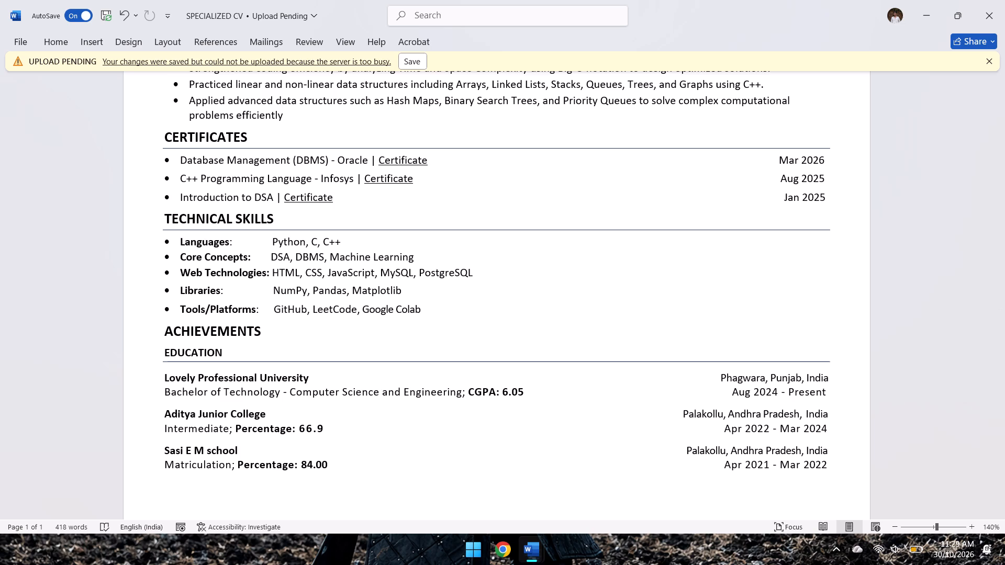
pyautogui.press('BackSpace')
pyautogui.press('BackSpace')
pyautogui.press('BackSpace')
pyautogui.press('BackSpace')
pyautogui.press('BackSpace')
pyautogui.press('BackSpace')
pyautogui.press('BackSpace')
pyautogui.press('BackSpace')
pyautogui.press('BackSpace')
pyautogui.press('BackSpace')
pyautogui.press('BackSpace')
pyautogui.press('BackSpace')
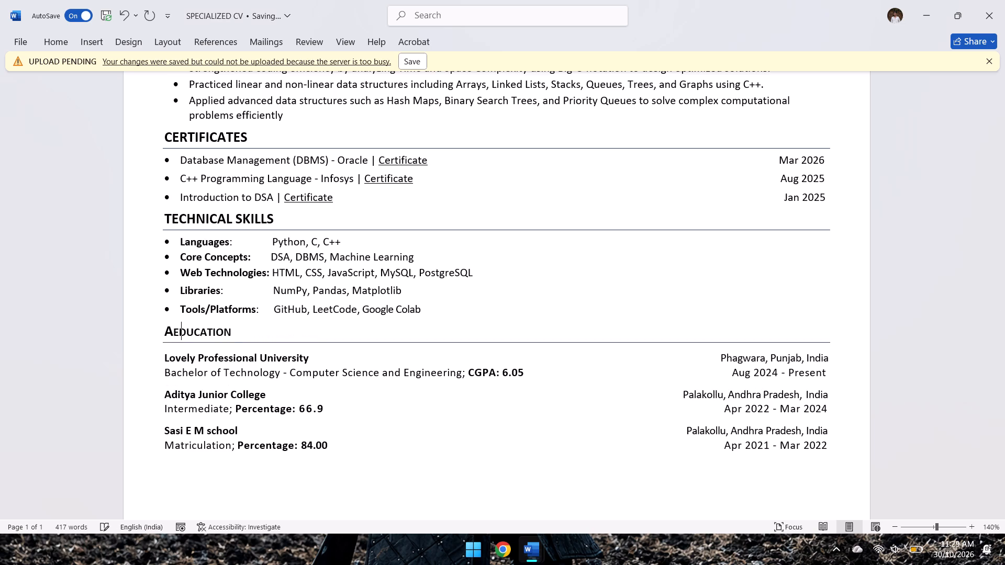
pyautogui.press('BackSpace')
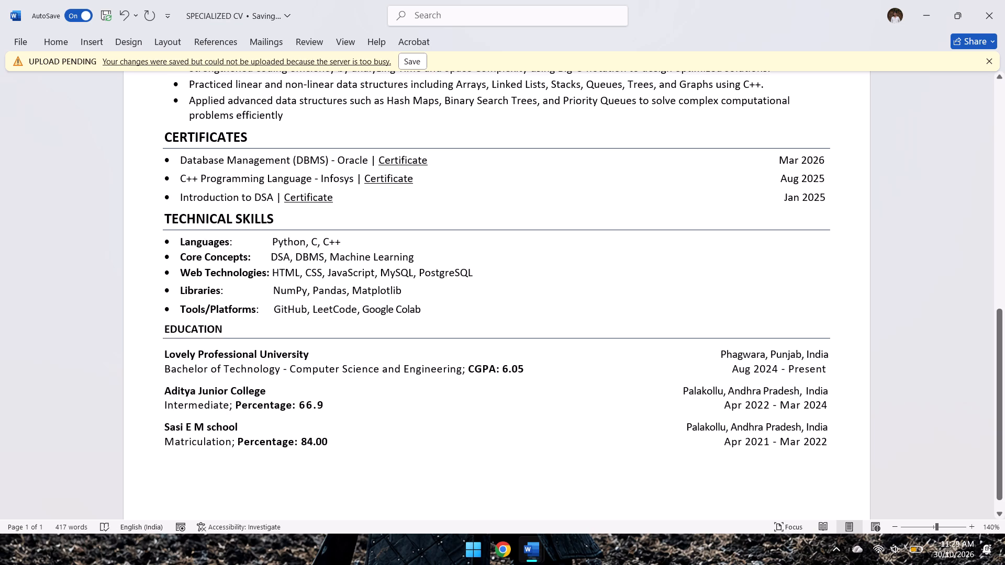
# Set the Education heading's font size to 12 to match the Technical Skills heading.
pyautogui.moveTo(166, 327); pyautogui.dragTo(221, 328)
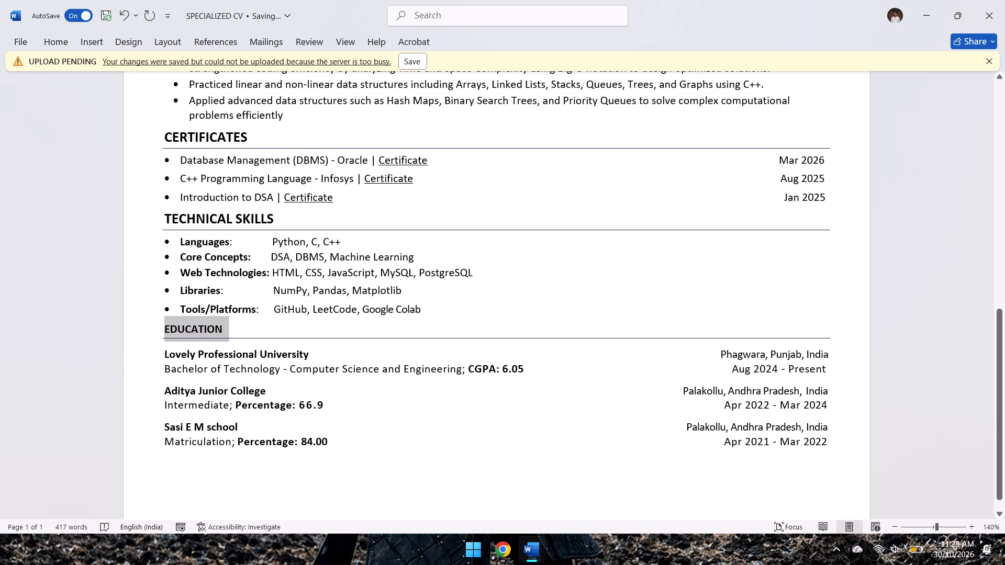
pyautogui.click(100, 315)
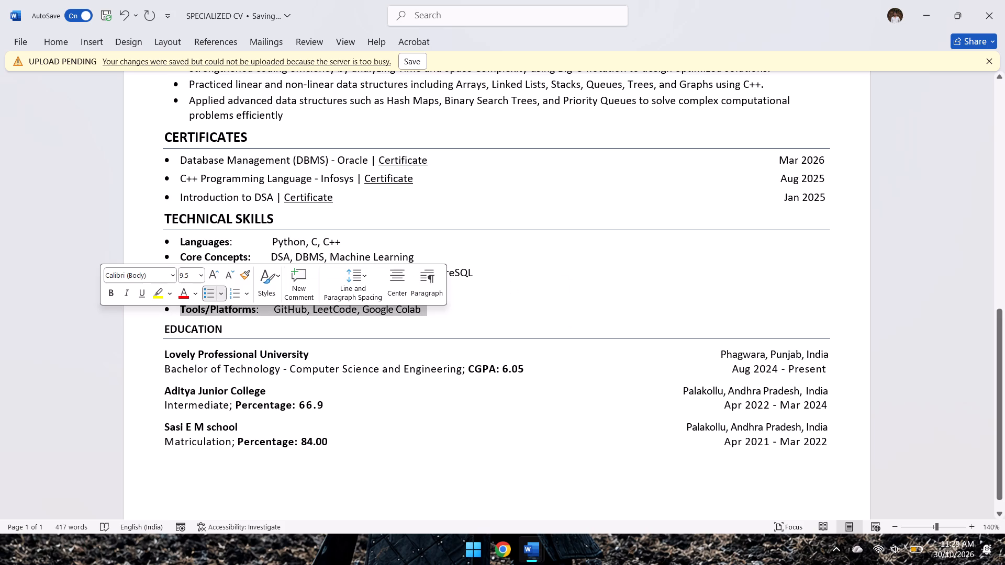
pyautogui.moveTo(274, 219); pyautogui.dragTo(221, 219)
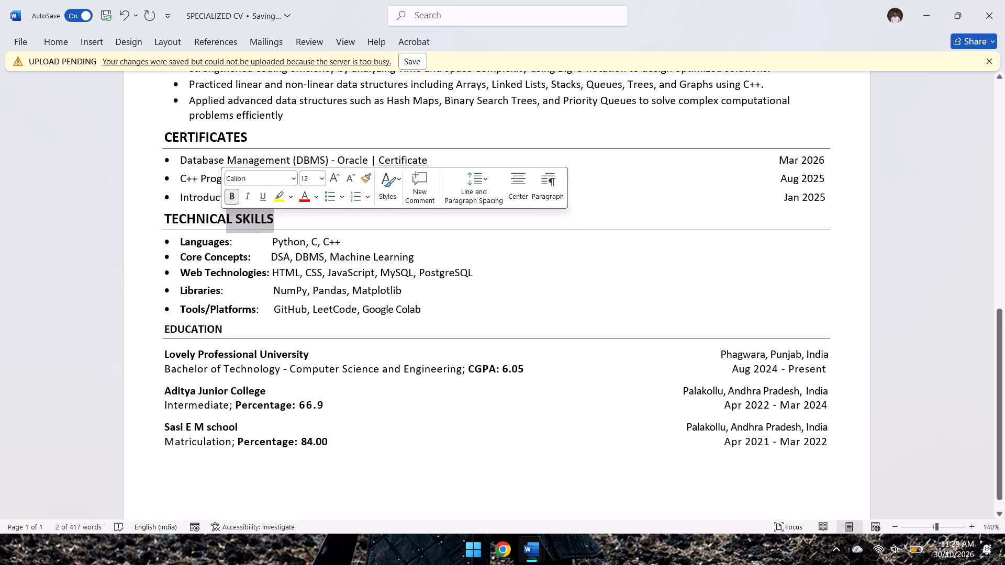
pyautogui.click(221, 332)
pyautogui.moveTo(221, 332); pyautogui.dragTo(183, 336)
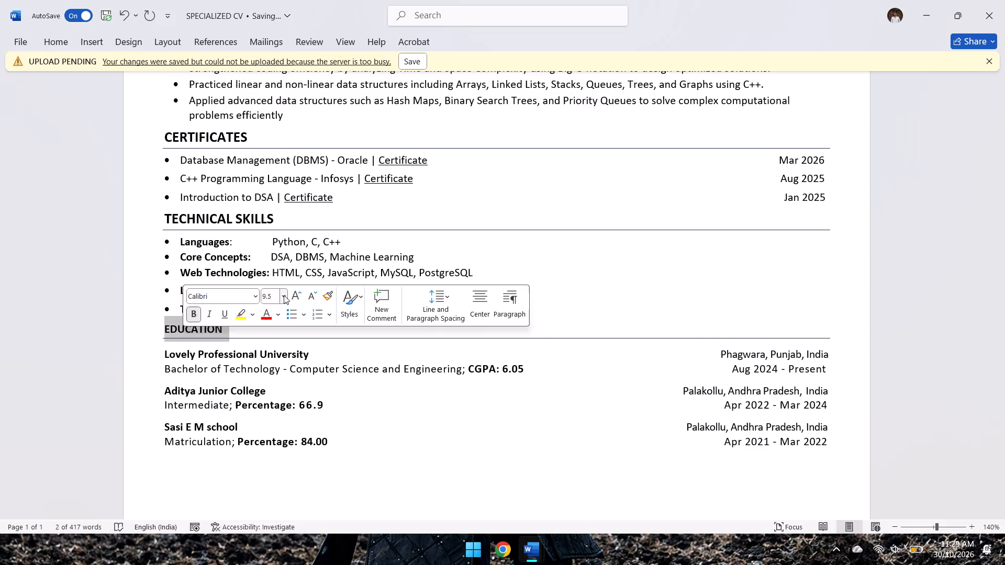
pyautogui.click(284, 295)
pyautogui.click(277, 111)
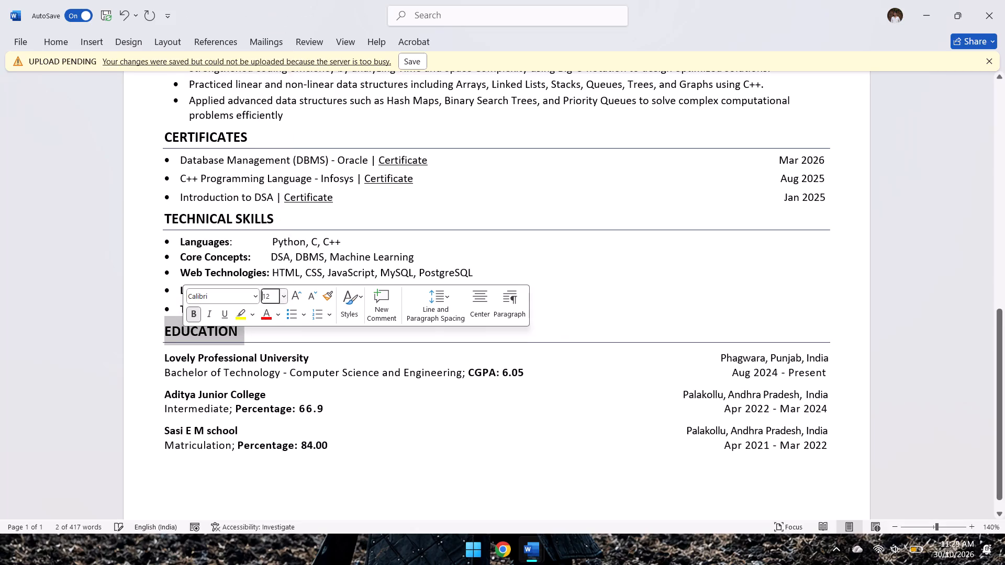
# Review the whole CV page, examining the name and section heading formatting and the date styles.
pyautogui.scroll(6, 934, 327)
pyautogui.keyDown('ctrl'); pyautogui.scroll(-1, 623, 353); pyautogui.keyUp('ctrl')
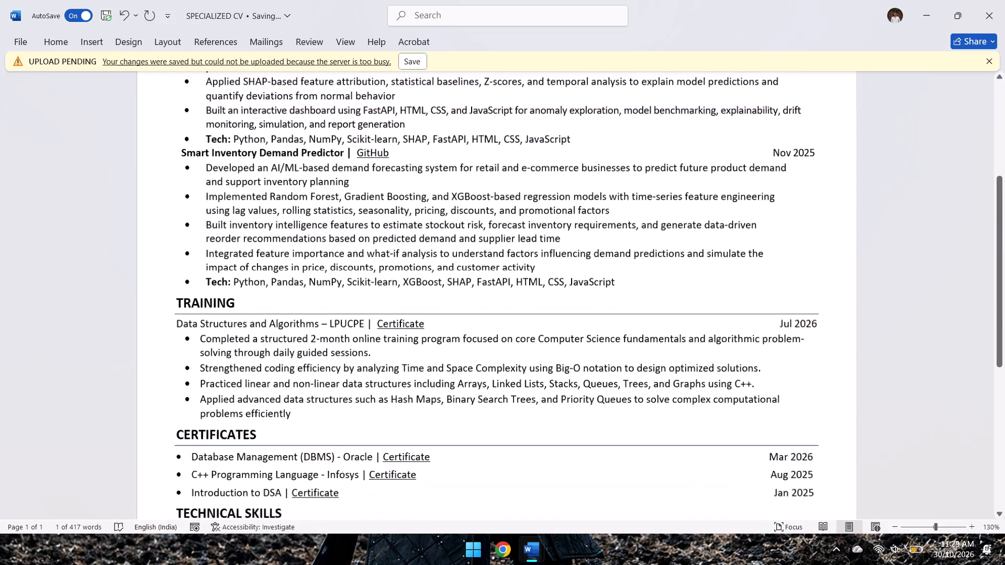
pyautogui.keyDown('ctrl'); pyautogui.scroll(-2, 623, 353); pyautogui.keyUp('ctrl')
pyautogui.scroll(4, 623, 353)
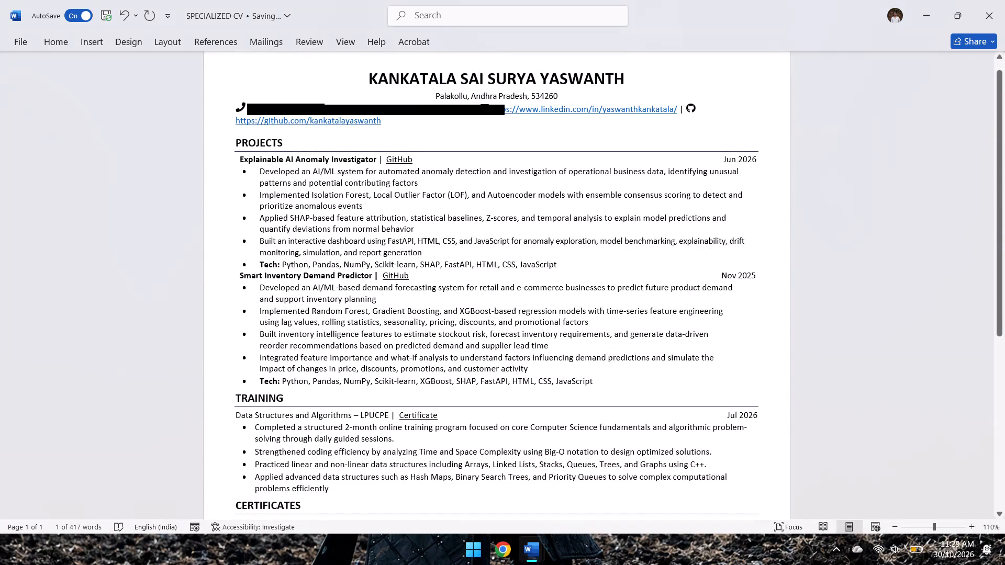
pyautogui.moveTo(278, 142); pyautogui.dragTo(248, 142)
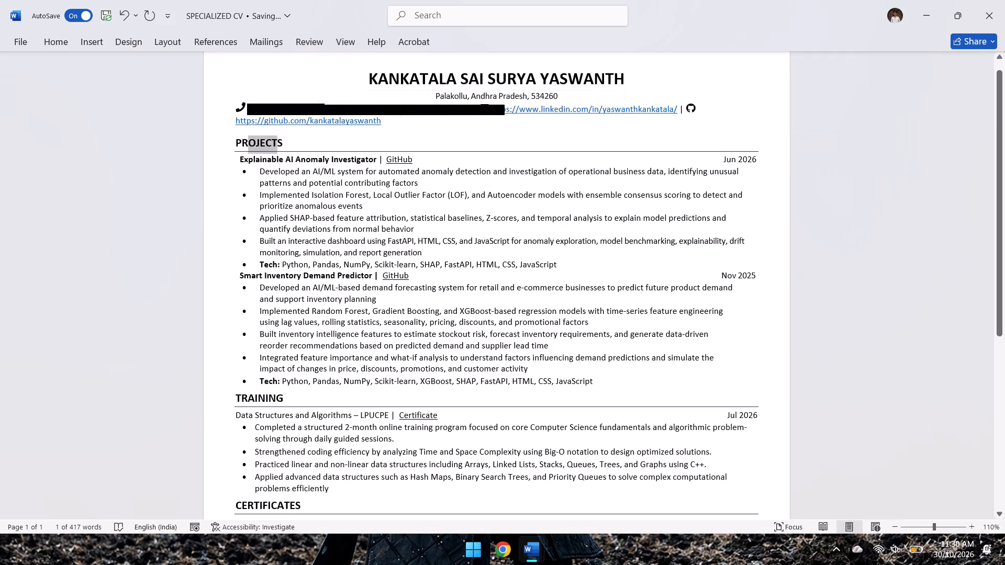
pyautogui.moveTo(500, 72); pyautogui.dragTo(397, 88)
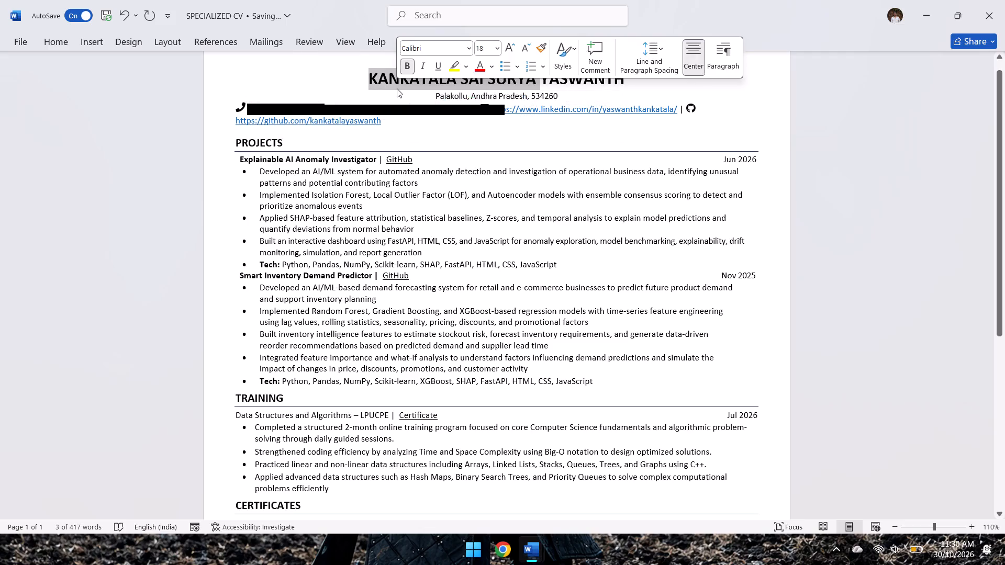
pyautogui.click(835, 180)
pyautogui.scroll(-8, 835, 180)
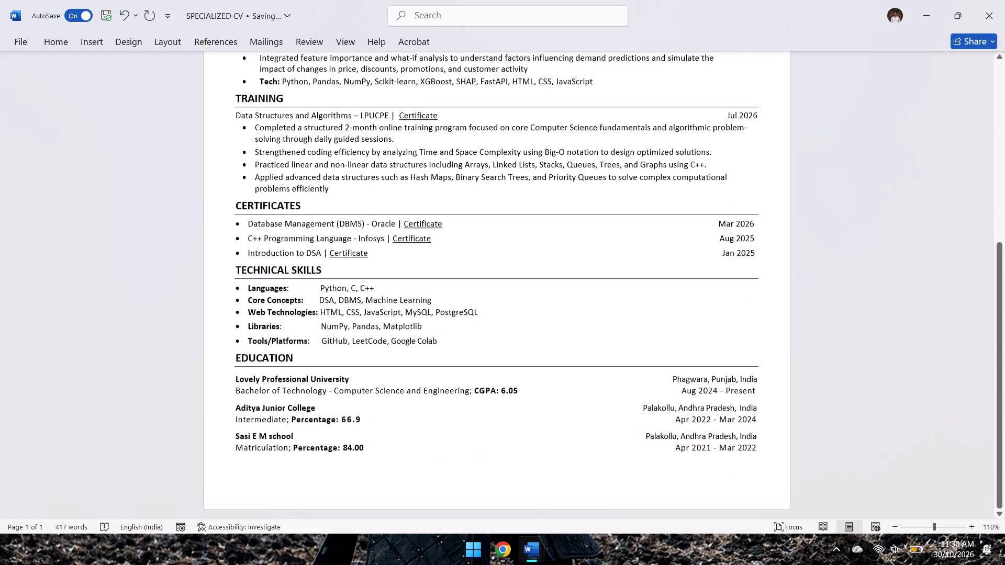
pyautogui.scroll(-3, 835, 180)
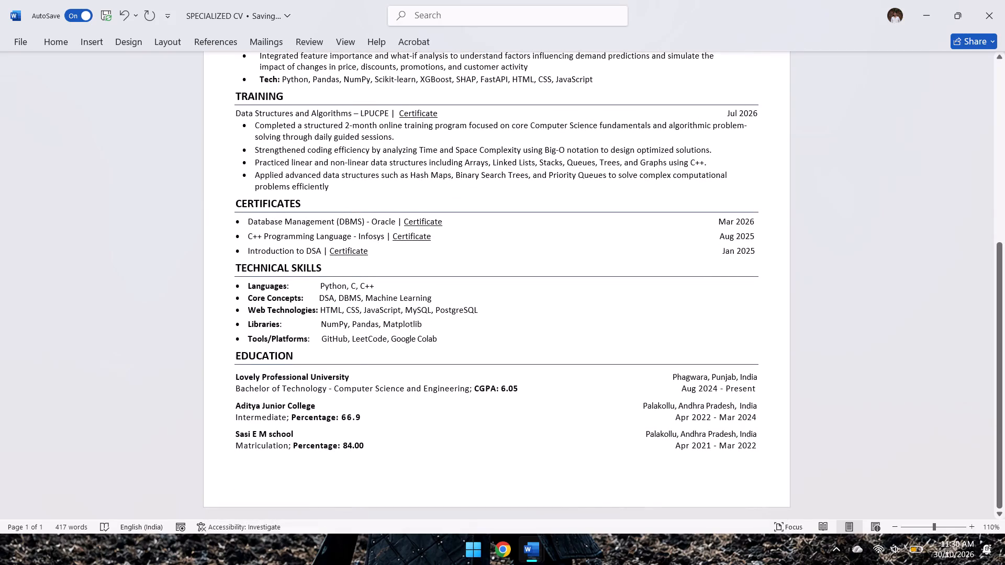
pyautogui.scroll(6, 635, 347)
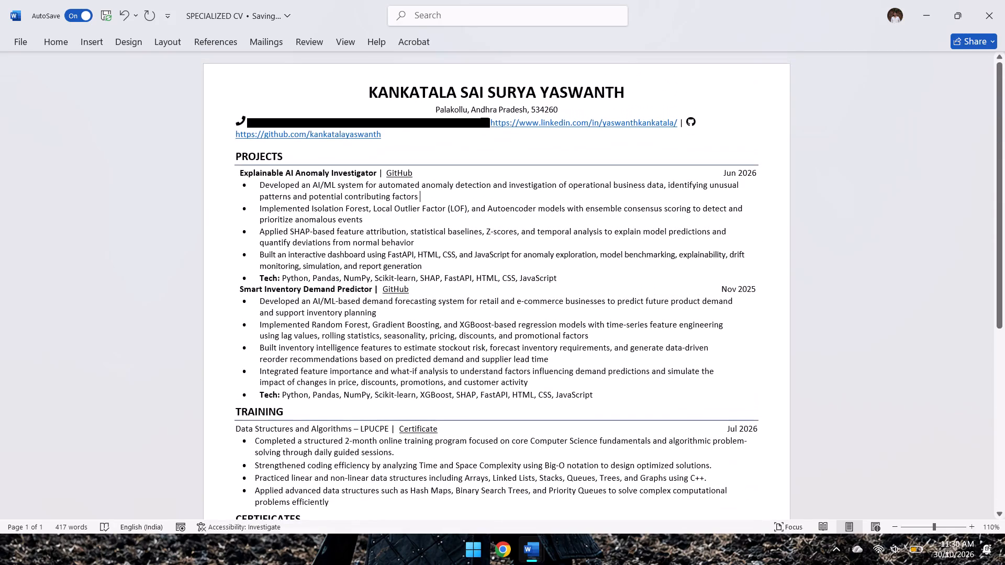
# Shorten the Explainable AI Anomaly Investigator project date to Jun'26.
pyautogui.click(746, 174)
pyautogui.press('BackSpace')
pyautogui.press('BackSpace')
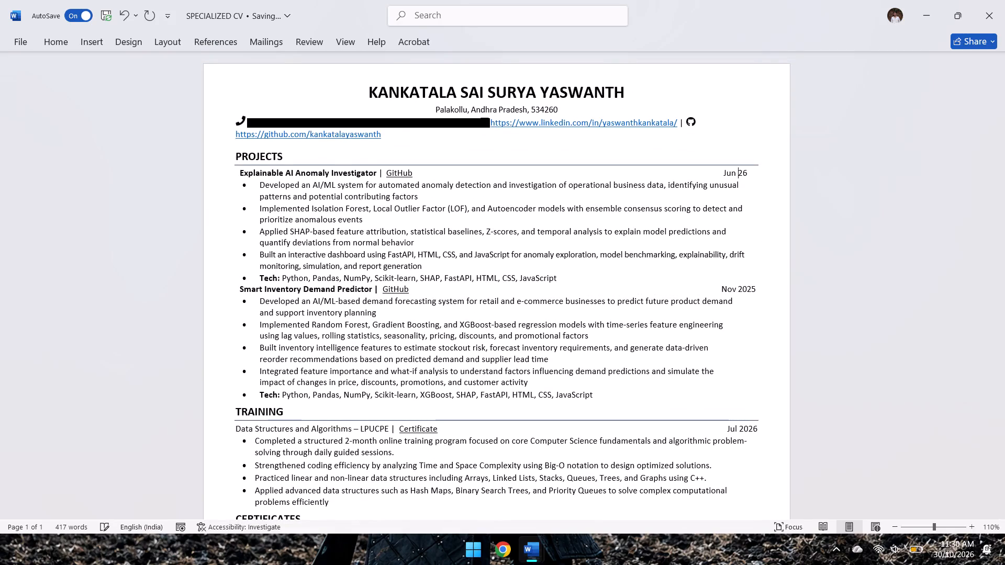
pyautogui.press('BackSpace')
pyautogui.press("'")
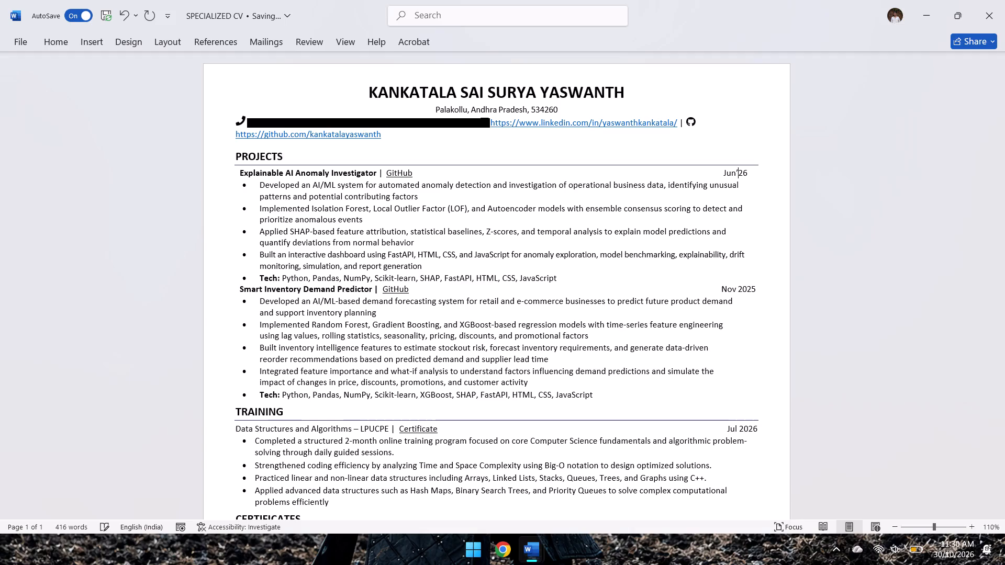
# Add four spaces before the Explainable AI Anomaly Investigator date to bring it back to the right margin.
pyautogui.press('Left')
pyautogui.press('Left')
pyautogui.press('Left')
pyautogui.press('Left')
pyautogui.press('space')
pyautogui.press('space')
pyautogui.press('space')
pyautogui.press('space')
pyautogui.press('space')
pyautogui.press('BackSpace')
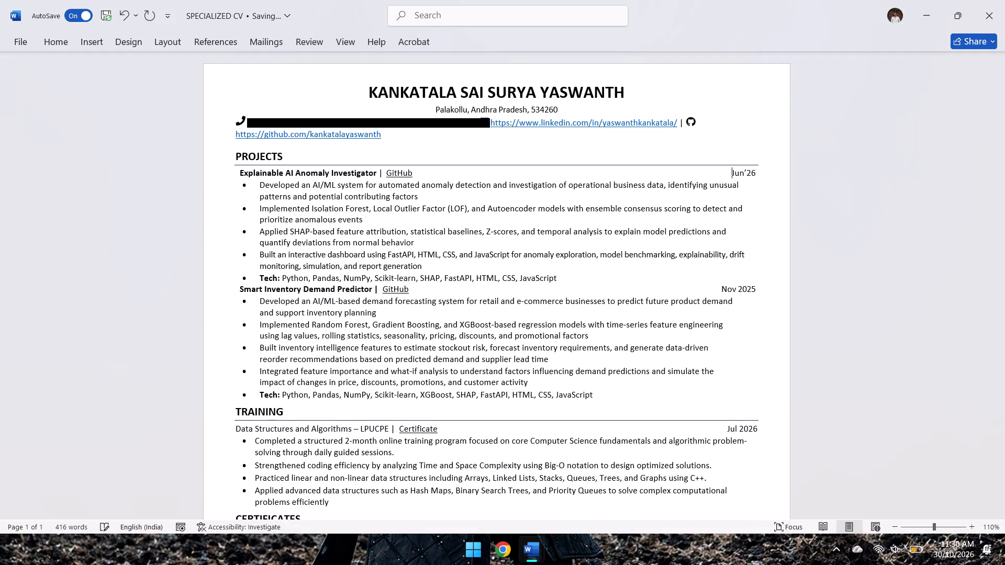
# Shorten the Smart Inventory Demand Predictor project date to Nov'25.
pyautogui.press('Right')
pyautogui.press('Right')
pyautogui.press('Right')
pyautogui.press('Right')
pyautogui.press('Right')
pyautogui.press('Right')
pyautogui.press('Right')
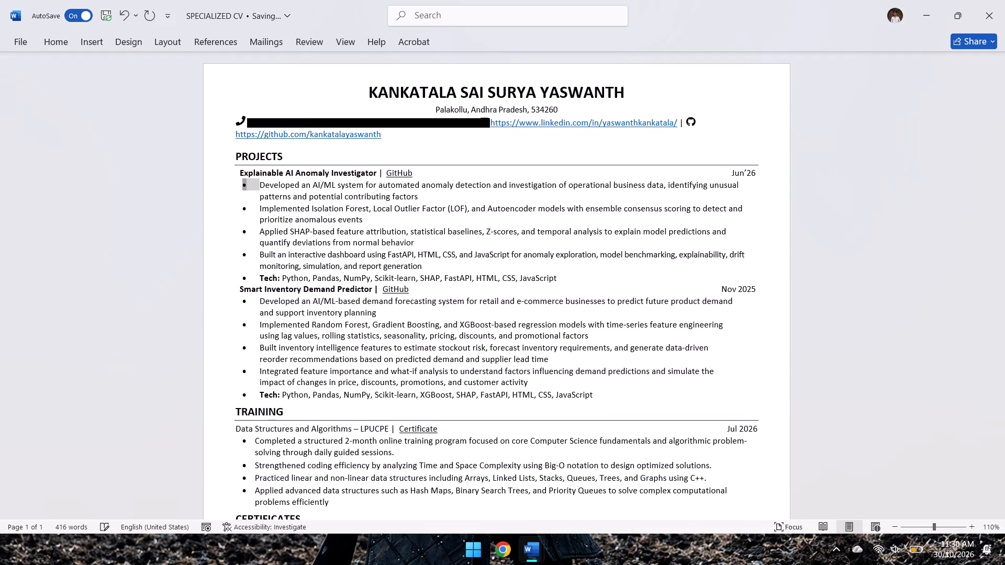
pyautogui.press('Left')
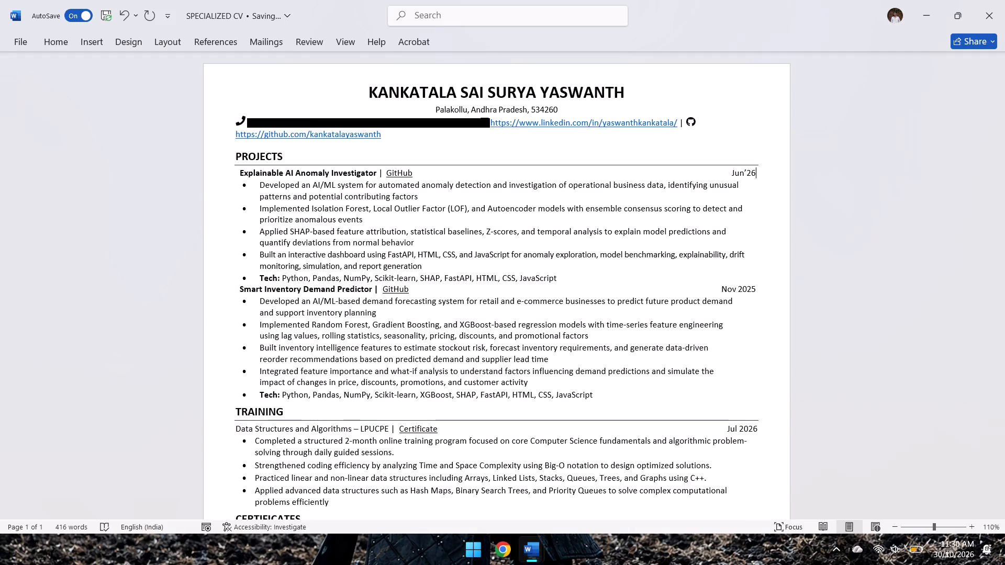
pyautogui.press('Down')
pyautogui.press('Down')
pyautogui.press('Down')
pyautogui.press('Down')
pyautogui.press('Down')
pyautogui.press('Down')
pyautogui.press('Down')
pyautogui.press('Down')
pyautogui.press('Down')
pyautogui.press('Down')
pyautogui.press('Down')
pyautogui.press('Up')
pyautogui.press('Left')
pyautogui.press('Left')
pyautogui.press('BackSpace')
pyautogui.press('BackSpace')
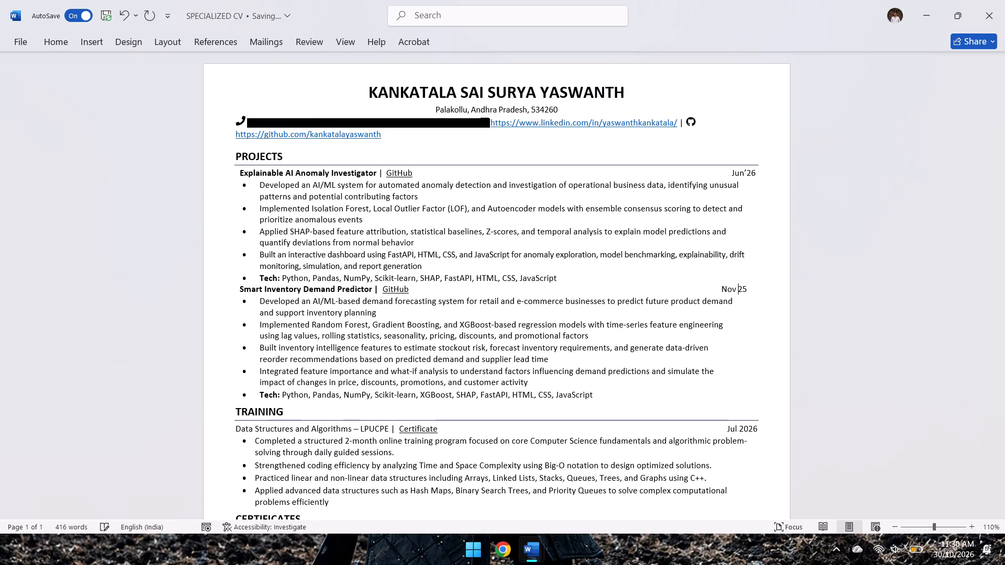
pyautogui.press('BackSpace')
pyautogui.press("'")
# Add five spaces before the Smart Inventory Demand Predictor date to align it with the right margin.
pyautogui.press('Left')
pyautogui.press('Left')
pyautogui.press('Left')
pyautogui.press('Left')
pyautogui.press('space')
pyautogui.press('space')
pyautogui.press('space')
pyautogui.press('space')
pyautogui.press('space')
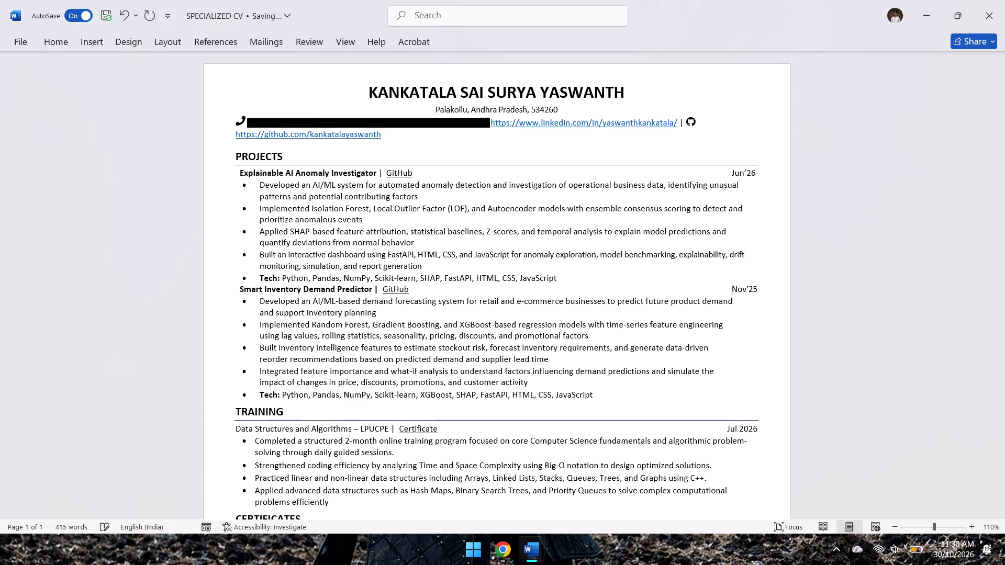
pyautogui.press('space')
pyautogui.press('BackSpace')
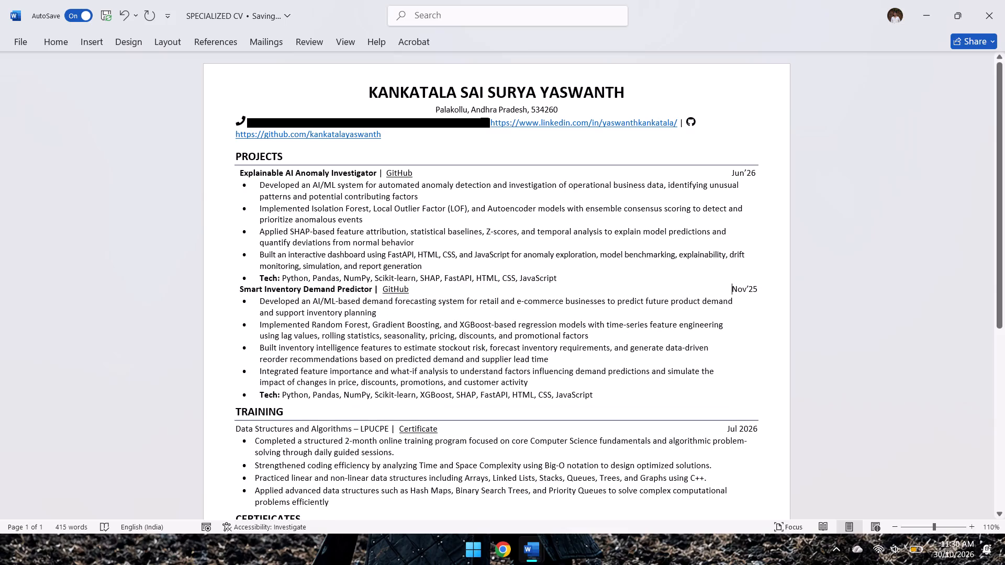
# Shorten the Data Structures and Algorithms training date to Jul'26.
pyautogui.click(748, 426)
pyautogui.press('BackSpace')
pyautogui.press('BackSpace')
pyautogui.press('BackSpace')
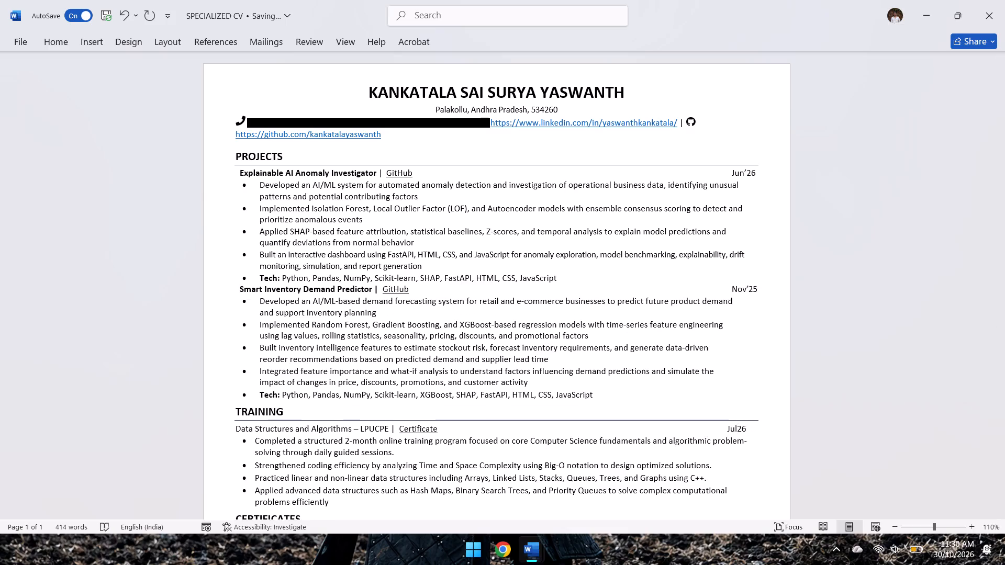
pyautogui.press("'")
# Add four spaces before the Data Structures and Algorithms training date to bring it back to the right margin.
pyautogui.press('Left')
pyautogui.press('Left')
pyautogui.press('Left')
pyautogui.press('Left')
pyautogui.press('space')
pyautogui.press('space')
pyautogui.press('space')
pyautogui.press('space')
pyautogui.press('space')
pyautogui.press('BackSpace')
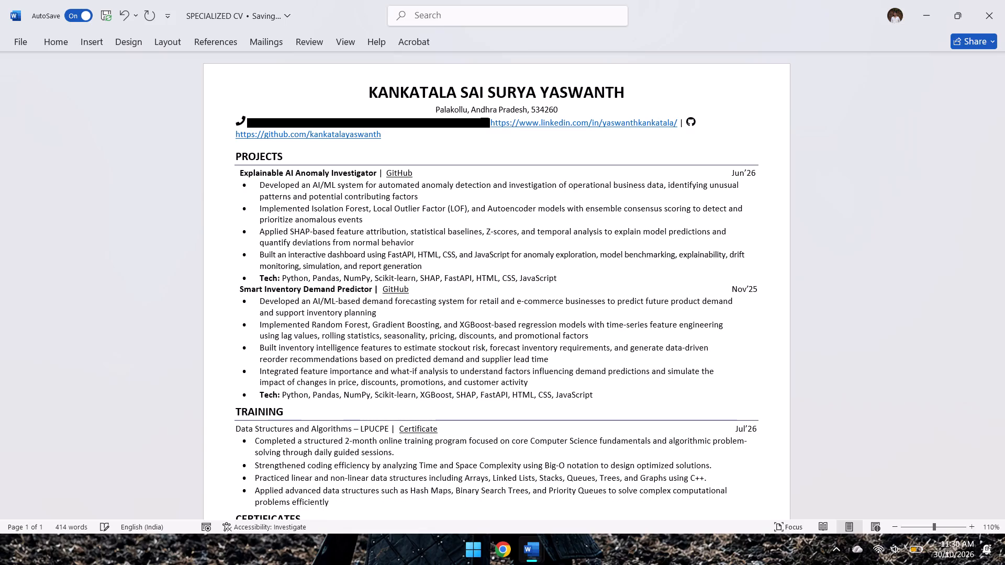
# Shorten the Database Management (DBMS) certificate date to Mar'26.
pyautogui.scroll(-1, 748, 426)
pyautogui.press('Right')
pyautogui.press('Right')
pyautogui.press('Right')
pyautogui.press('Right')
pyautogui.press('Right')
pyautogui.press('Right')
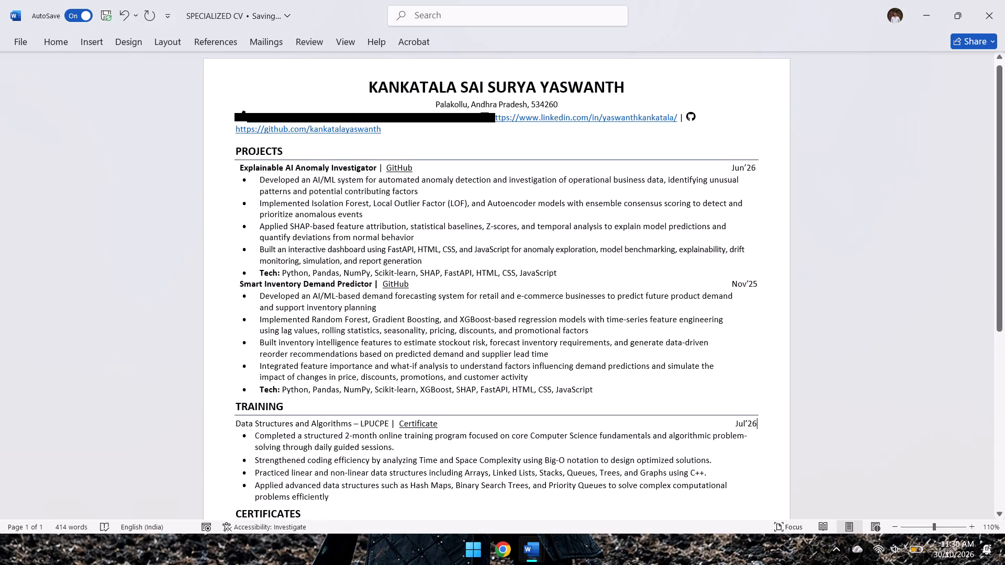
pyautogui.press('Right')
pyautogui.press('Left')
pyautogui.scroll(-1, 748, 426)
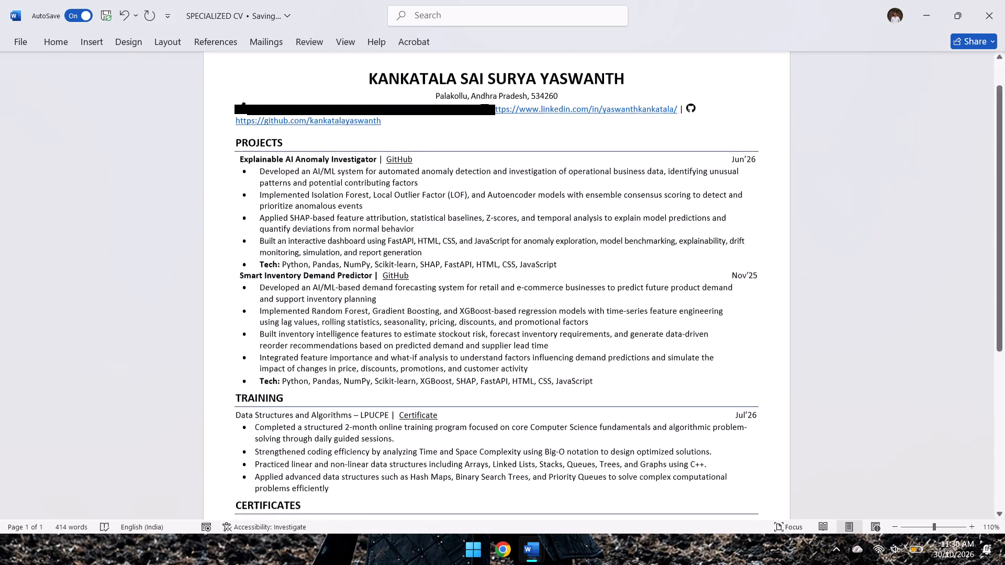
pyautogui.scroll(-3, 748, 426)
pyautogui.click(746, 378)
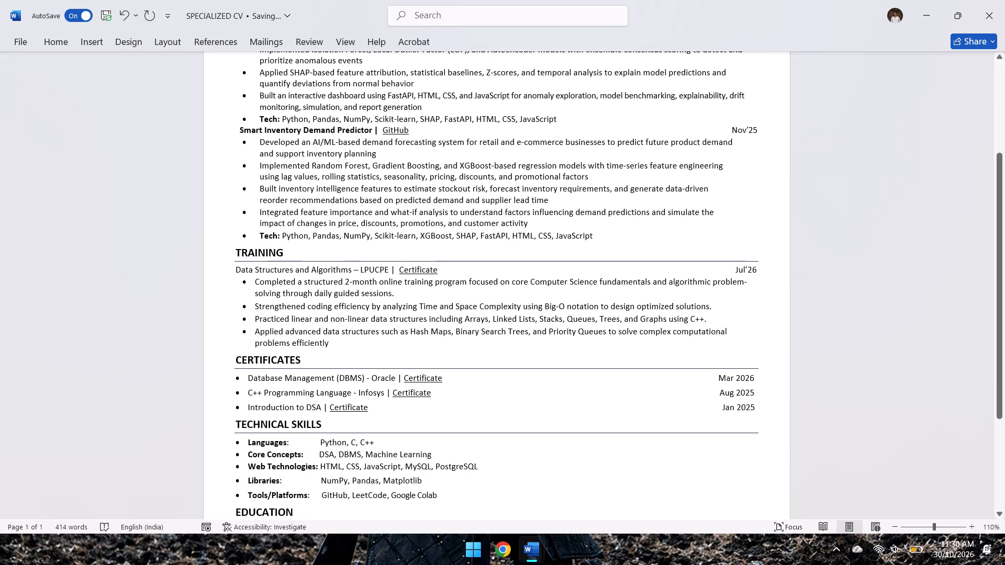
pyautogui.press('BackSpace')
pyautogui.press('BackSpace')
pyautogui.press('BackSpace')
pyautogui.press('BackSpace')
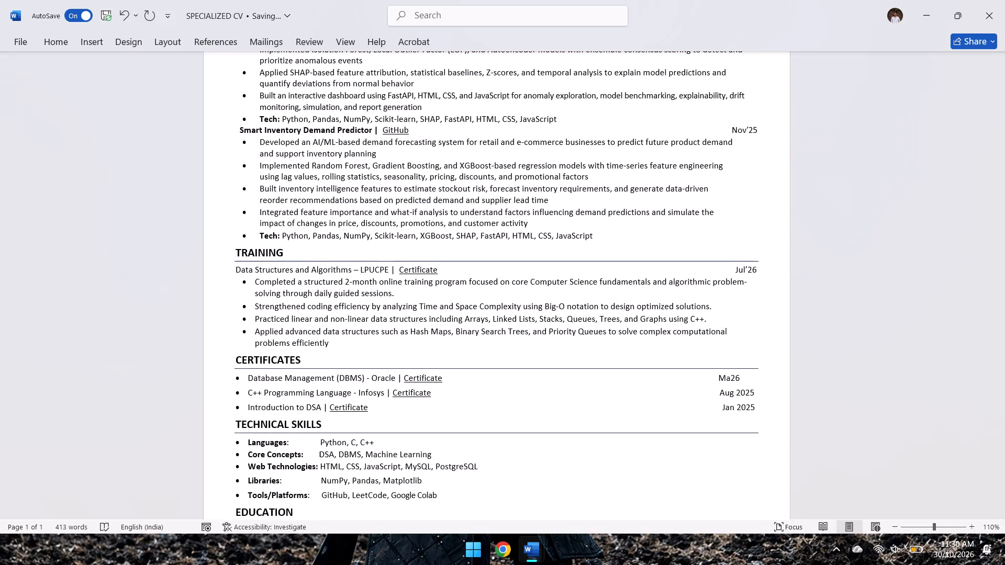
pyautogui.write("r'")
# Add five spaces before the Database Management certificate date to align it with the right margin.
pyautogui.press('Left')
pyautogui.press('Left')
pyautogui.press('Left')
pyautogui.press('Left')
pyautogui.press('Left')
pyautogui.press('Right')
pyautogui.press('space')
pyautogui.press('space')
pyautogui.press('space')
pyautogui.press('space')
pyautogui.press('space')
pyautogui.press('space')
pyautogui.press('space')
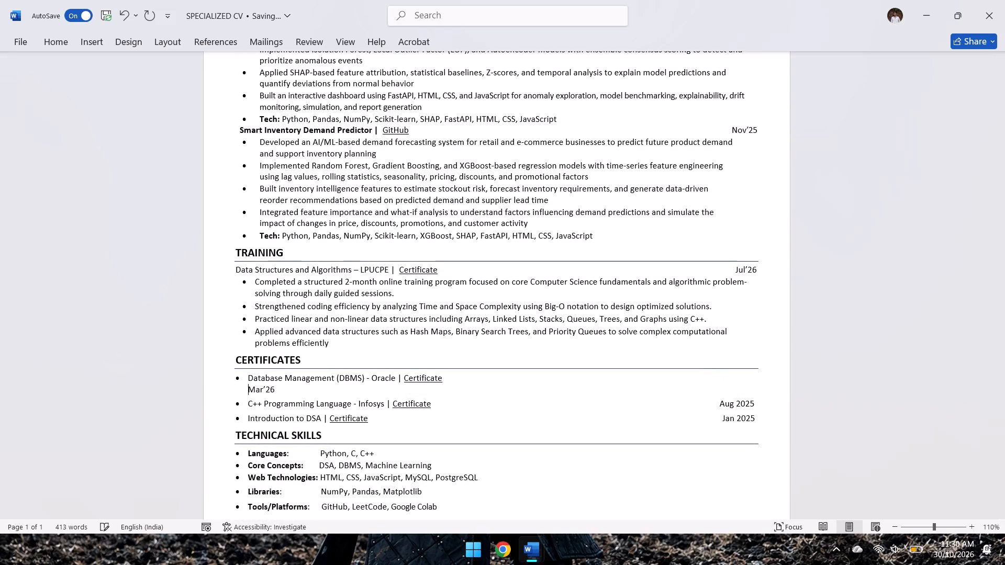
pyautogui.press('BackSpace')
pyautogui.press('BackSpace')
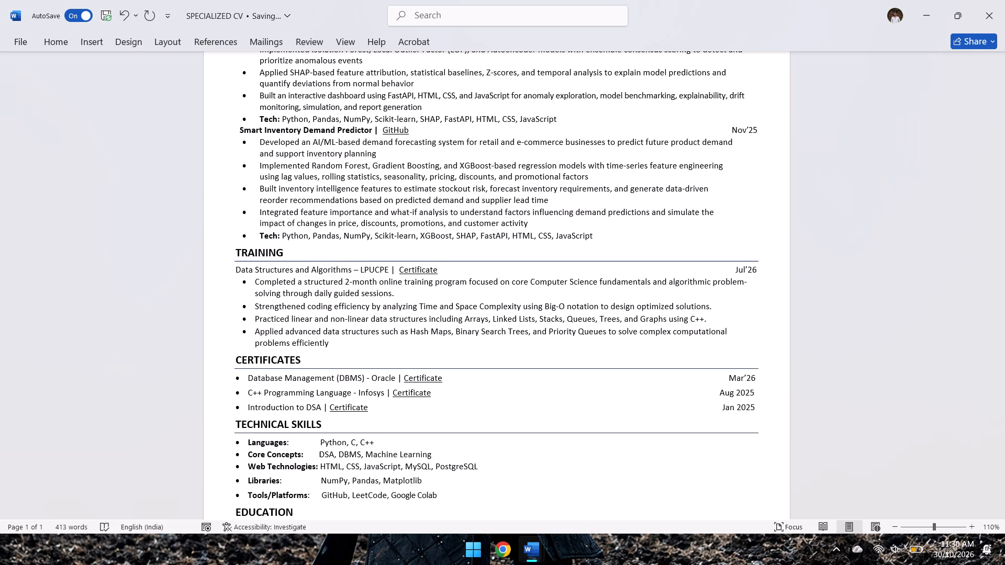
# Shorten the C++ Programming Language certificate date to Aug'25.
pyautogui.press('Right')
pyautogui.press('Down')
pyautogui.press('Right')
pyautogui.press('Right')
pyautogui.press('Right')
pyautogui.press('Left')
pyautogui.press('BackSpace')
pyautogui.press('BackSpace')
pyautogui.press('BackSpace')
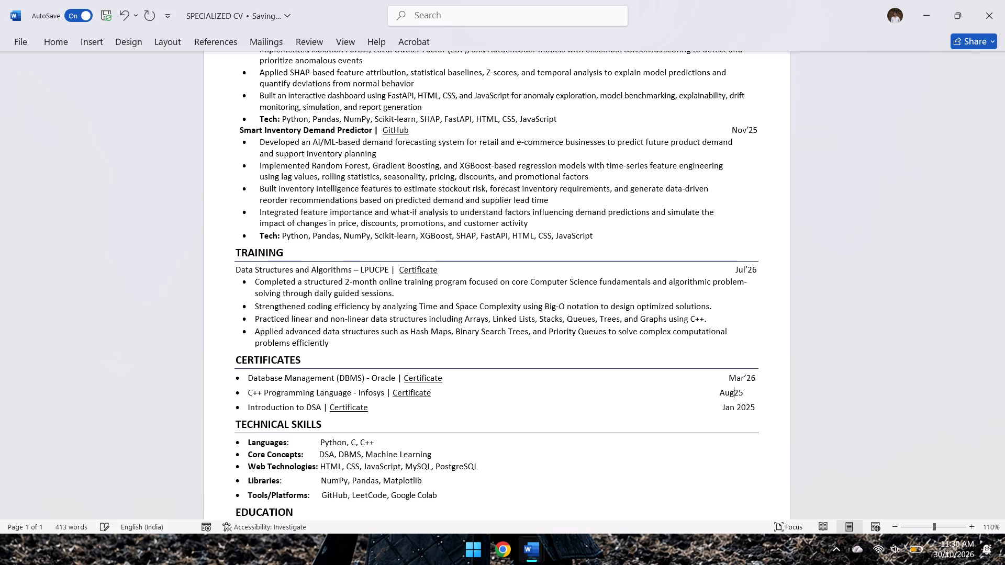
pyautogui.press("'")
# Add five spaces before the C++ Programming Language certificate date to align it with the date above.
pyautogui.press('Left')
pyautogui.press('Left')
pyautogui.press('Left')
pyautogui.press('Left')
pyautogui.press('space')
pyautogui.press('space')
pyautogui.press('space')
pyautogui.press('space')
pyautogui.press('space')
pyautogui.press('space')
pyautogui.press('BackSpace')
# Shorten the Introduction to DSA certificate date to Jan'25.
pyautogui.press('Down')
pyautogui.press('Right')
pyautogui.press('Right')
pyautogui.press('Right')
pyautogui.press('Right')
pyautogui.press('BackSpace')
pyautogui.press('BackSpace')
pyautogui.press('BackSpace')
pyautogui.press("'")
# Add four spaces before the Introduction to DSA certificate date to bring it in line with the dates above.
pyautogui.press('Left')
pyautogui.press('Left')
pyautogui.press('Left')
pyautogui.press('space')
pyautogui.press('BackSpace')
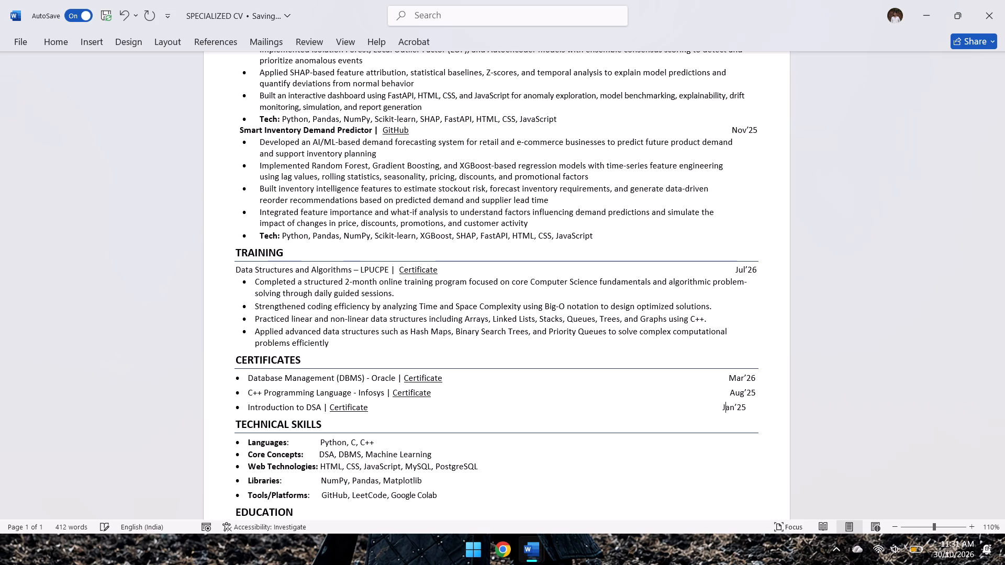
pyautogui.press('Left')
pyautogui.press('space')
pyautogui.press('space')
pyautogui.press('space')
pyautogui.press('space')
pyautogui.press('space')
pyautogui.press('space')
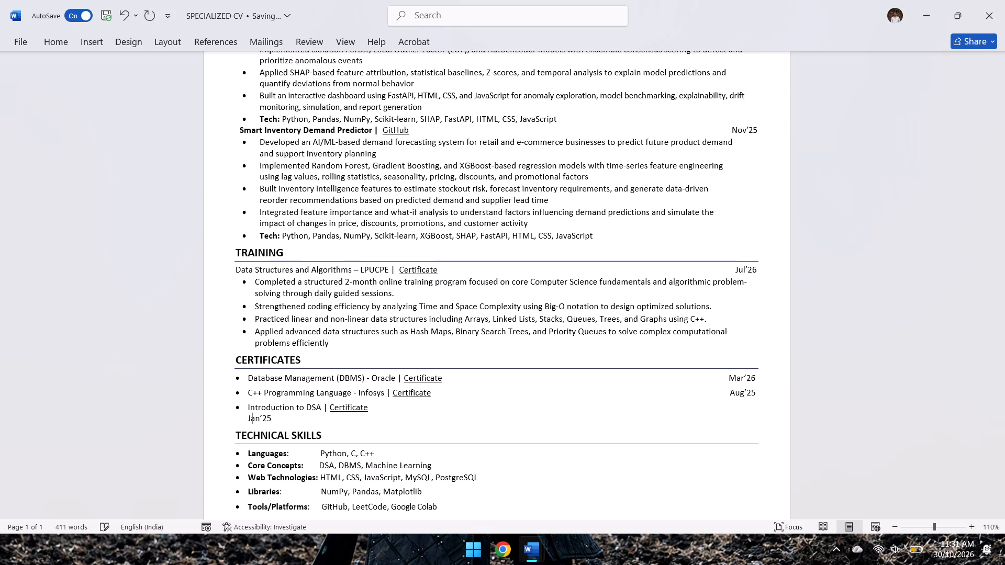
pyautogui.press('BackSpace')
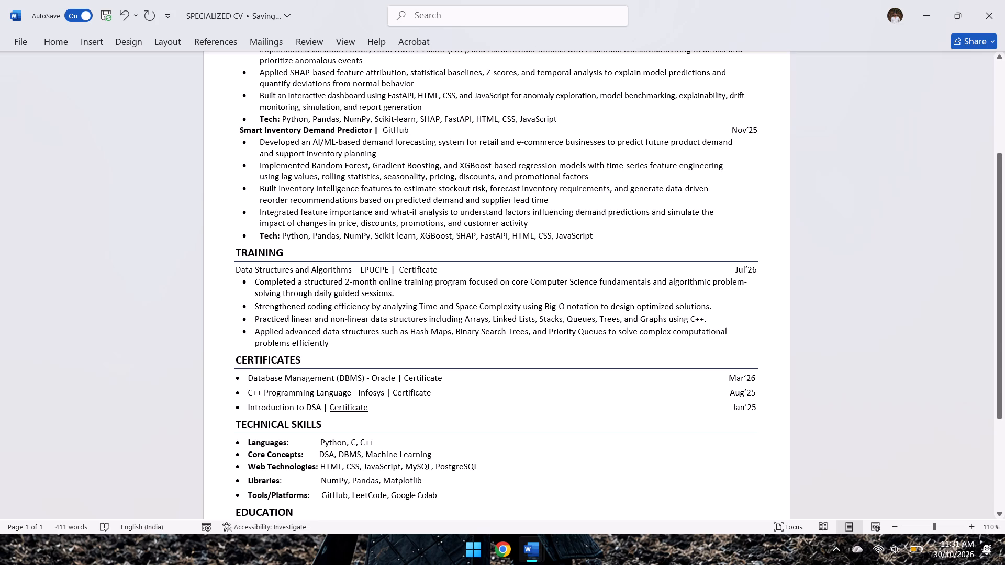
pyautogui.press('BackSpace')
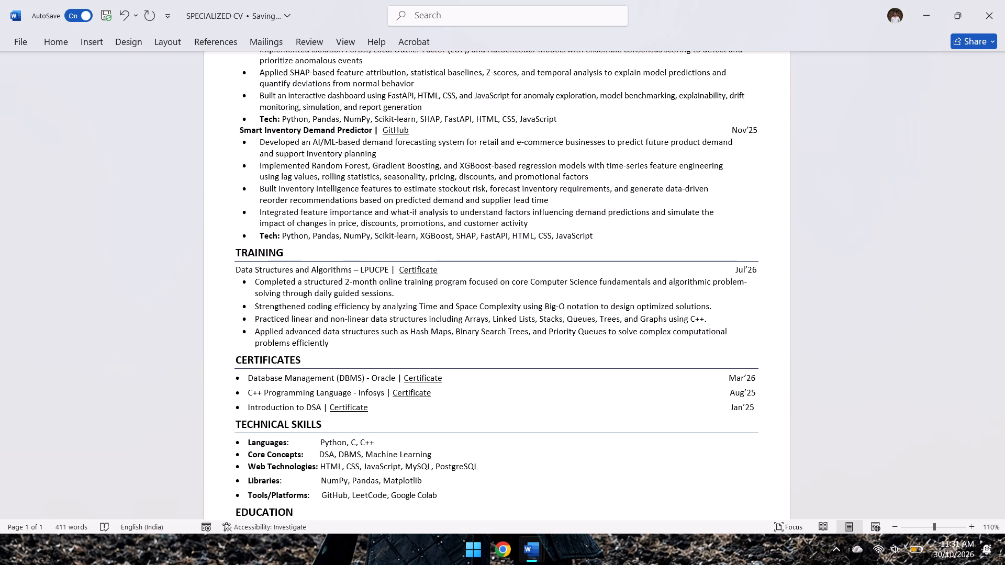
# Shorten the start date of the Lovely Professional University entry under Education to Aug'24.
pyautogui.scroll(-3, 789, 516)
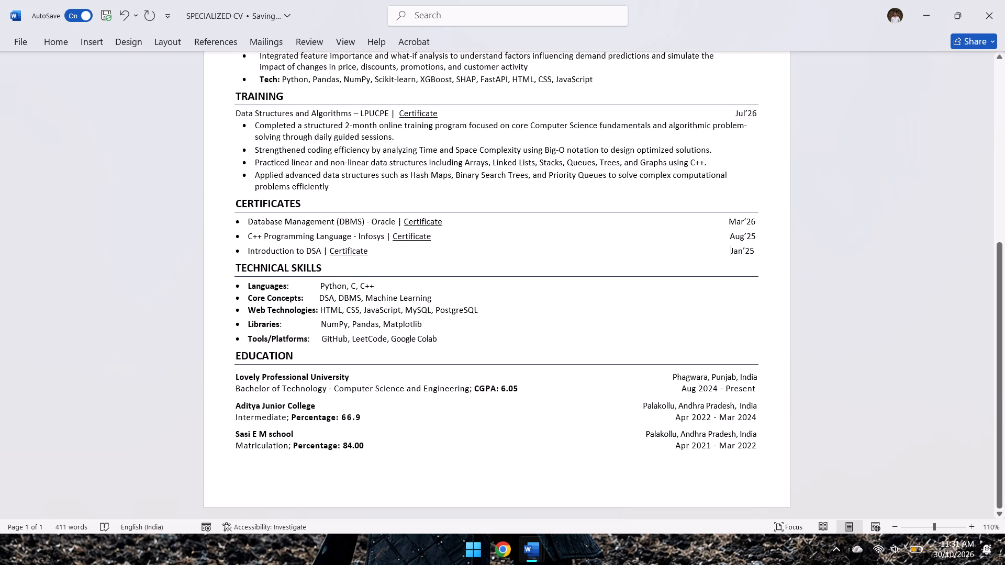
pyautogui.click(707, 389)
pyautogui.press('BackSpace')
pyautogui.press('BackSpace')
pyautogui.press('BackSpace')
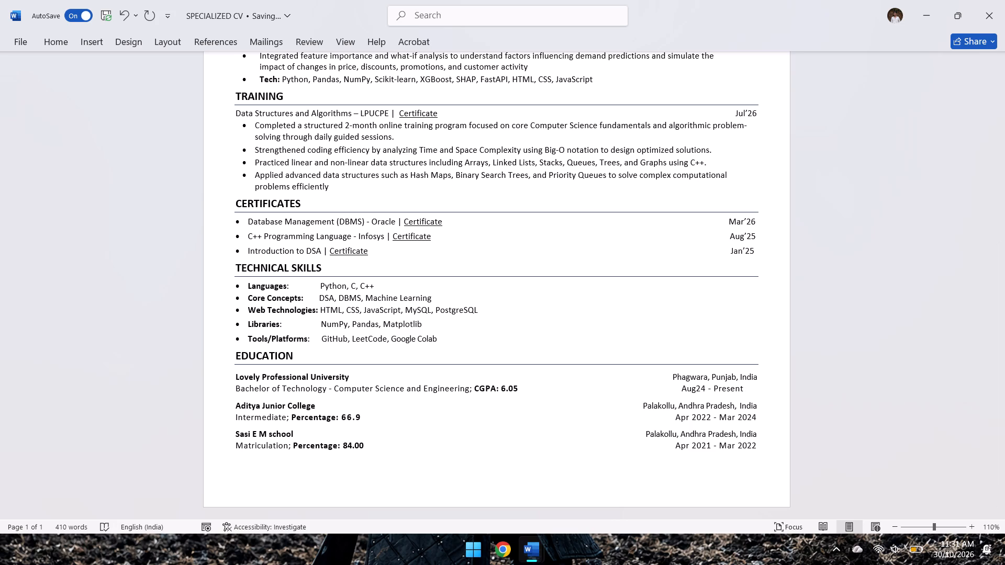
pyautogui.press("'")
# Add five spaces before the Lovely Professional University date range to align it with the right margin.
pyautogui.press('Left')
pyautogui.press('Left')
pyautogui.press('Left')
pyautogui.press('Left')
pyautogui.press('space')
pyautogui.press('space')
pyautogui.press('space')
pyautogui.press('space')
pyautogui.press('space')
pyautogui.press('space')
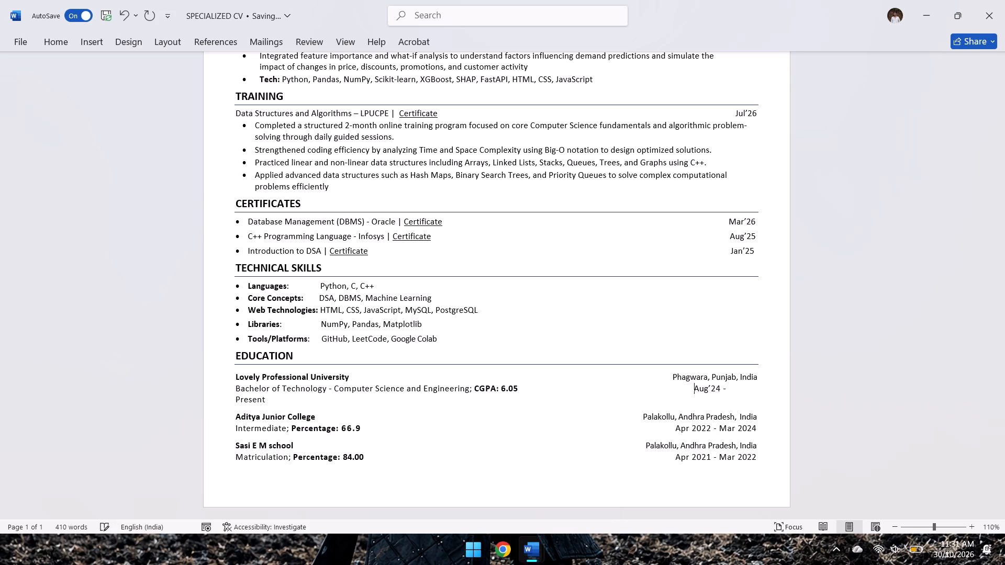
pyautogui.press('BackSpace')
# Shorten the end date of the Aditya Junior College entry to Mar'24.
pyautogui.press('Down')
pyautogui.press('Down')
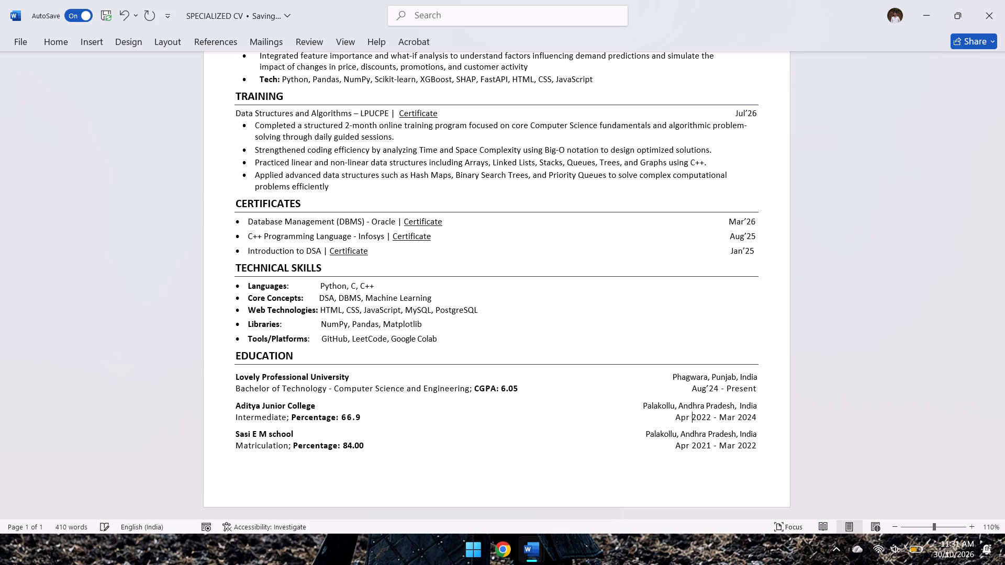
pyautogui.press('Right')
pyautogui.press('Right')
pyautogui.press('Right')
pyautogui.press('Right')
pyautogui.press('Right')
pyautogui.press('Right')
pyautogui.press('Right')
pyautogui.press('Right')
pyautogui.press('Right')
pyautogui.press('Right')
pyautogui.press('Right')
pyautogui.press('Right')
pyautogui.press('Right')
pyautogui.press('BackSpace')
pyautogui.press('BackSpace')
pyautogui.press('BackSpace')
pyautogui.press("'")
# Shorten the start date of the Aditya Junior College entry to Apr'22.
pyautogui.press('Left')
pyautogui.press('Left')
pyautogui.press('Left')
pyautogui.press('Left')
pyautogui.press('Left')
pyautogui.press('Left')
pyautogui.press('Left')
pyautogui.press('Left')
pyautogui.press('Left')
pyautogui.press('Left')
pyautogui.press('Right')
pyautogui.press('BackSpace')
pyautogui.press('BackSpace')
pyautogui.press('BackSpace')
pyautogui.press("'")
# Add eight spaces before the Aditya Junior College date range to align it with the right margin.
pyautogui.press('Left')
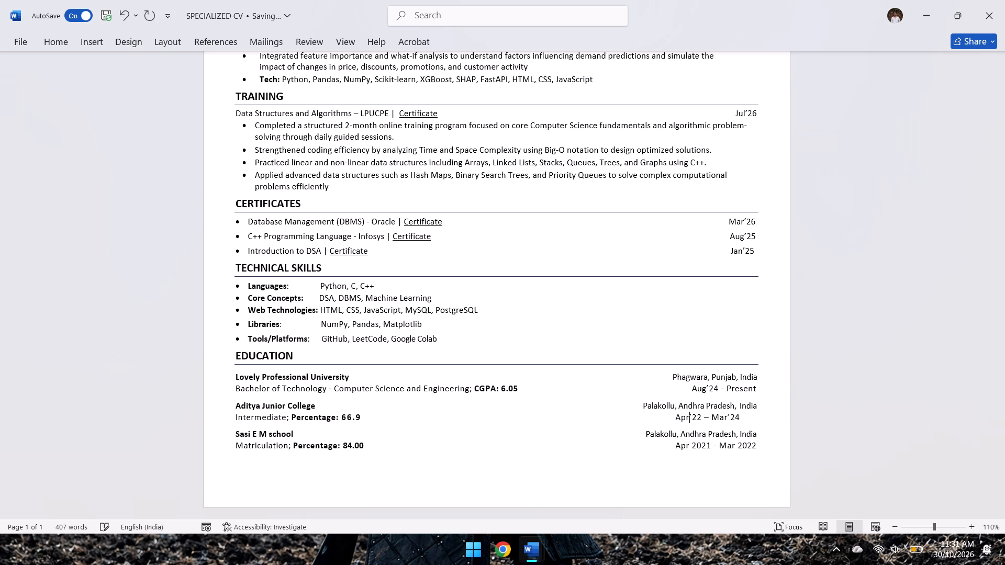
pyautogui.press('Left')
pyautogui.press('Left')
pyautogui.press('Left')
pyautogui.press('space')
pyautogui.press('space')
pyautogui.press('space')
pyautogui.press('space')
pyautogui.press('space')
pyautogui.press('space')
pyautogui.press('space')
pyautogui.press('space')
pyautogui.press('space')
pyautogui.press('BackSpace')
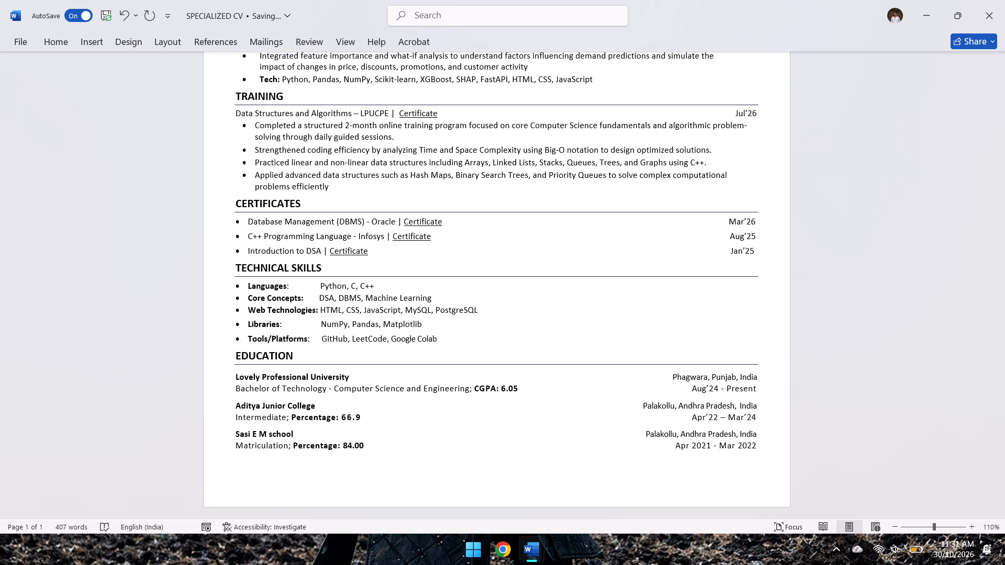
pyautogui.press('Down')
pyautogui.press('Right')
pyautogui.press('Right')
pyautogui.press('Right')
pyautogui.press('Right')
pyautogui.press('Right')
pyautogui.press('Right')
pyautogui.press('Right')
pyautogui.press('Right')
pyautogui.press('Right')
pyautogui.press('Right')
pyautogui.press('Right')
pyautogui.press('Down')
pyautogui.press('Right')
pyautogui.press('Right')
pyautogui.press('Right')
pyautogui.press('Right')
pyautogui.press('BackSpace')
pyautogui.press('BackSpace')
pyautogui.press('BackSpace')
pyautogui.press("'")
pyautogui.press('Left')
pyautogui.press('Left')
pyautogui.press('Left')
pyautogui.press('Left')
pyautogui.press('Left')
pyautogui.press('Left')
pyautogui.press('Left')
pyautogui.press('Left')
pyautogui.press('Left')
pyautogui.press('BackSpace')
pyautogui.press('BackSpace')
pyautogui.press('BackSpace')
pyautogui.press("'")
pyautogui.press('Left')
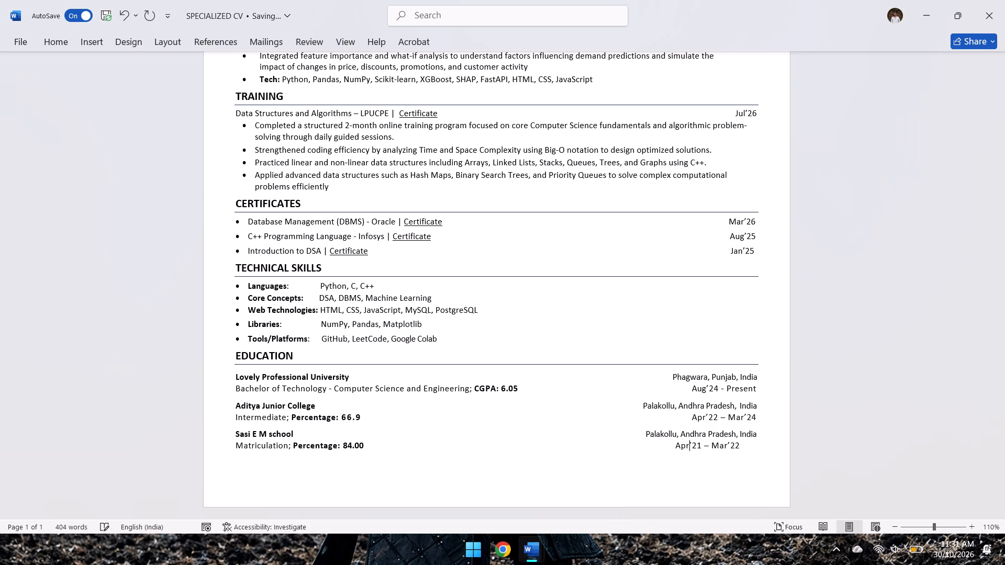
pyautogui.press('Left')
pyautogui.press('Left')
pyautogui.press('Left')
pyautogui.press('space')
pyautogui.press('space')
pyautogui.press('space')
pyautogui.press('space')
pyautogui.press('space')
pyautogui.press('space')
pyautogui.press('space')
pyautogui.press('space')
pyautogui.press('space')
pyautogui.press('BackSpace')
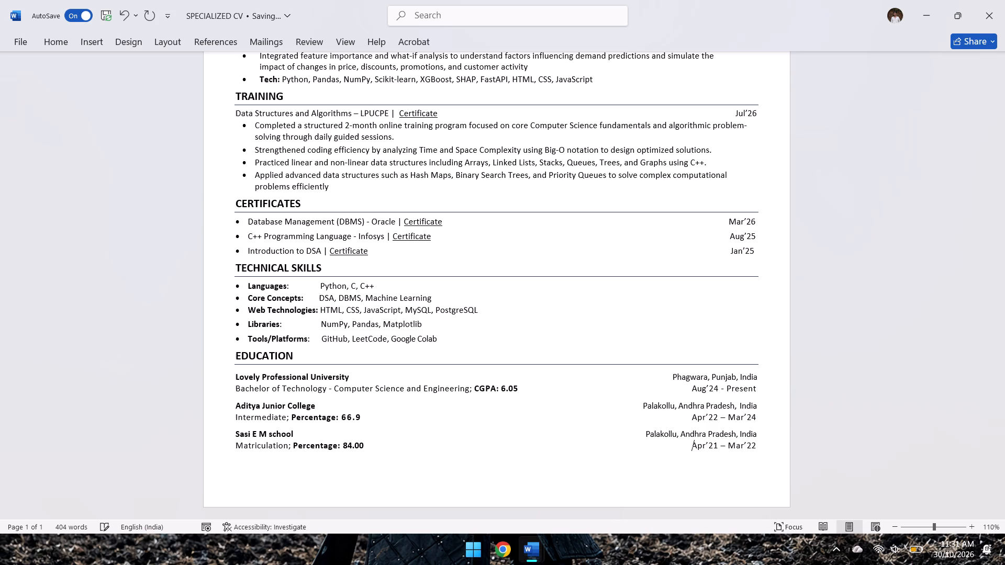
# Copy the full contact details line, including the LinkedIn and GitHub links, from the specialized CV's header.
pyautogui.scroll(3, 702, 260)
pyautogui.scroll(-3, 702, 260)
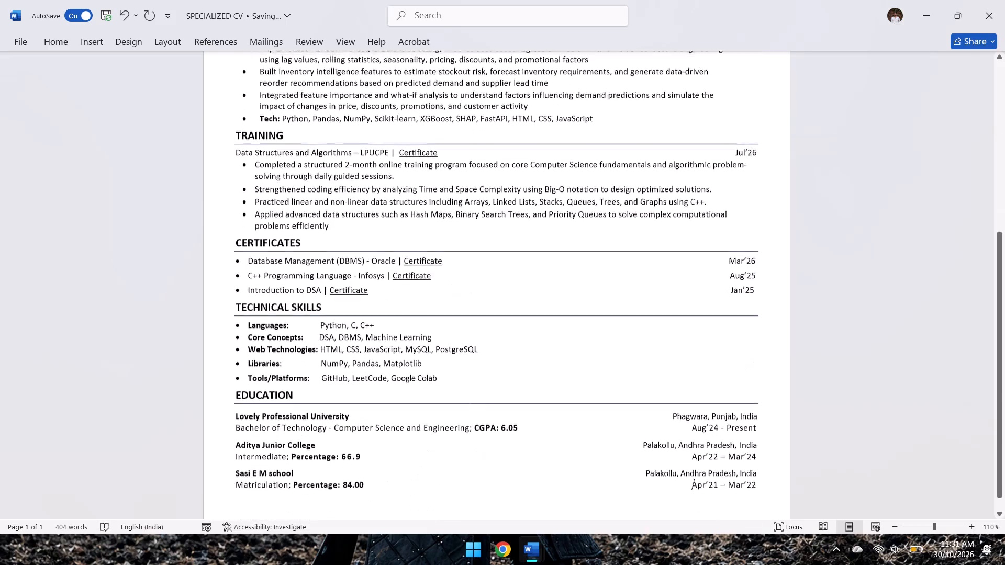
pyautogui.scroll(-1, 702, 260)
pyautogui.scroll(6, 702, 260)
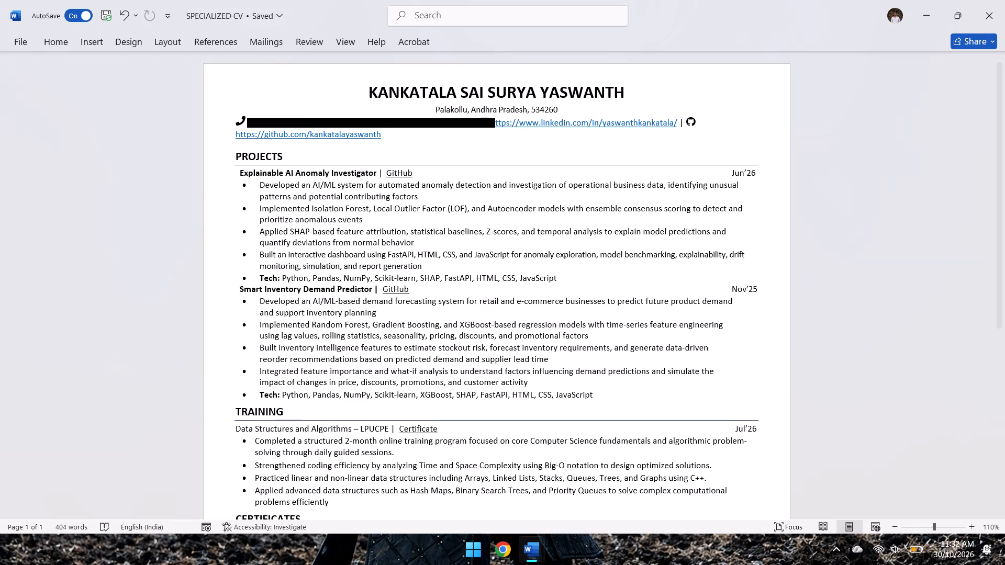
pyautogui.scroll(2, 477, 163)
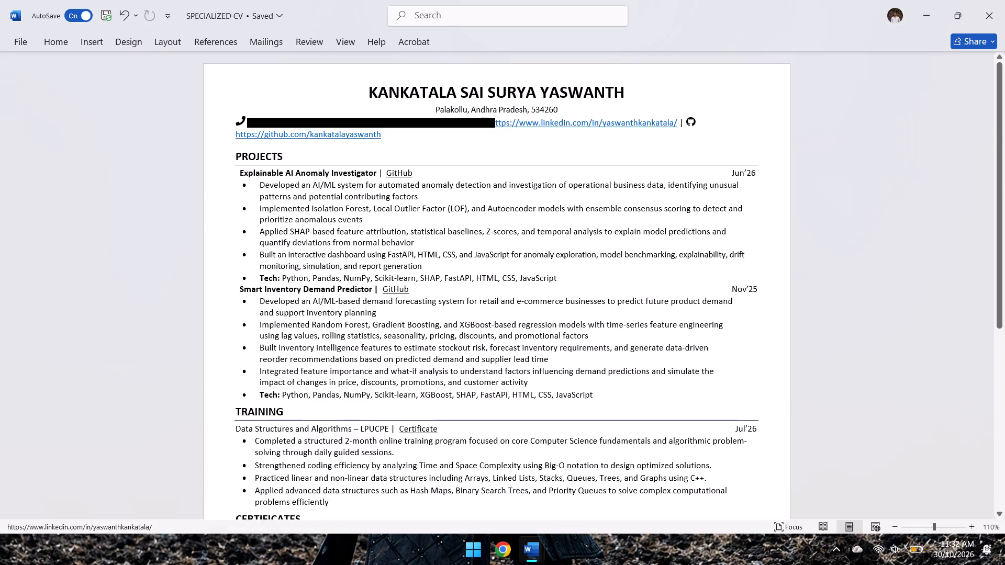
pyautogui.moveTo(231, 119); pyautogui.dragTo(372, 132)
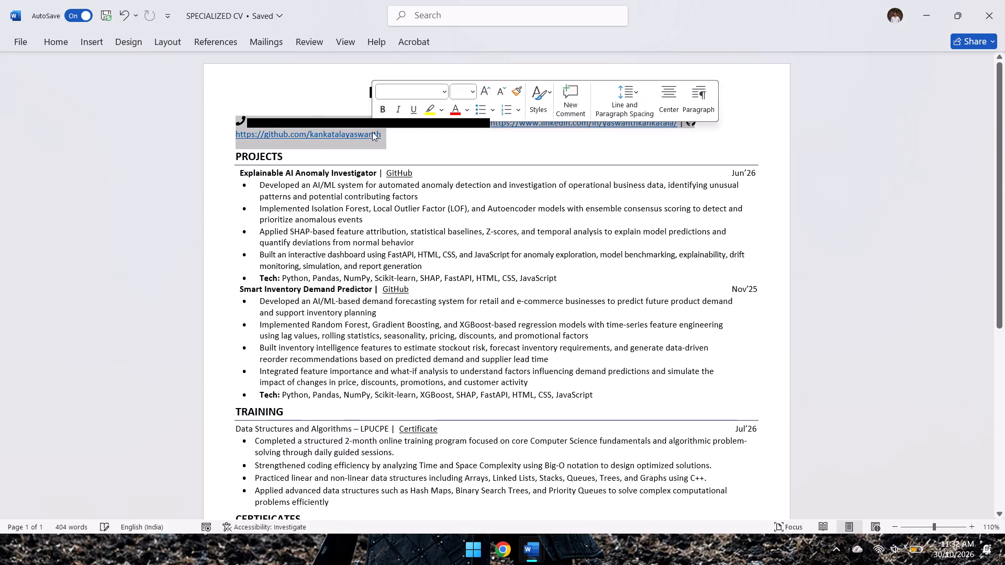
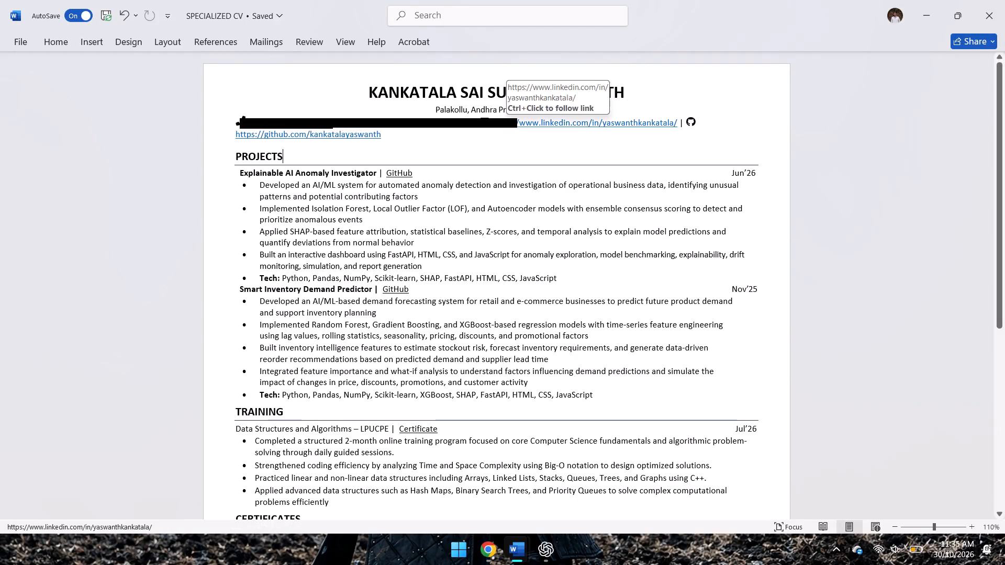
# Change the display text of the LinkedIn hyperlink in the contact line to "LinkedIn", keeping its address.
pyautogui.moveTo(492, 123); pyautogui.dragTo(646, 120)
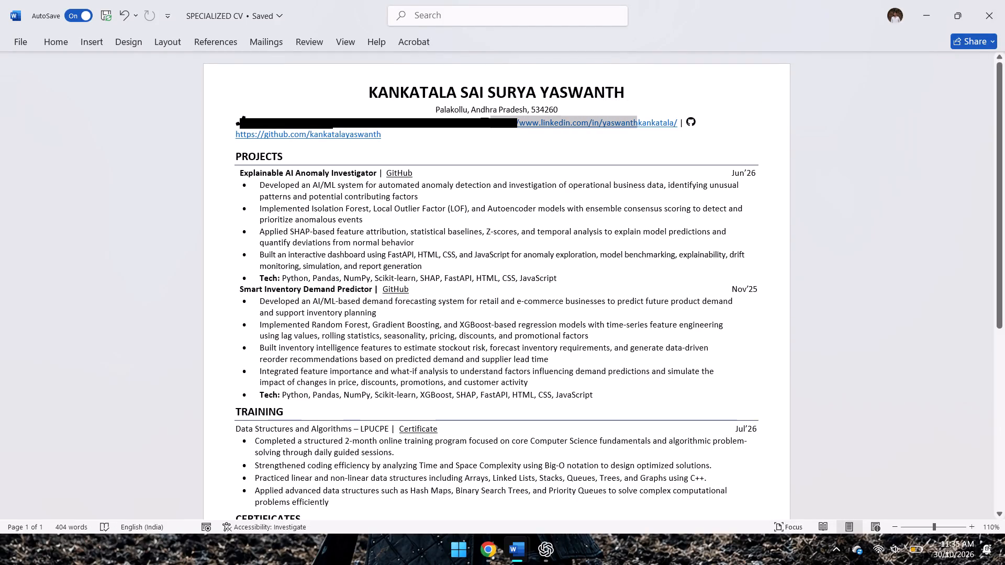
pyautogui.moveTo(646, 120); pyautogui.dragTo(676, 123)
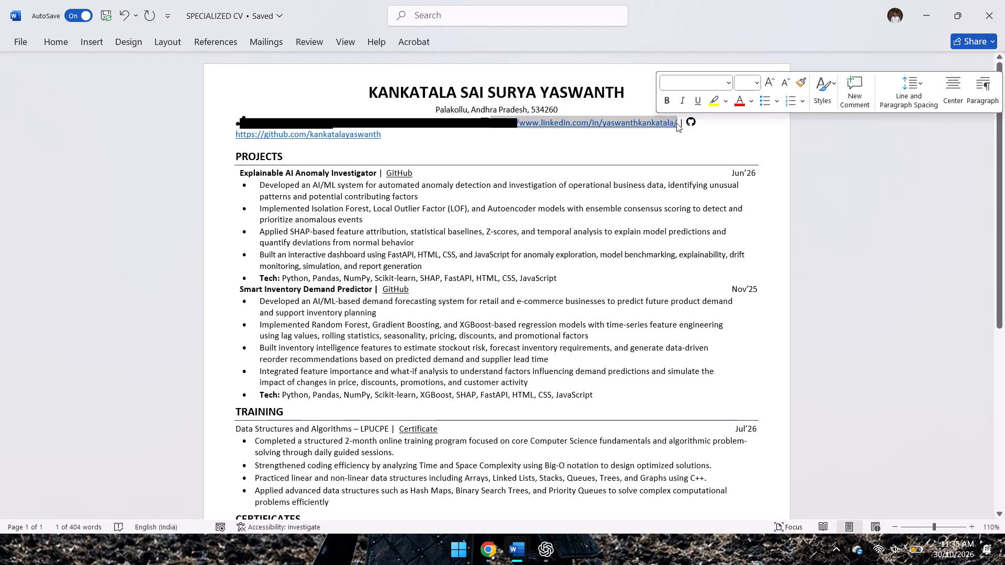
pyautogui.rightClick(676, 123)
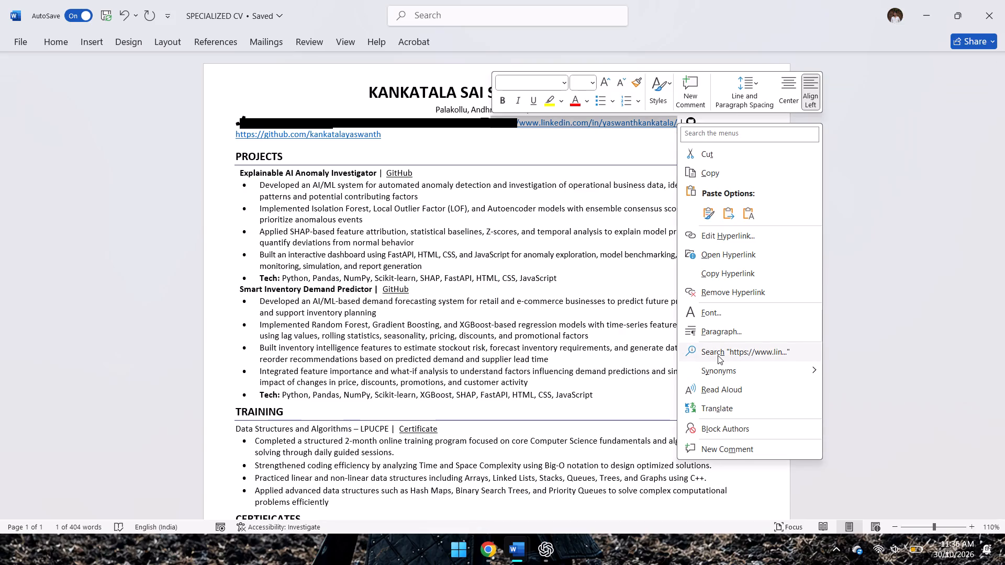
pyautogui.click(711, 242)
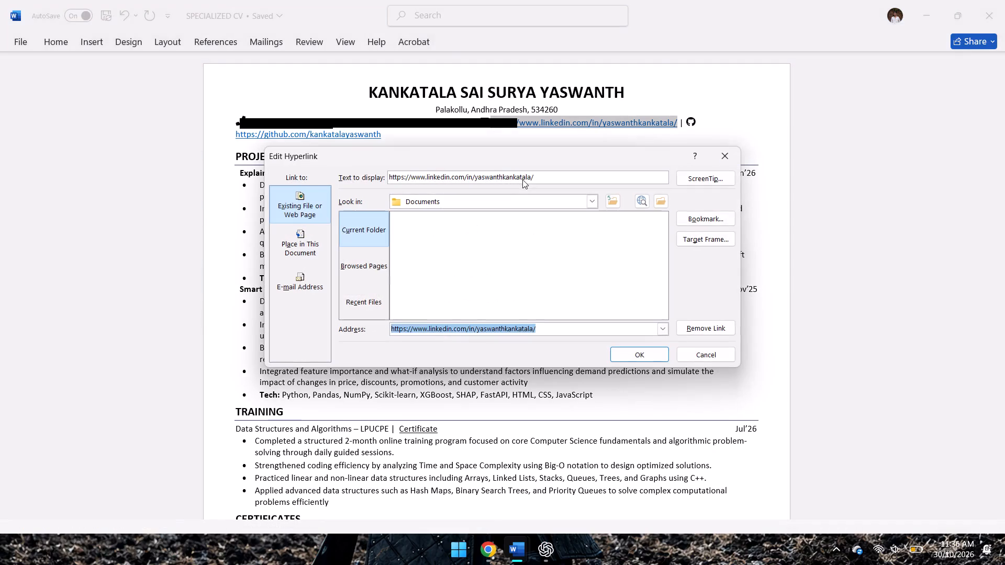
pyautogui.moveTo(541, 173); pyautogui.dragTo(390, 171)
pyautogui.hotkey('ctrl', 'v')
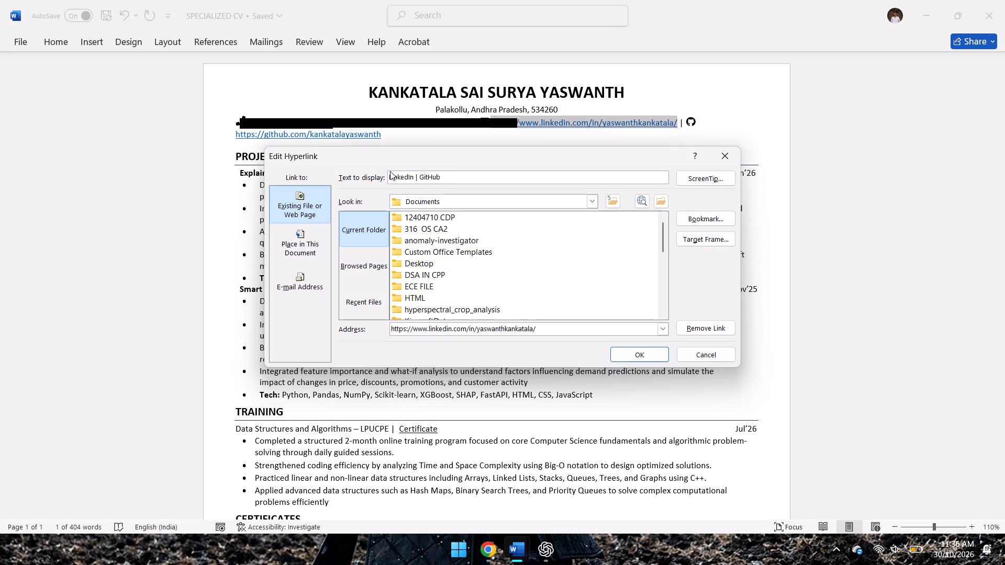
pyautogui.click(442, 176)
pyautogui.press('BackSpace')
pyautogui.press('BackSpace')
pyautogui.press('BackSpace')
pyautogui.press('BackSpace')
pyautogui.press('BackSpace')
pyautogui.press('BackSpace')
pyautogui.press('BackSpace')
pyautogui.press('BackSpace')
pyautogui.press('BackSpace')
pyautogui.press('Return')
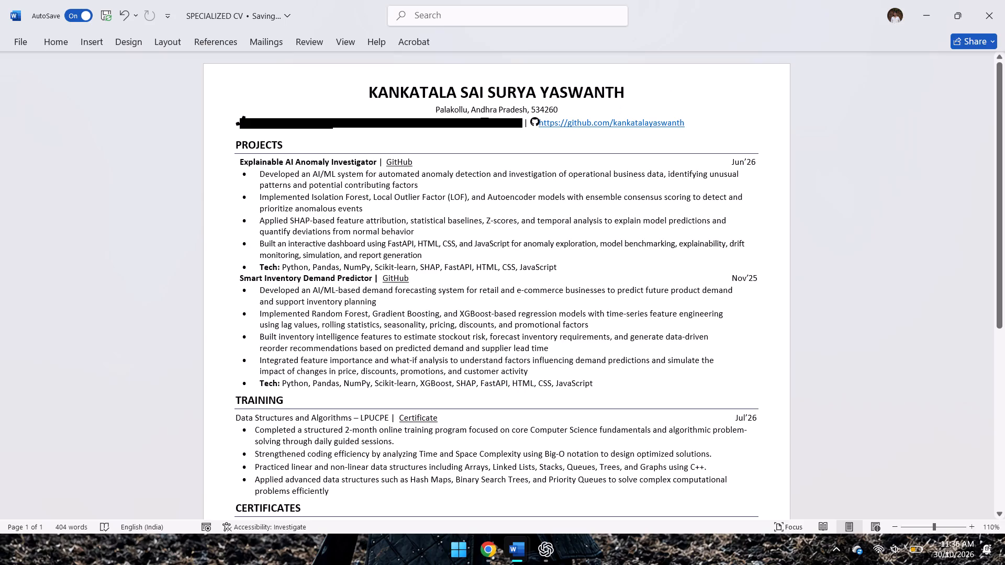
# Remove one space between the separator bar and the GitHub icon in the contact line.
pyautogui.click(531, 122)
pyautogui.click(510, 134)
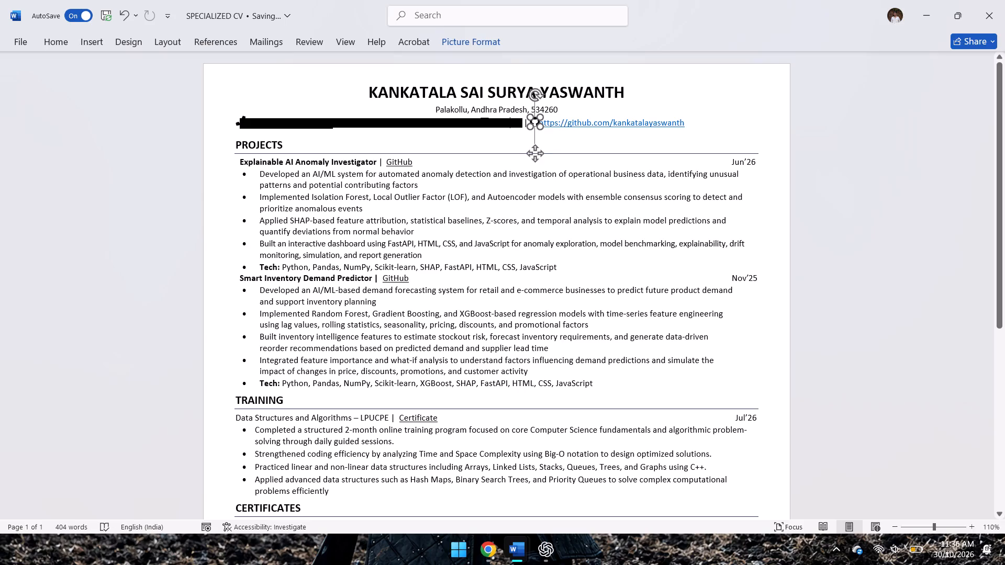
pyautogui.click(523, 125)
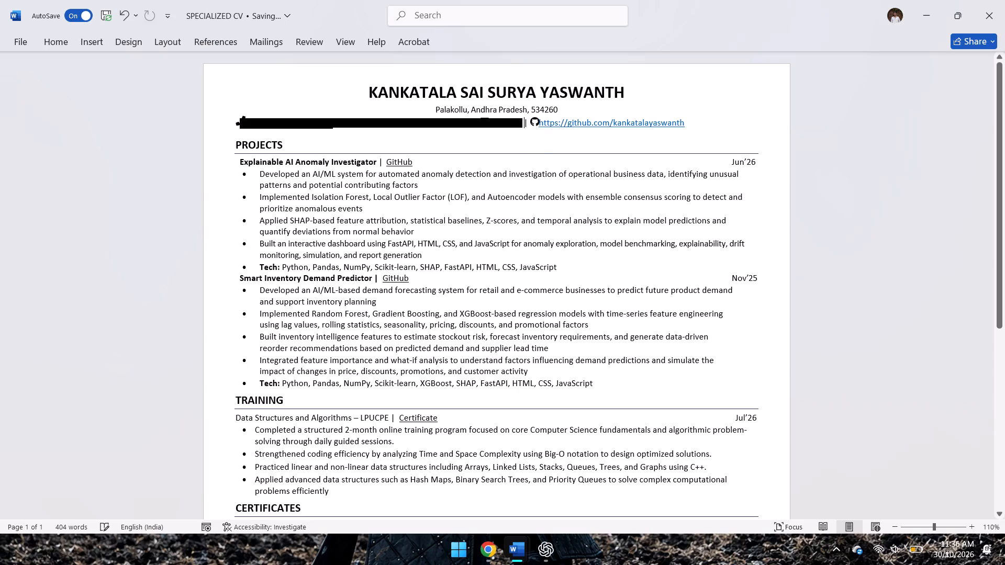
pyautogui.press('Right')
pyautogui.press('Right')
pyautogui.press('BackSpace')
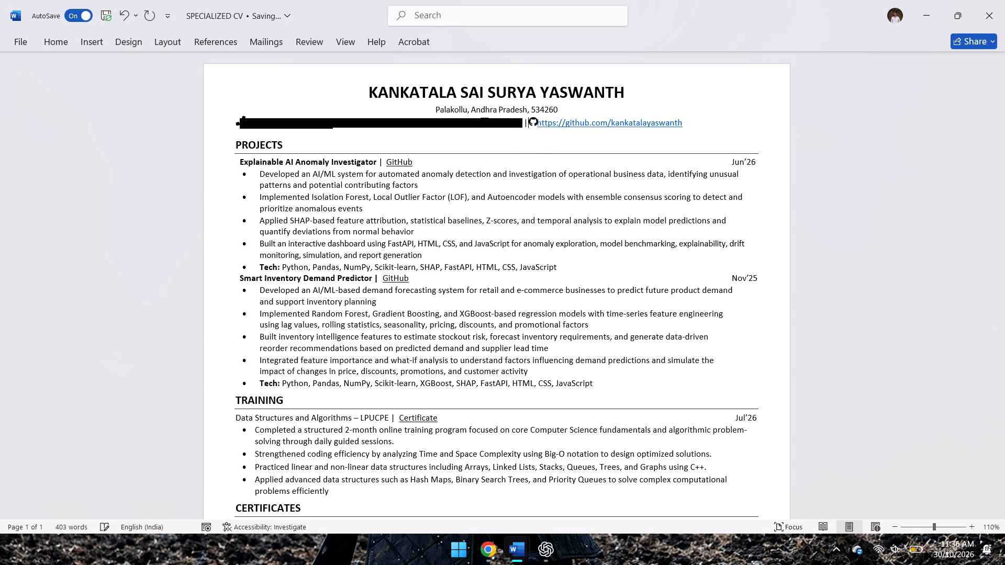
pyautogui.press('BackSpace')
pyautogui.hotkey('ctrl', 'z')
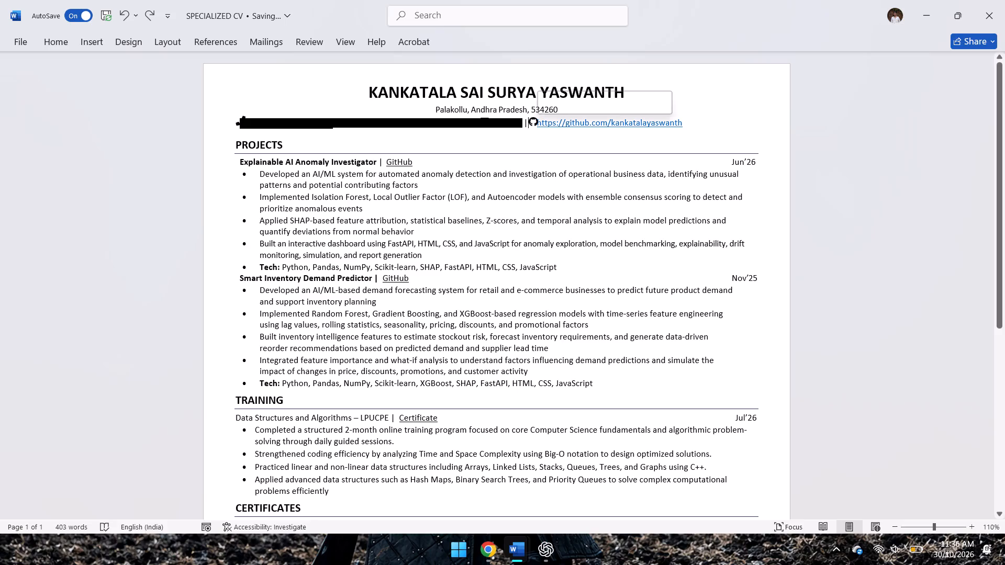
# Insert a space between the GitHub icon and the GitHub link in the contact line.
pyautogui.click(541, 122)
pyautogui.press('Left')
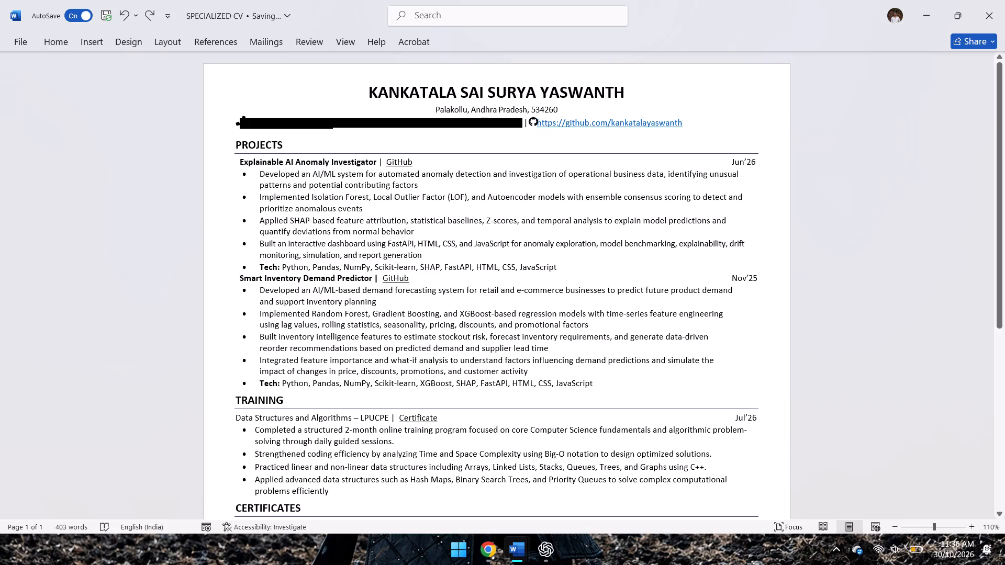
pyautogui.press('space')
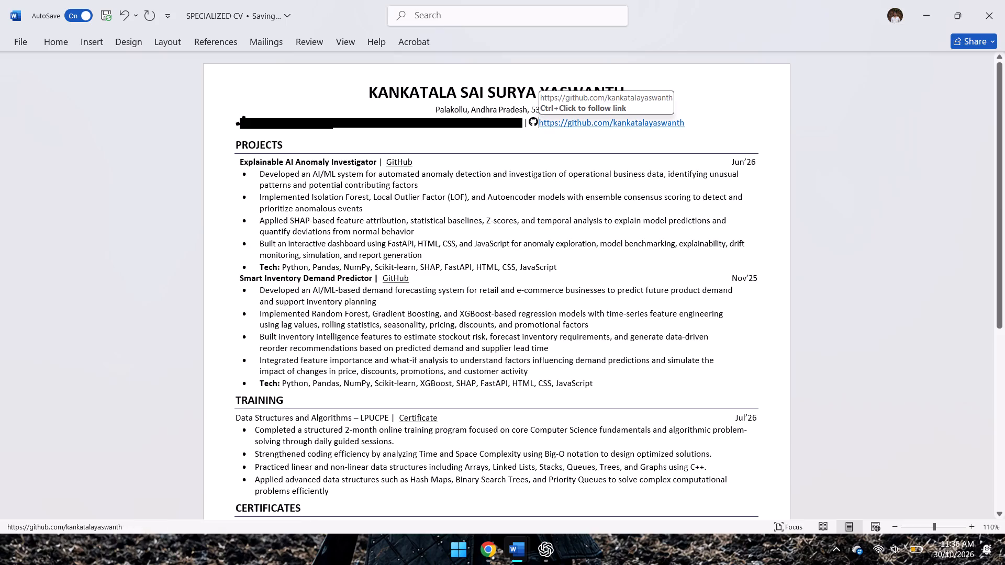
# Change the display text of the GitHub profile hyperlink in the contact line to "GitHub", keeping its address.
pyautogui.moveTo(541, 122); pyautogui.dragTo(672, 121)
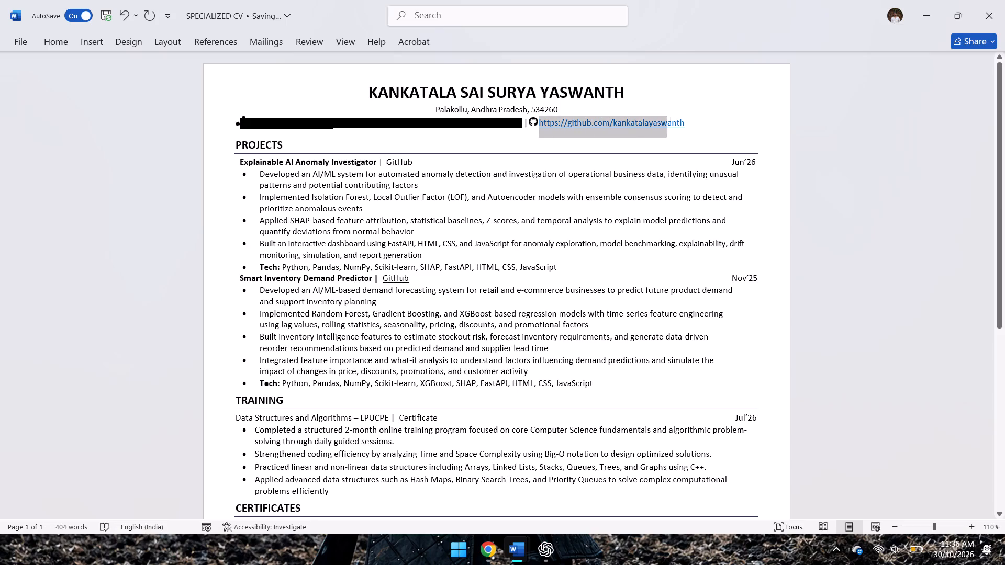
pyautogui.moveTo(672, 121); pyautogui.dragTo(720, 125)
pyautogui.moveTo(720, 125); pyautogui.dragTo(683, 120)
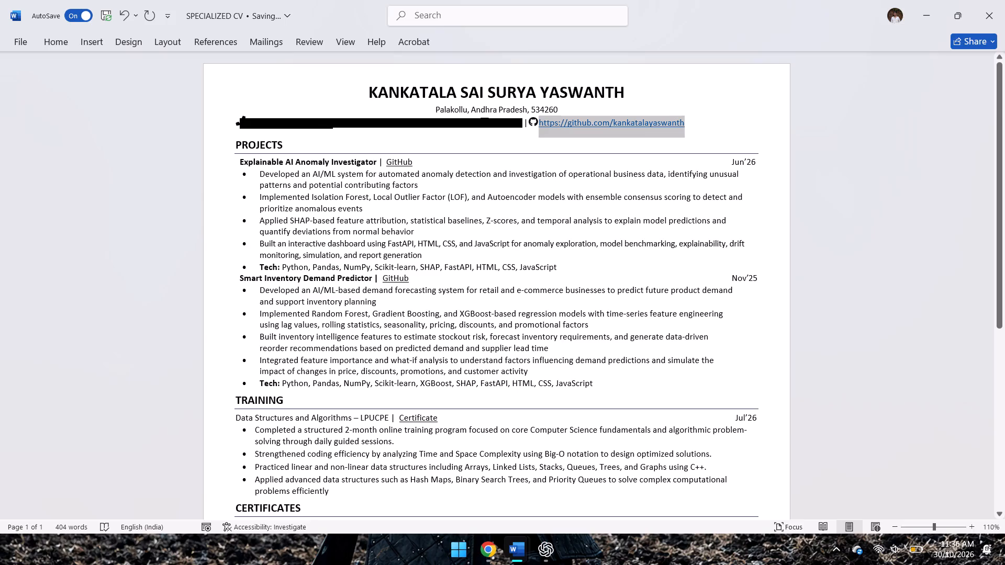
pyautogui.moveTo(683, 120); pyautogui.dragTo(685, 120)
pyautogui.rightClick(674, 120)
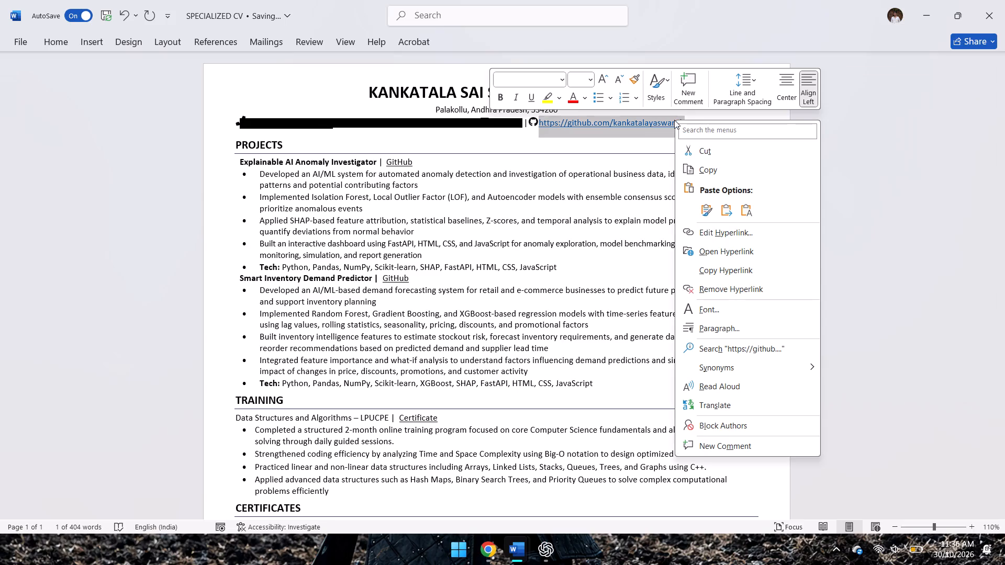
pyautogui.click(708, 238)
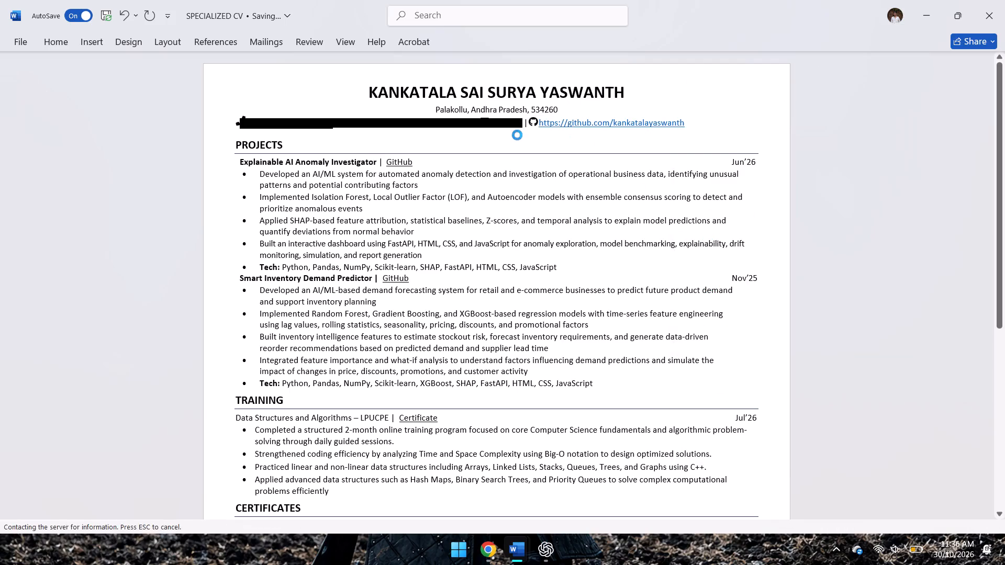
pyautogui.click(514, 179)
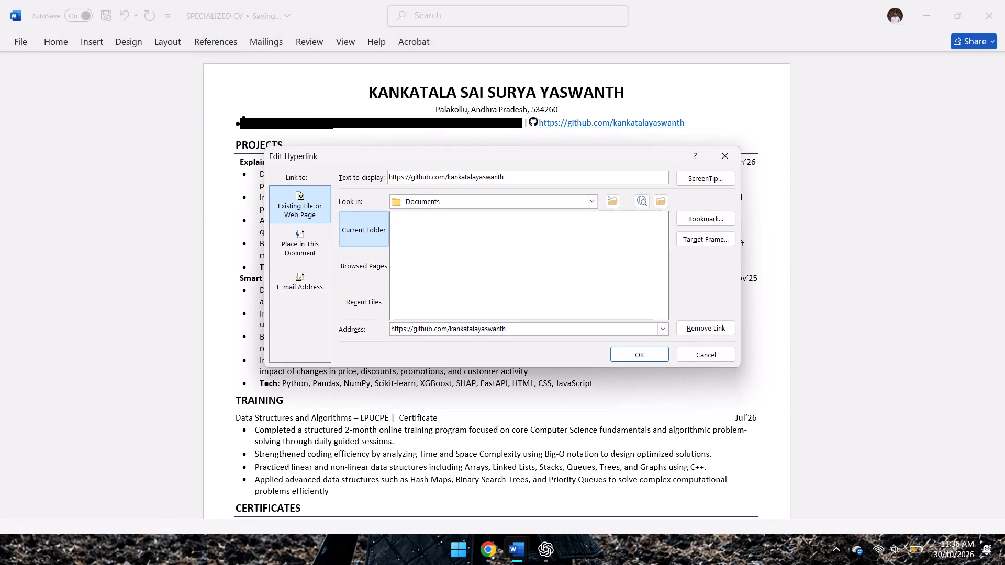
pyautogui.hotkey('ctrl', 'a')
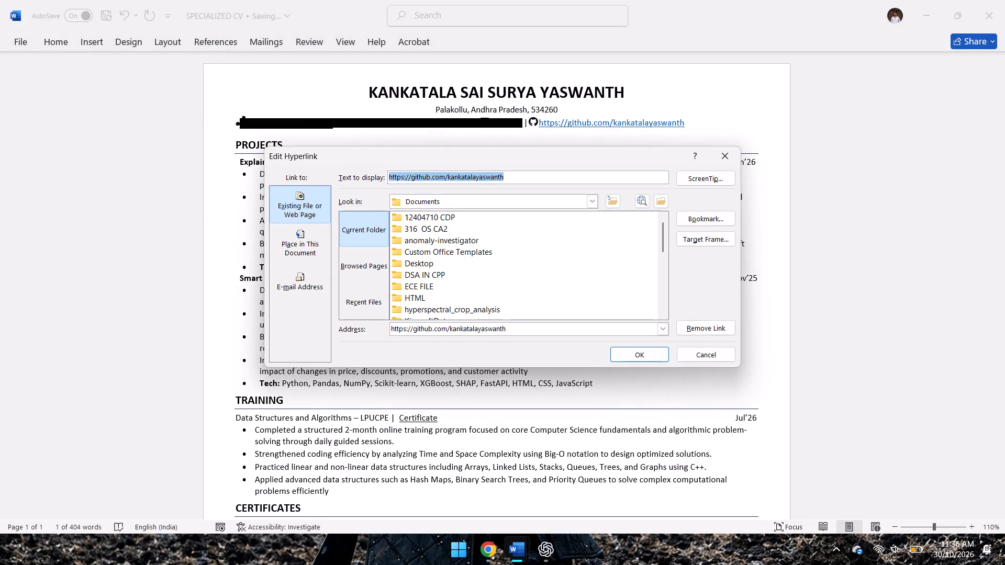
pyautogui.hotkey('ctrl', 'v')
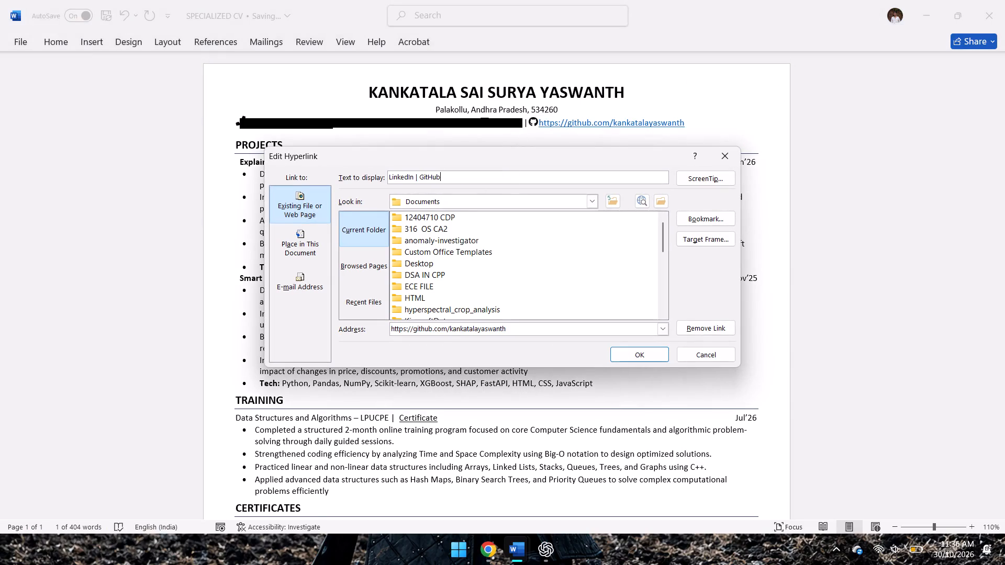
pyautogui.click(420, 177)
pyautogui.press('BackSpace')
pyautogui.press('BackSpace')
pyautogui.press('BackSpace')
pyautogui.press('BackSpace')
pyautogui.press('BackSpace')
pyautogui.press('BackSpace')
pyautogui.press('BackSpace')
pyautogui.press('BackSpace')
pyautogui.press('BackSpace')
pyautogui.press('BackSpace')
pyautogui.press('BackSpace')
pyautogui.press('BackSpace')
pyautogui.press('BackSpace')
pyautogui.press('BackSpace')
pyautogui.press('BackSpace')
pyautogui.press('BackSpace')
pyautogui.press('BackSpace')
pyautogui.press('BackSpace')
pyautogui.press('BackSpace')
pyautogui.press('BackSpace')
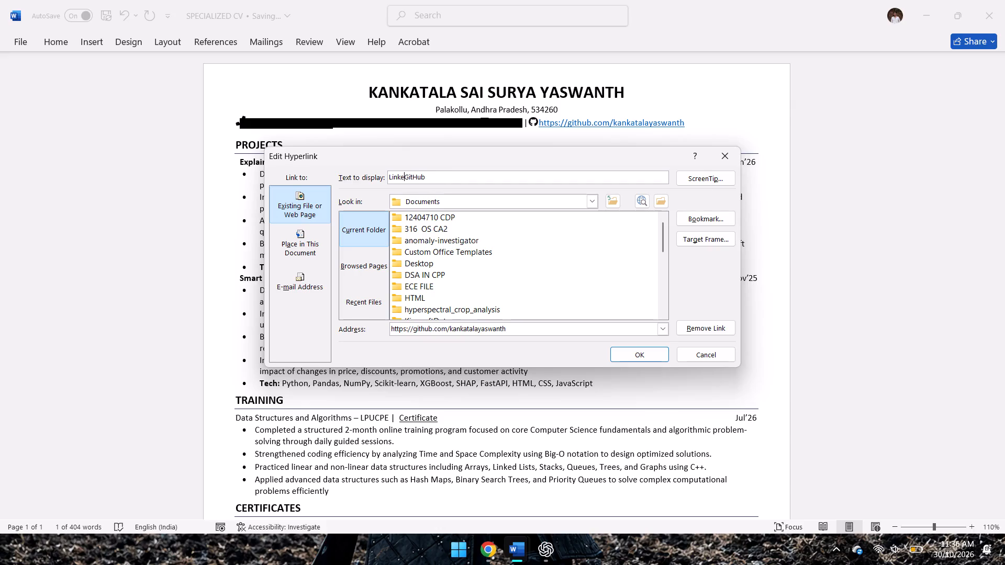
pyautogui.click(640, 354)
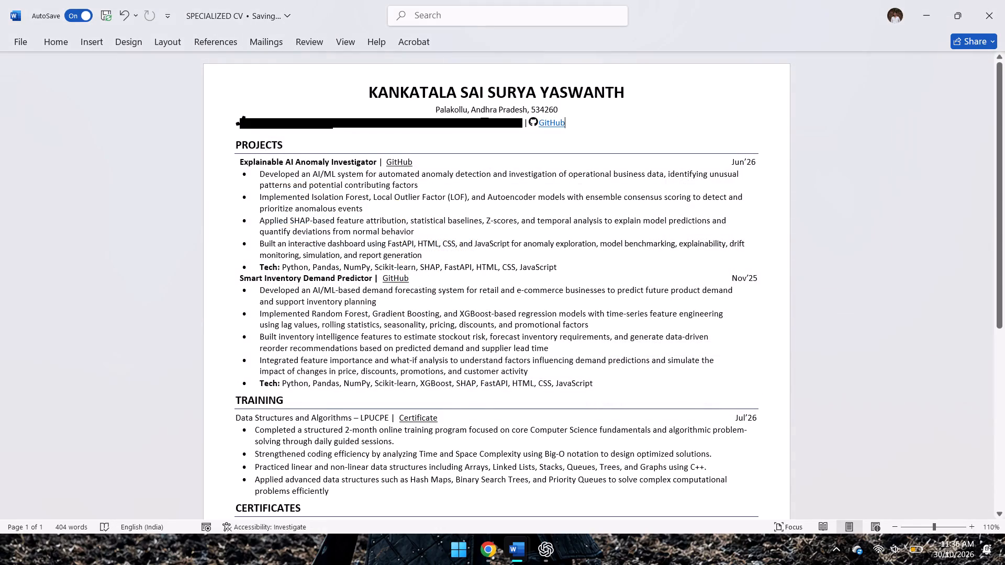
# Center the whole contact line beneath the location line in the CV header.
pyautogui.moveTo(232, 122); pyautogui.dragTo(287, 121)
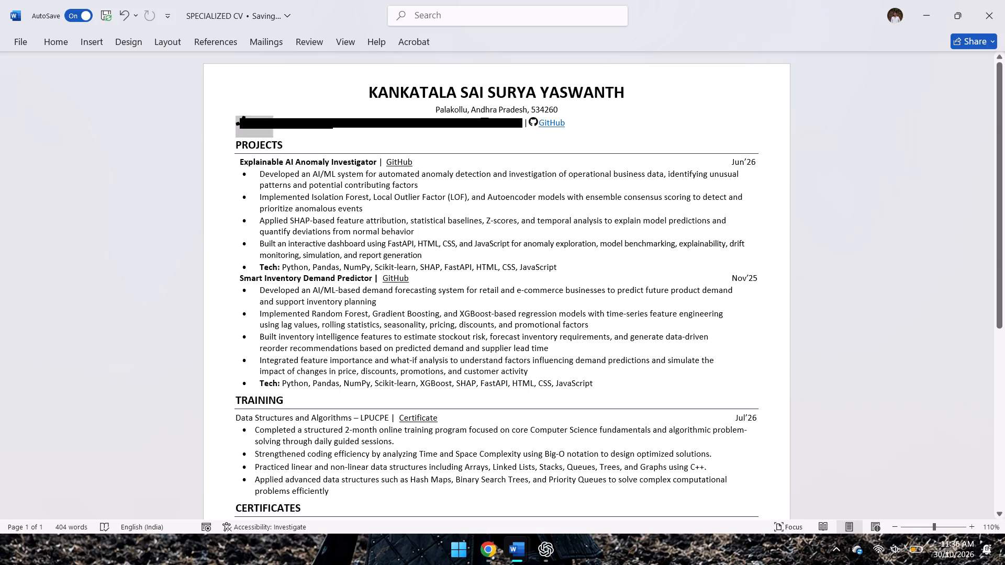
pyautogui.moveTo(287, 121); pyautogui.dragTo(551, 132)
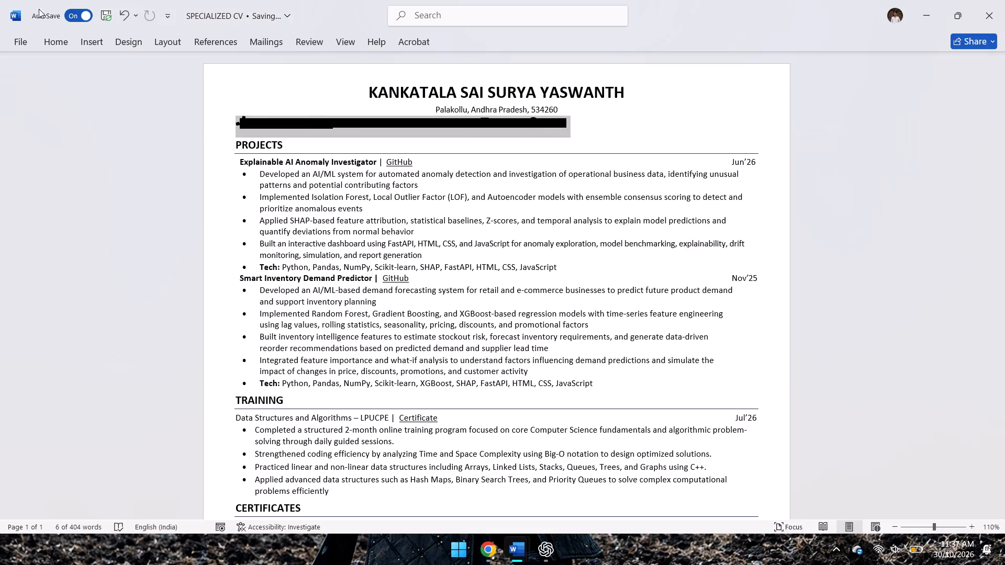
pyautogui.click(67, 40)
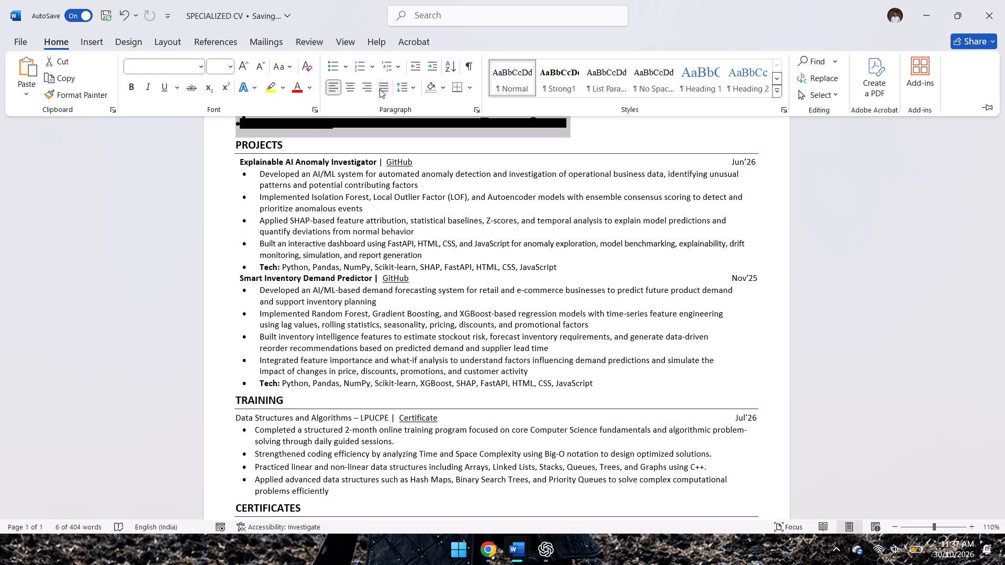
pyautogui.click(379, 89)
pyautogui.click(379, 89)
pyautogui.click(344, 91)
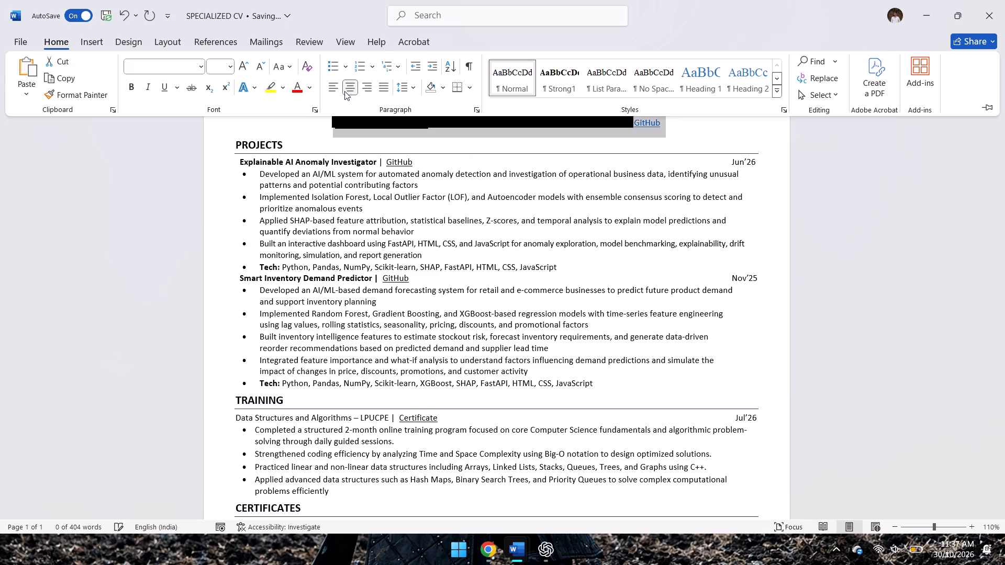
pyautogui.click(971, 266)
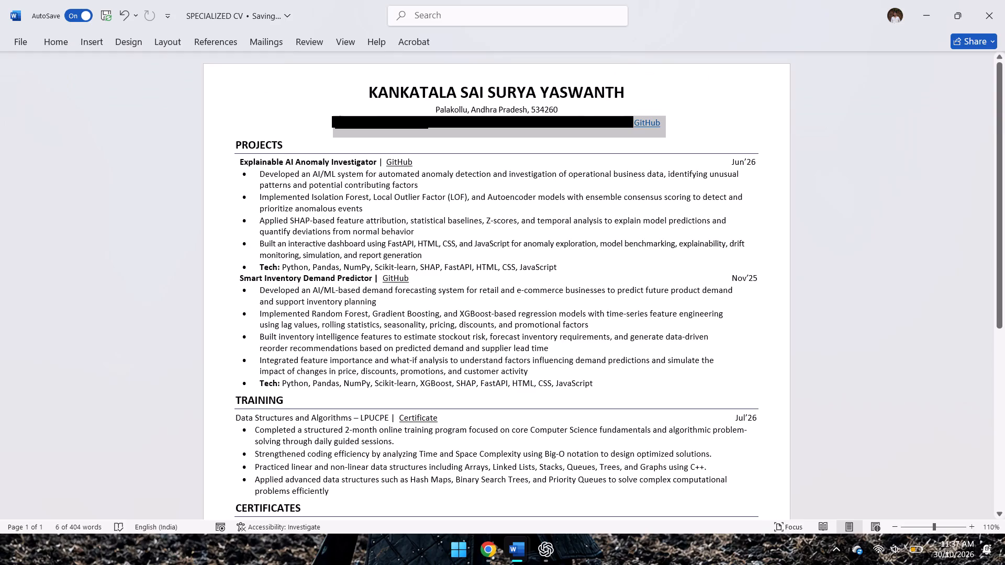
pyautogui.click(901, 195)
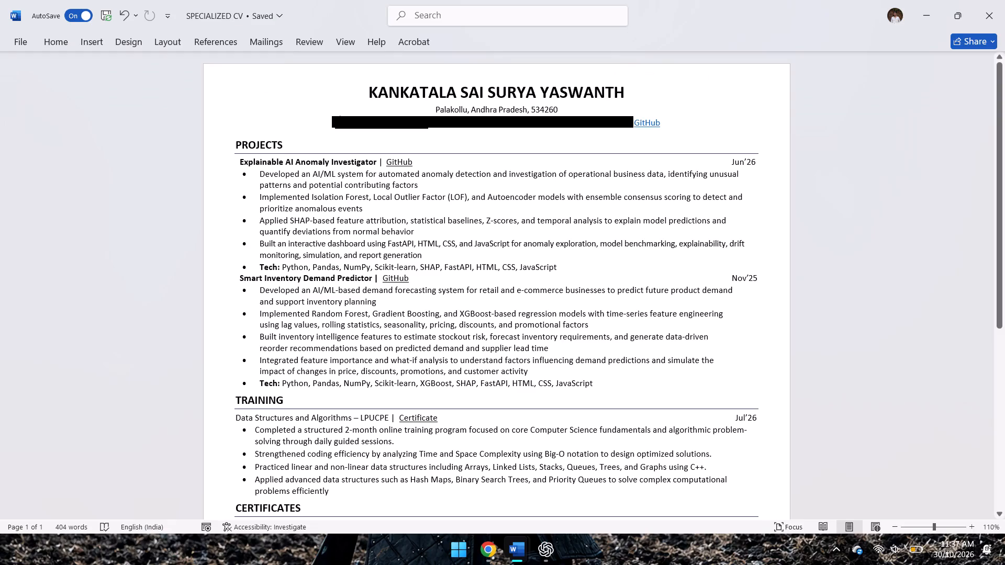
# Replace the existing spacing between the later entries of the contact line, ahead of the GitHub entry, with a single space.
pyautogui.click(587, 121)
pyautogui.press('BackSpace')
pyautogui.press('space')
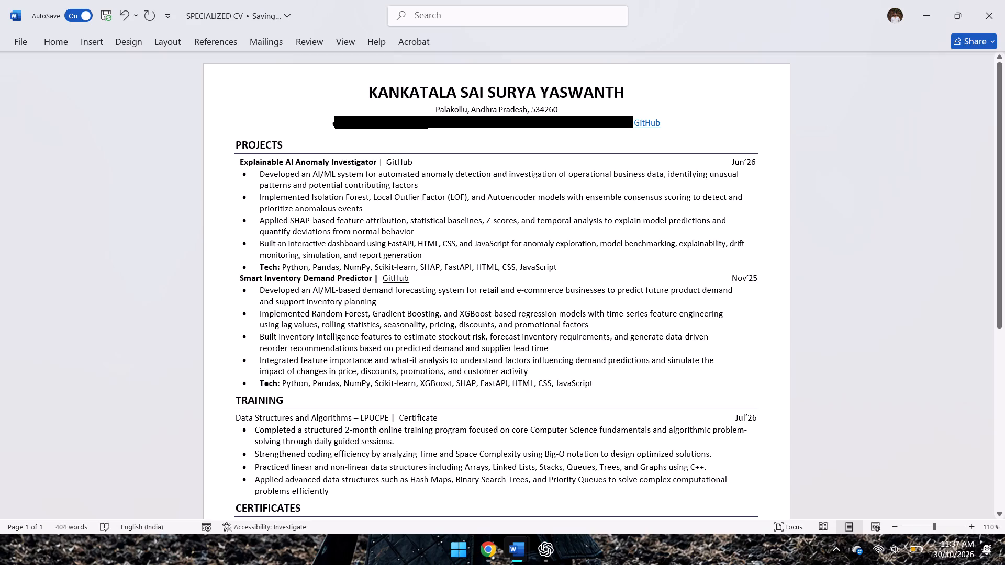
# Tighten the gap between the early entries of the contact line by one space.
pyautogui.click(423, 120)
pyautogui.press('BackSpace')
pyautogui.press('BackSpace')
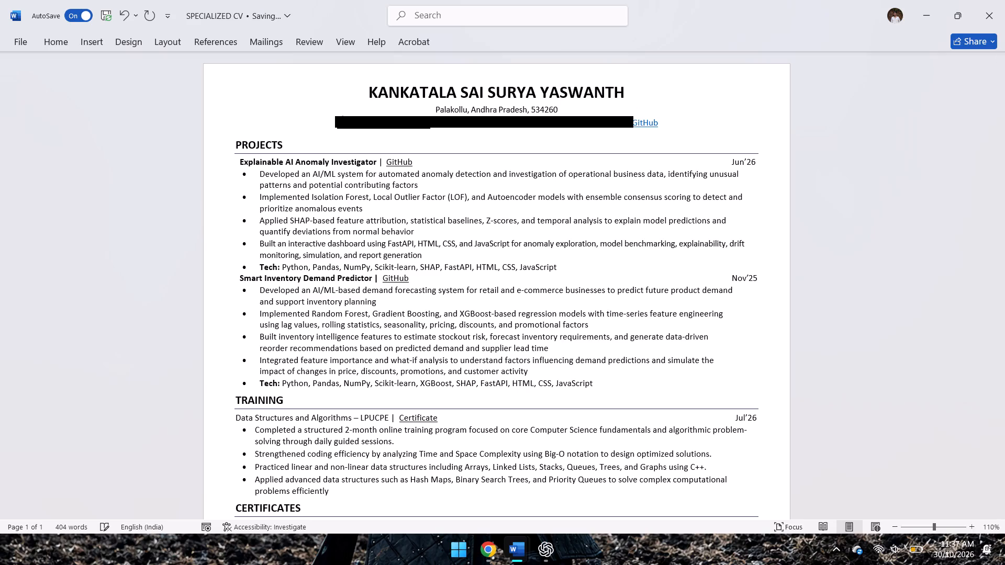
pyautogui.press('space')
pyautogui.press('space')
pyautogui.press('BackSpace')
pyautogui.press('BackSpace')
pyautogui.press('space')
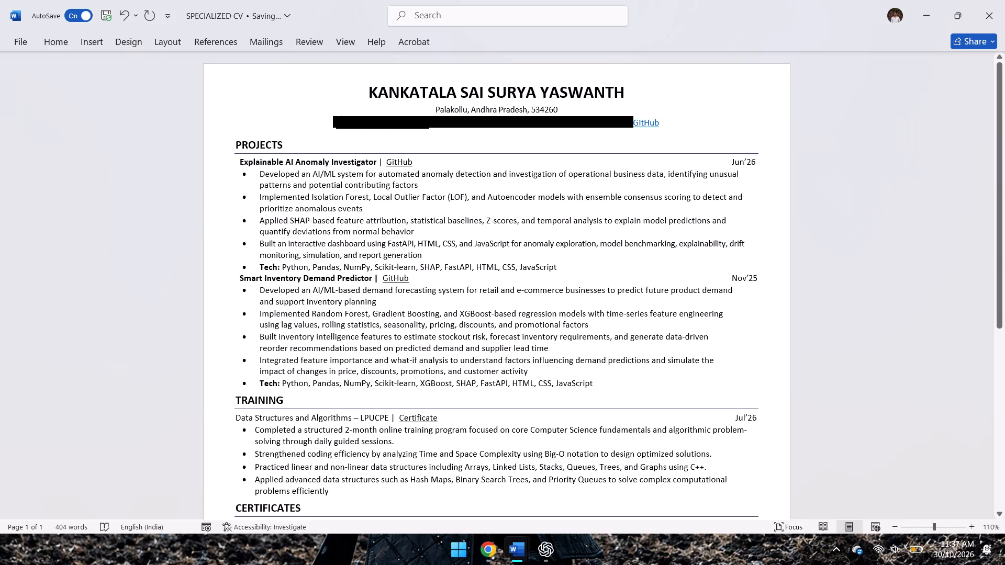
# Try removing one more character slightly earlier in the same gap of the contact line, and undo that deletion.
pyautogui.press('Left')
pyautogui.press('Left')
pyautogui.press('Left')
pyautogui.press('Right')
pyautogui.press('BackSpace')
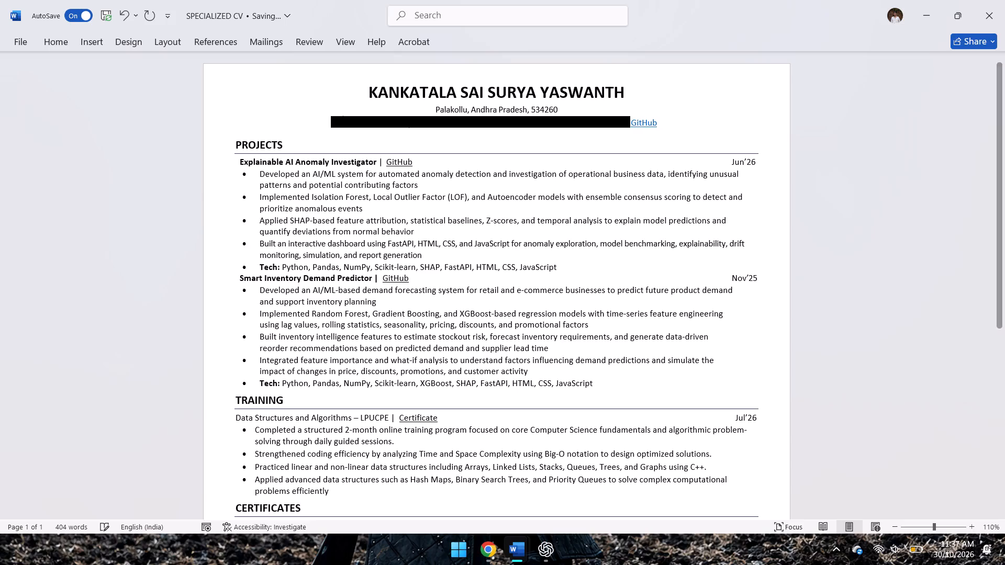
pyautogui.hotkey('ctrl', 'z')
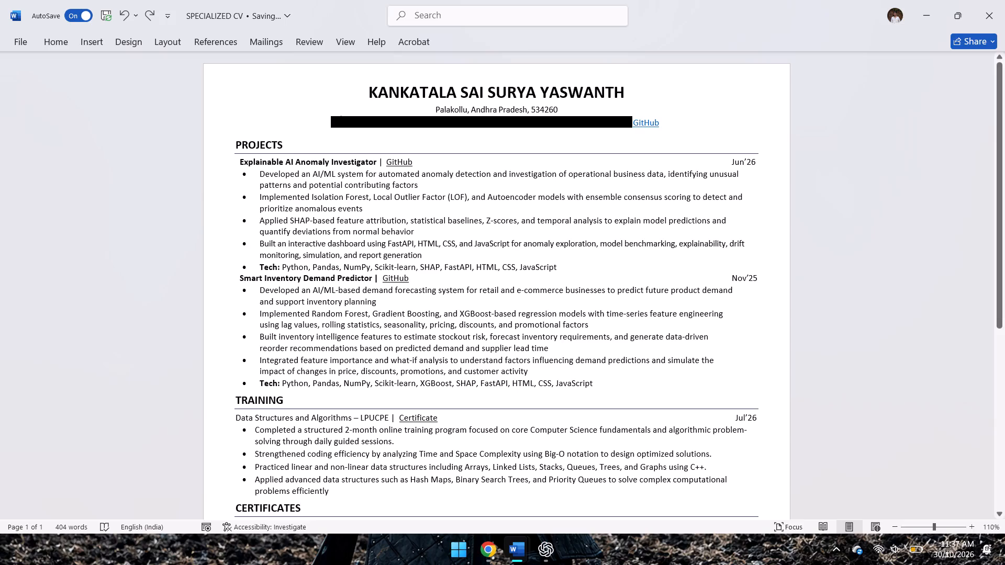
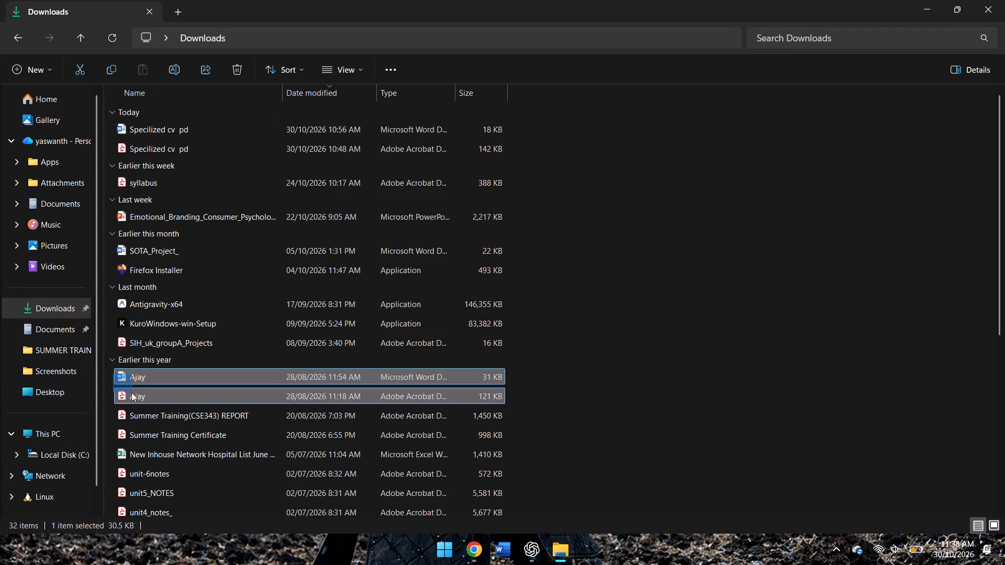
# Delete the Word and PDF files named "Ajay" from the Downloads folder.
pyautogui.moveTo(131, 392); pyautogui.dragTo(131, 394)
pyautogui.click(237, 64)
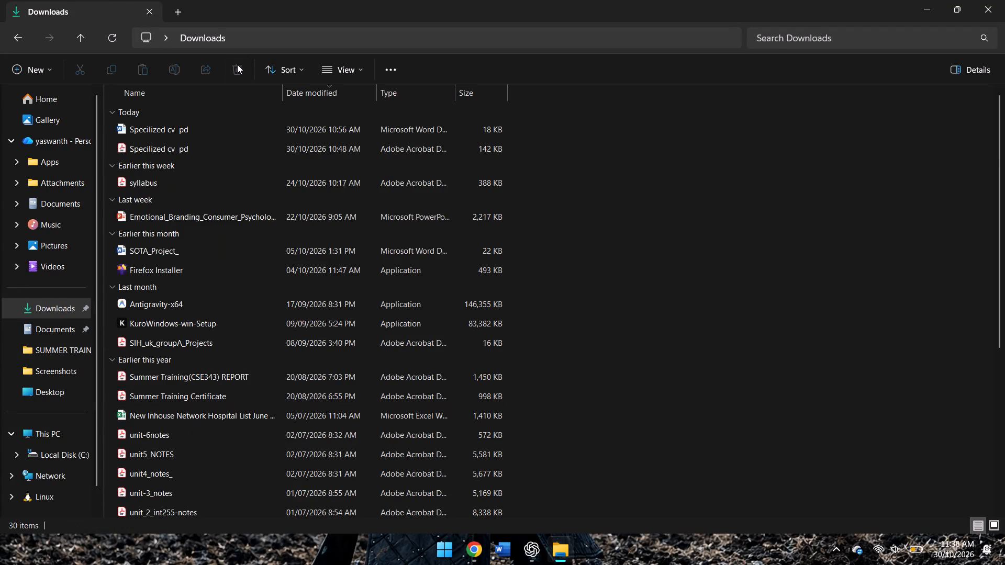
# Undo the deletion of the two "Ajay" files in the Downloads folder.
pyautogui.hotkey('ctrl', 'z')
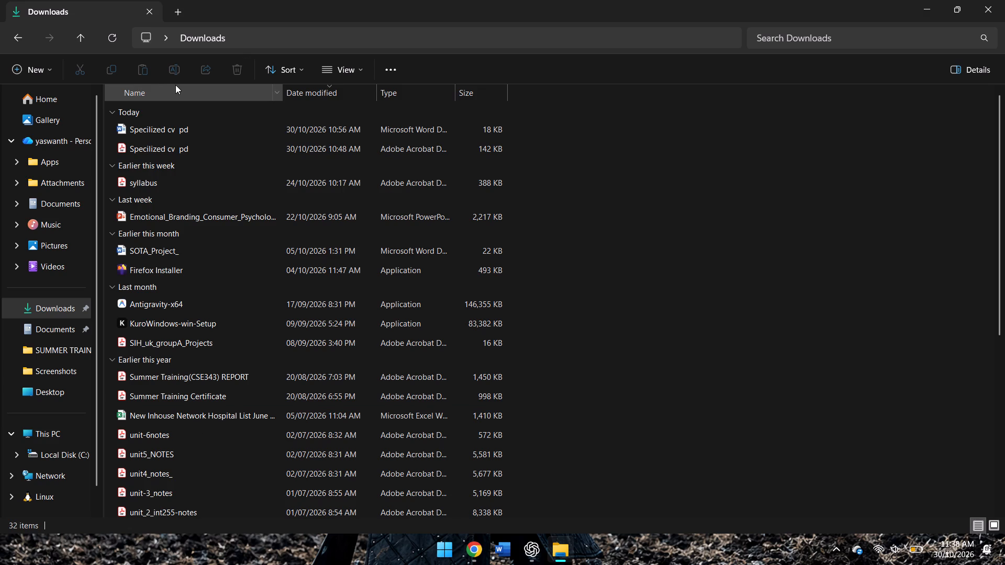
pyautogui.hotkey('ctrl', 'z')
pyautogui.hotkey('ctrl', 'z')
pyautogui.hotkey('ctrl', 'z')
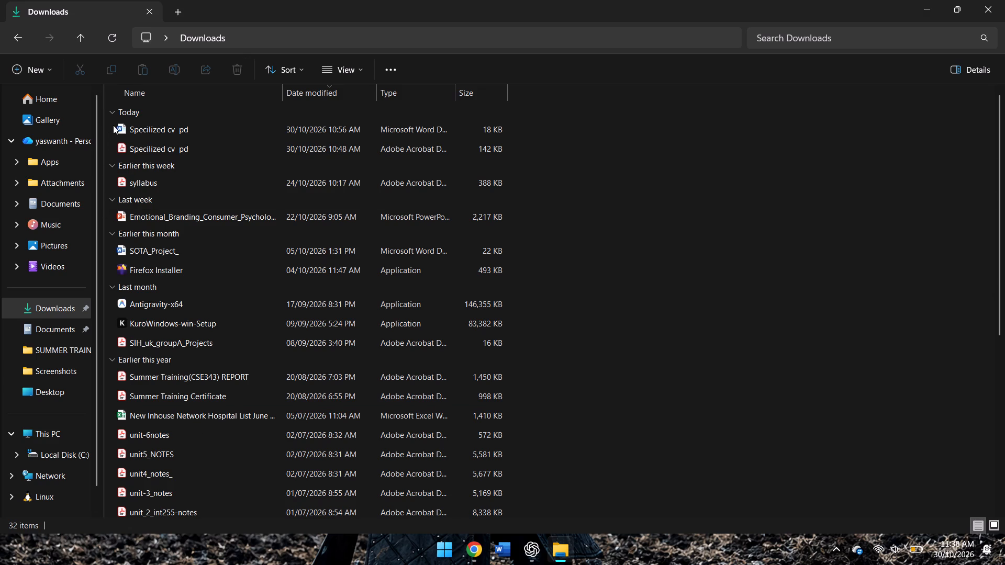
# Delete the Word and PDF versions of "Specilized cv pd" from the Downloads folder.
pyautogui.moveTo(113, 125); pyautogui.dragTo(151, 147)
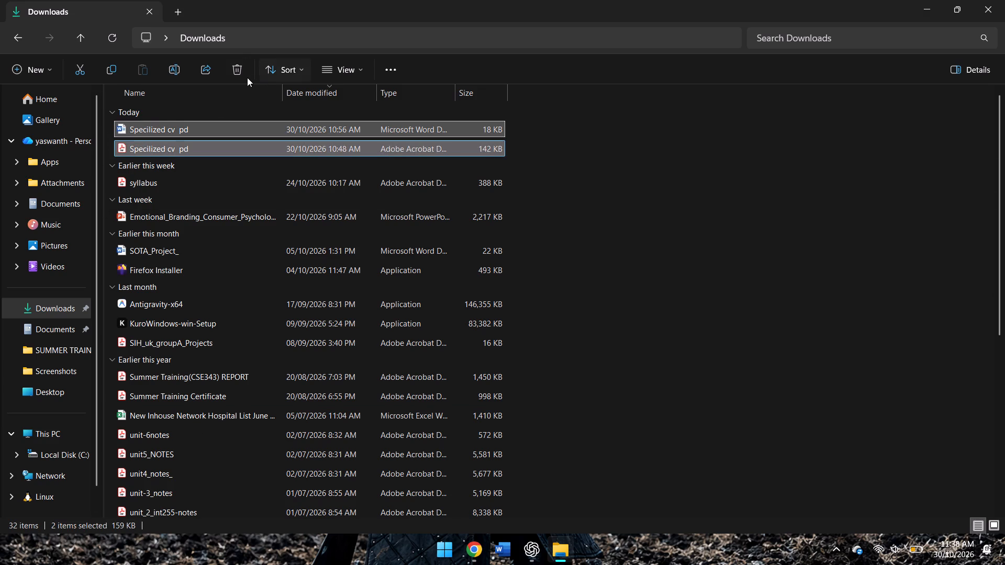
pyautogui.click(244, 77)
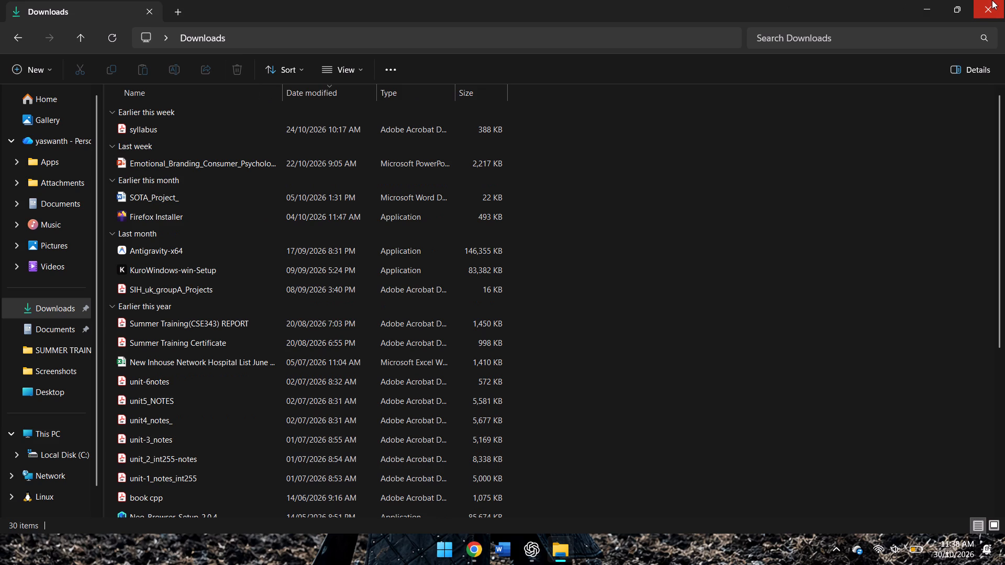
# Look over the remaining files in Downloads and close the folder window.
pyautogui.scroll(-8, 418, 389)
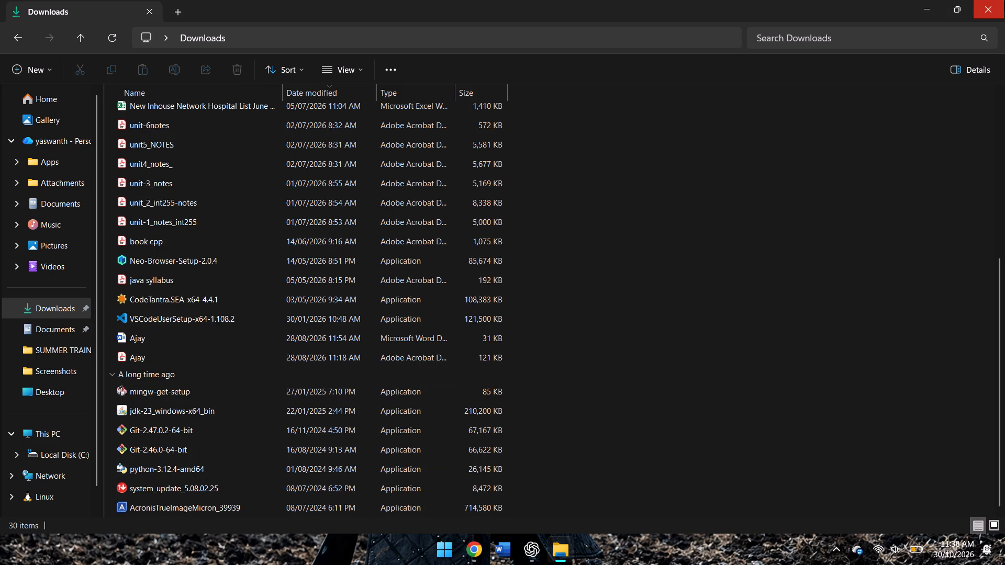
pyautogui.scroll(6, 832, 300)
pyautogui.scroll(-6, 832, 300)
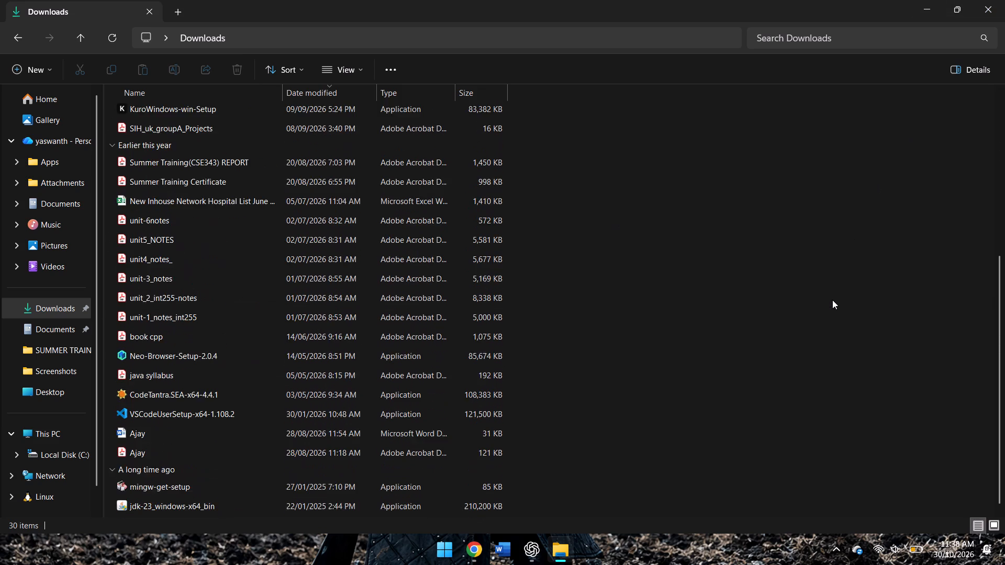
pyautogui.scroll(6, 832, 300)
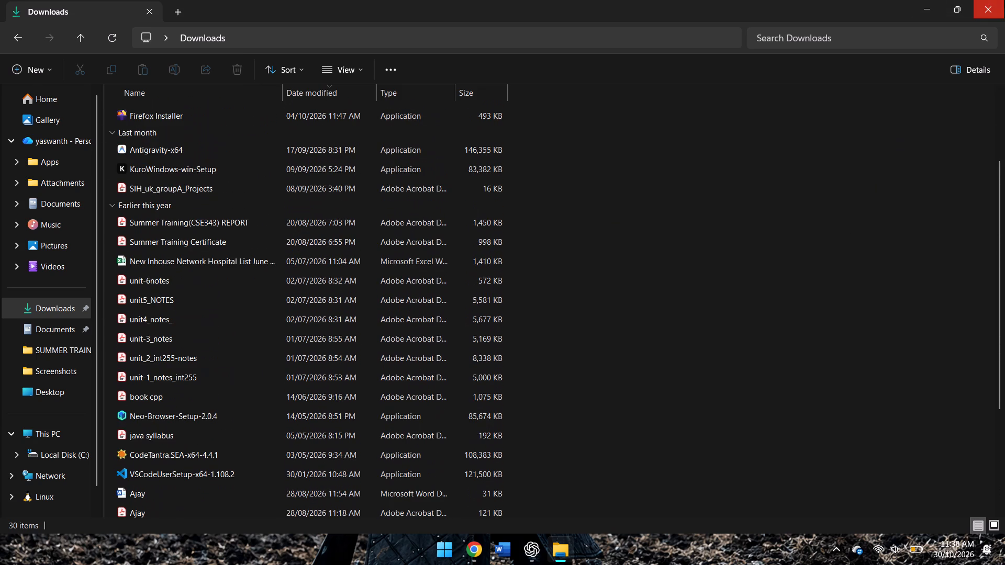
pyautogui.click(1004, 0)
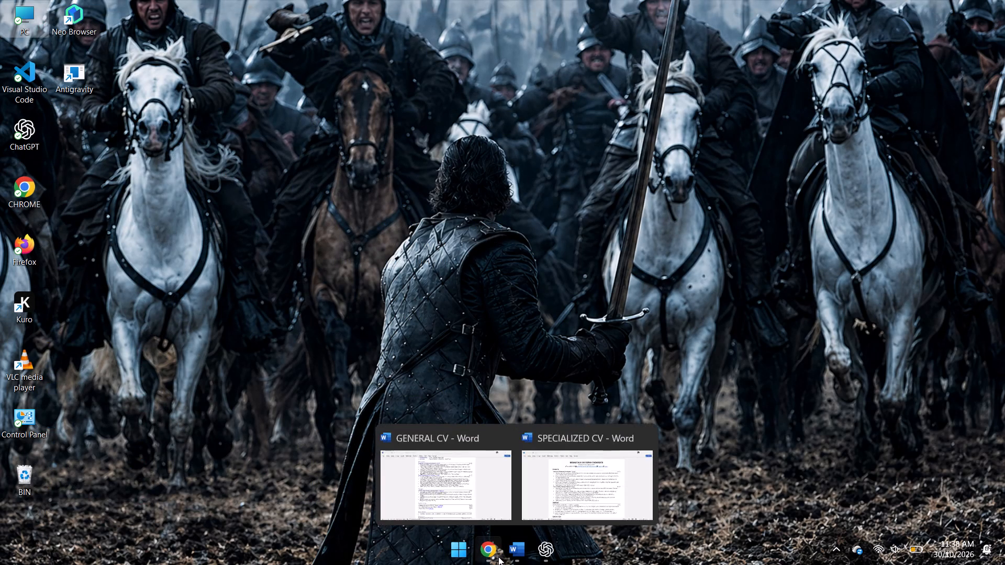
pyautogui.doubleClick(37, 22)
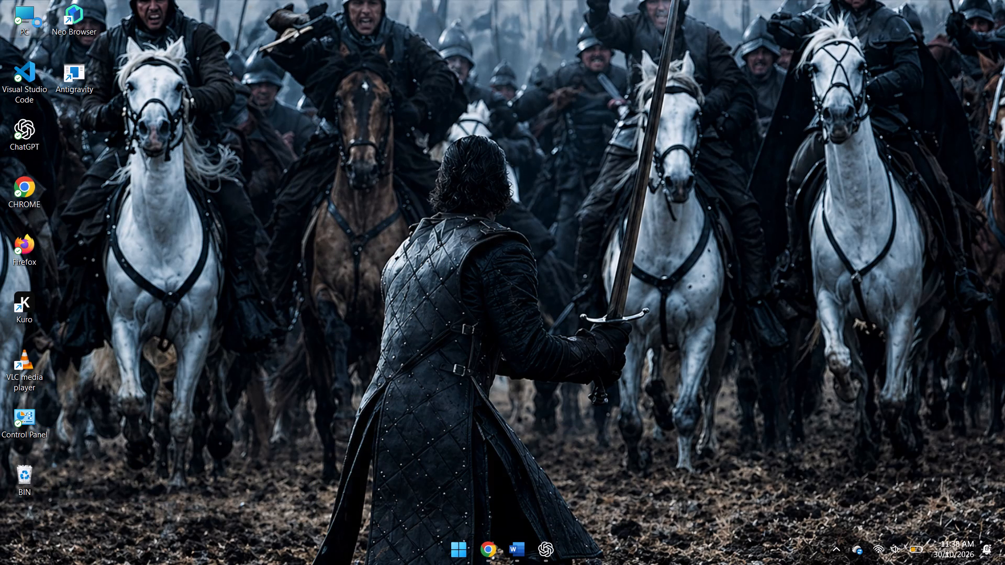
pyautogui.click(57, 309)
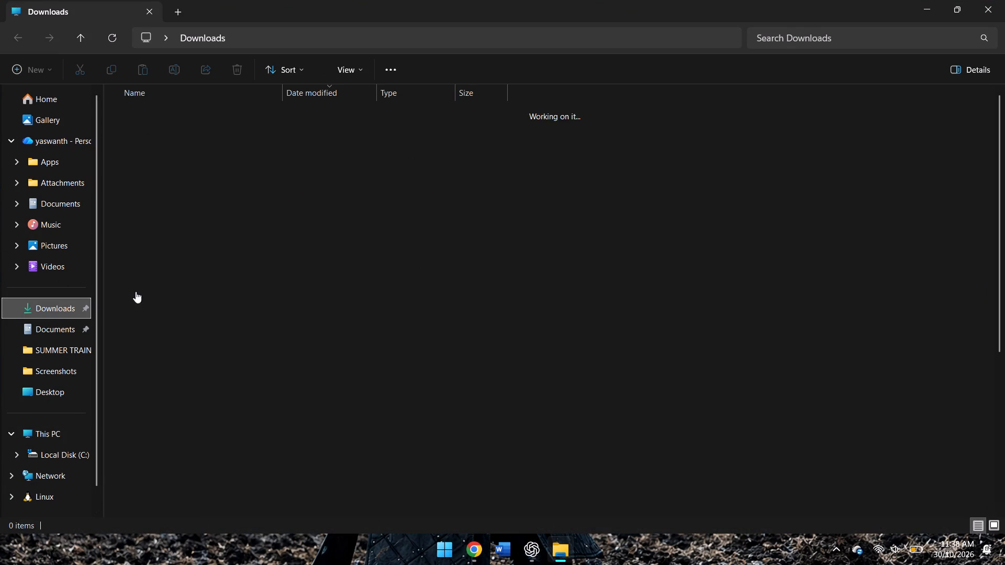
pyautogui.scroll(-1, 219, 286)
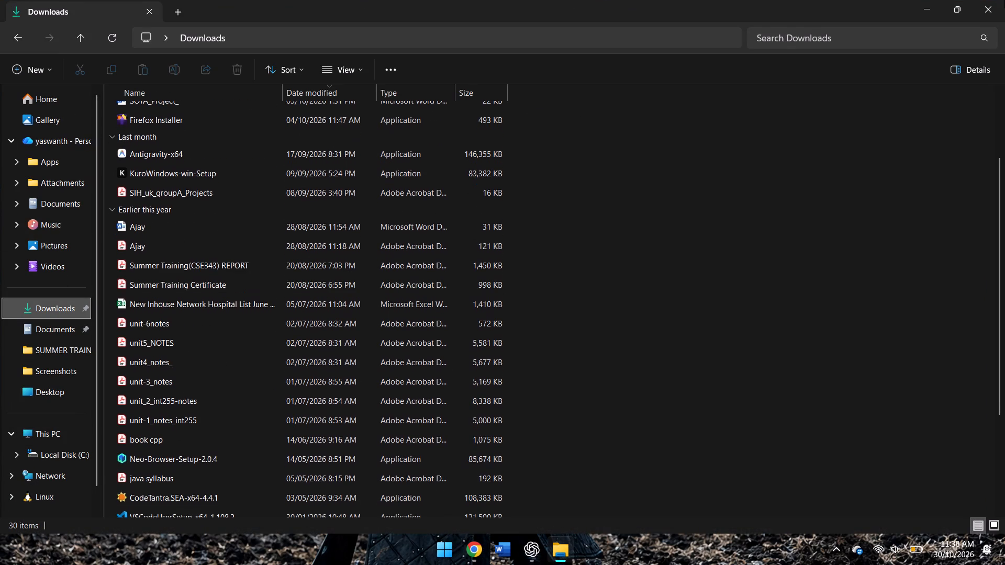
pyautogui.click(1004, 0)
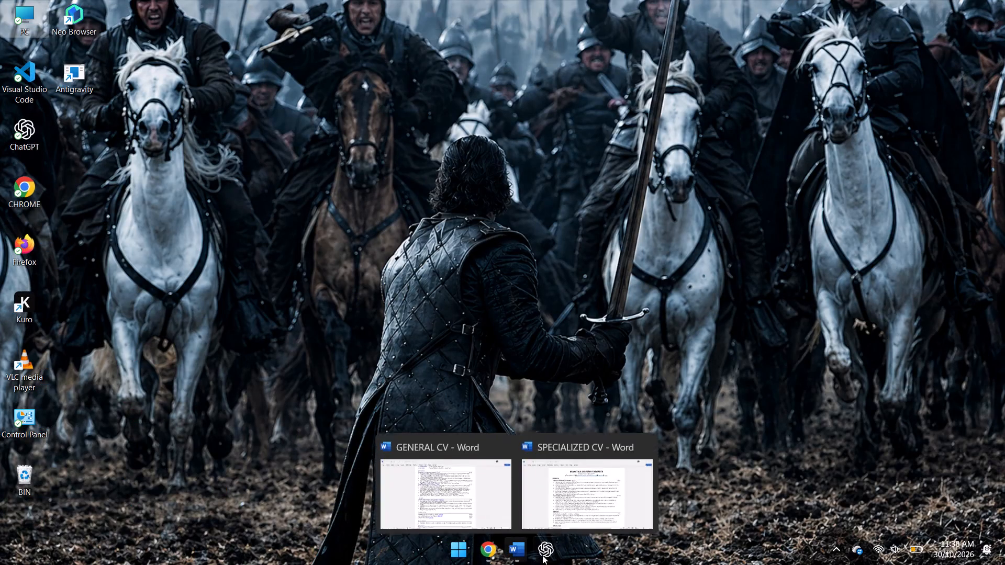
# Review the full page of the SPECIALIZED CV document, and compare it with the sections and layout of the GENERAL CV document.
pyautogui.click(555, 485)
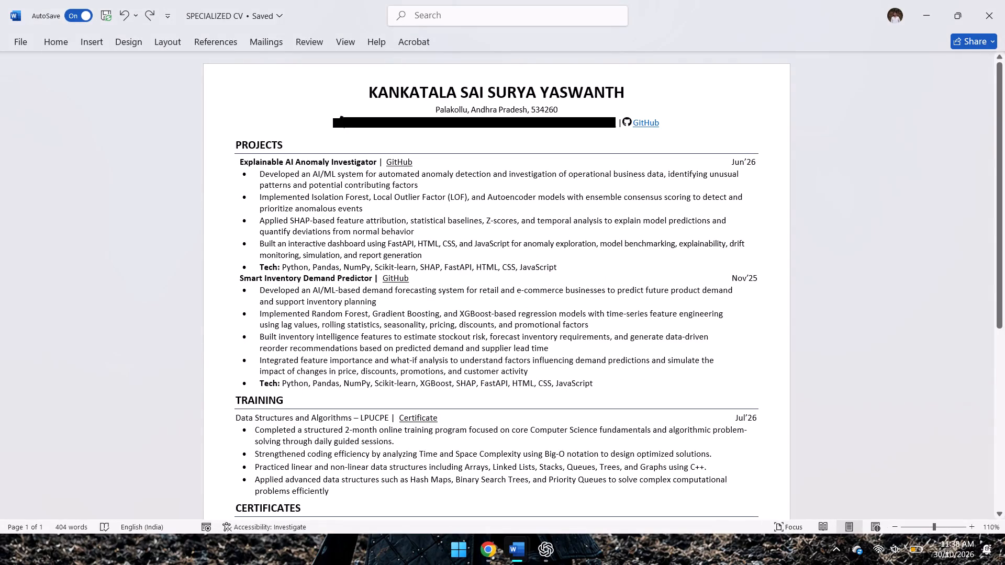
pyautogui.scroll(-1, 779, 257)
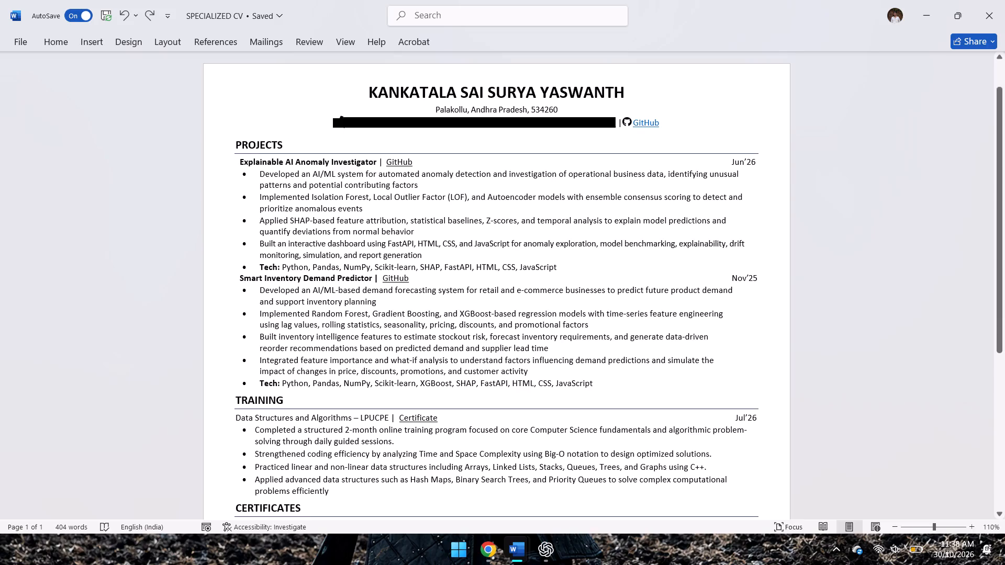
pyautogui.scroll(-12, 779, 257)
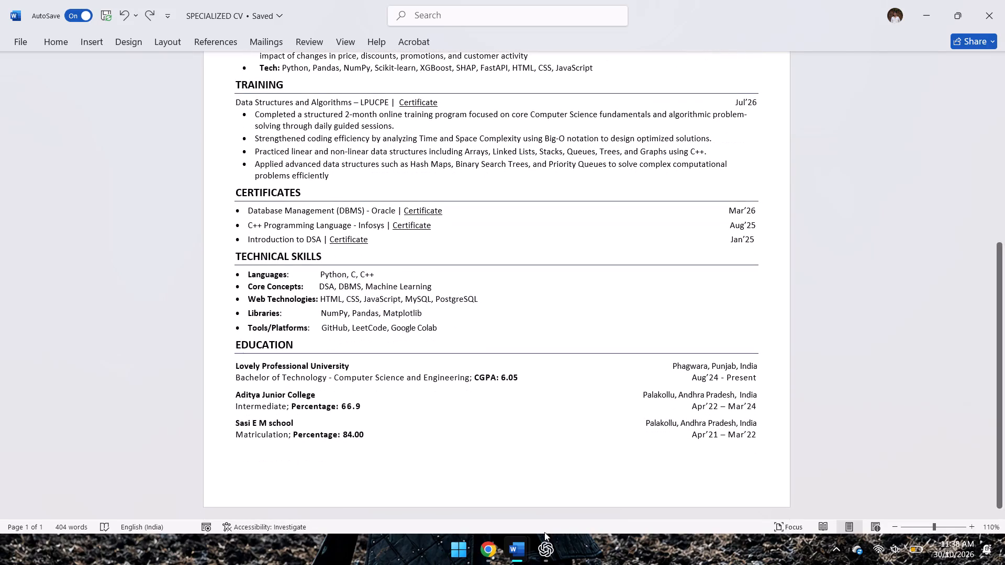
pyautogui.click(481, 455)
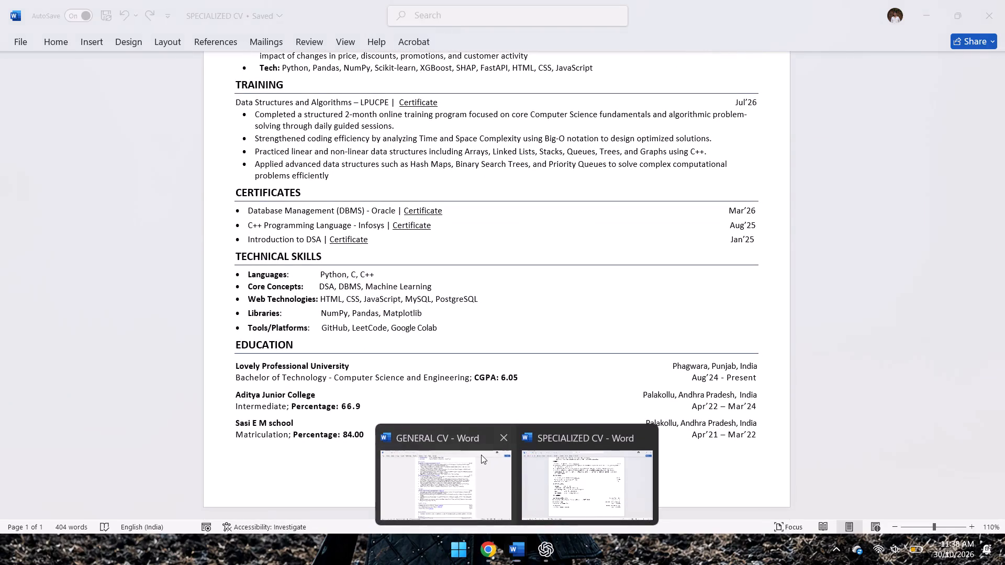
pyautogui.scroll(-7, 719, 367)
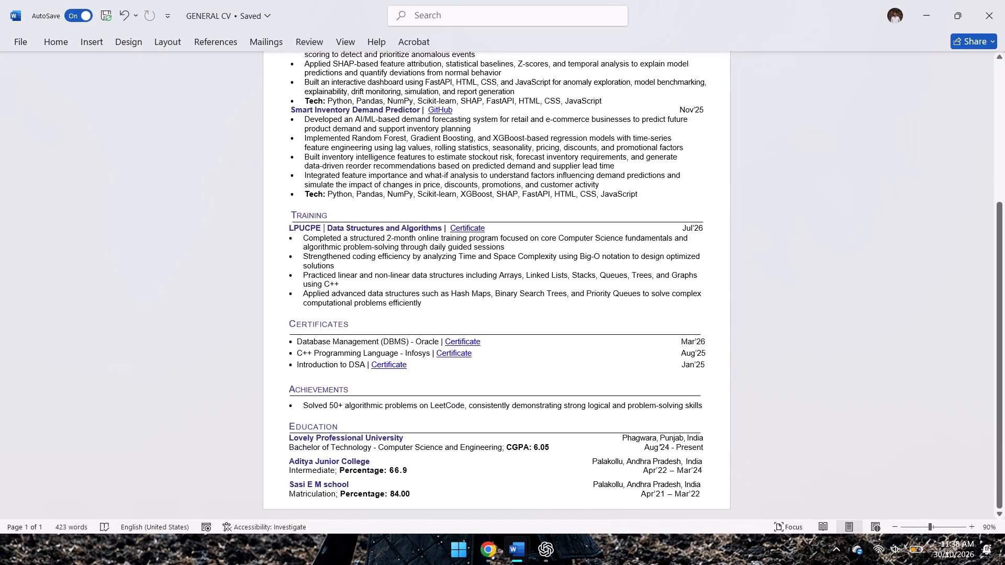
pyautogui.scroll(-4, 719, 367)
pyautogui.scroll(5, 719, 367)
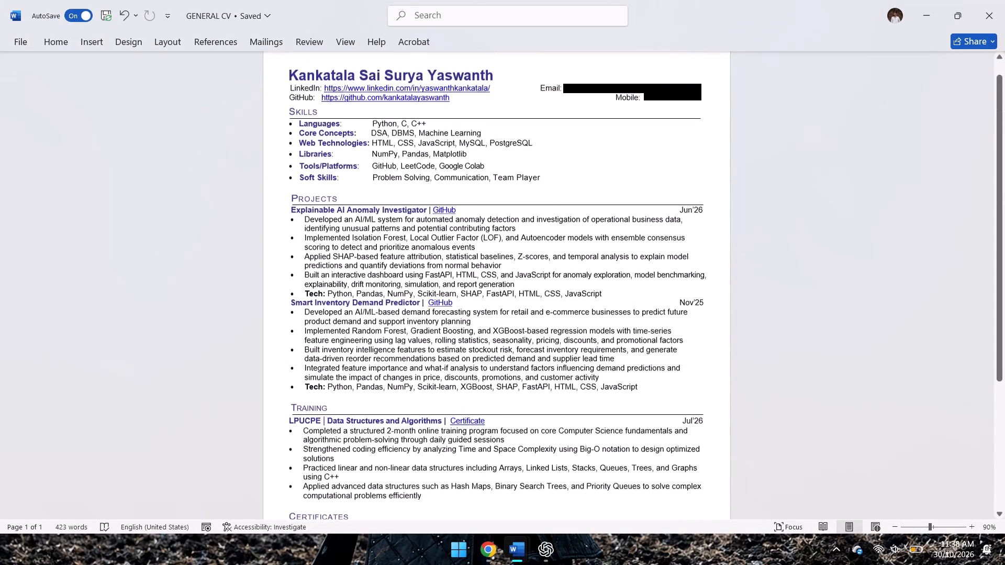
pyautogui.scroll(1, 719, 367)
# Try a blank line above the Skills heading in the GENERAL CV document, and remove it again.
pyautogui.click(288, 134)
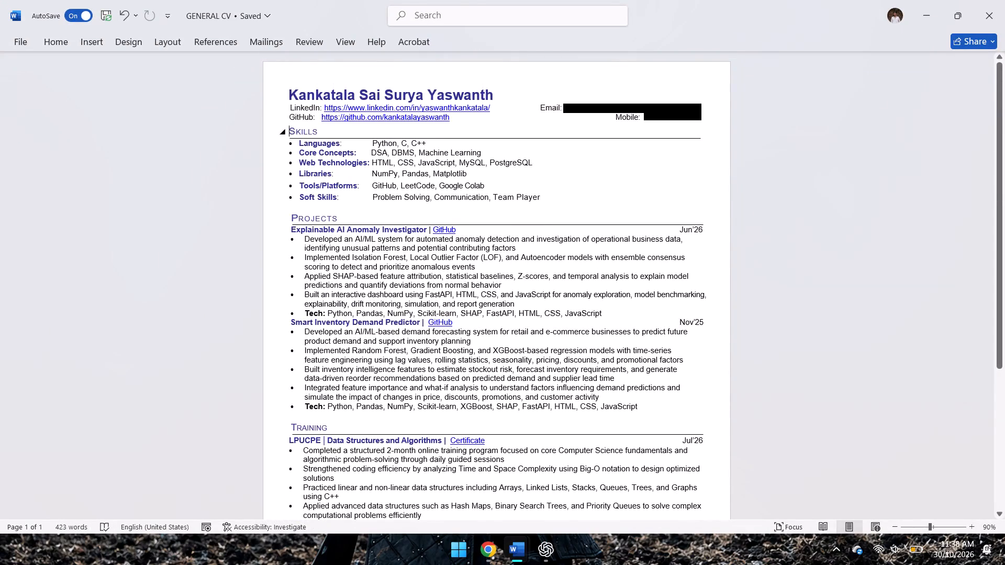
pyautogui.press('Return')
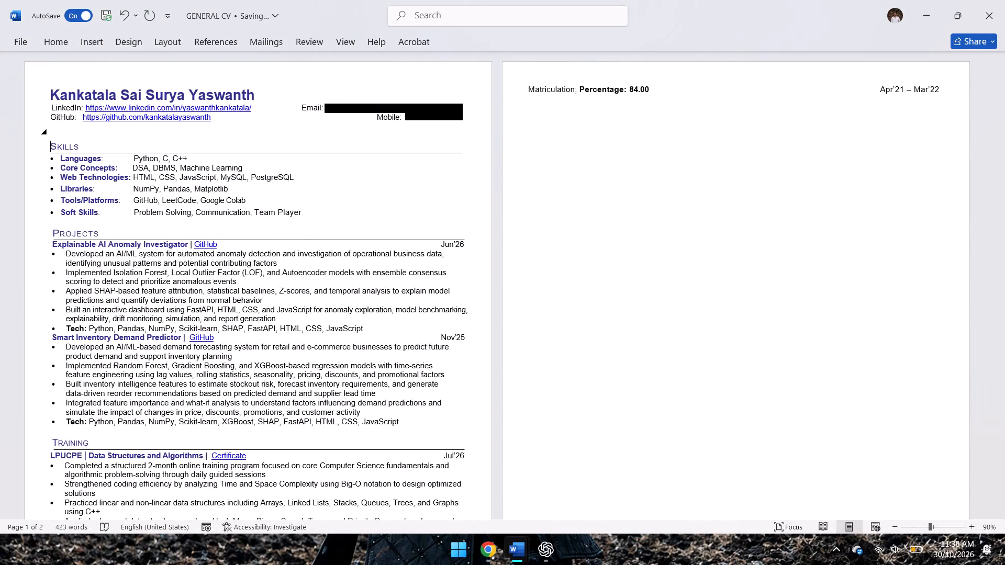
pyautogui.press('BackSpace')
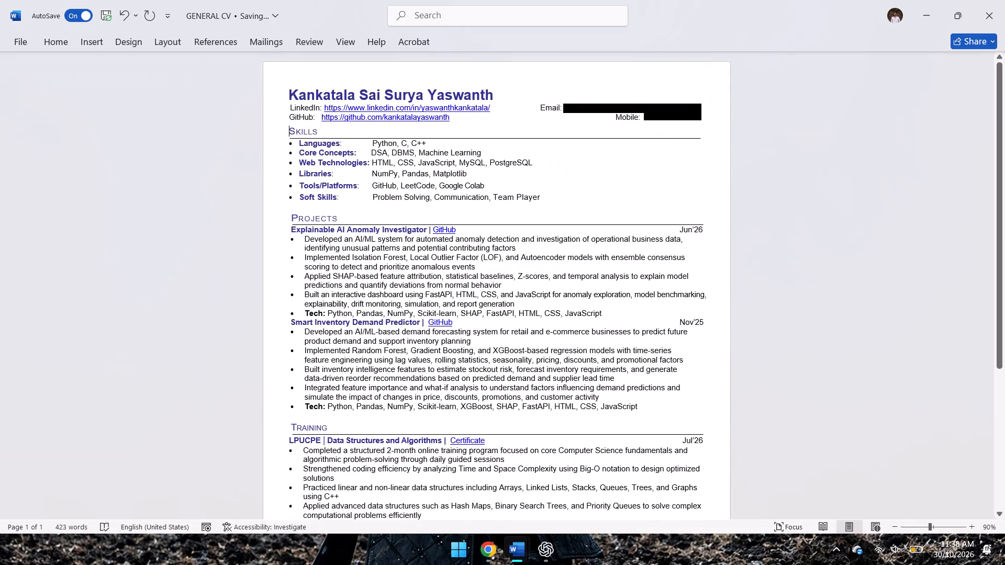
# Examine the GENERAL CV from header to Education section again, and return to the header of the SPECIALIZED CV.
pyautogui.scroll(-4, 808, 320)
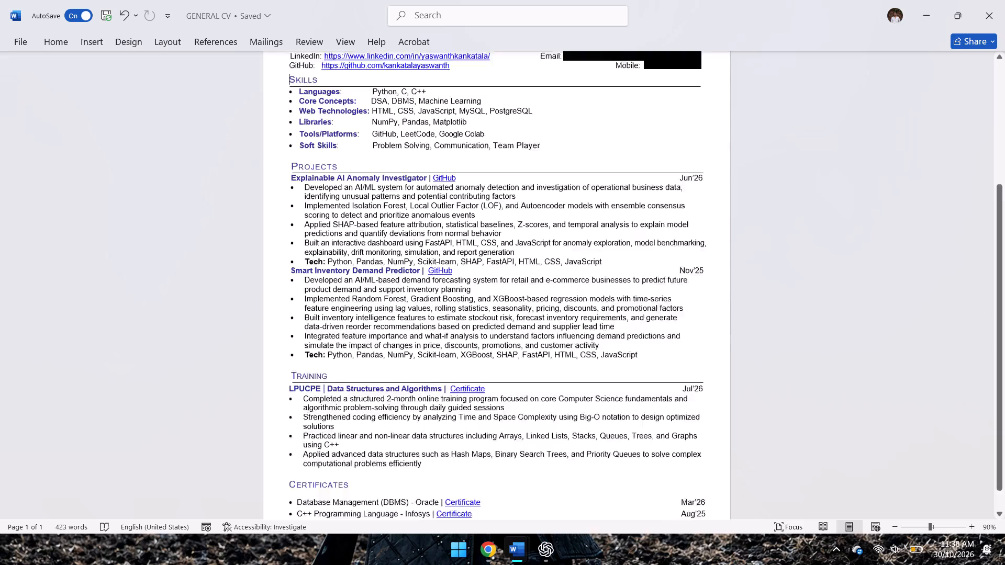
pyautogui.scroll(-20, 808, 320)
pyautogui.scroll(-3, 808, 320)
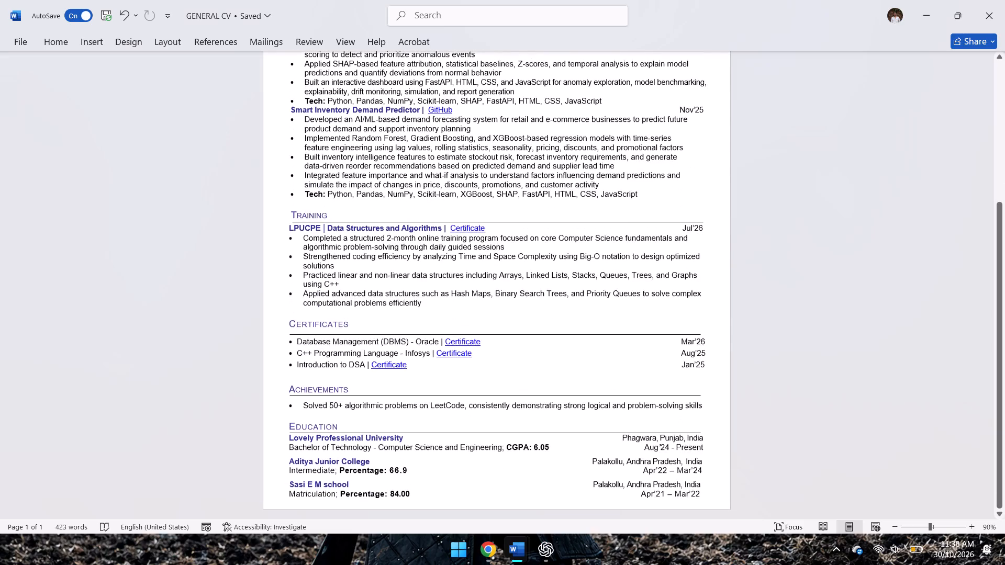
pyautogui.scroll(4, 808, 320)
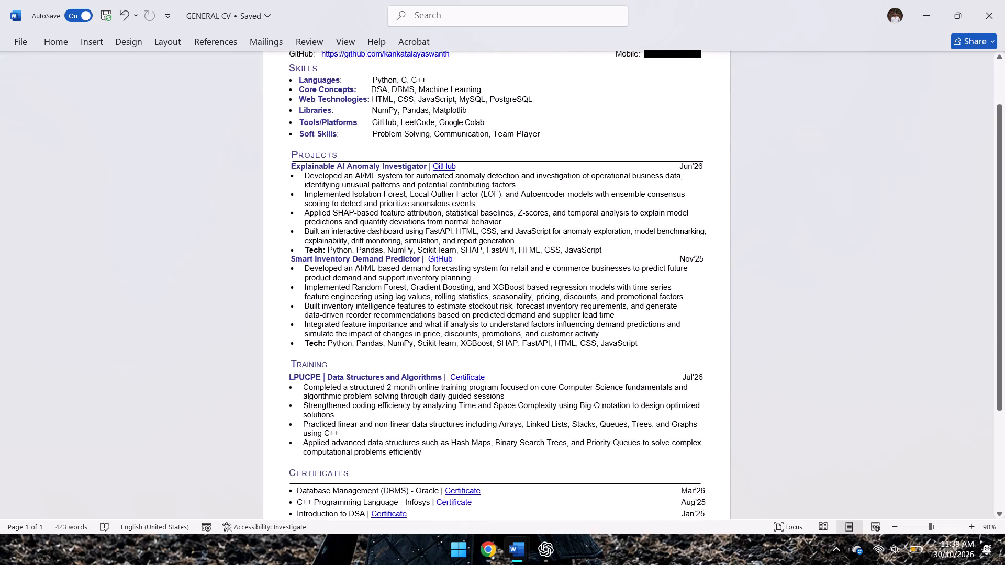
pyautogui.keyDown('ctrl'); pyautogui.scroll(4, 808, 320); pyautogui.keyUp('ctrl')
pyautogui.scroll(4, 808, 320)
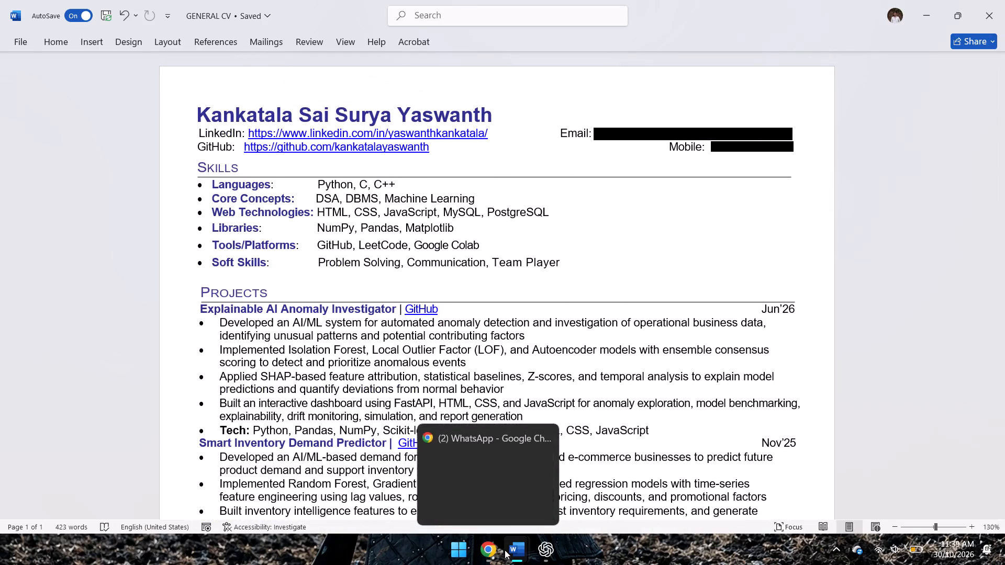
pyautogui.click(559, 500)
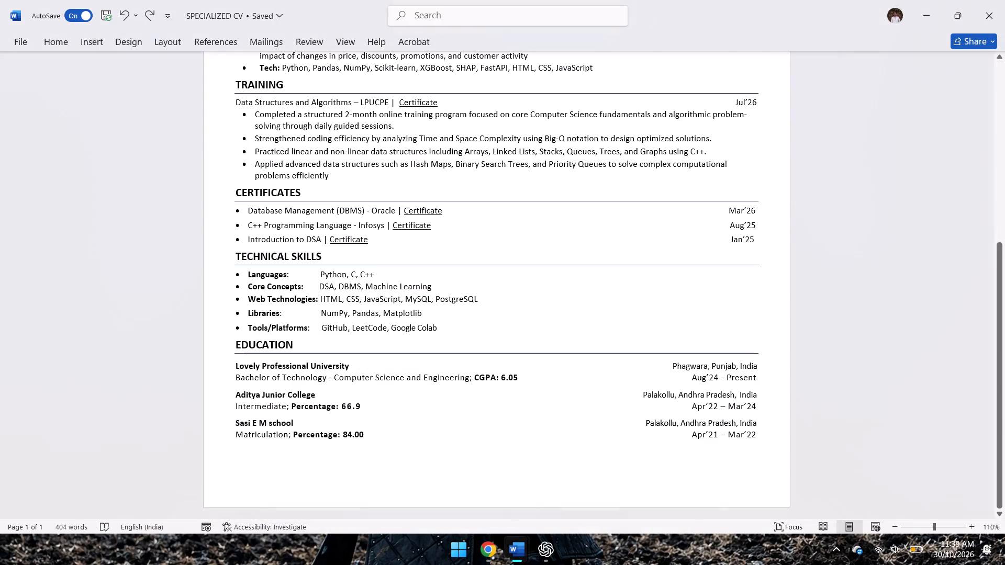
pyautogui.scroll(12, 505, 211)
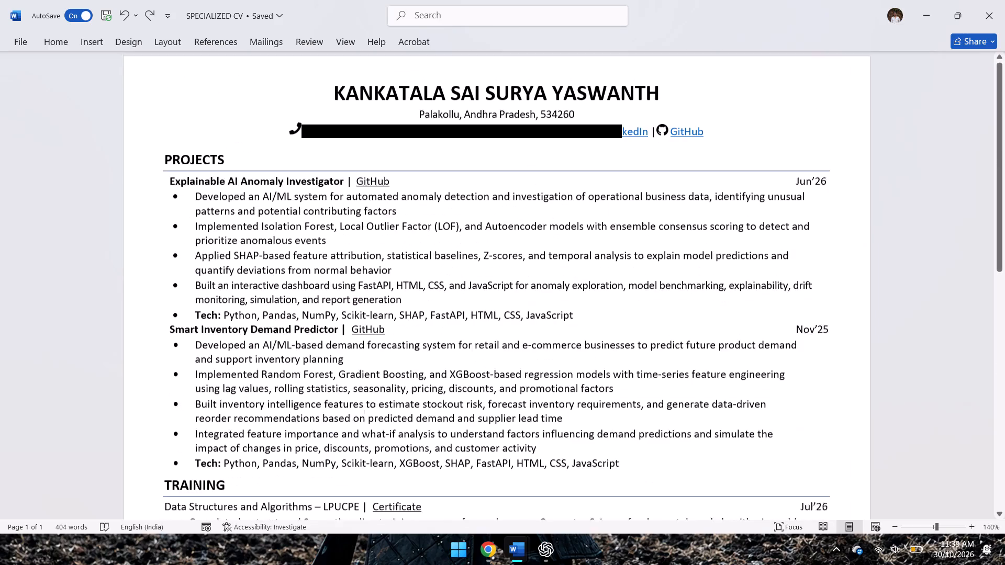
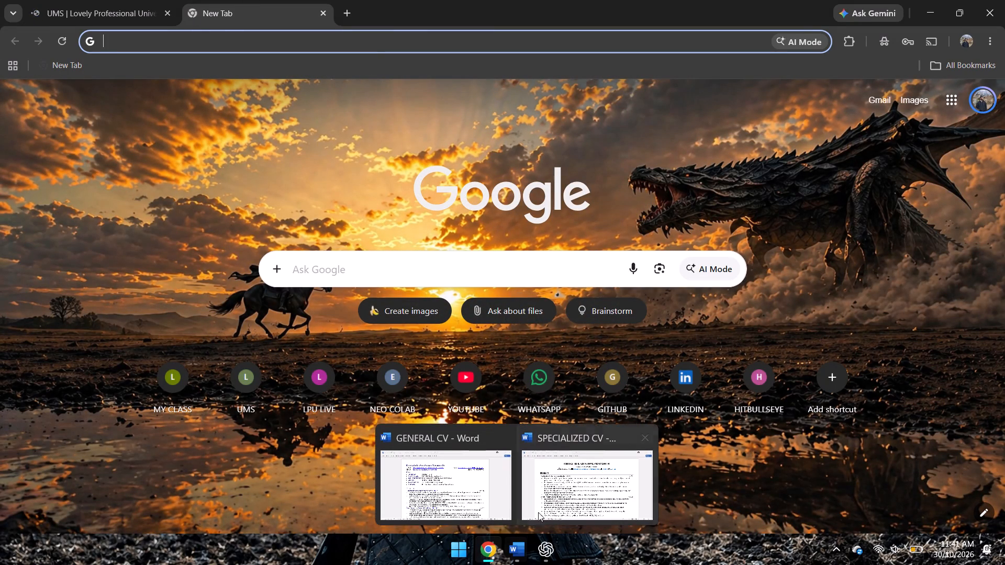
# Switch to Word and review the SPECIALIZED CV from header to Education, and the GENERAL CV down to its Education section.
pyautogui.click(552, 498)
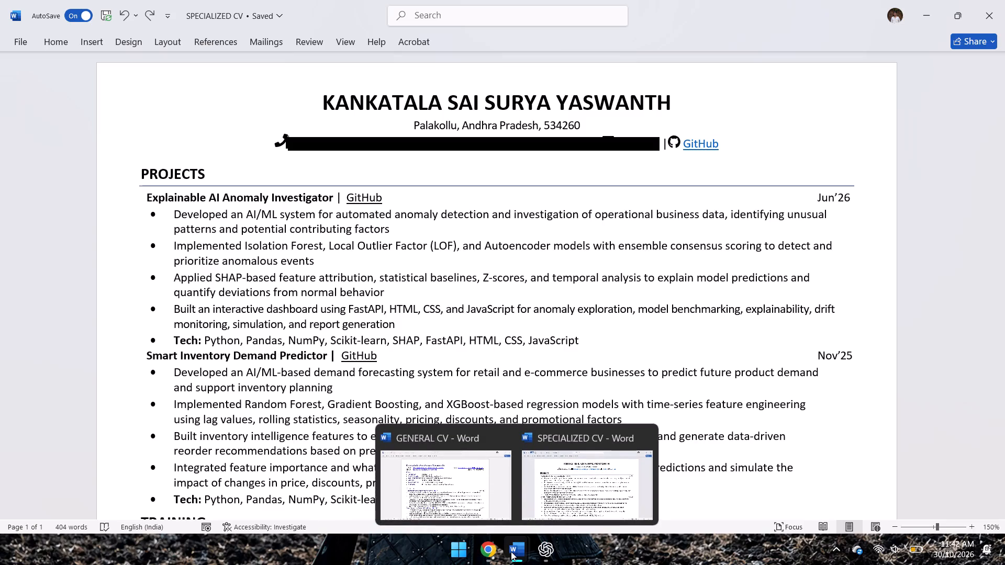
pyautogui.scroll(-3, 359, 549)
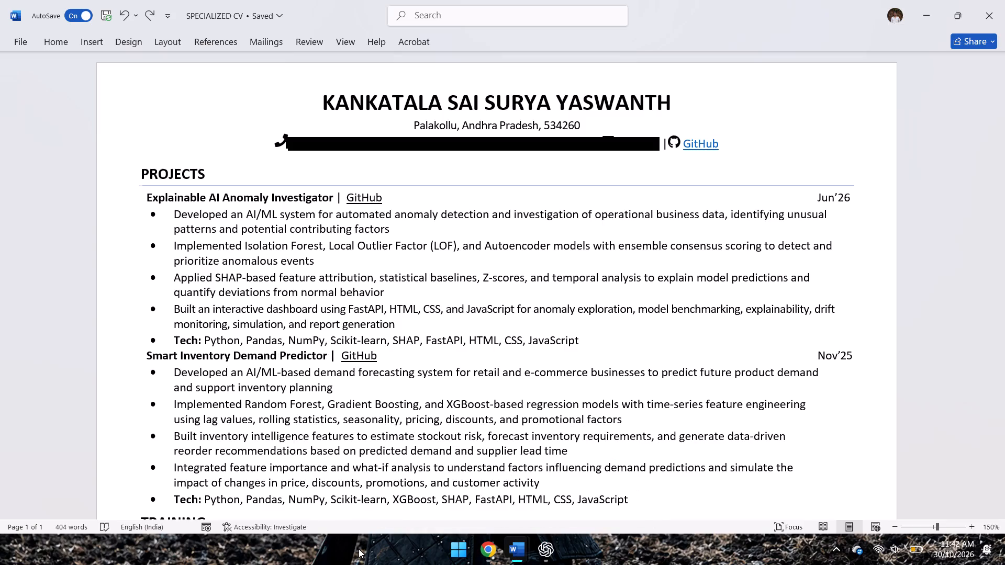
pyautogui.scroll(-6, 327, 370)
pyautogui.scroll(1, 327, 370)
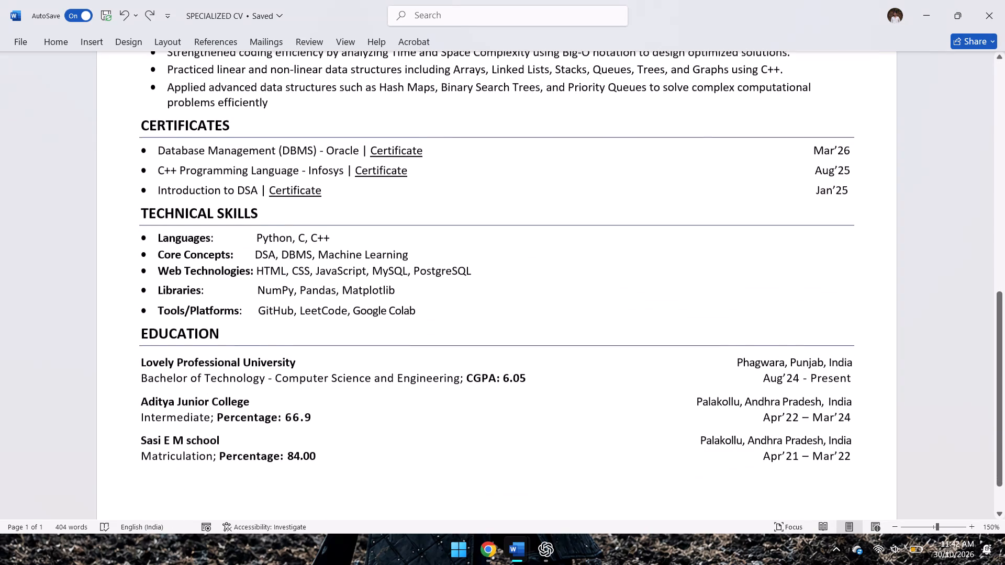
pyautogui.scroll(1, 327, 370)
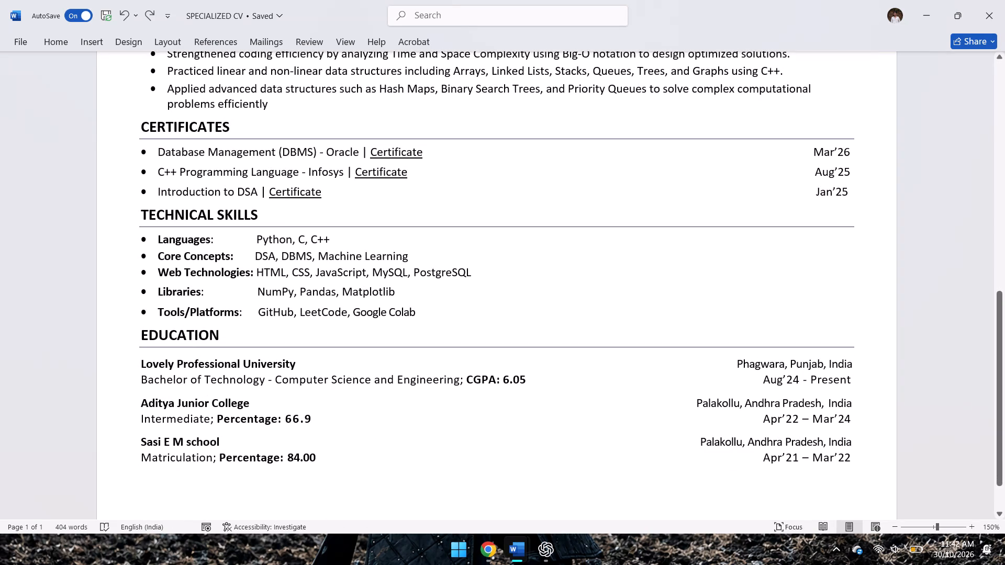
pyautogui.scroll(9, 327, 370)
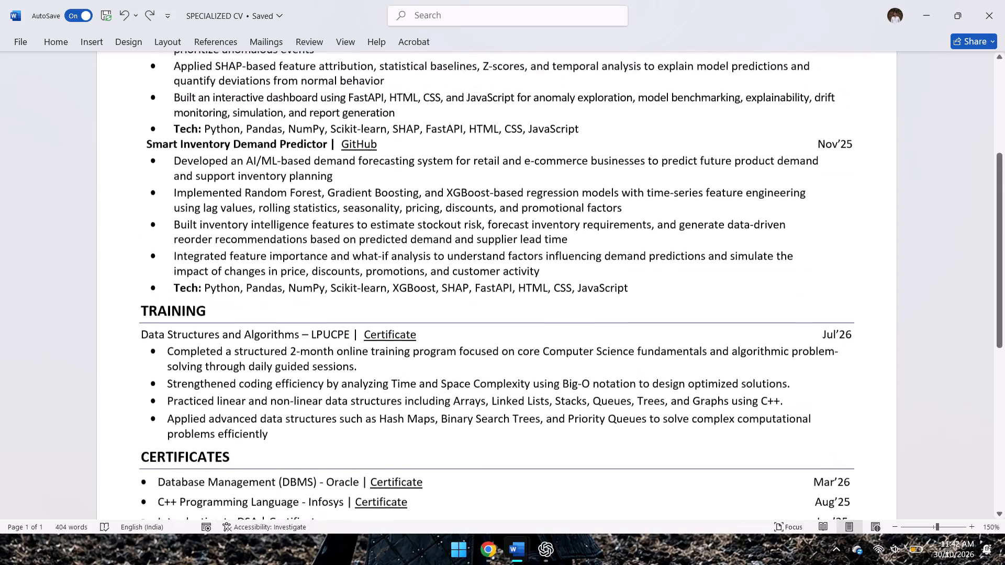
pyautogui.scroll(5, 327, 370)
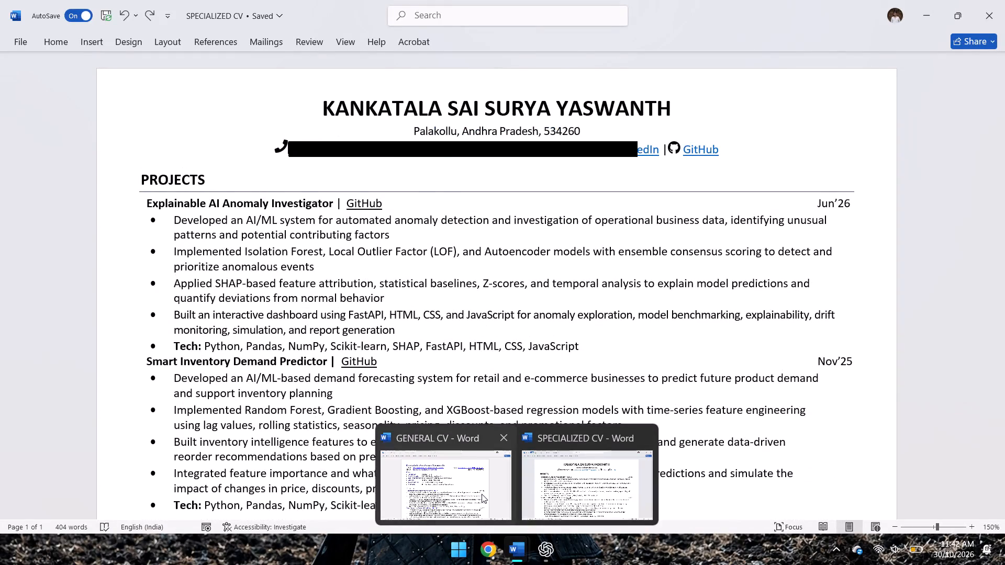
pyautogui.click(481, 494)
pyautogui.scroll(-2, 443, 372)
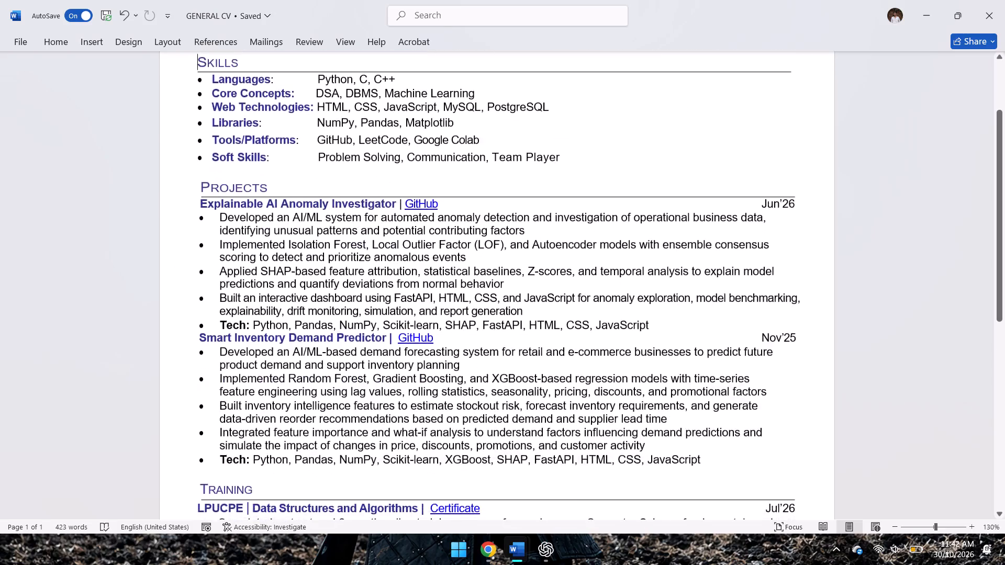
pyautogui.scroll(-4, 443, 372)
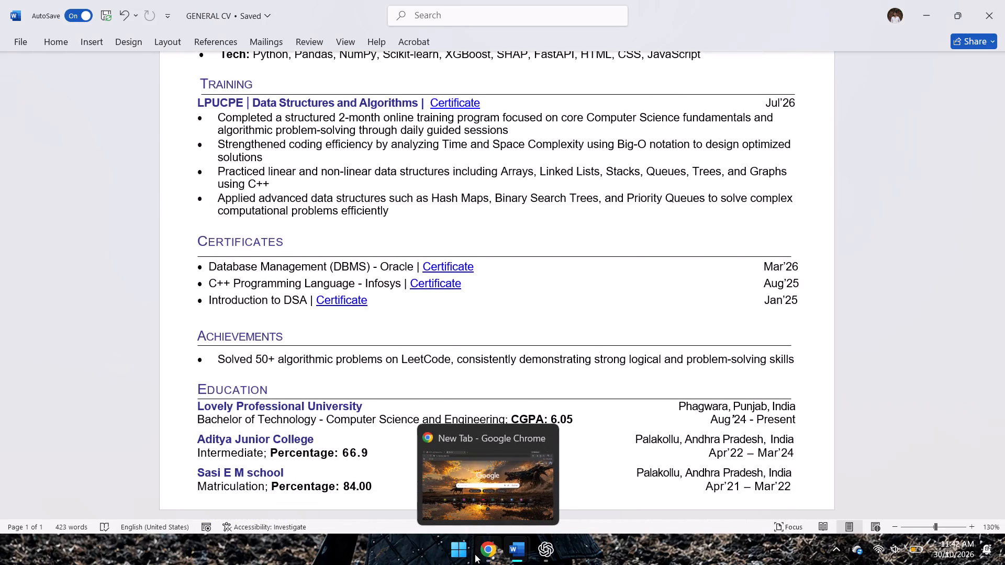
# Close the GENERAL CV document, and close the SPECIALIZED CV document after a last look at its sections.
pyautogui.click(1004, 1)
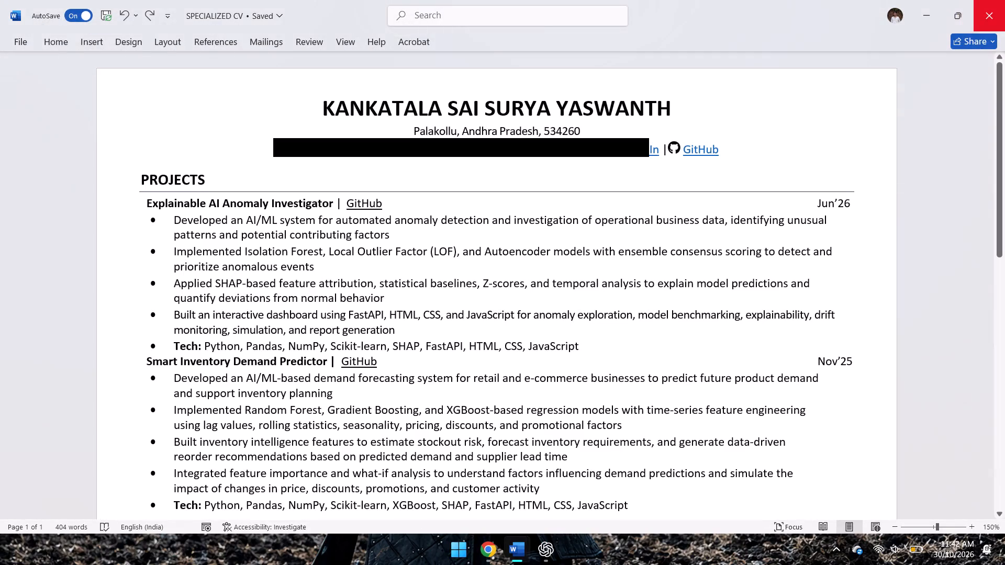
pyautogui.scroll(-3, 566, 188)
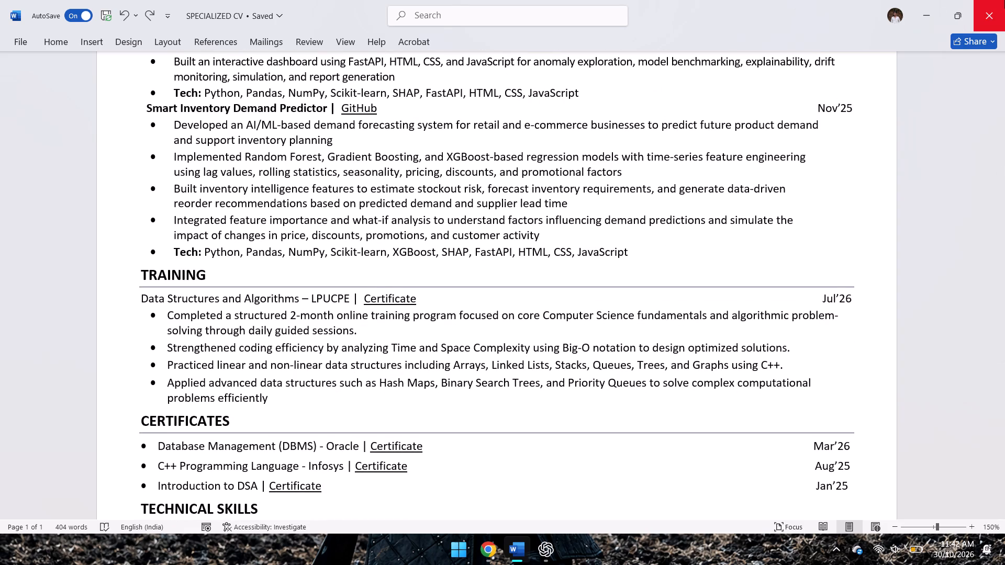
pyautogui.click(1004, 0)
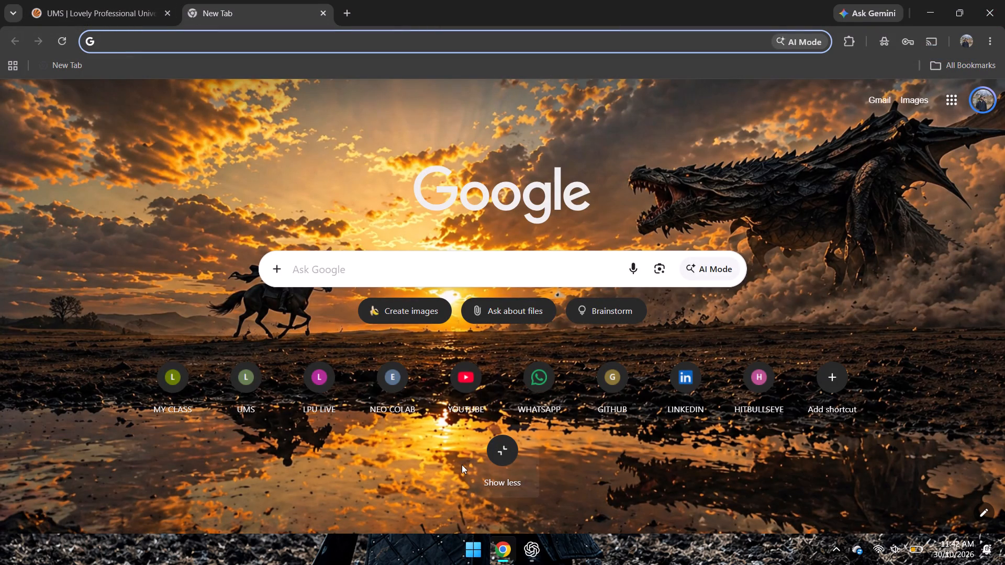
pyautogui.doubleClick(32, 28)
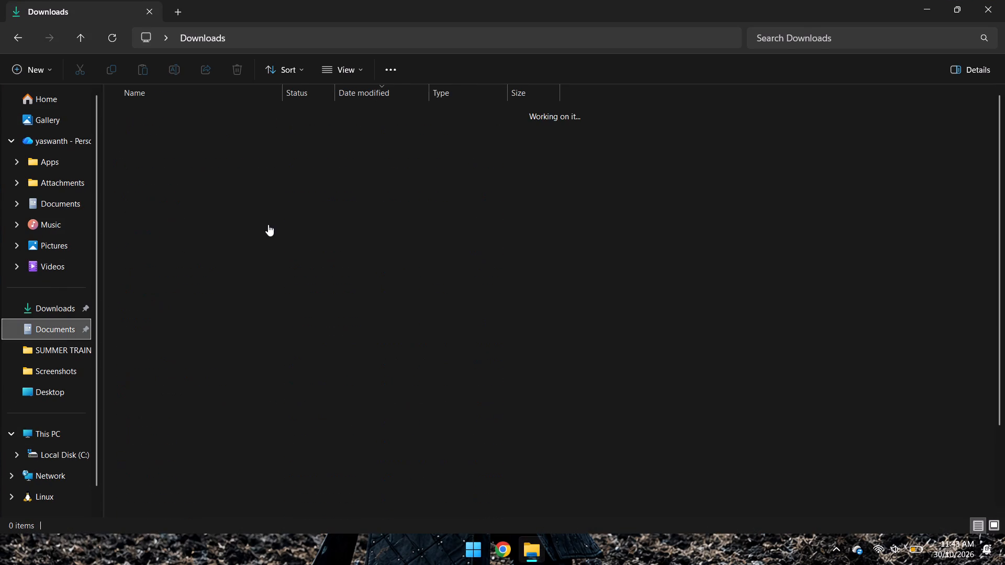
pyautogui.doubleClick(240, 119)
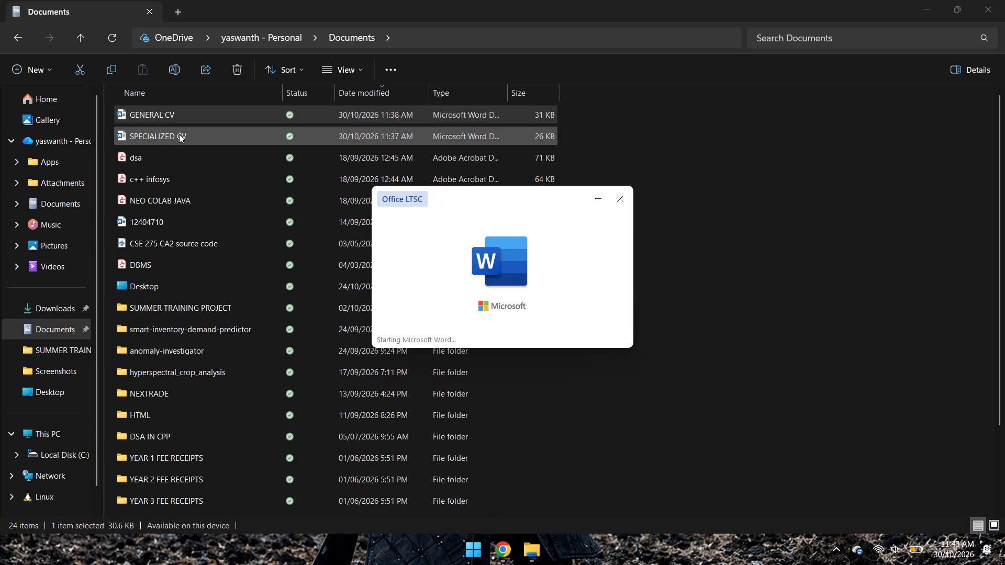
pyautogui.doubleClick(179, 134)
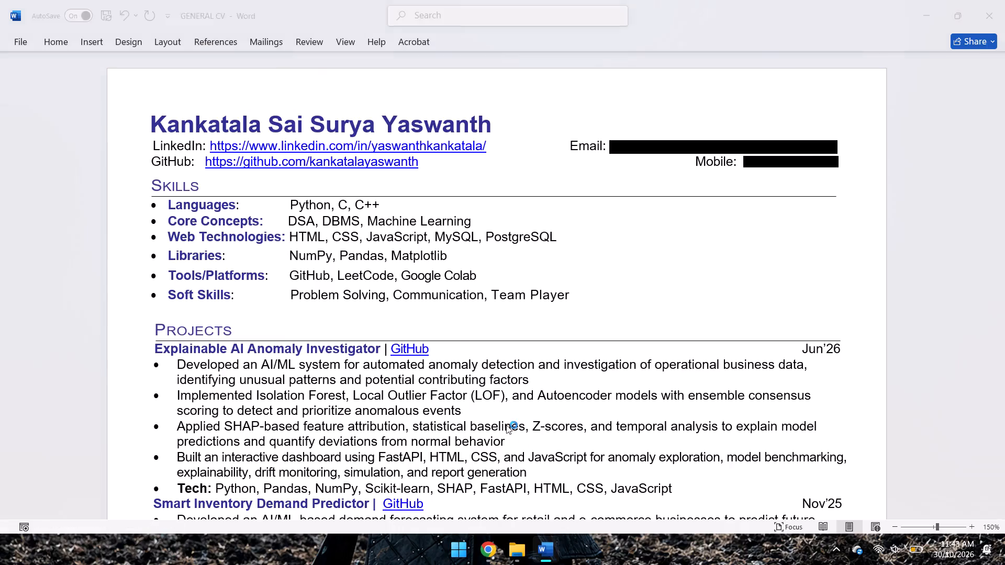
# Examine the reopened SPECIALIZED CV and GENERAL CV from header to Education section for correct content and layout.
pyautogui.scroll(-3, 455, 390)
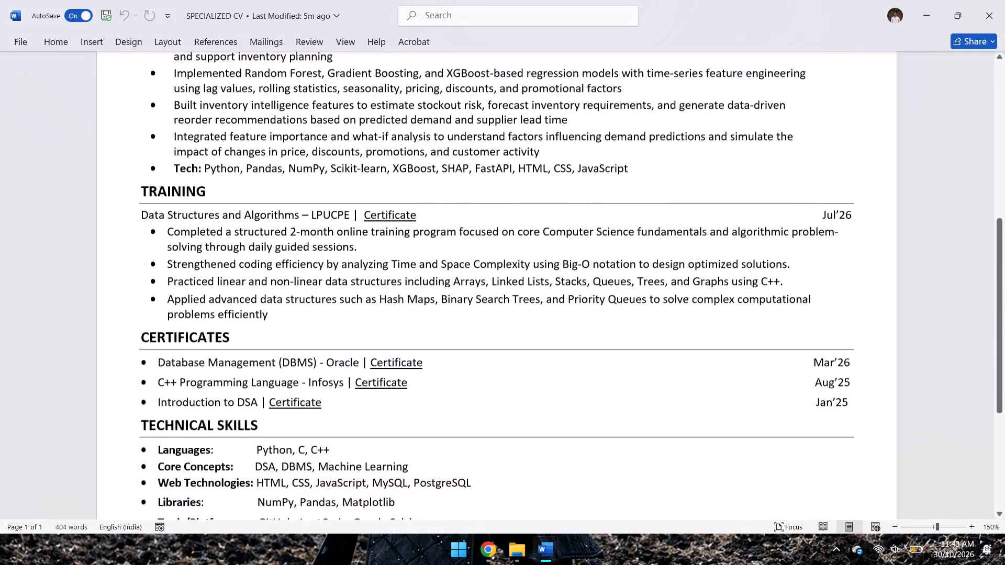
pyautogui.scroll(-7, 455, 390)
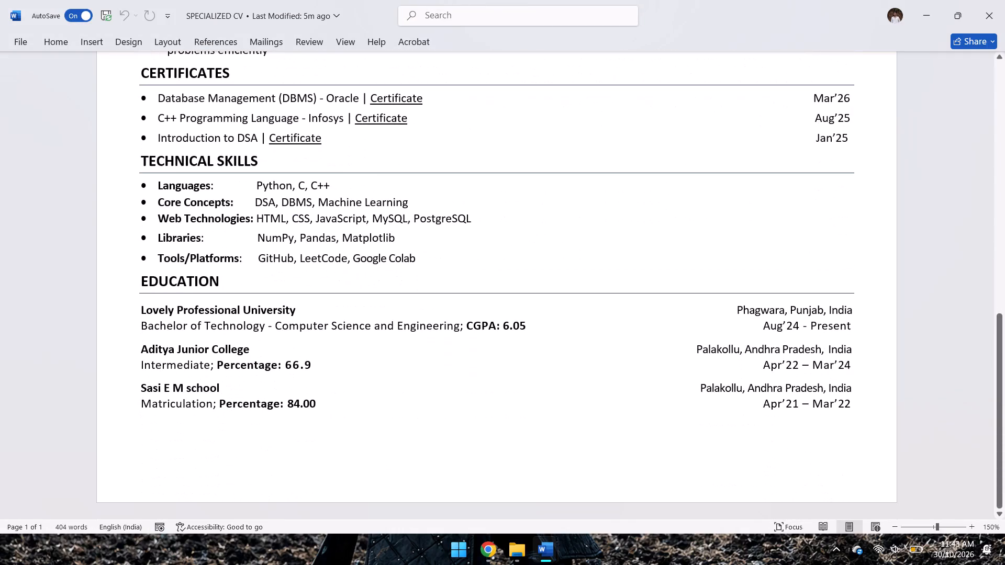
pyautogui.scroll(4, 455, 390)
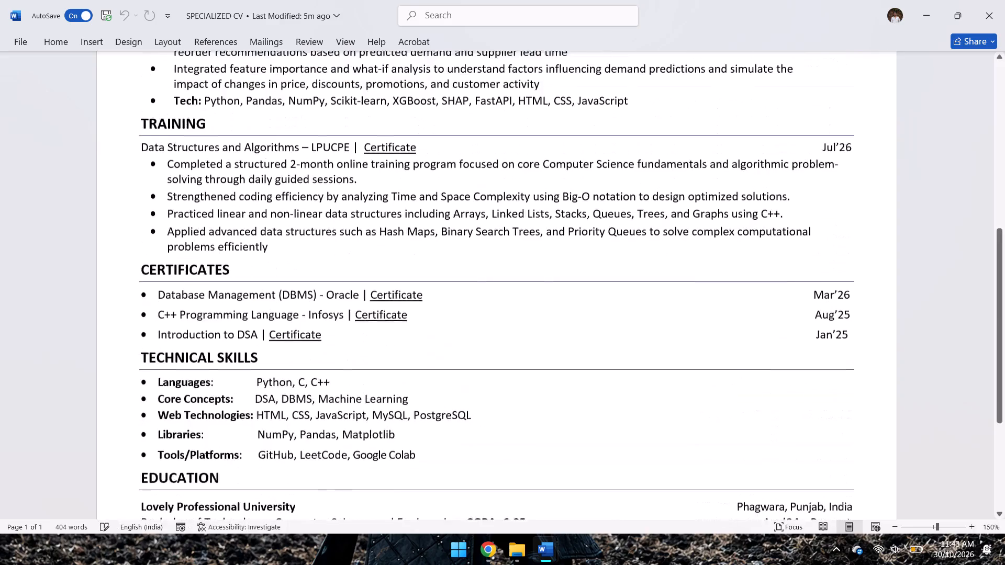
pyautogui.scroll(7, 455, 390)
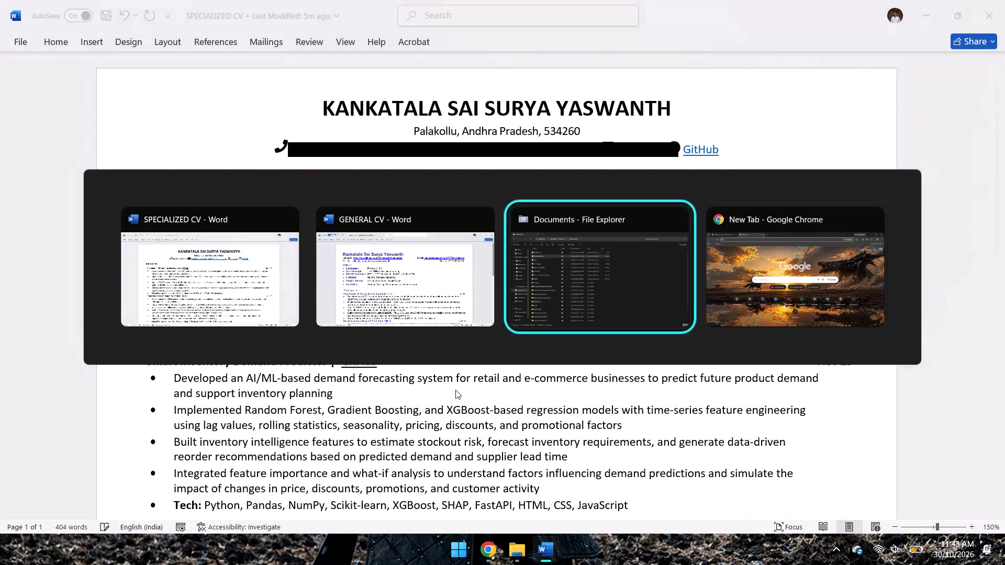
pyautogui.scroll(-3, 649, 322)
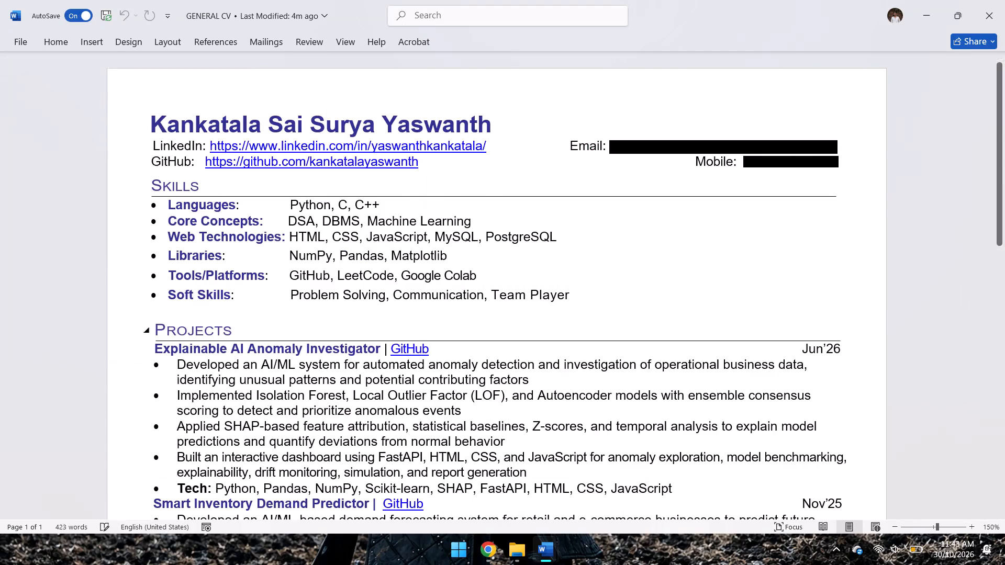
pyautogui.scroll(-8, 649, 322)
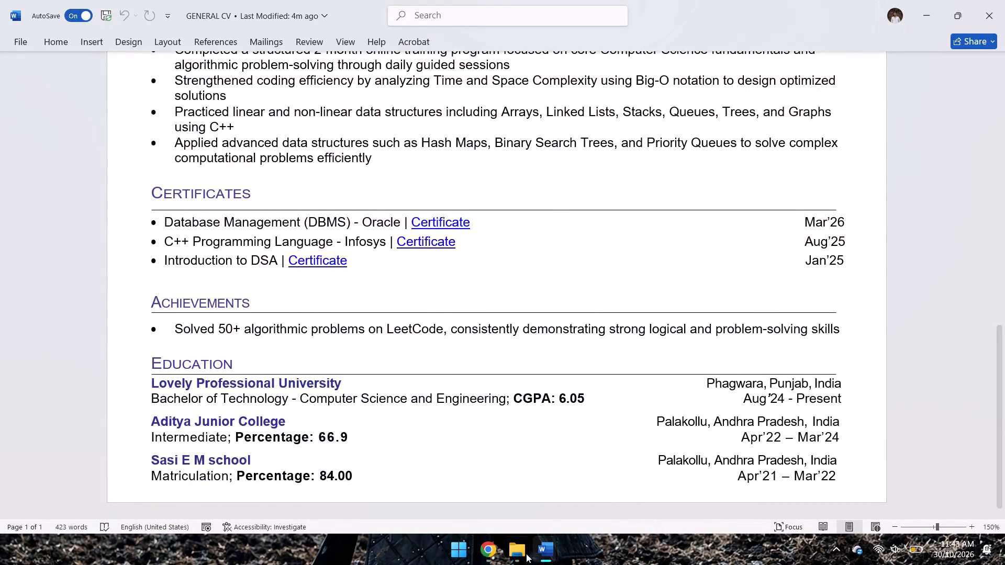
# Switch to Chrome, search Google for "word to pdf", and open iLovePDF's Word to PDF converter.
pyautogui.click(488, 553)
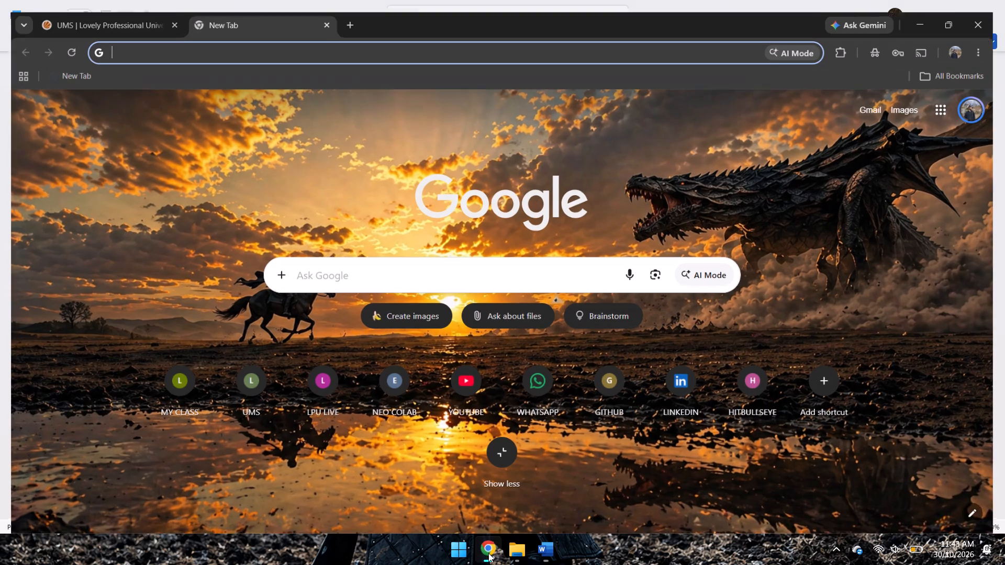
pyautogui.write('word')
pyautogui.press('space')
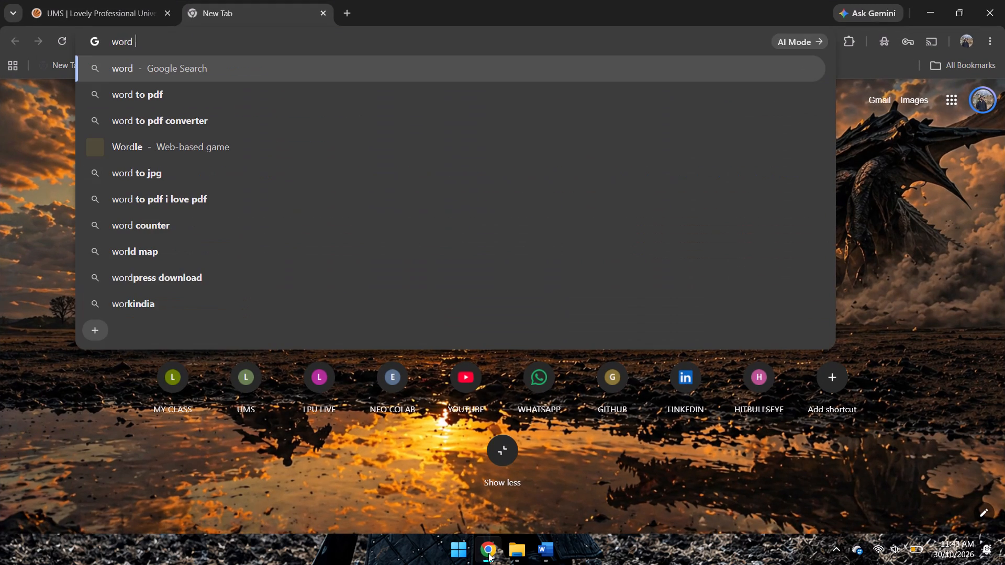
pyautogui.press('Down')
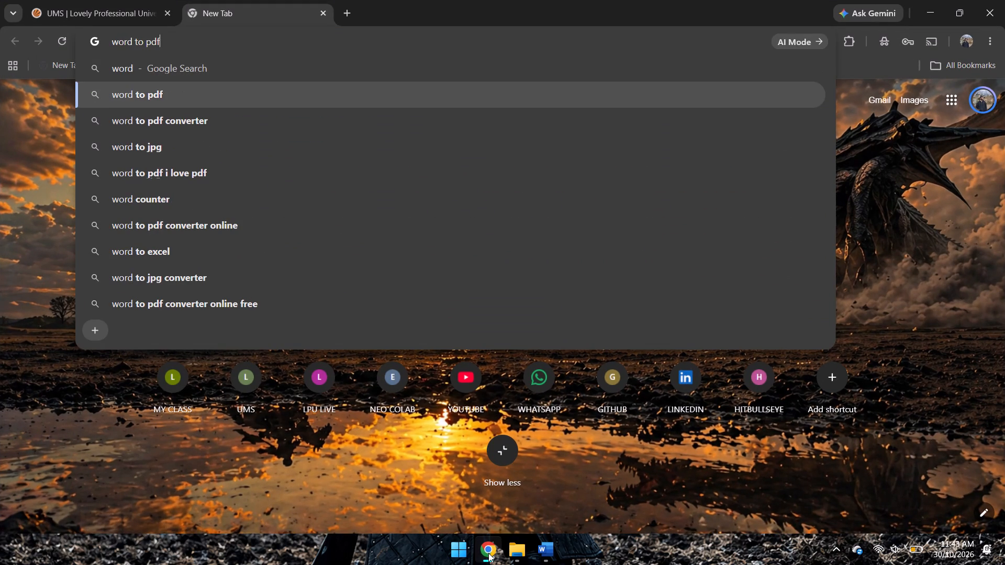
pyautogui.press('Return')
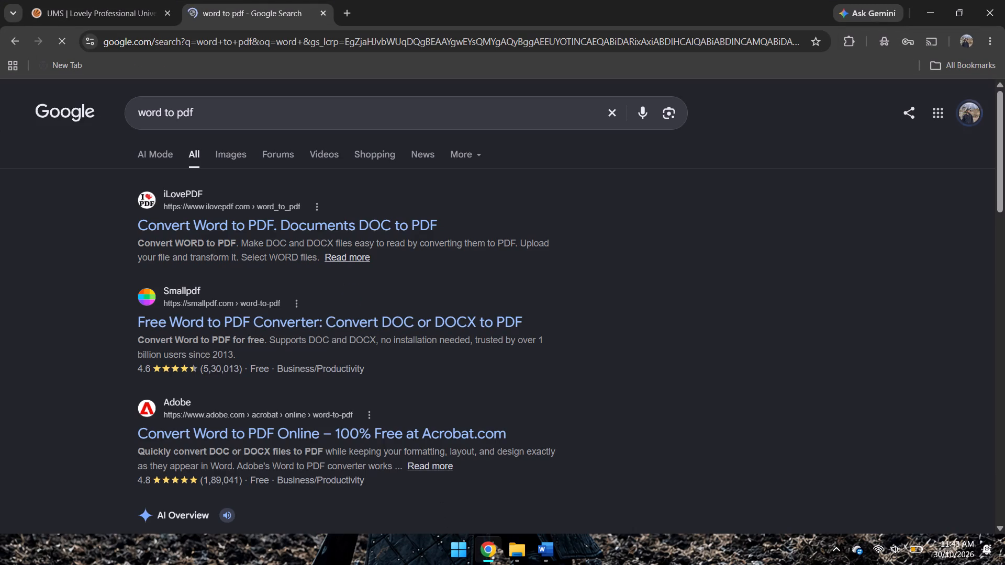
pyautogui.click(197, 233)
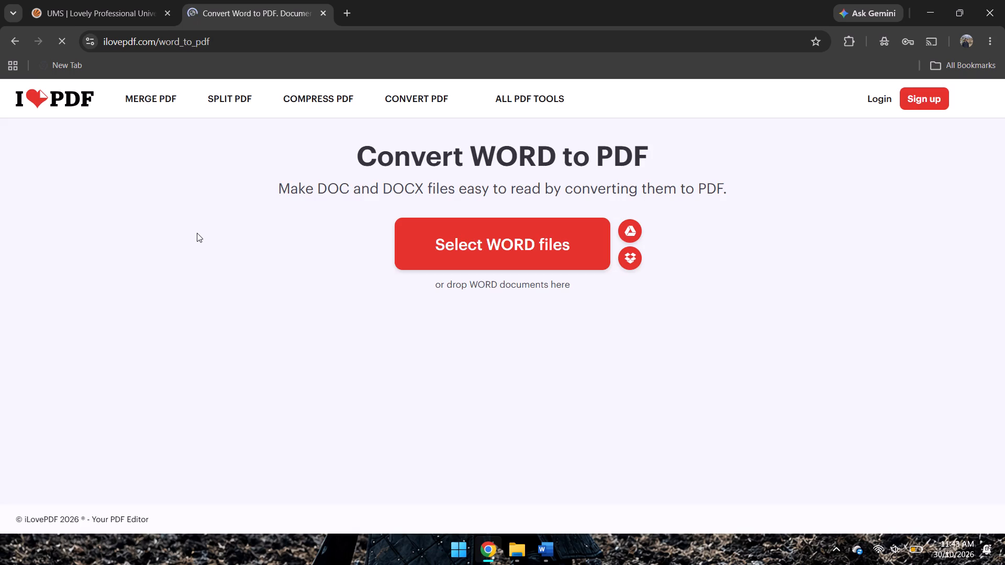
# Try to upload the GENERAL CV and SPECIALIZED CV Word files from the Documents folder to the converter.
pyautogui.click(465, 243)
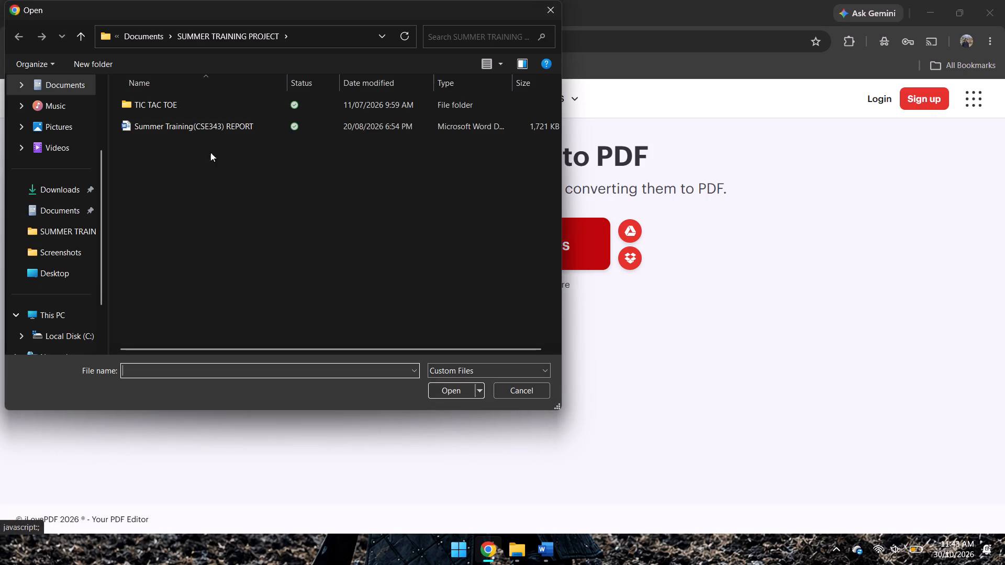
pyautogui.click(55, 190)
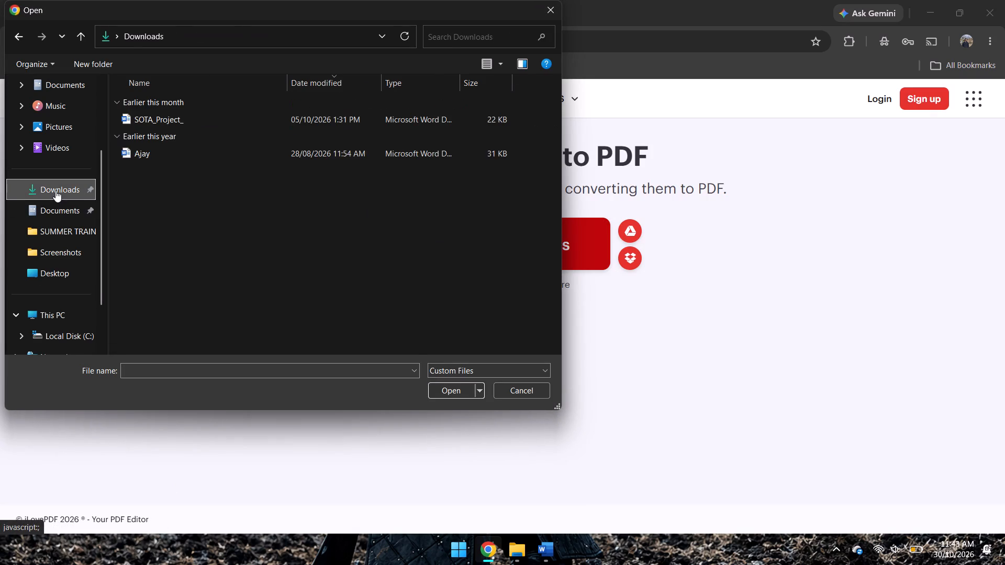
pyautogui.click(55, 201)
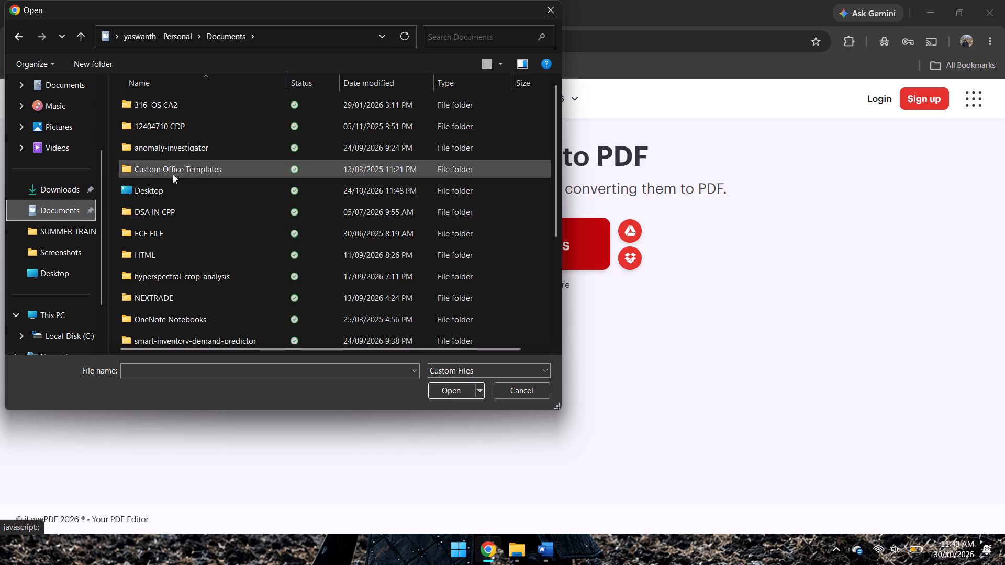
pyautogui.scroll(-8, 172, 273)
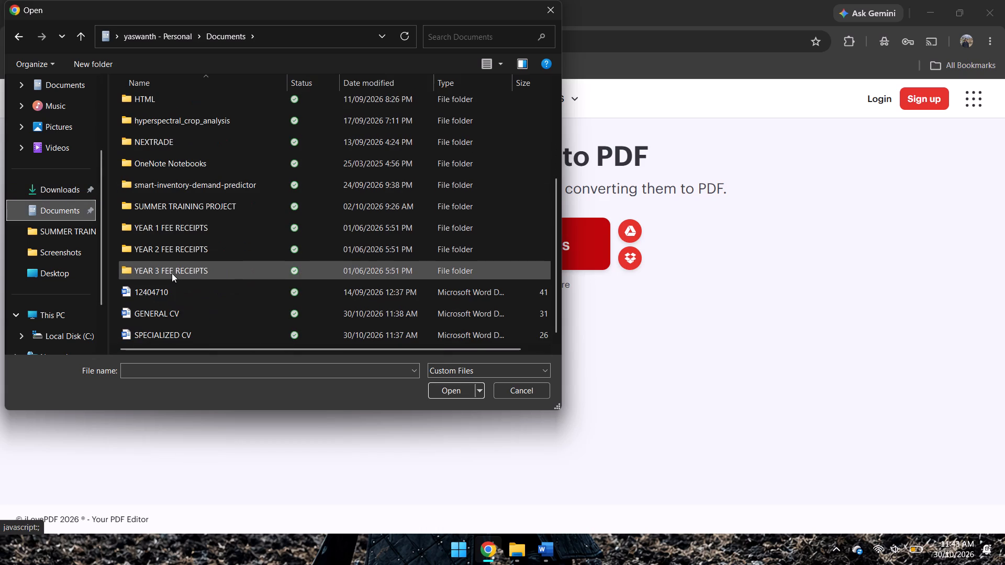
pyautogui.moveTo(115, 306); pyautogui.dragTo(128, 328)
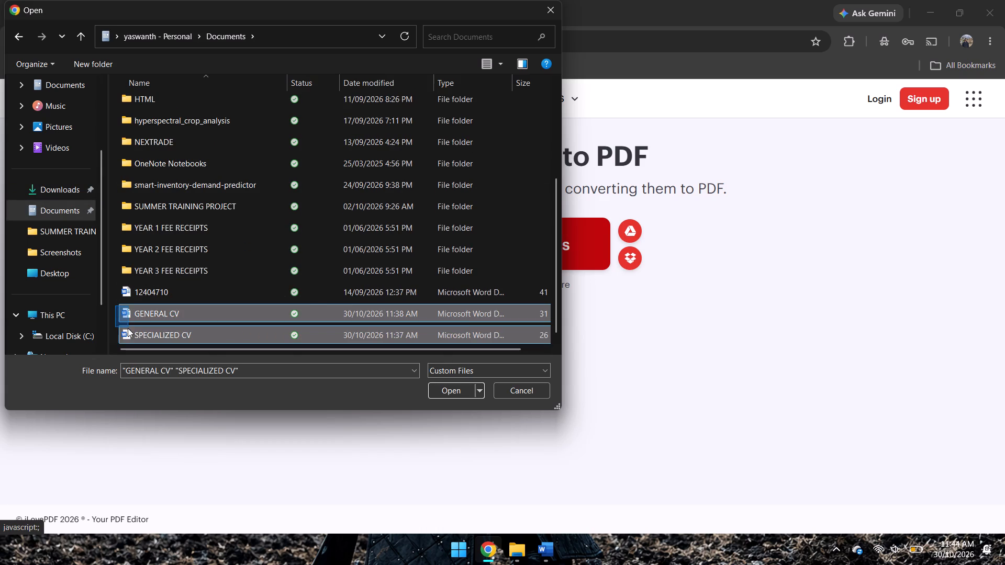
pyautogui.moveTo(128, 328); pyautogui.dragTo(128, 330)
pyautogui.click(449, 395)
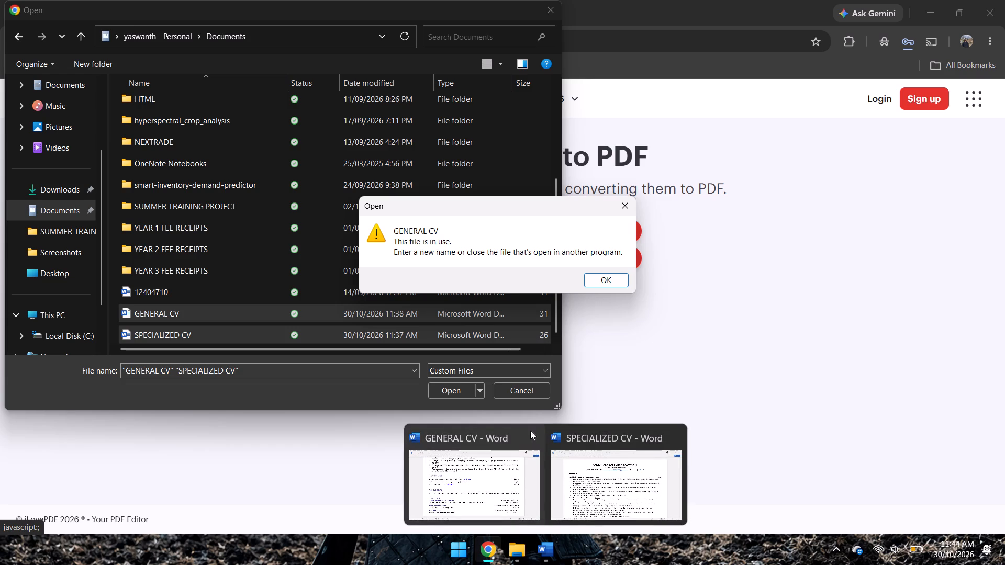
# Close the GENERAL CV and SPECIALIZED CV documents in Word and upload both selected files to the converter.
pyautogui.click(530, 435)
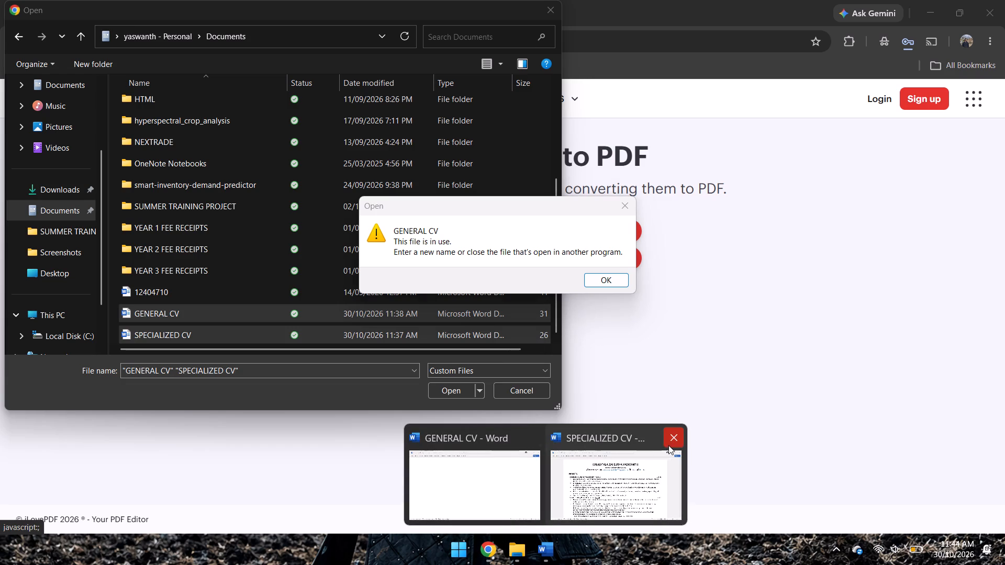
pyautogui.click(598, 435)
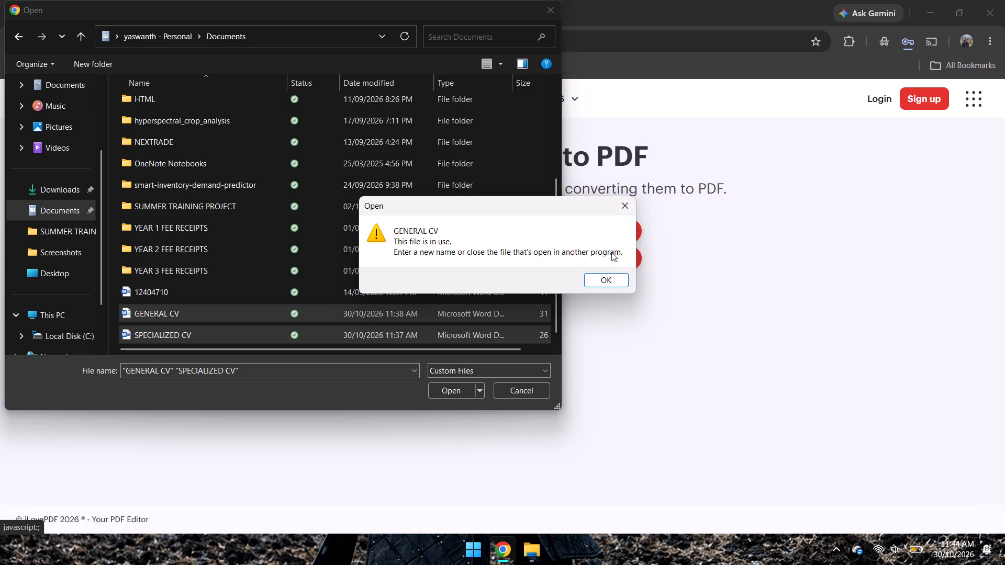
pyautogui.click(597, 280)
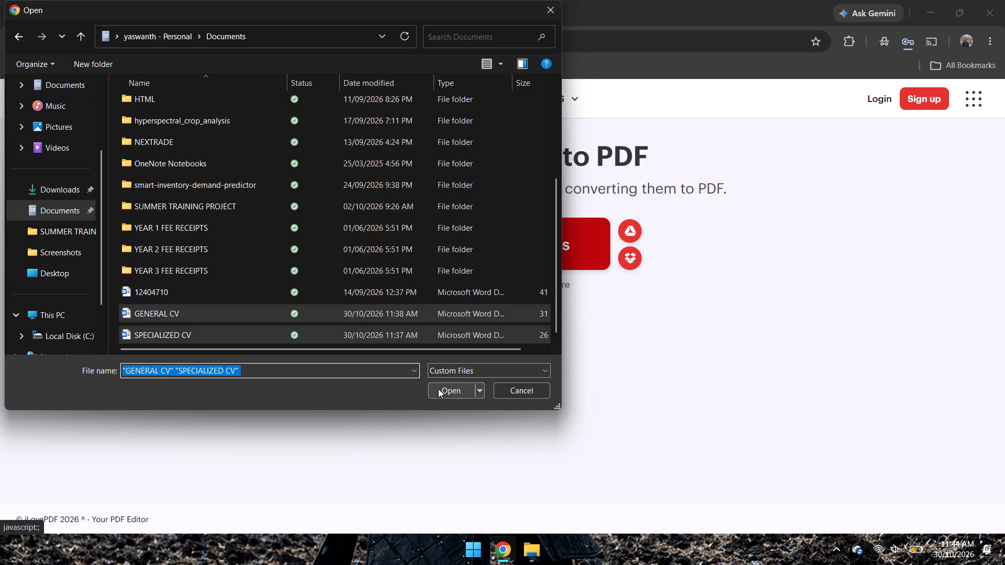
pyautogui.click(438, 389)
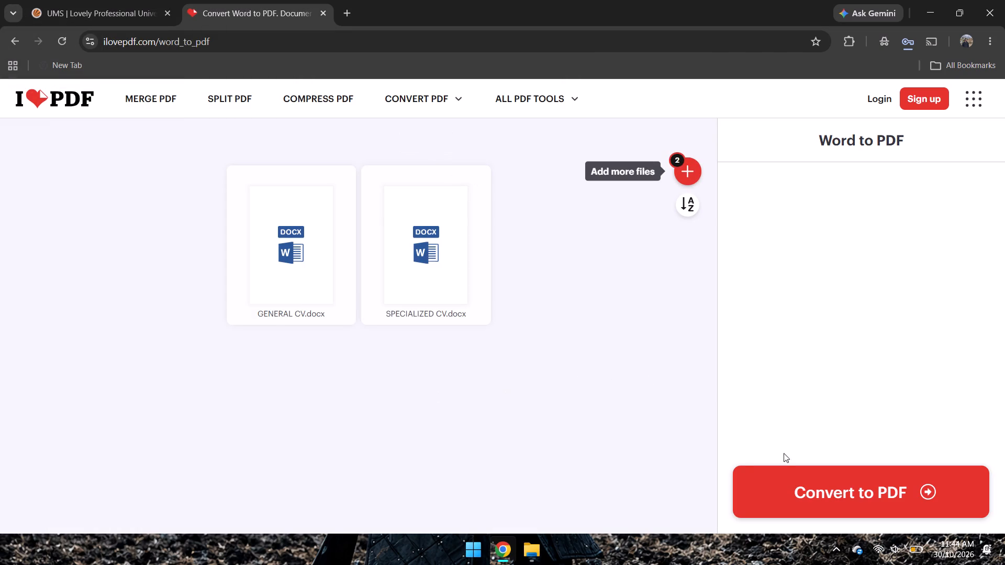
# Convert the two uploaded CVs to PDF and download the result.
pyautogui.click(809, 503)
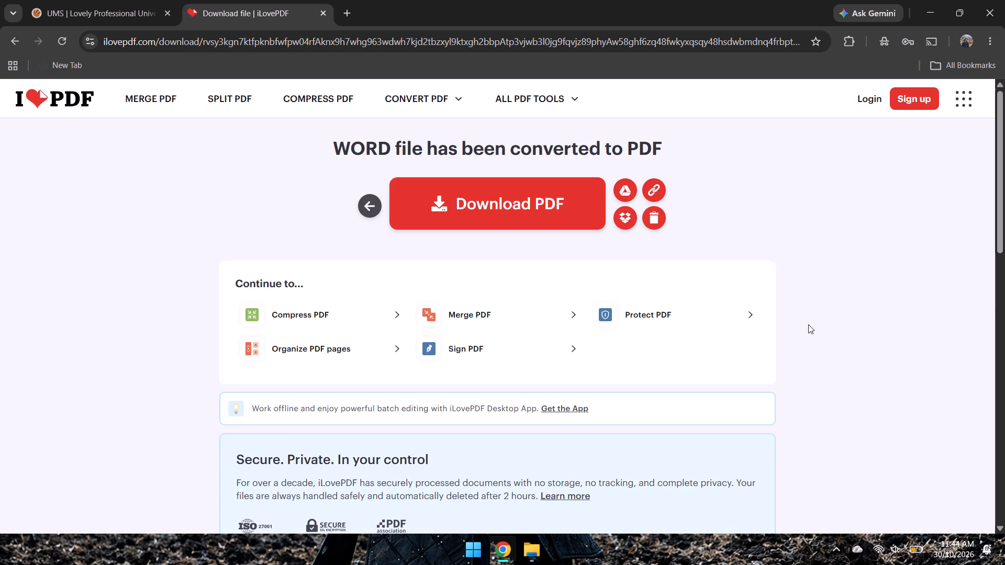
pyautogui.click(515, 195)
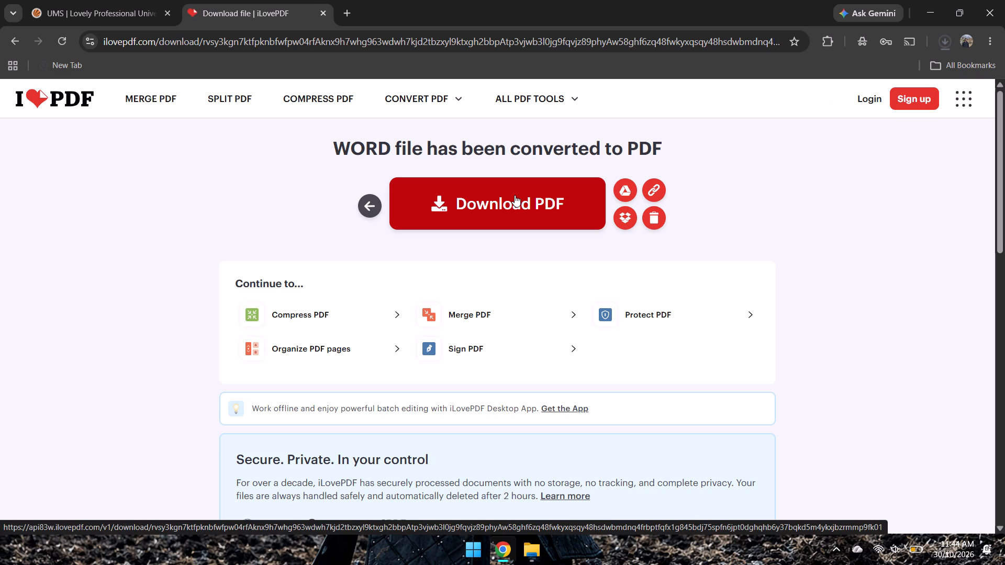
# Open the downloaded ilovepdf_converted.zip and move the GENERAL CV and SPECIALIZED CV PDFs into the Documents folder.
pyautogui.click(941, 40)
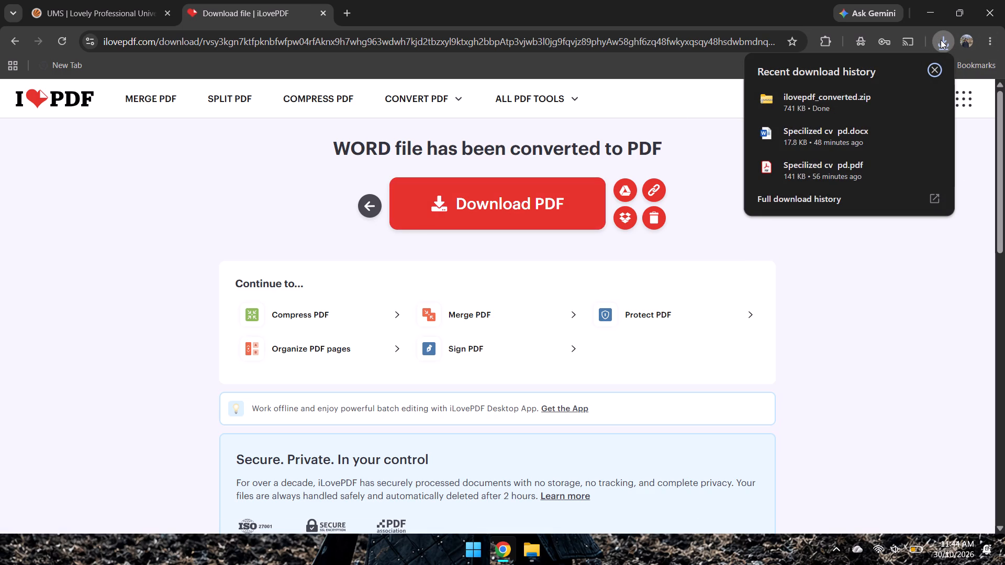
pyautogui.doubleClick(842, 100)
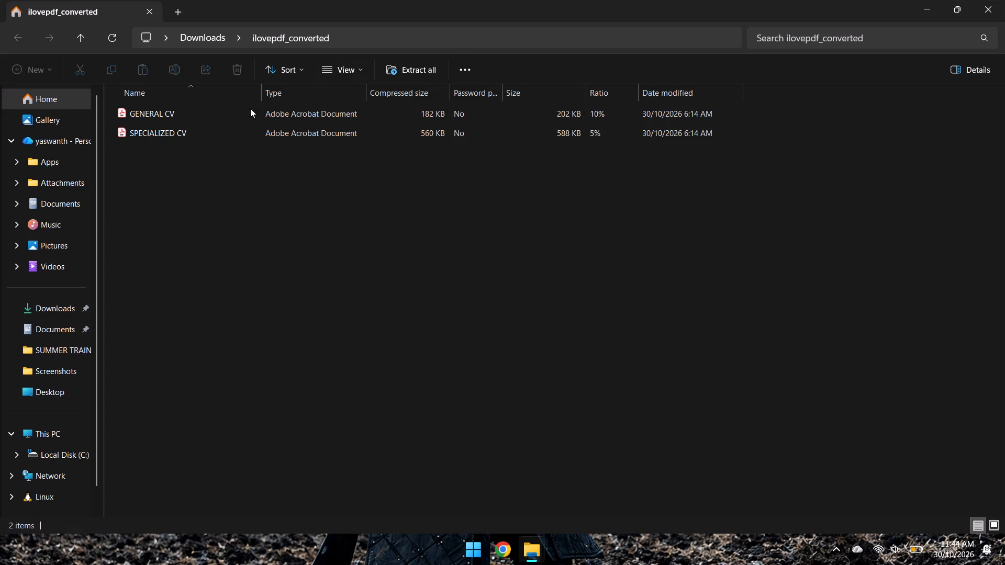
pyautogui.moveTo(111, 111); pyautogui.dragTo(124, 123)
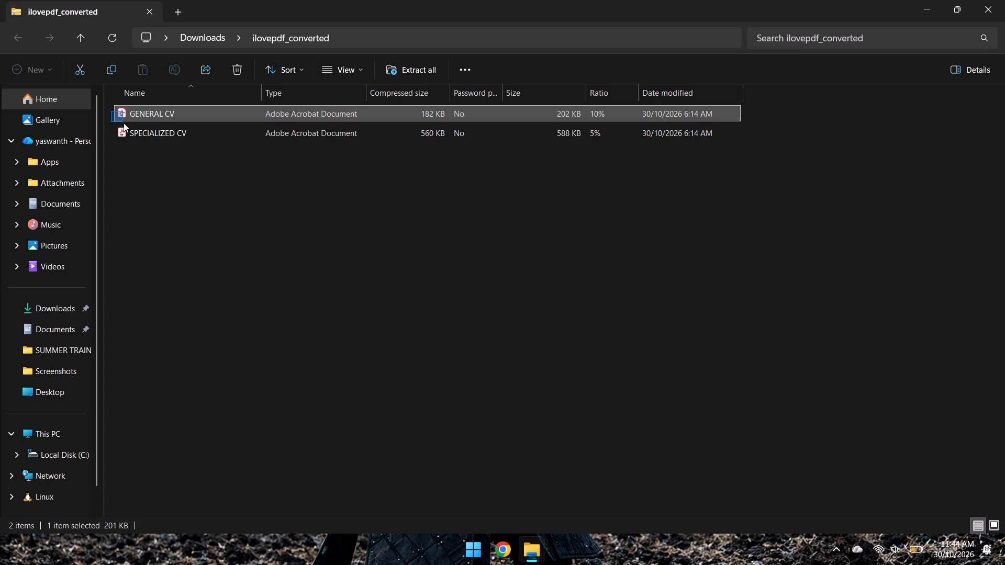
pyautogui.moveTo(124, 123); pyautogui.dragTo(123, 129)
pyautogui.click(80, 69)
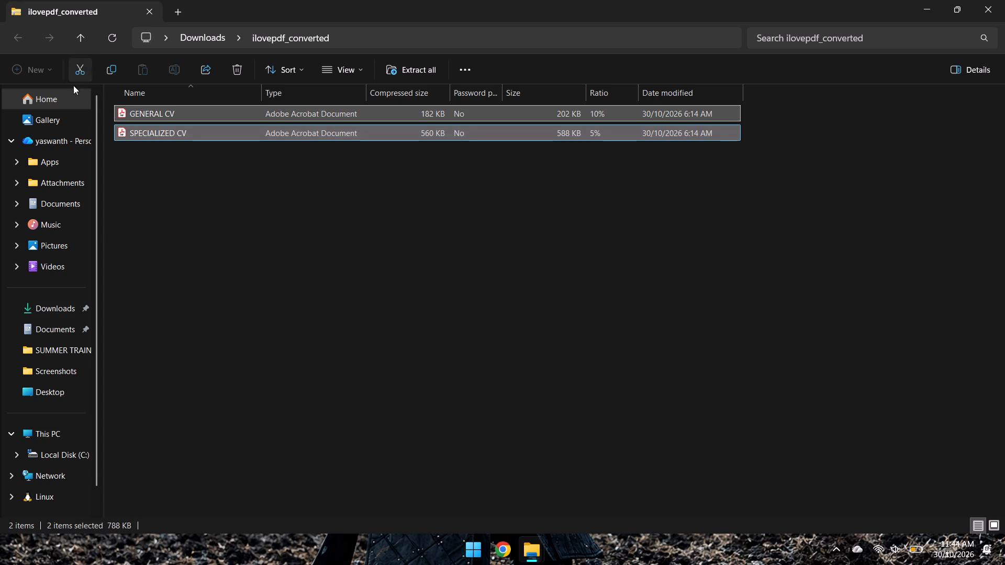
pyautogui.click(52, 325)
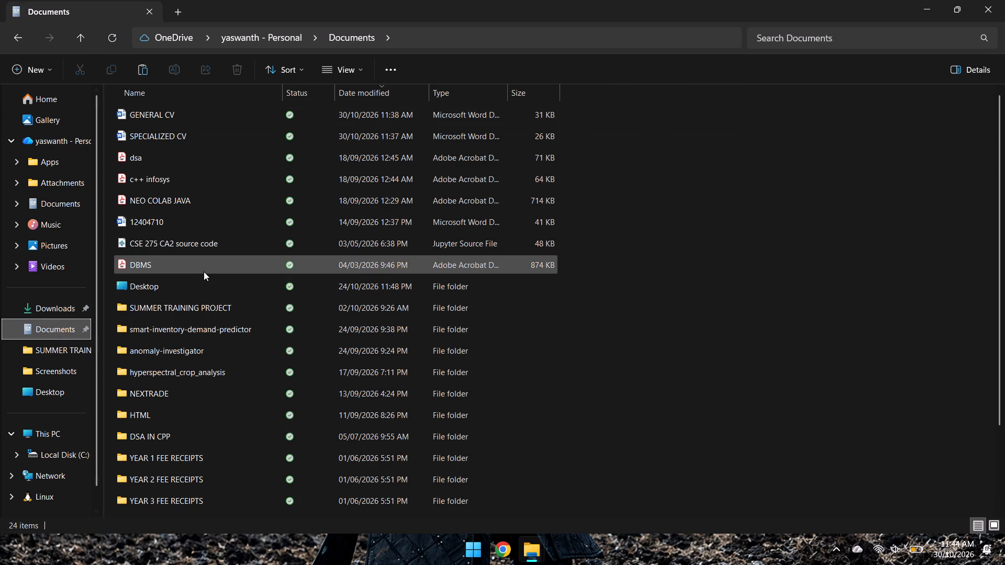
pyautogui.hotkey('ctrl', 'v')
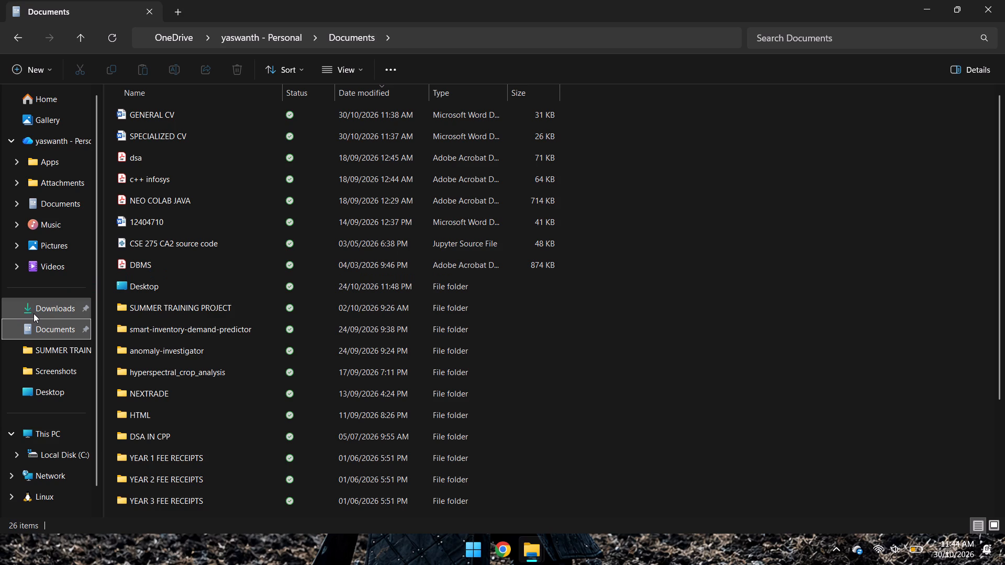
pyautogui.scroll(-1, 170, 335)
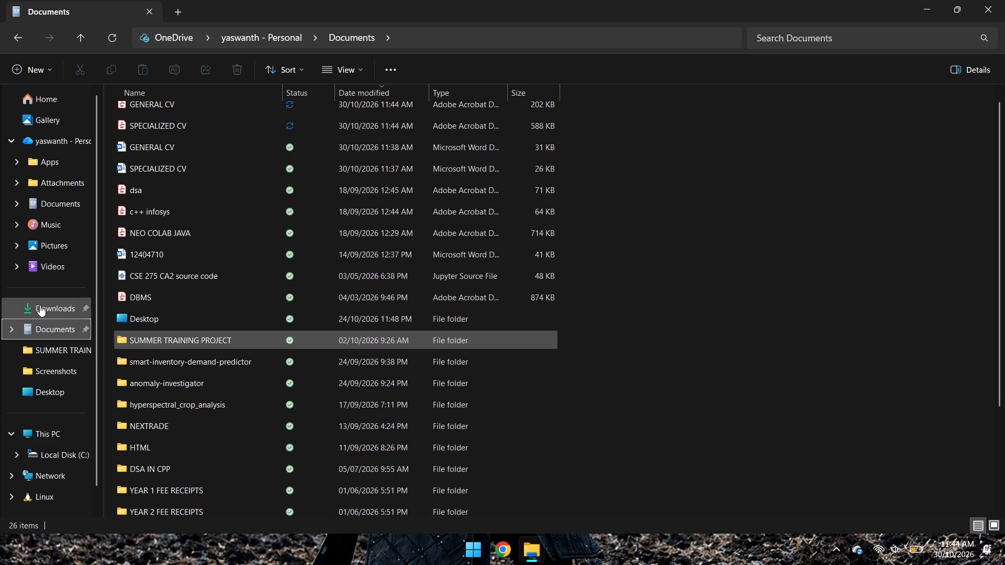
# Delete the ilovepdf_converted archive from the Downloads folder.
pyautogui.click(41, 305)
pyautogui.click(146, 132)
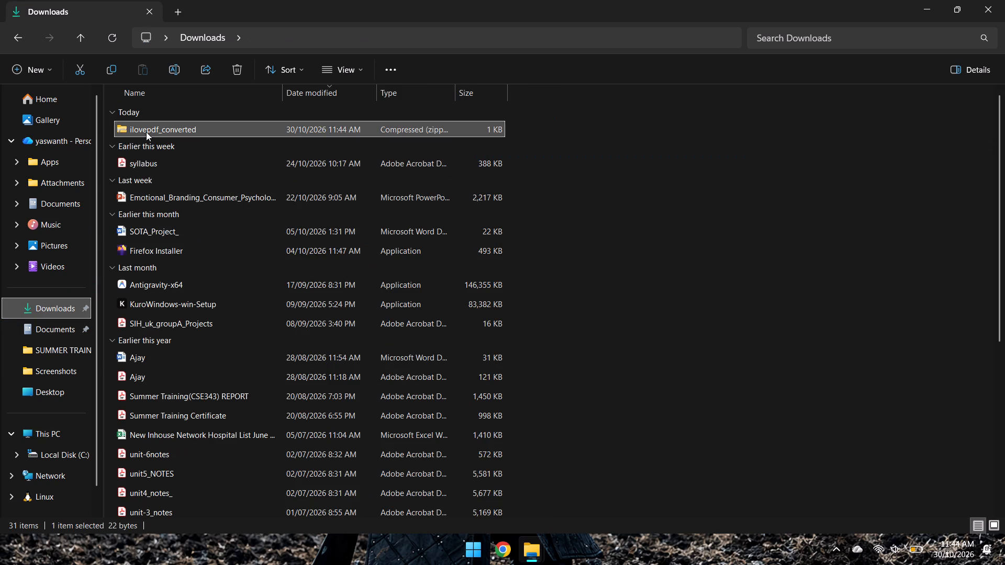
pyautogui.click(239, 74)
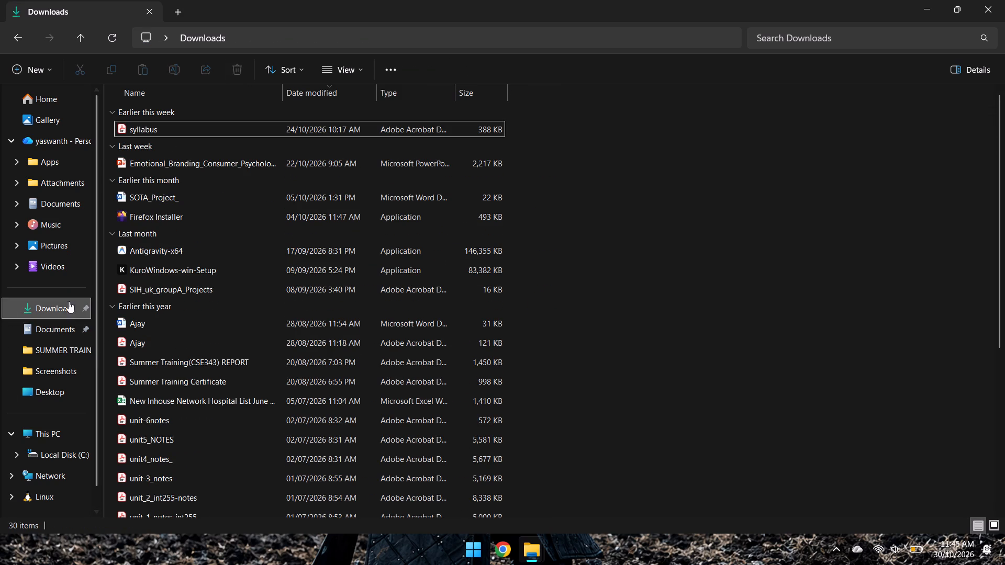
# Open the GENERAL CV PDF from Documents, examine its layout from header to Education section, and close it.
pyautogui.click(60, 320)
pyautogui.doubleClick(188, 114)
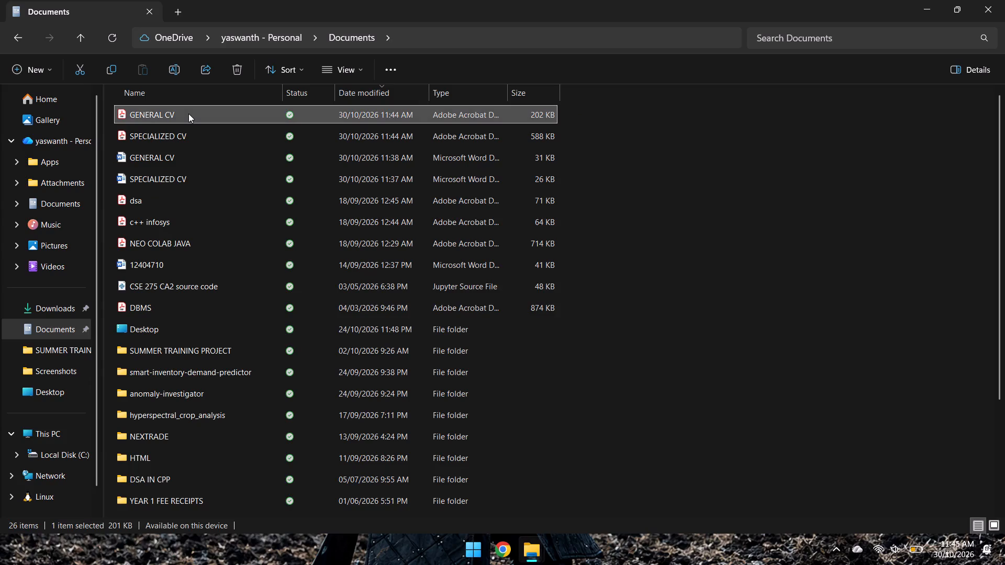
pyautogui.scroll(-1, 507, 343)
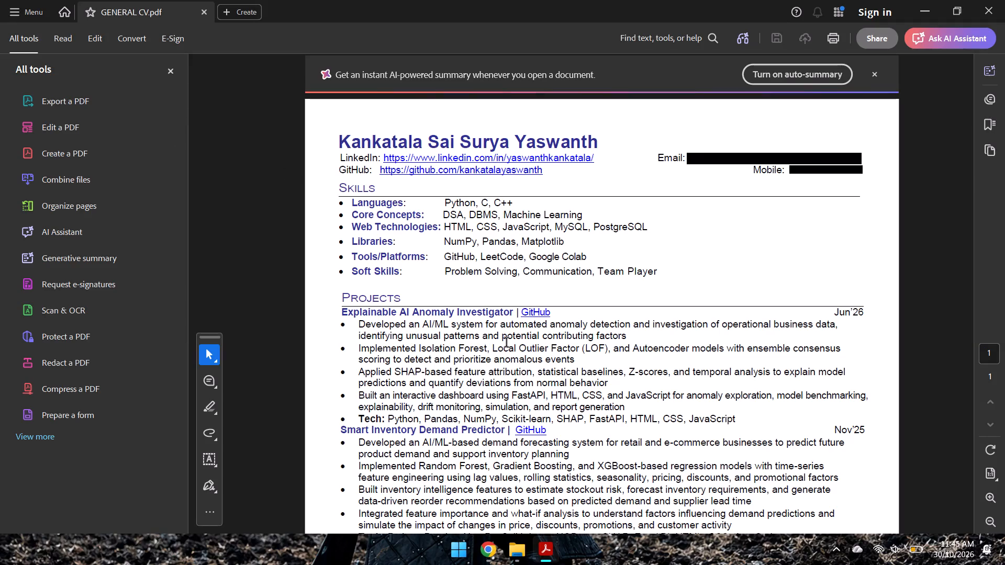
pyautogui.scroll(-1, 507, 343)
pyautogui.scroll(-13, 434, 374)
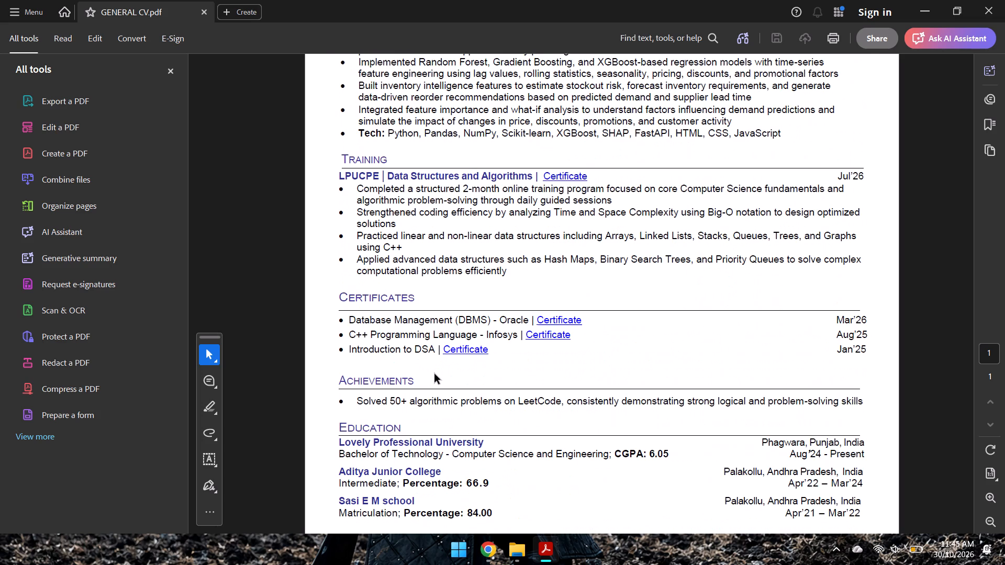
pyautogui.scroll(-2, 434, 374)
pyautogui.scroll(1, 434, 374)
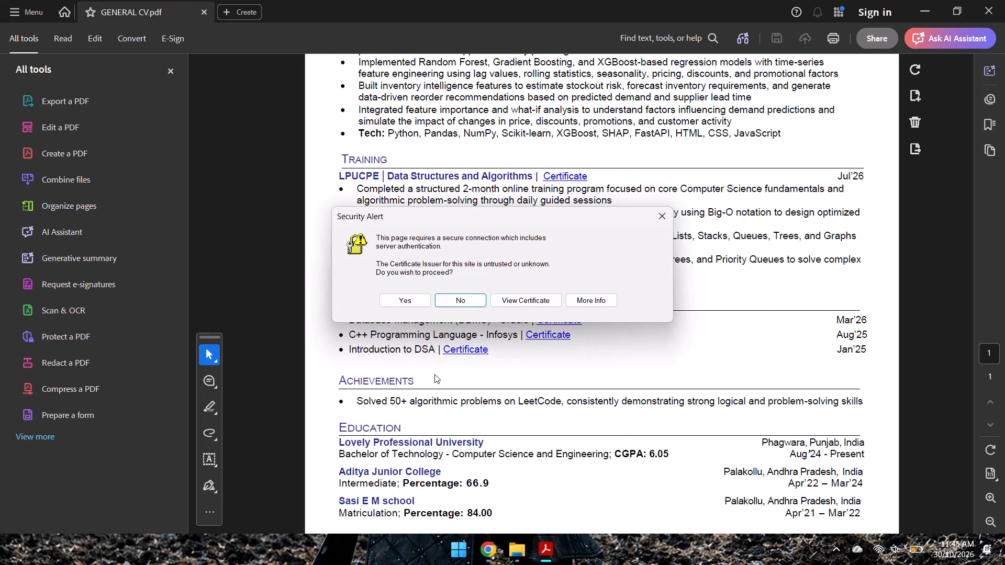
pyautogui.scroll(1, 434, 374)
pyautogui.click(661, 219)
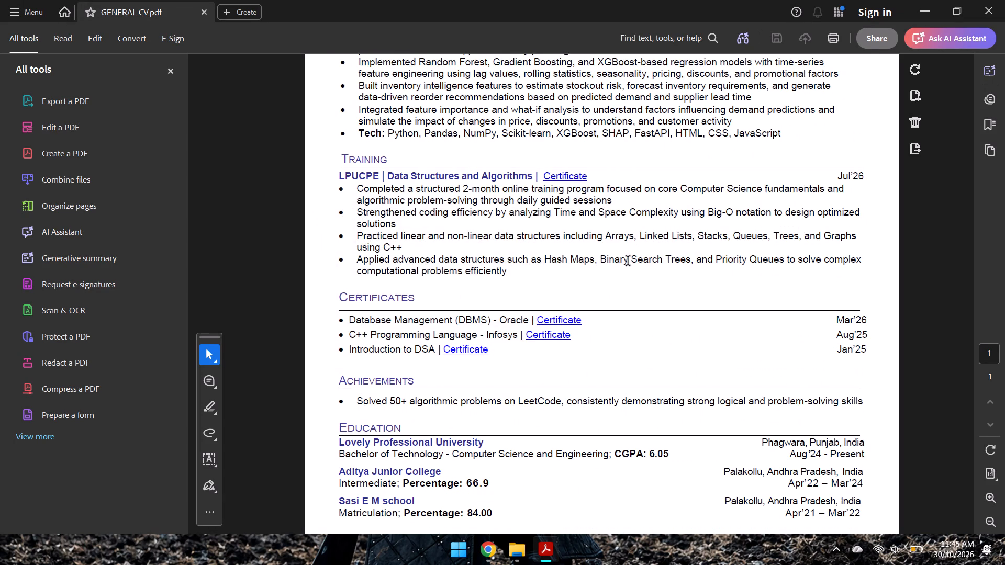
pyautogui.scroll(-2, 641, 213)
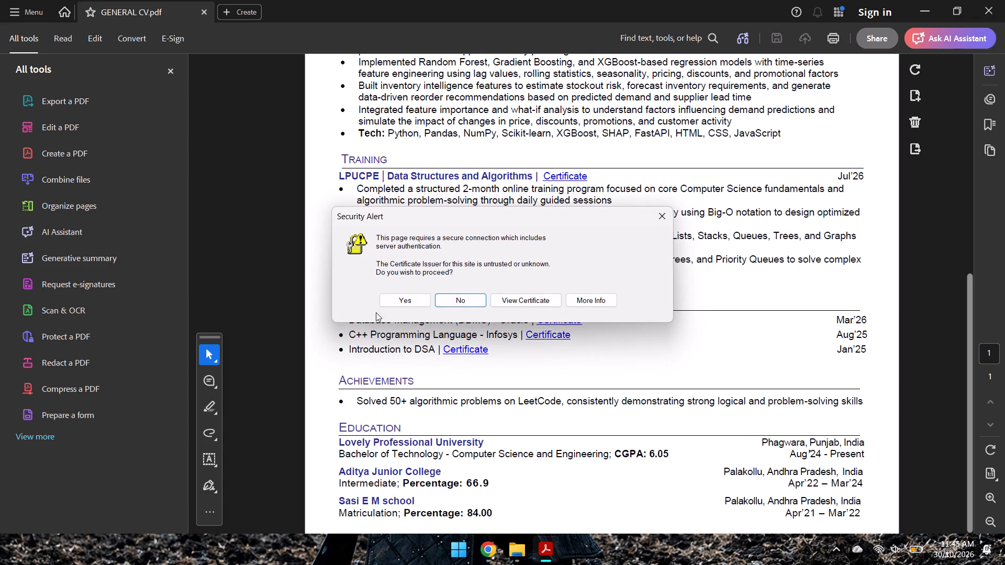
pyautogui.click(671, 221)
pyautogui.scroll(7, 671, 221)
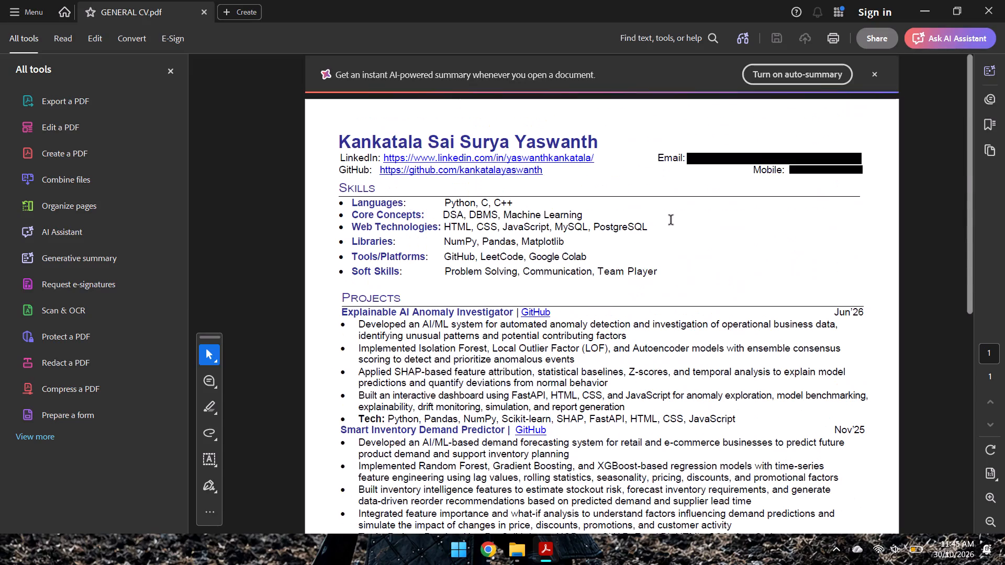
pyautogui.scroll(1, 671, 221)
pyautogui.scroll(-6, 671, 221)
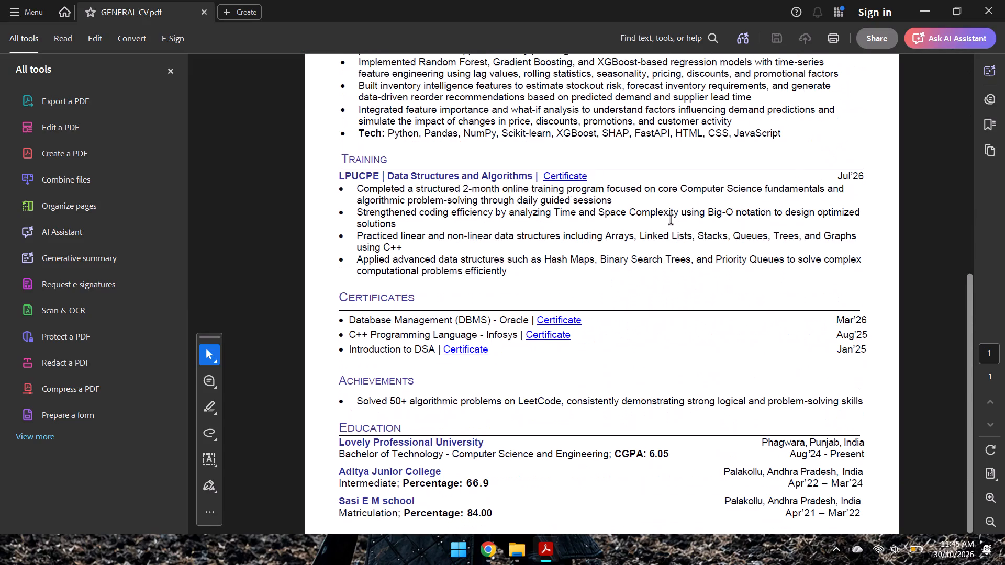
pyautogui.scroll(6, 671, 221)
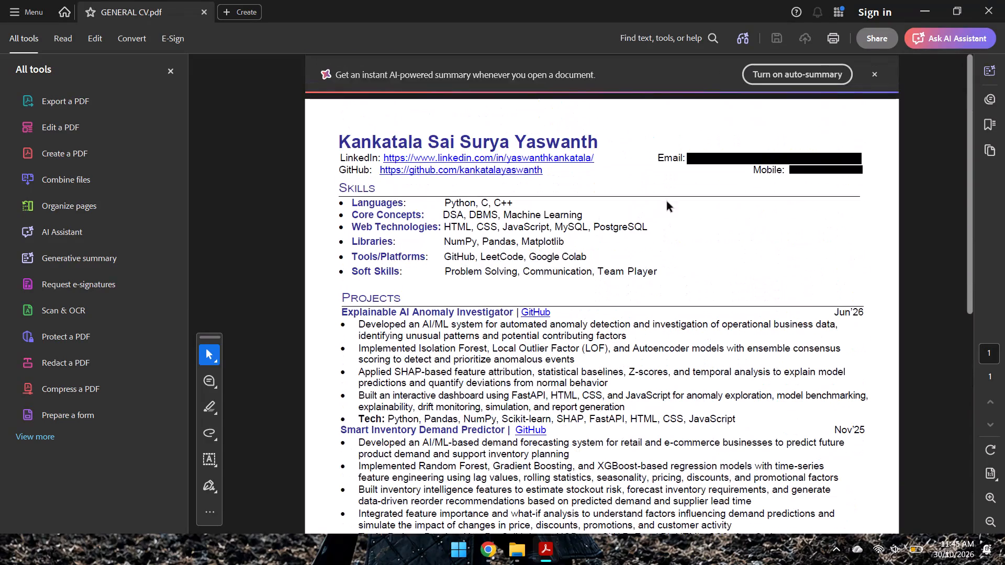
pyautogui.click(1004, 0)
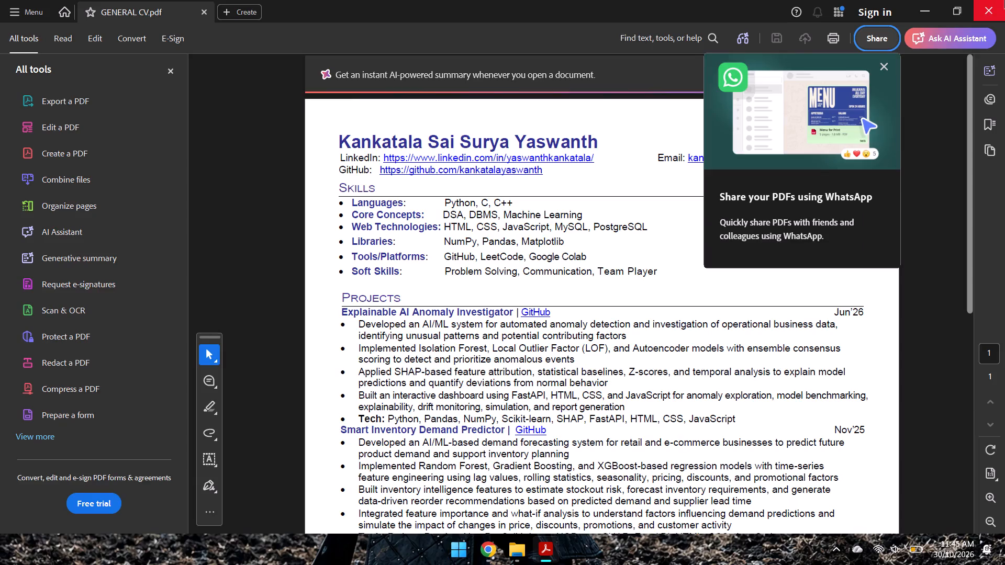
# Open the SPECIALIZED CV PDF from Documents and examine its layout from header to Education section.
pyautogui.doubleClick(252, 141)
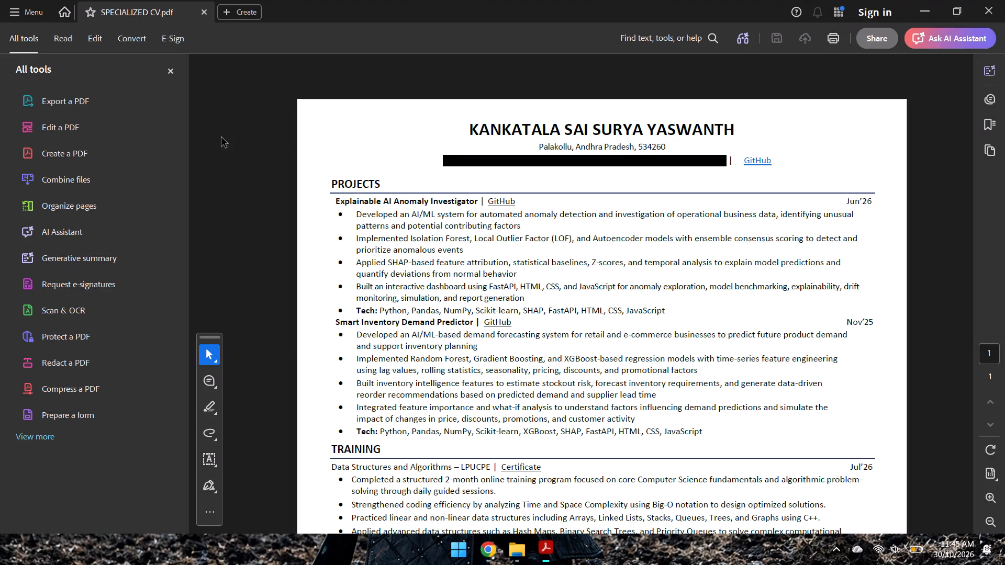
pyautogui.scroll(-3, 582, 258)
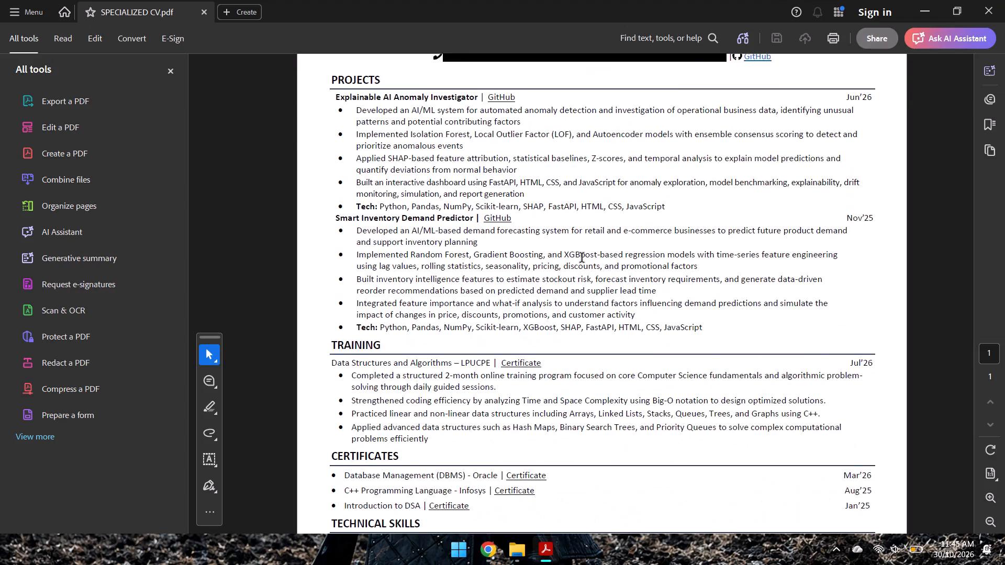
pyautogui.scroll(1, 582, 258)
pyautogui.scroll(-5, 582, 258)
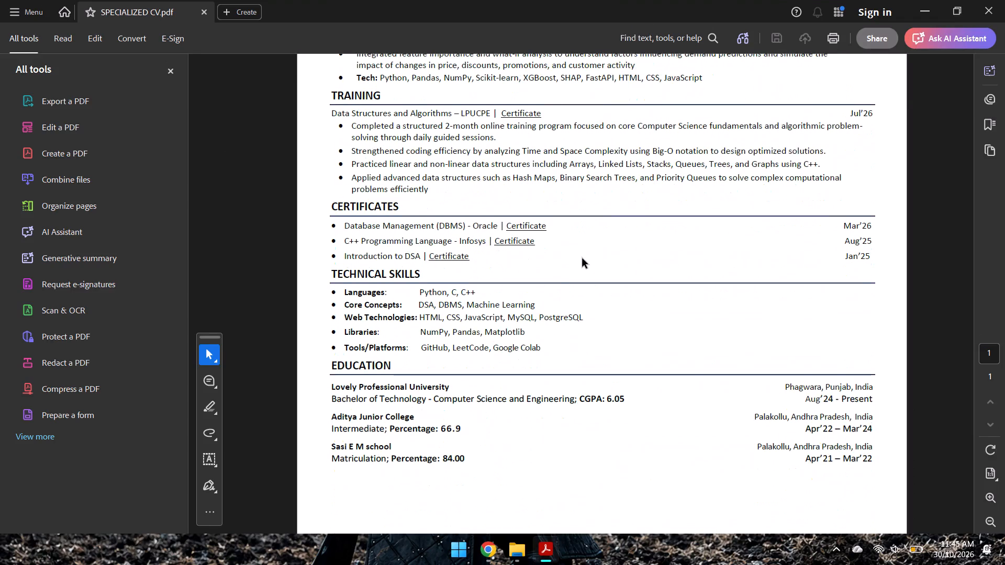
# Dismiss the security alert, review the SPECIALIZED CV PDF from the Education section back up to the header, and close it.
pyautogui.scroll(-5, 555, 273)
pyautogui.click(1004, 0)
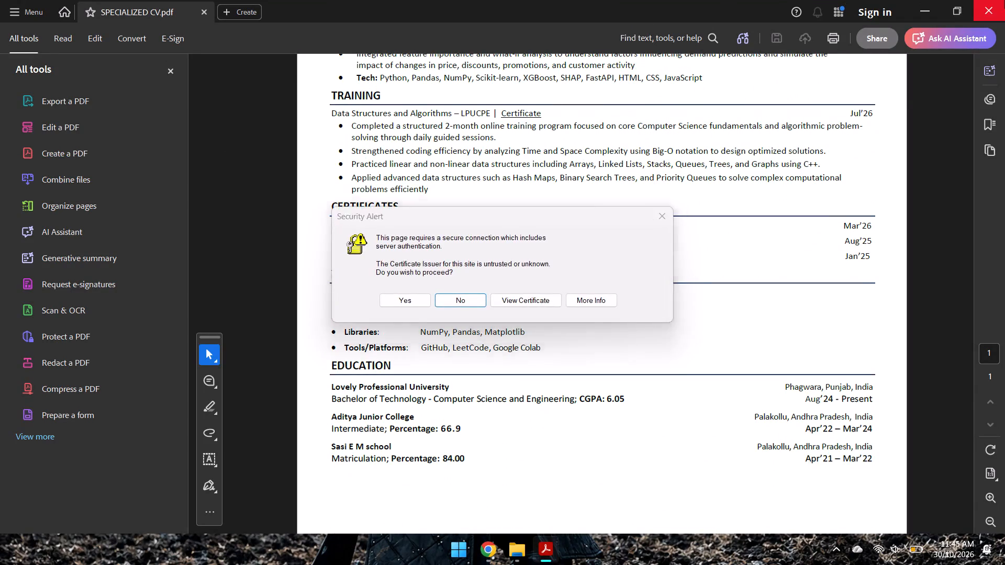
pyautogui.click(662, 218)
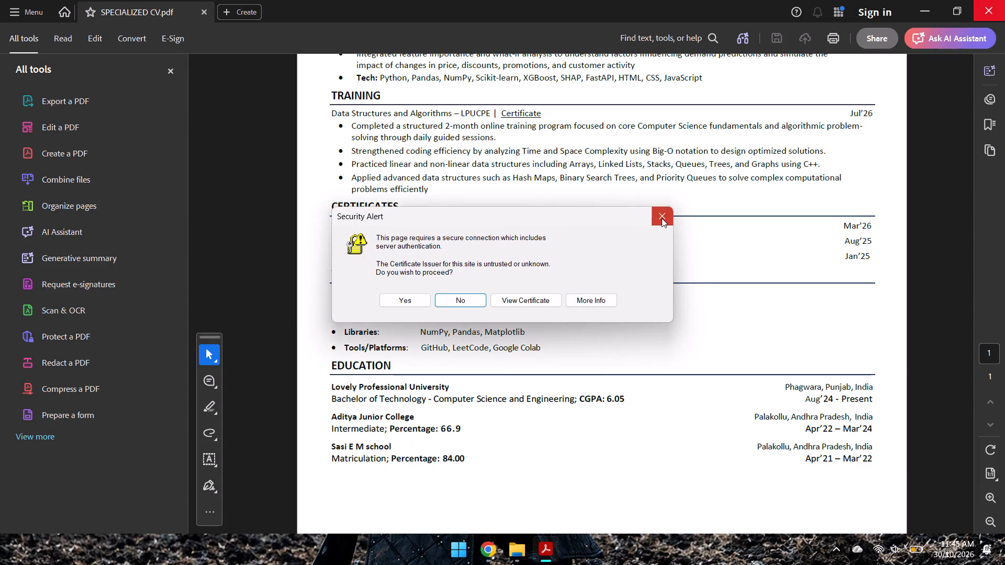
pyautogui.scroll(3, 559, 305)
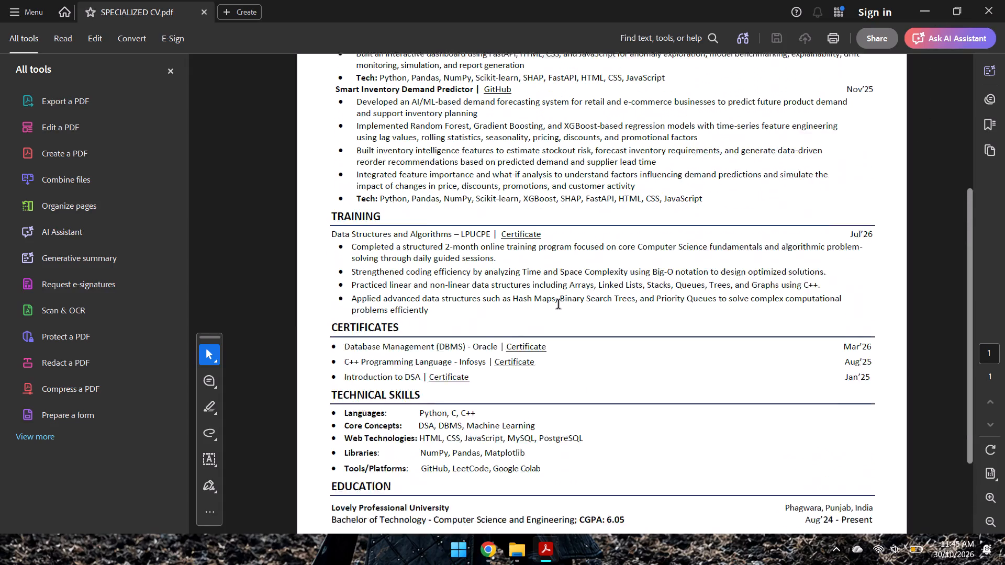
pyautogui.scroll(2, 559, 305)
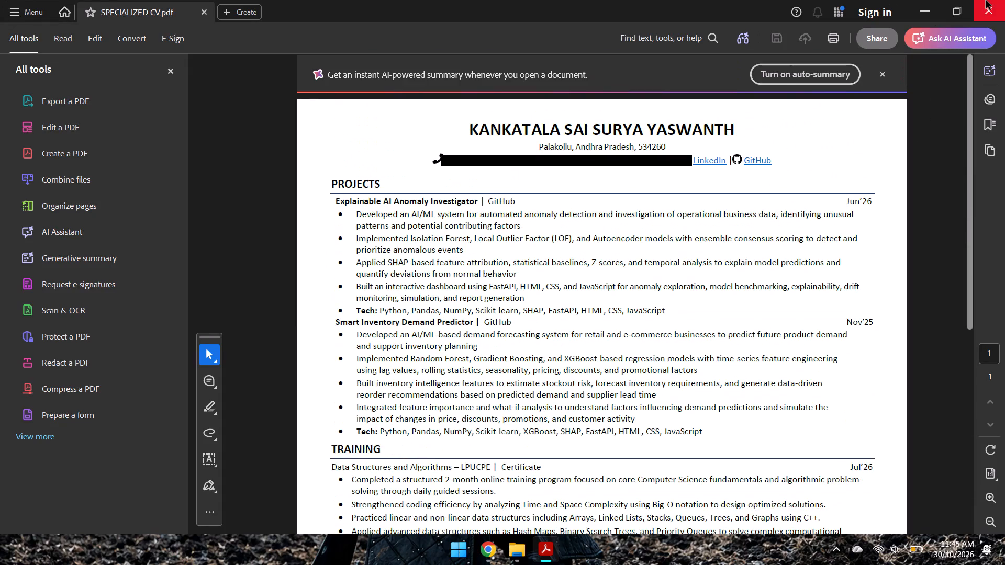
pyautogui.click(986, 0)
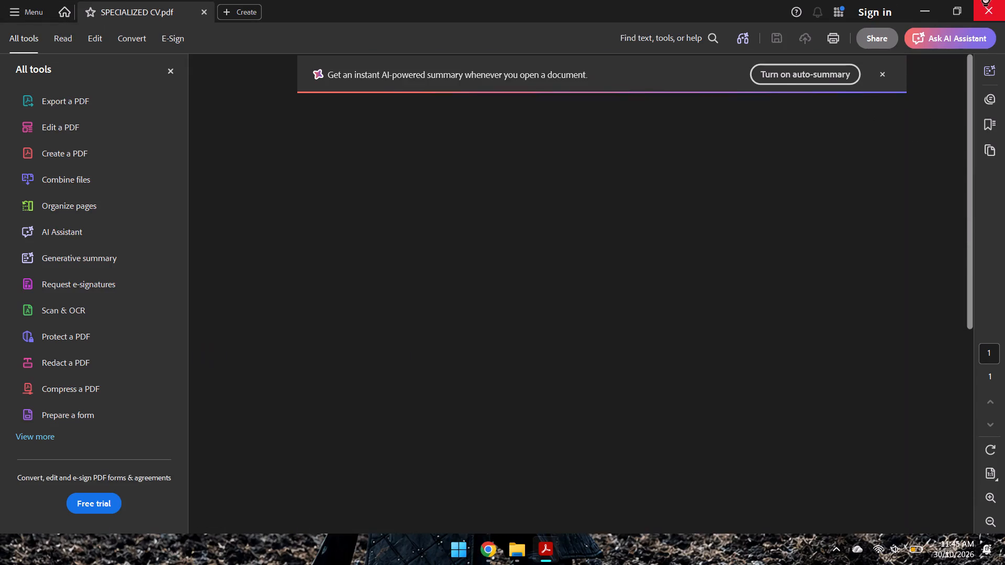
# Switch to Chrome and close the iLovePDF download page.
pyautogui.click(513, 552)
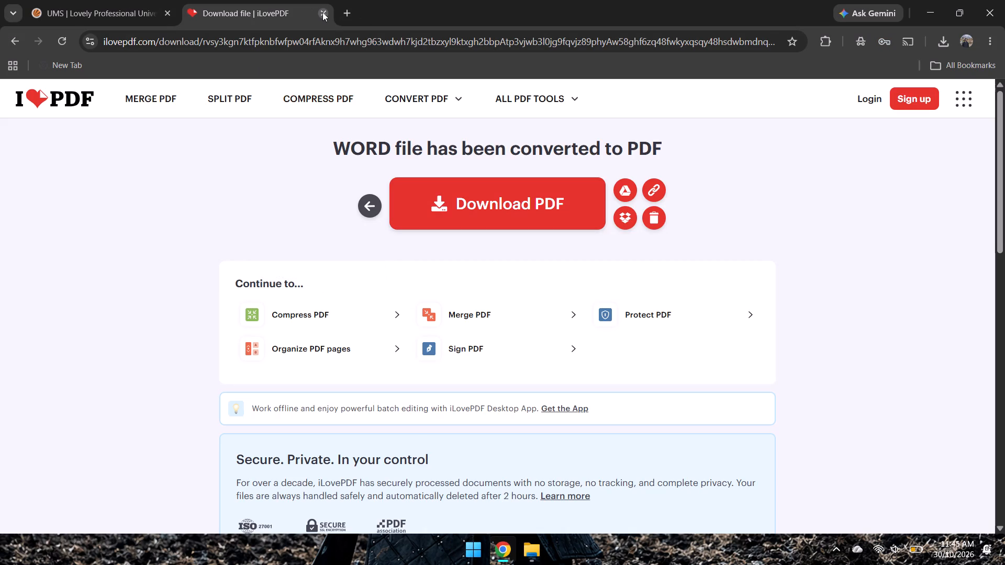
pyautogui.click(322, 12)
# Log in to the LPU University Management System (UMS) with the prefilled credentials.
pyautogui.click(673, 404)
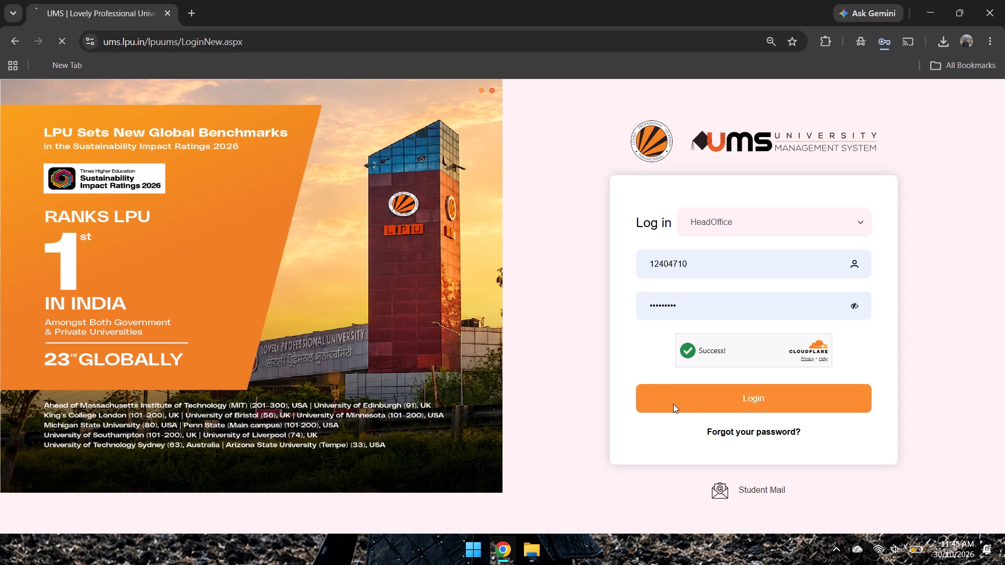